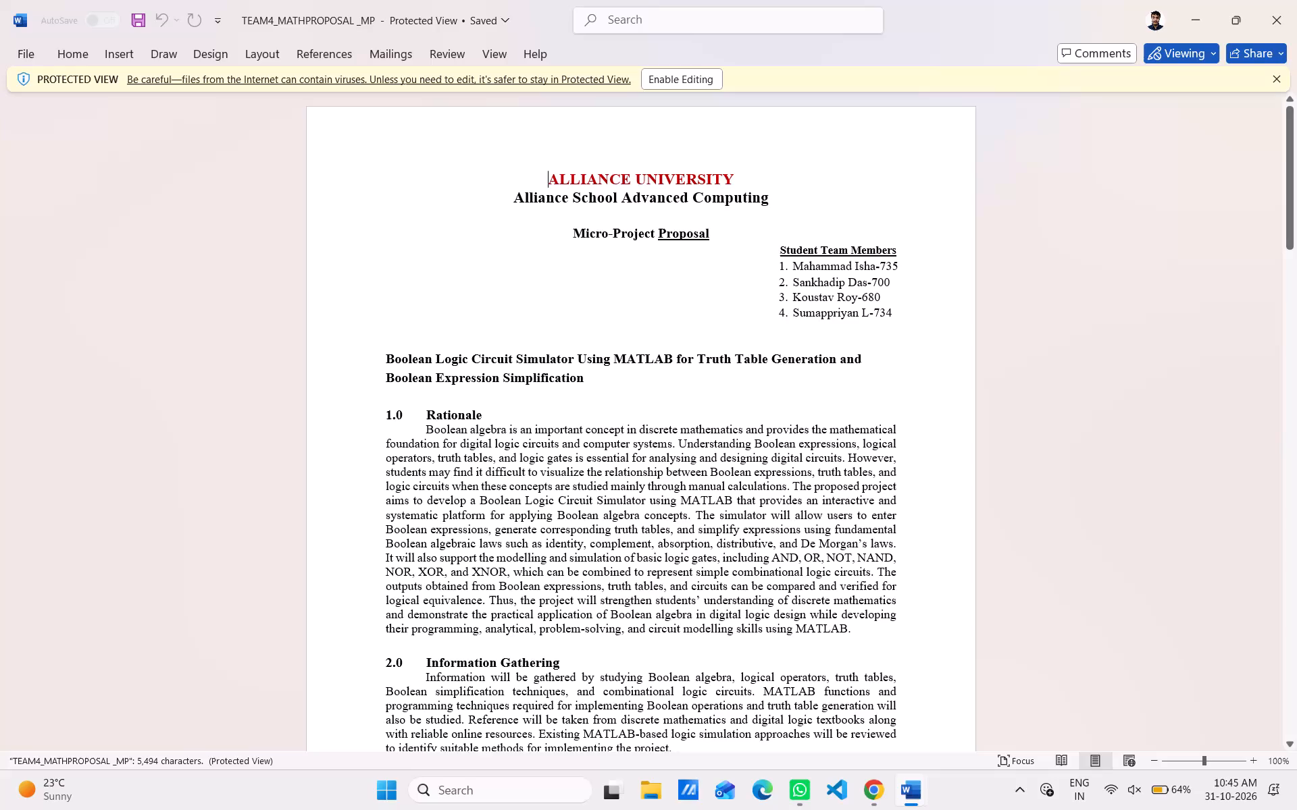
# Read through the TEAM4_MATHPROPOSAL _MP proposal, examining its tentative action plan and required resources tables.
pyautogui.scroll(-3, 590, 468)
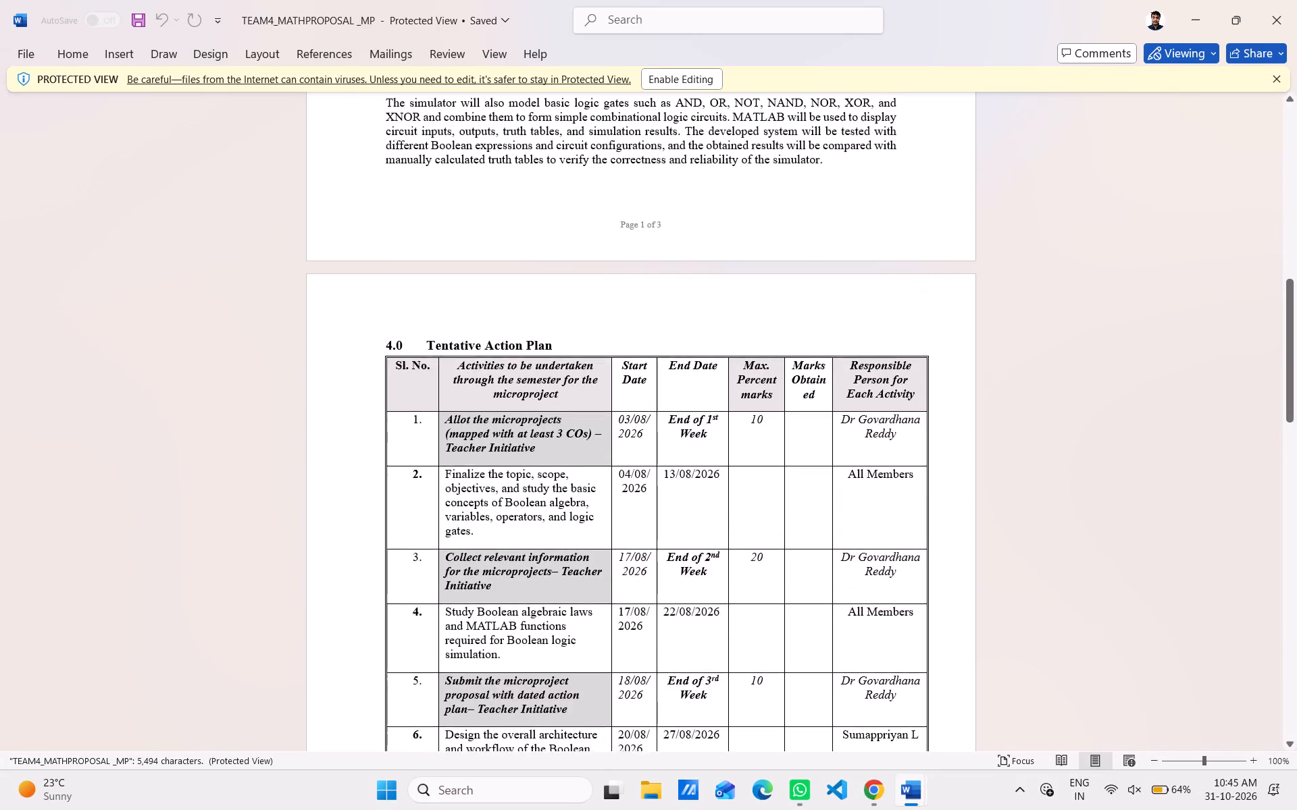
pyautogui.scroll(1, 590, 468)
pyautogui.scroll(-3, 590, 468)
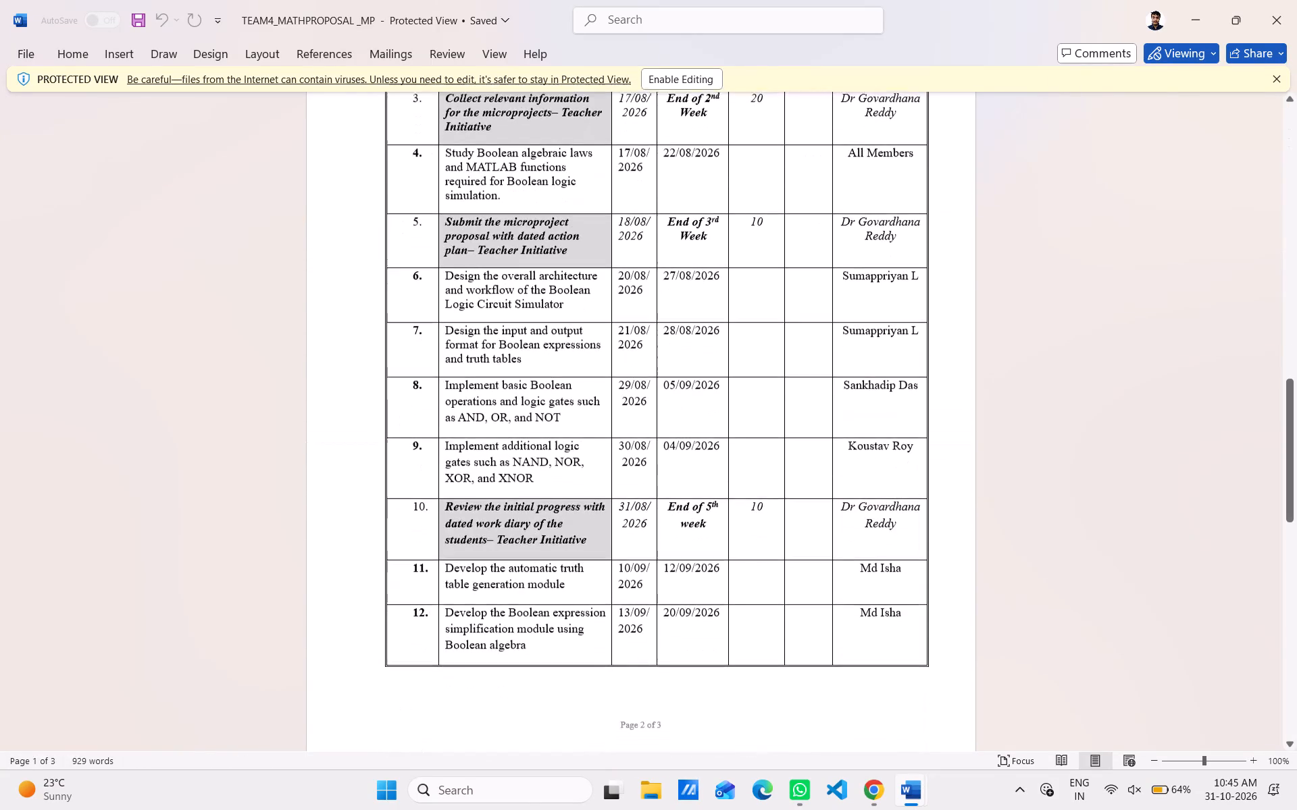
pyautogui.scroll(-5, 590, 468)
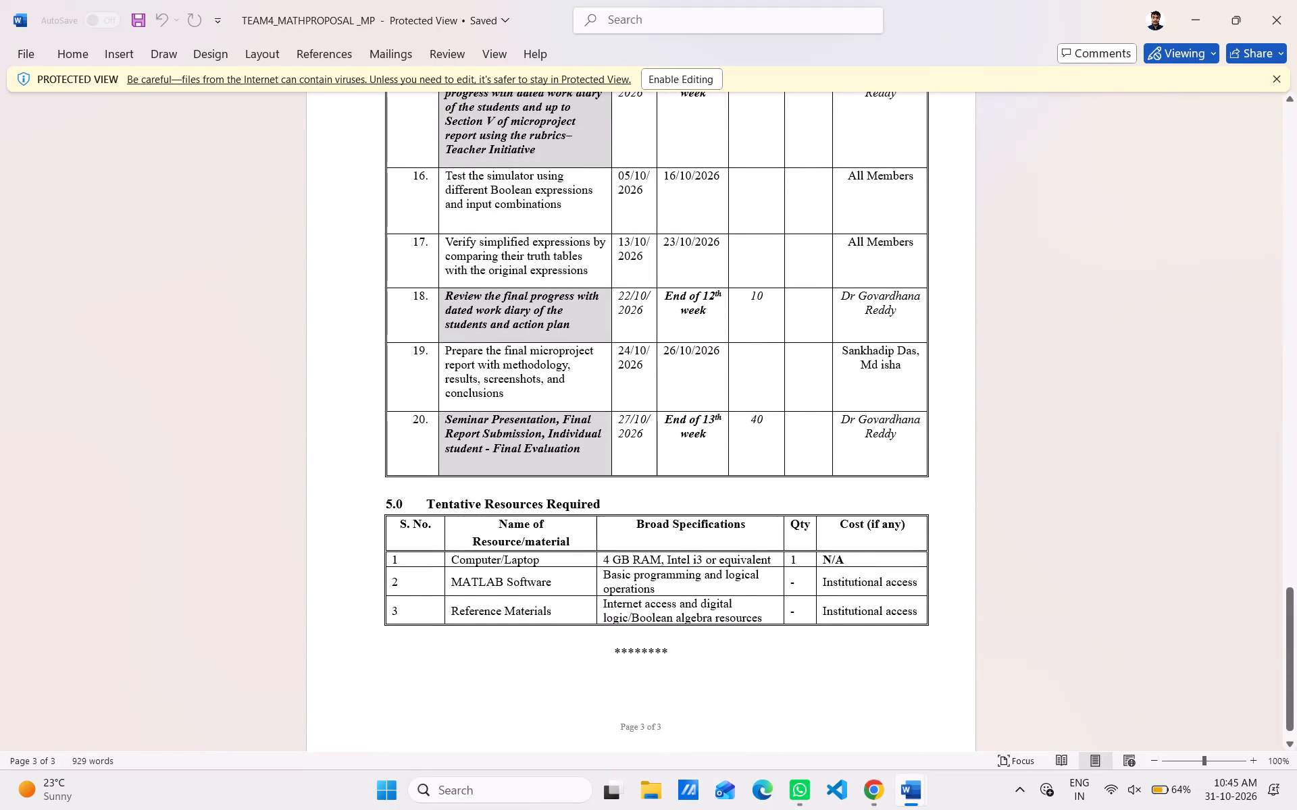
pyautogui.moveTo(902, 464); pyautogui.dragTo(570, 165)
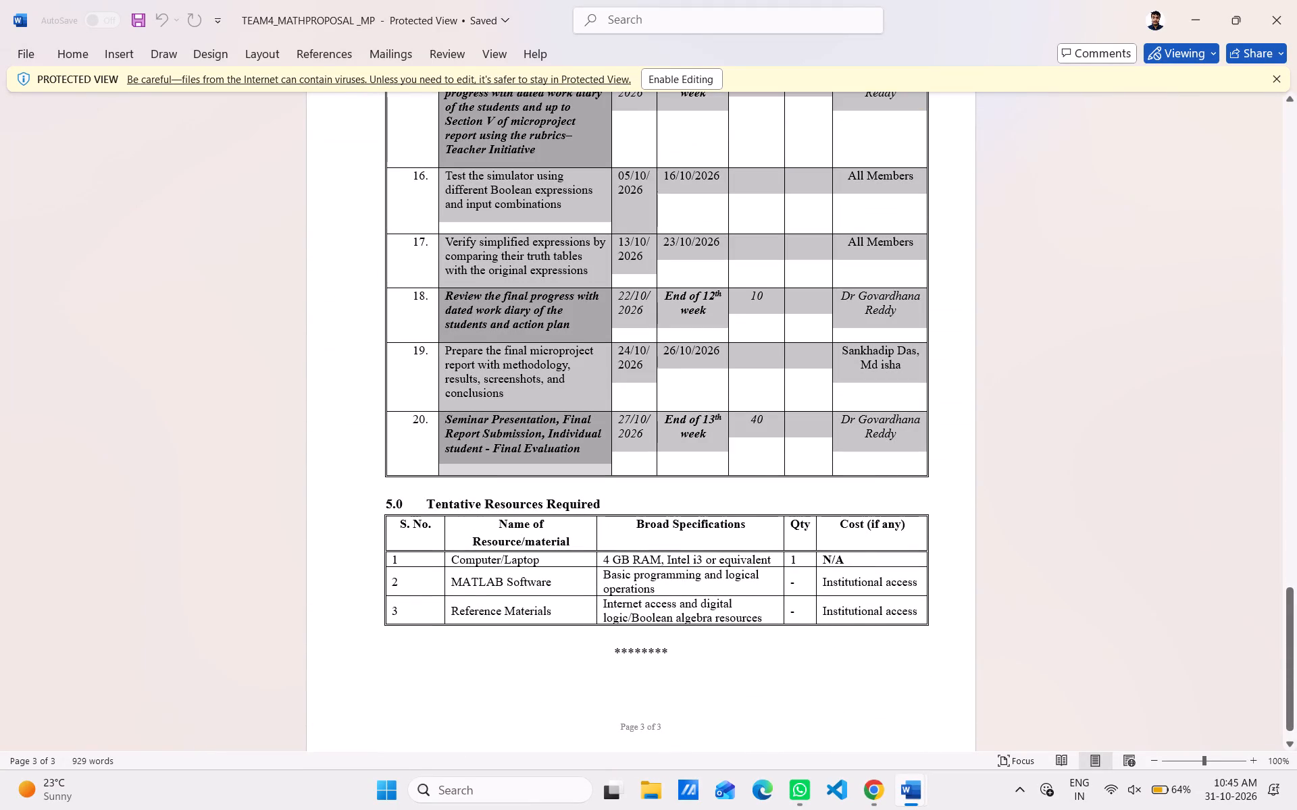
pyautogui.moveTo(570, 165); pyautogui.dragTo(453, 80)
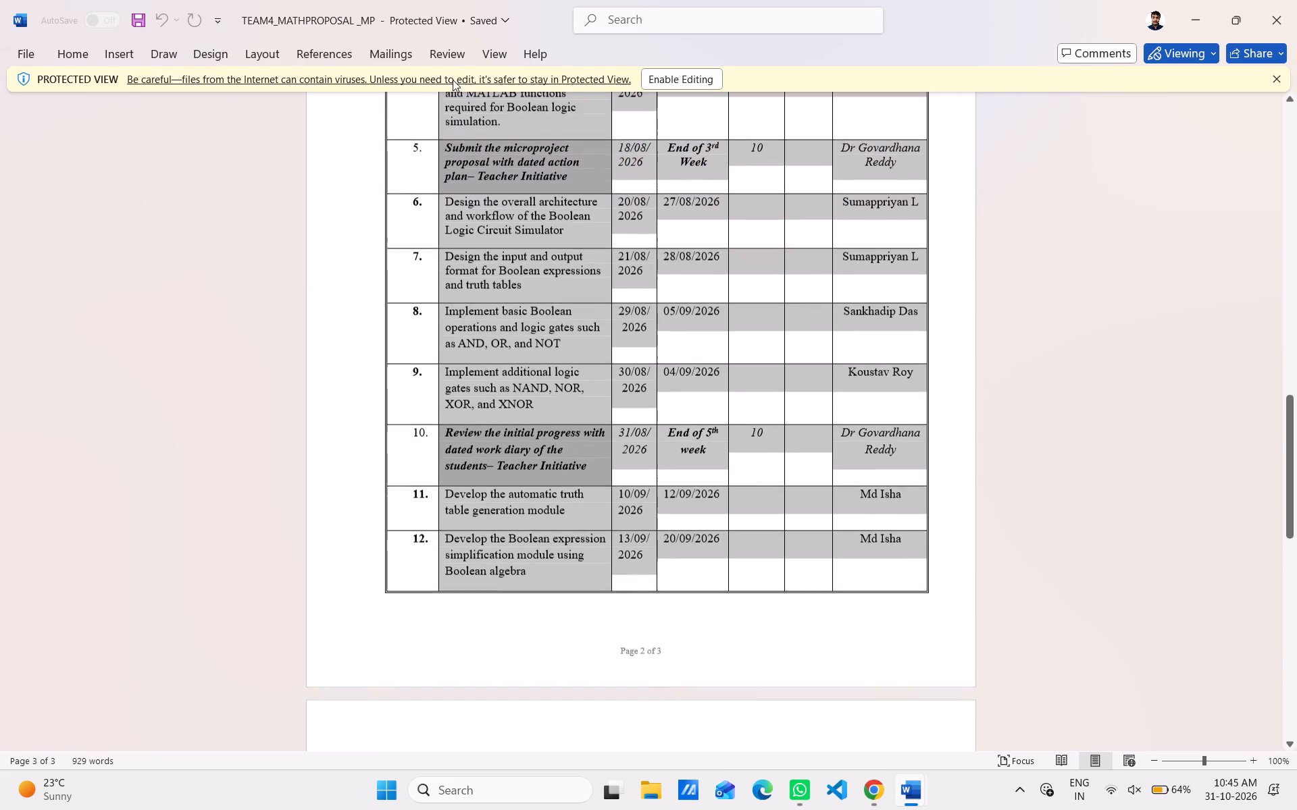
pyautogui.moveTo(453, 80); pyautogui.dragTo(453, 86)
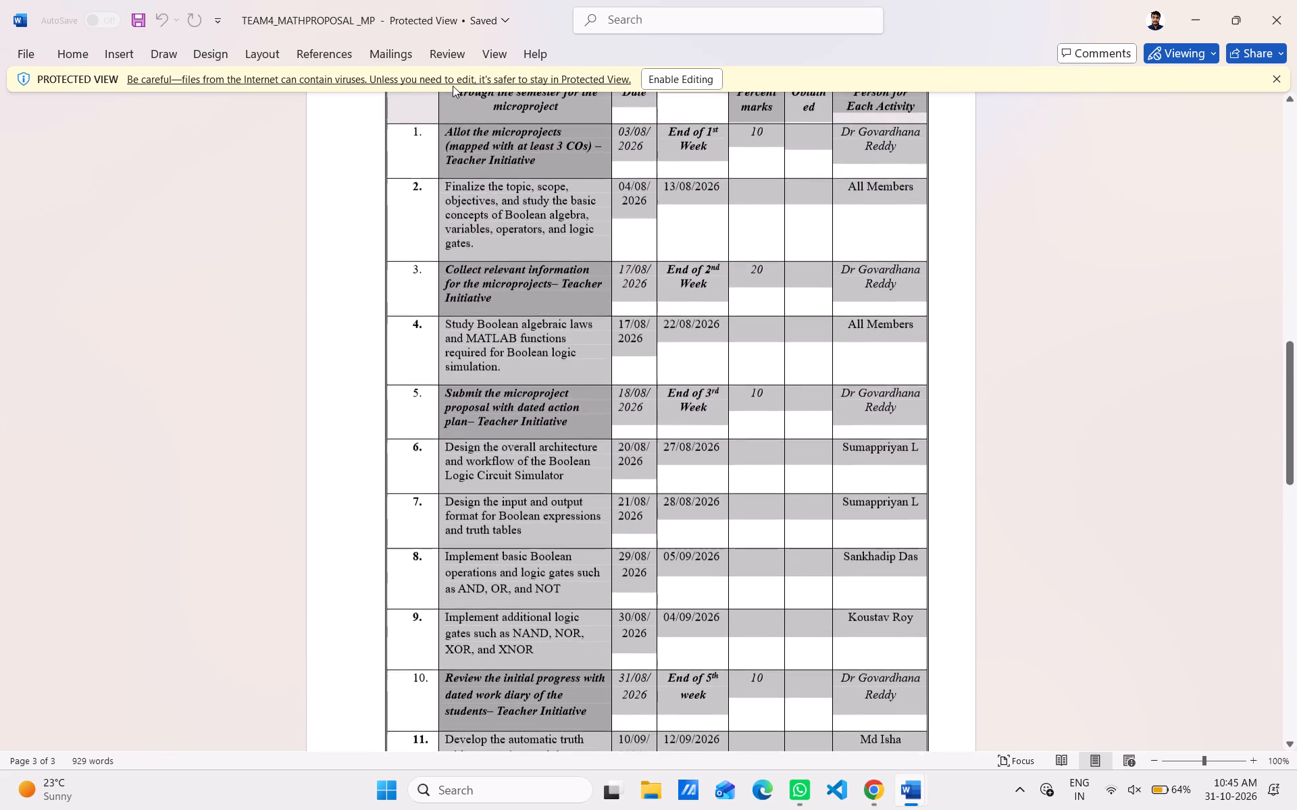
pyautogui.moveTo(453, 86); pyautogui.dragTo(424, 153)
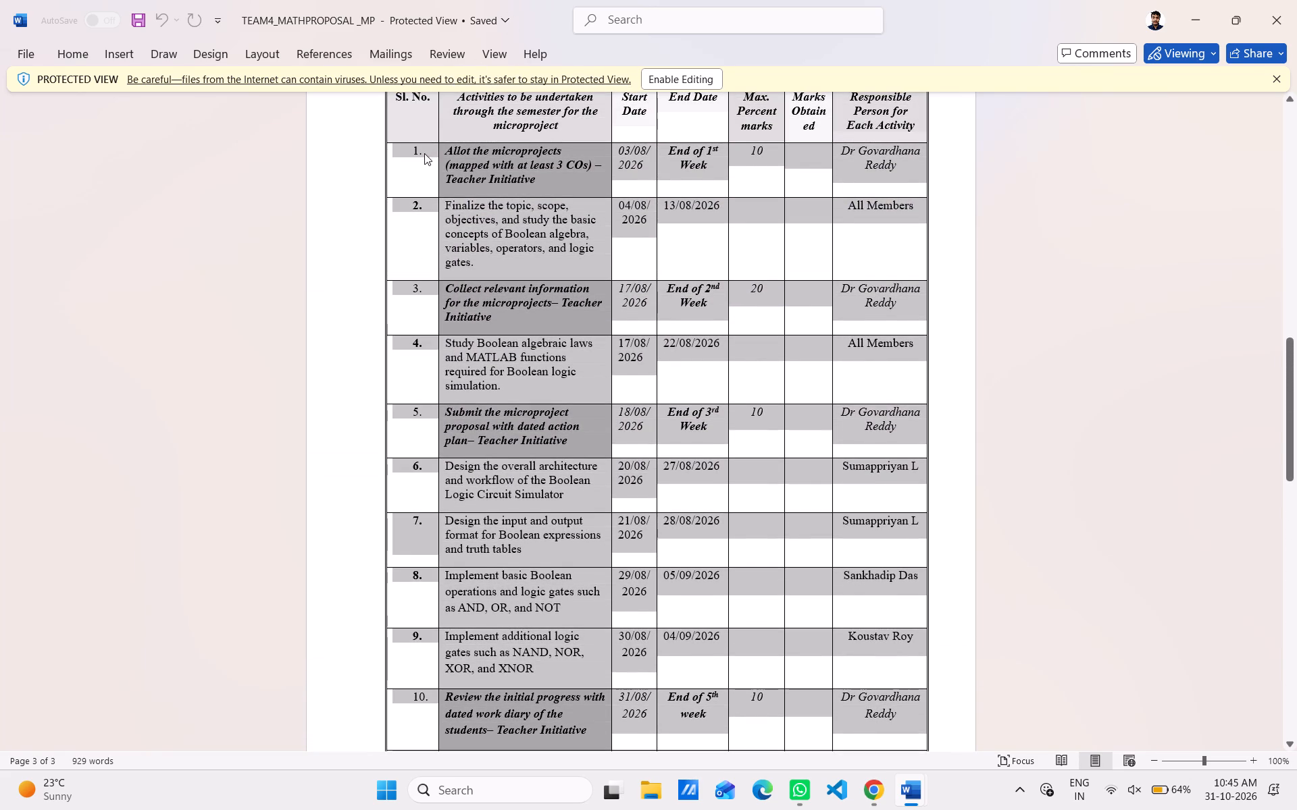
pyautogui.moveTo(424, 153); pyautogui.dragTo(517, 782)
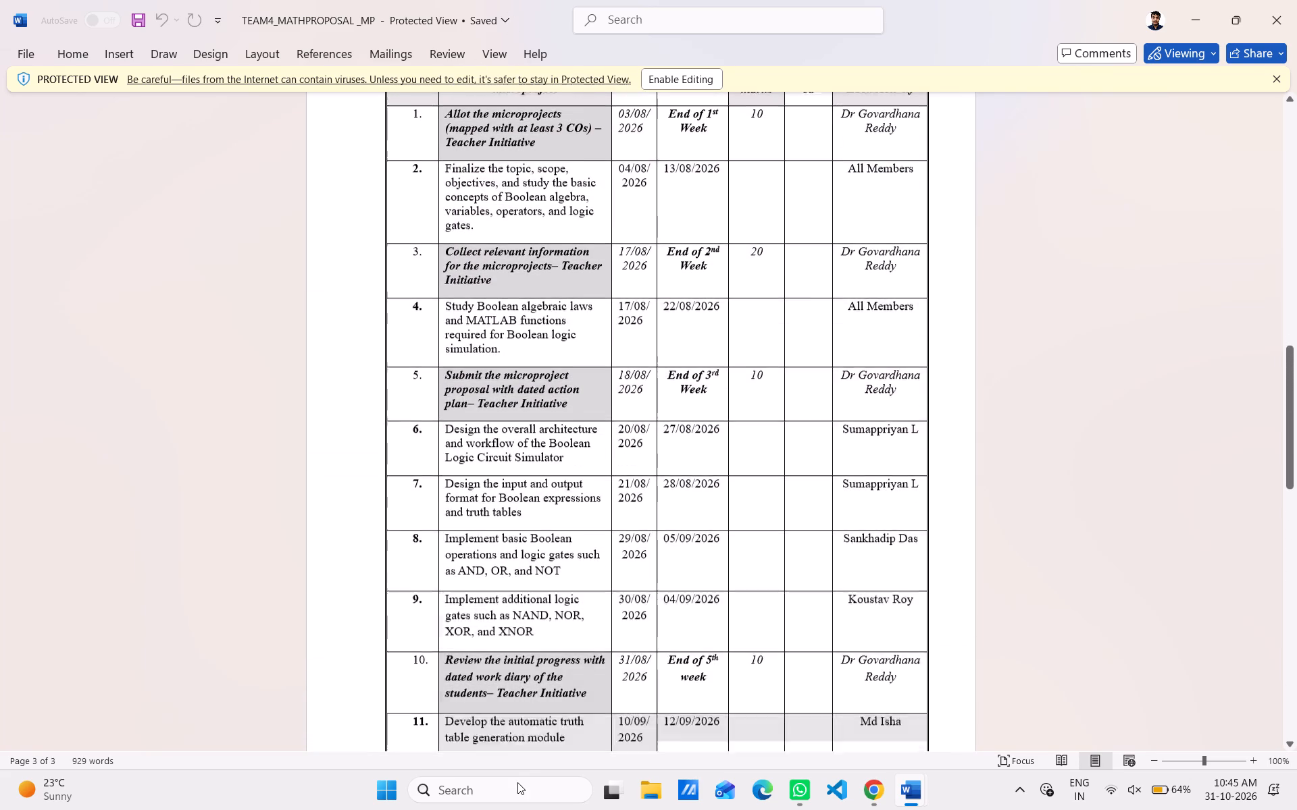
pyautogui.moveTo(517, 782); pyautogui.dragTo(469, 337)
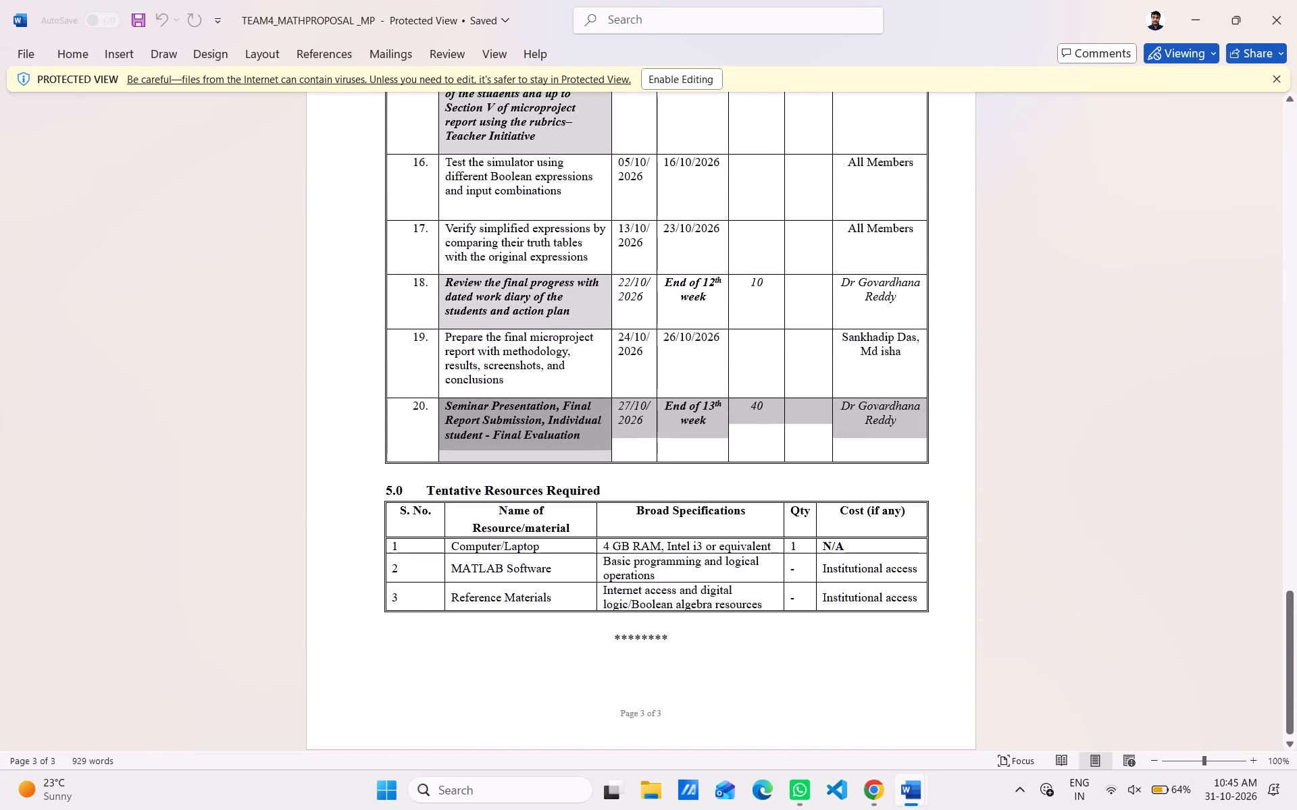
pyautogui.moveTo(469, 337); pyautogui.dragTo(405, 215)
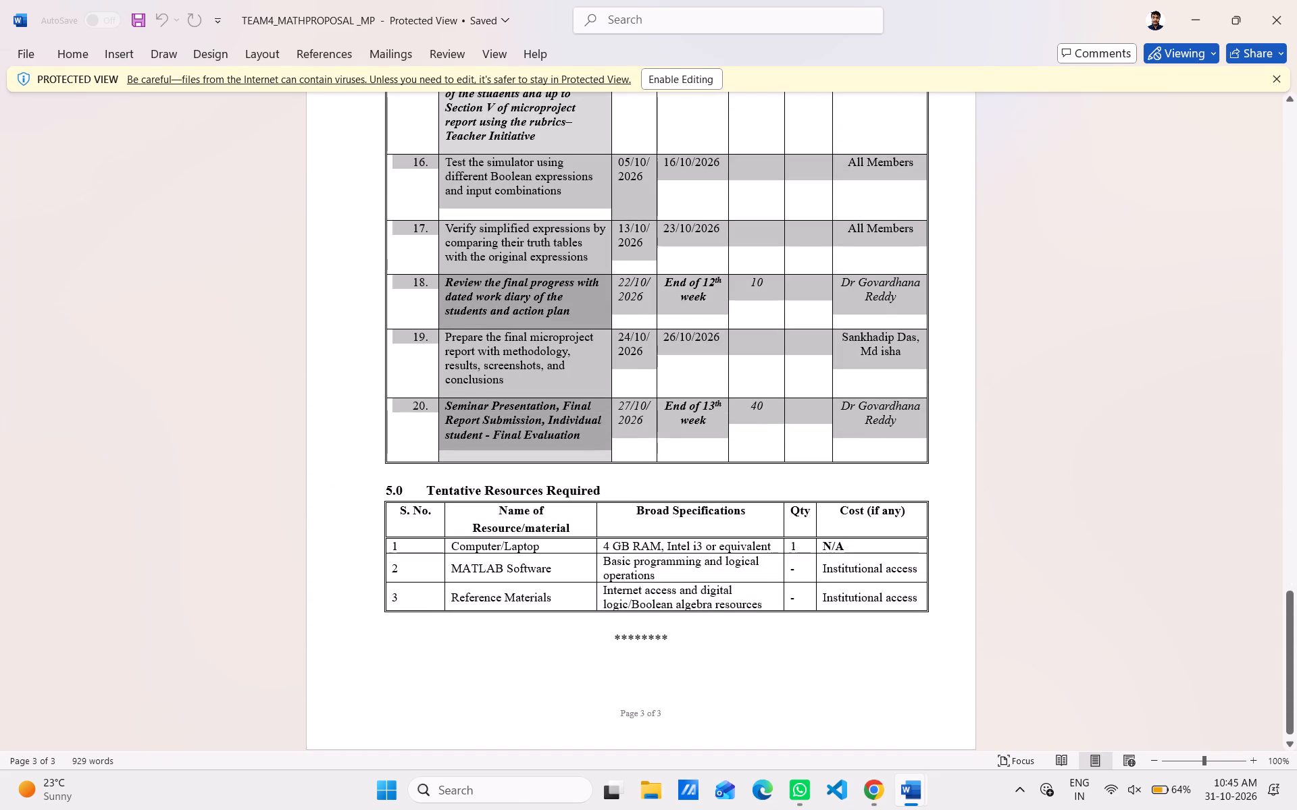
pyautogui.moveTo(405, 215); pyautogui.dragTo(493, 310)
pyautogui.click(1069, 373)
pyautogui.scroll(-1, 1069, 373)
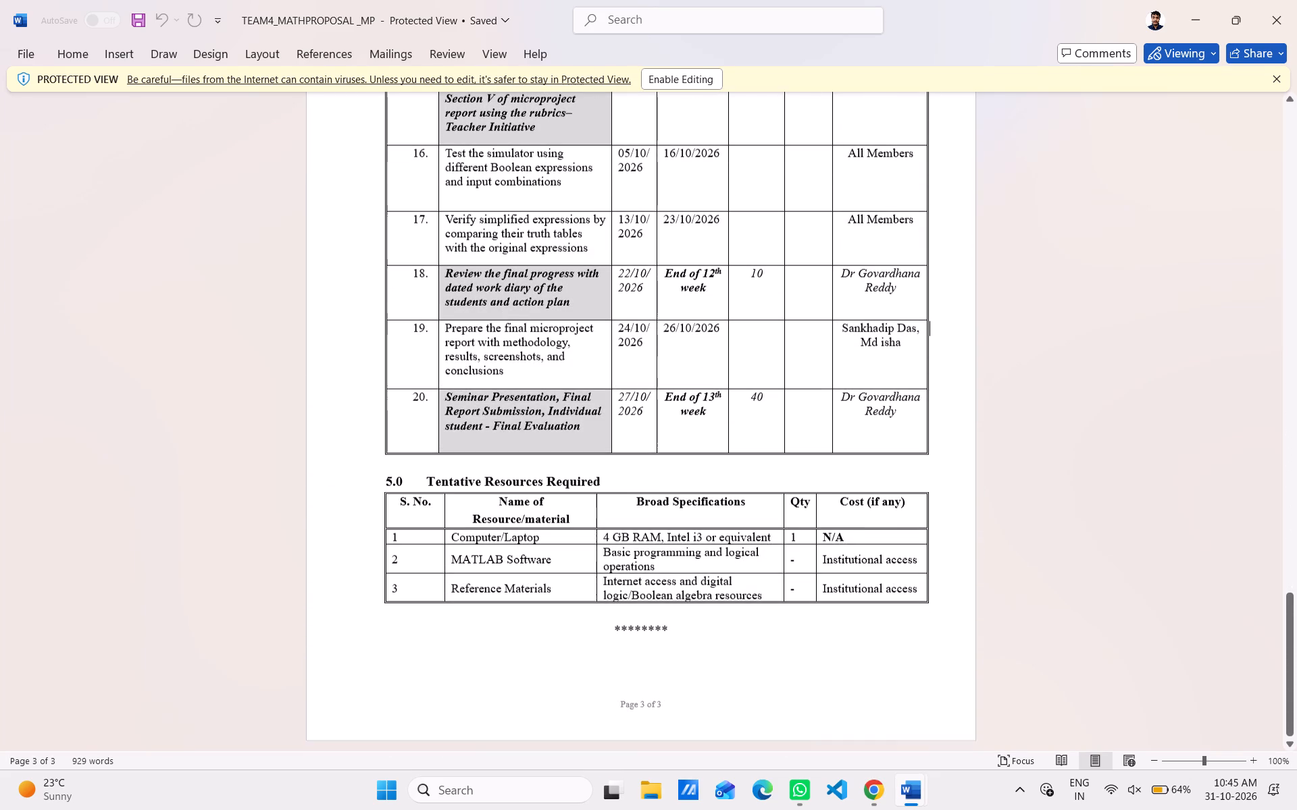
pyautogui.scroll(-3, 1069, 373)
pyautogui.scroll(1, 1069, 373)
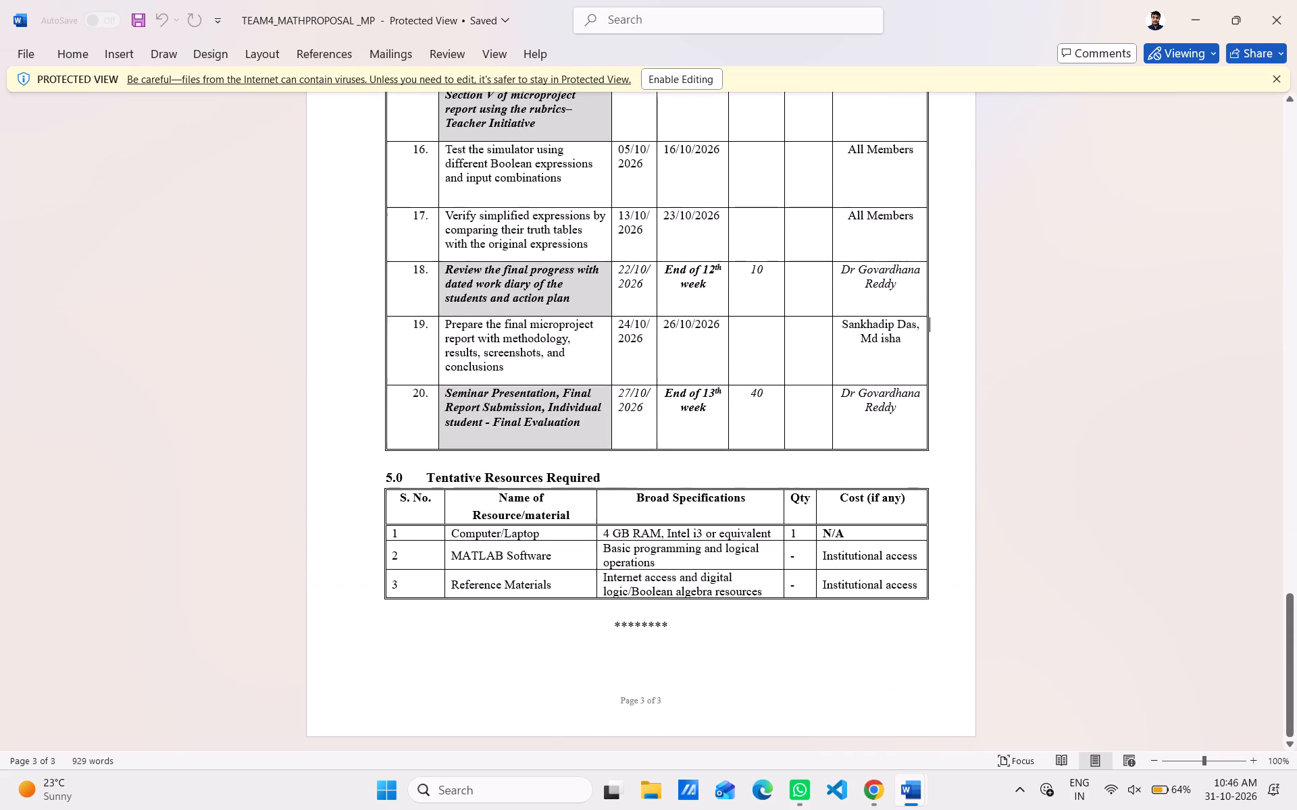
# Switch to the Microproject Proposal Template document and examine the layout of its activity table.
pyautogui.click(884, 807)
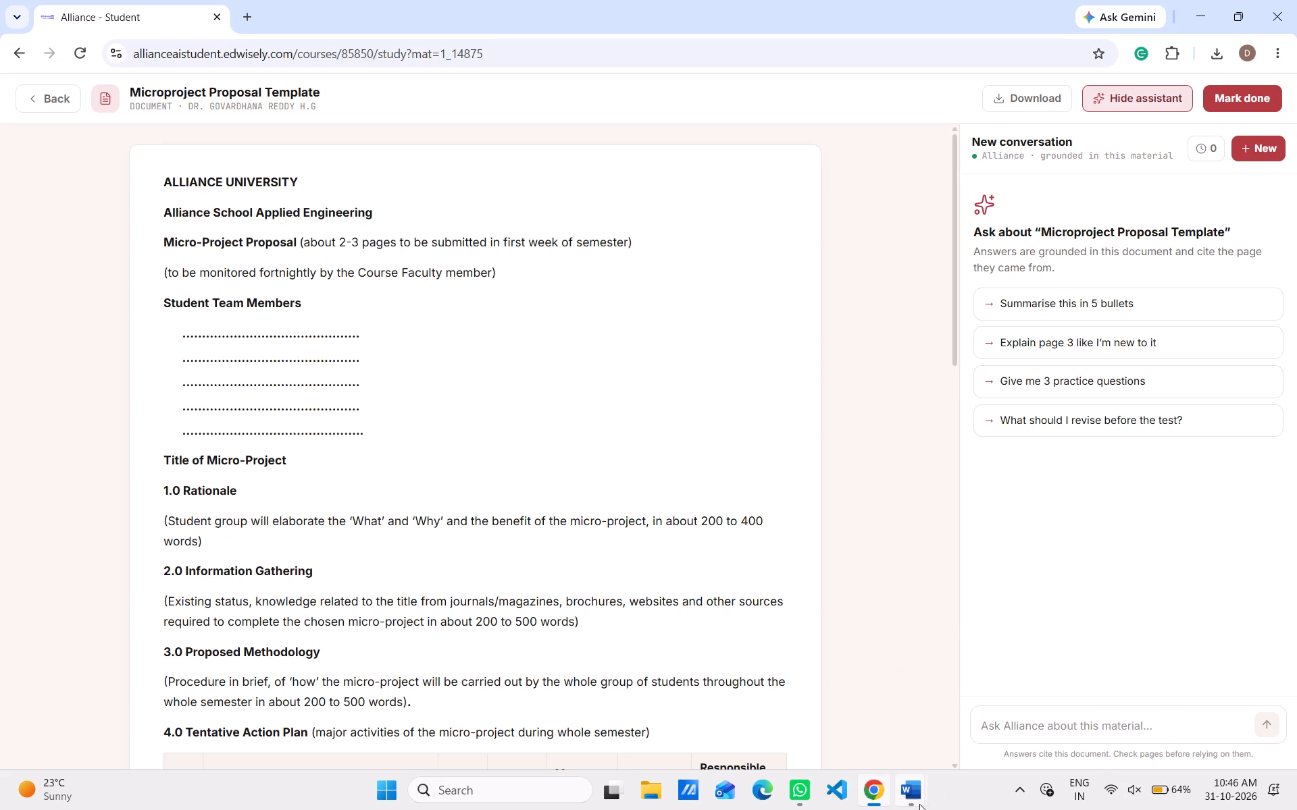
pyautogui.click(1057, 703)
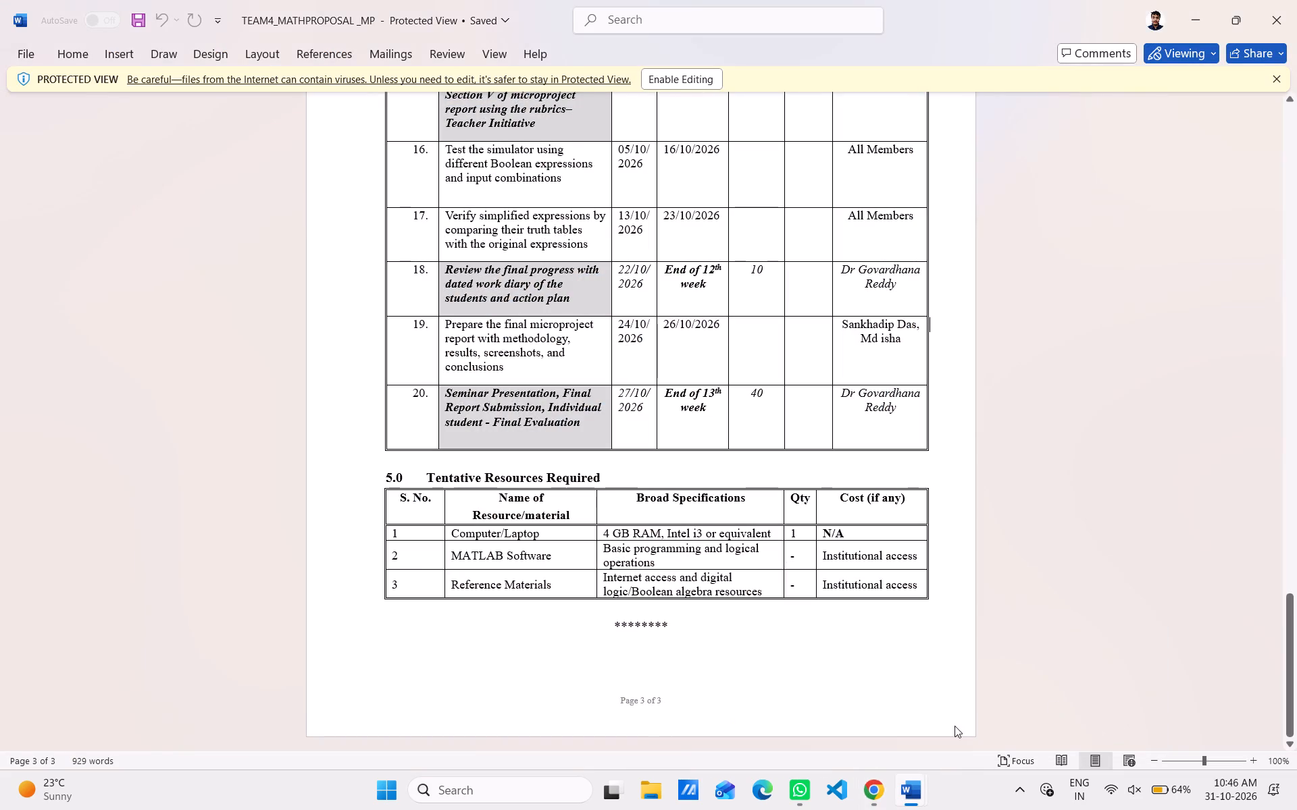
pyautogui.click(913, 696)
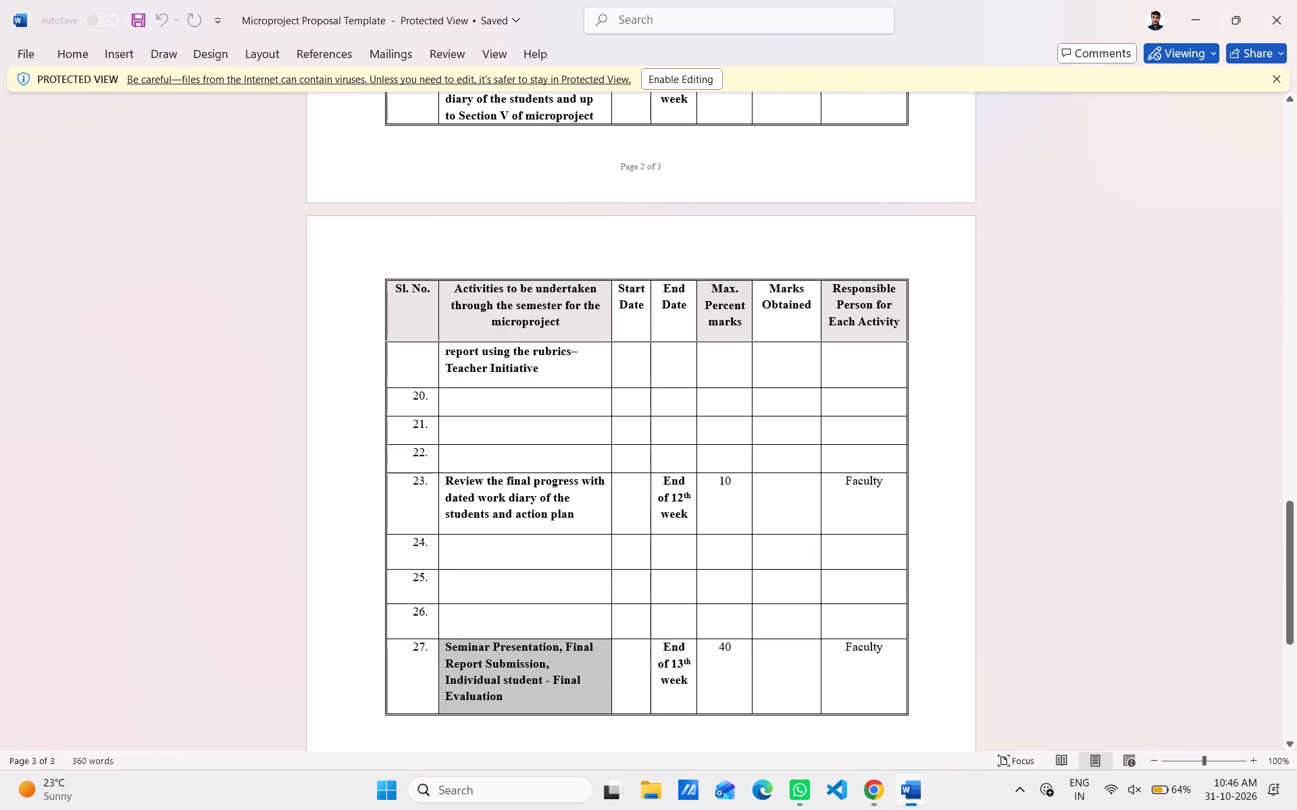
pyautogui.scroll(1, 652, 603)
pyautogui.keyDown('ctrl'); pyautogui.scroll(2, 652, 603); pyautogui.keyUp('ctrl')
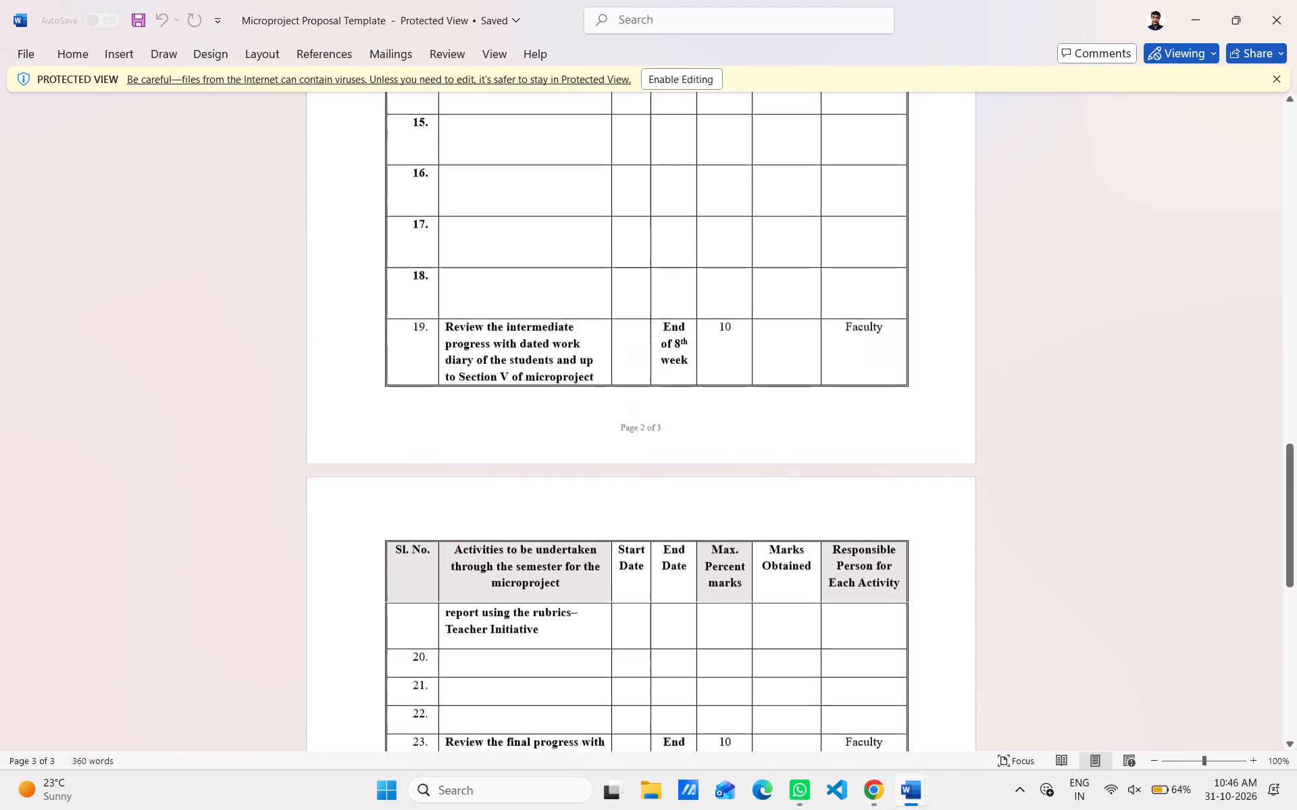
pyautogui.keyDown('ctrl'); pyautogui.scroll(3, 652, 603); pyautogui.keyUp('ctrl')
pyautogui.scroll(4, 652, 603)
pyautogui.scroll(-7, 652, 603)
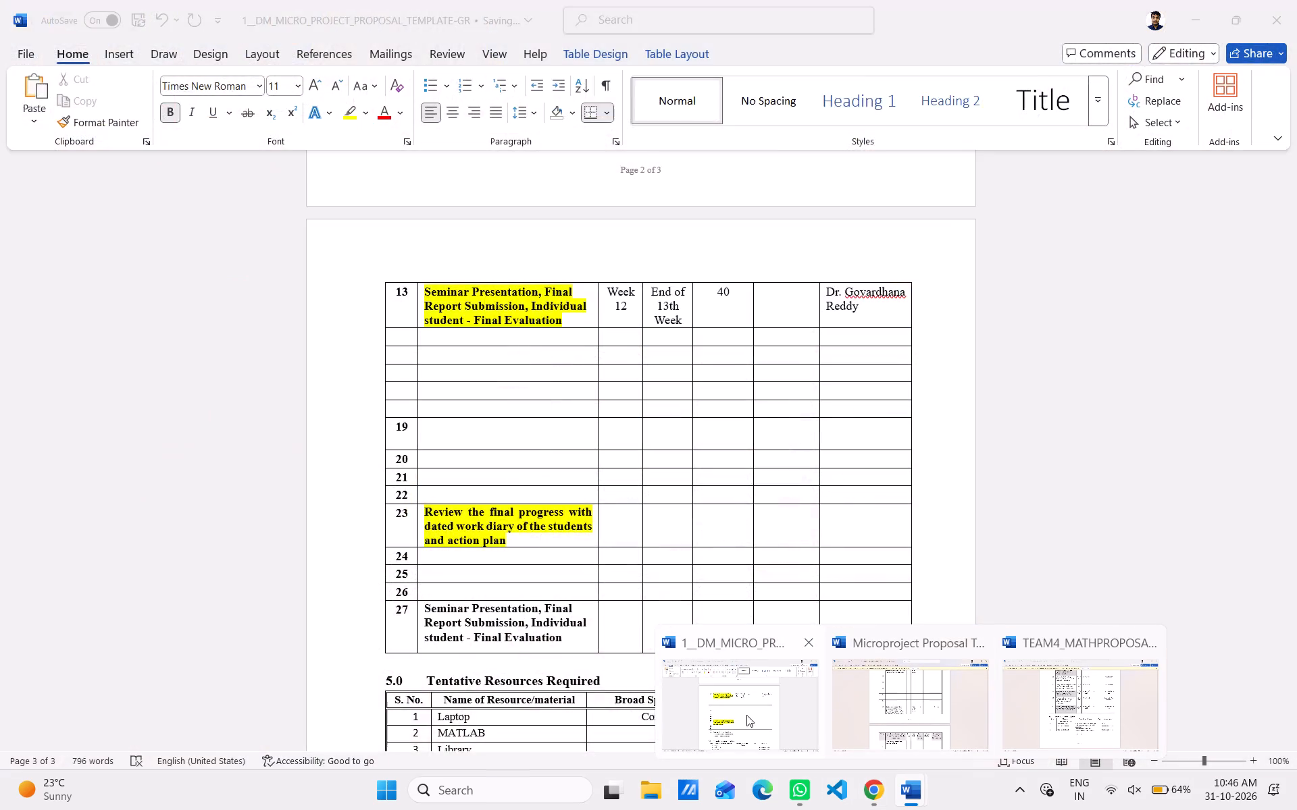
# Close the Microproject Proposal Template document.
pyautogui.click(913, 684)
pyautogui.click(1296, 0)
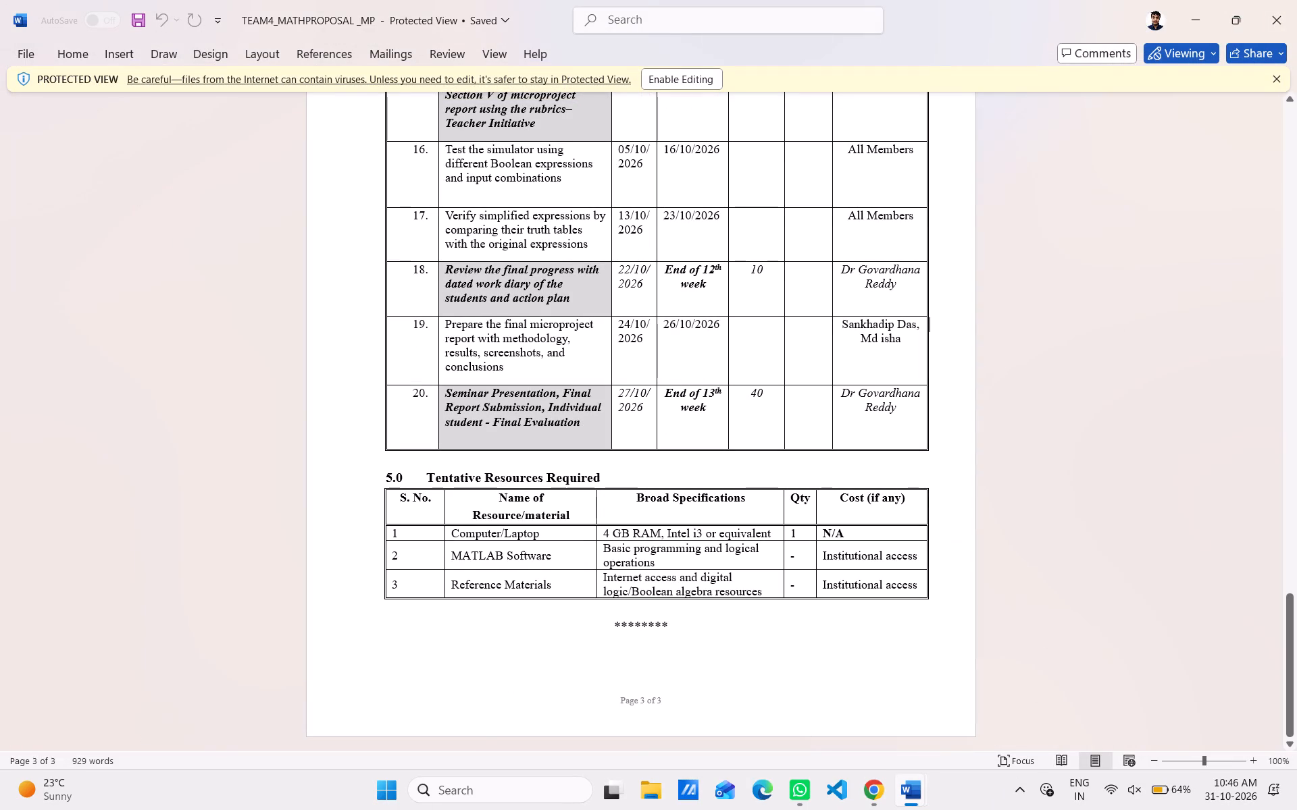
# Review the dates and responsible persons in the Tentative Action Plan of the TEAM4_MATHPROPOSAL _MP document.
pyautogui.scroll(1, 647, 377)
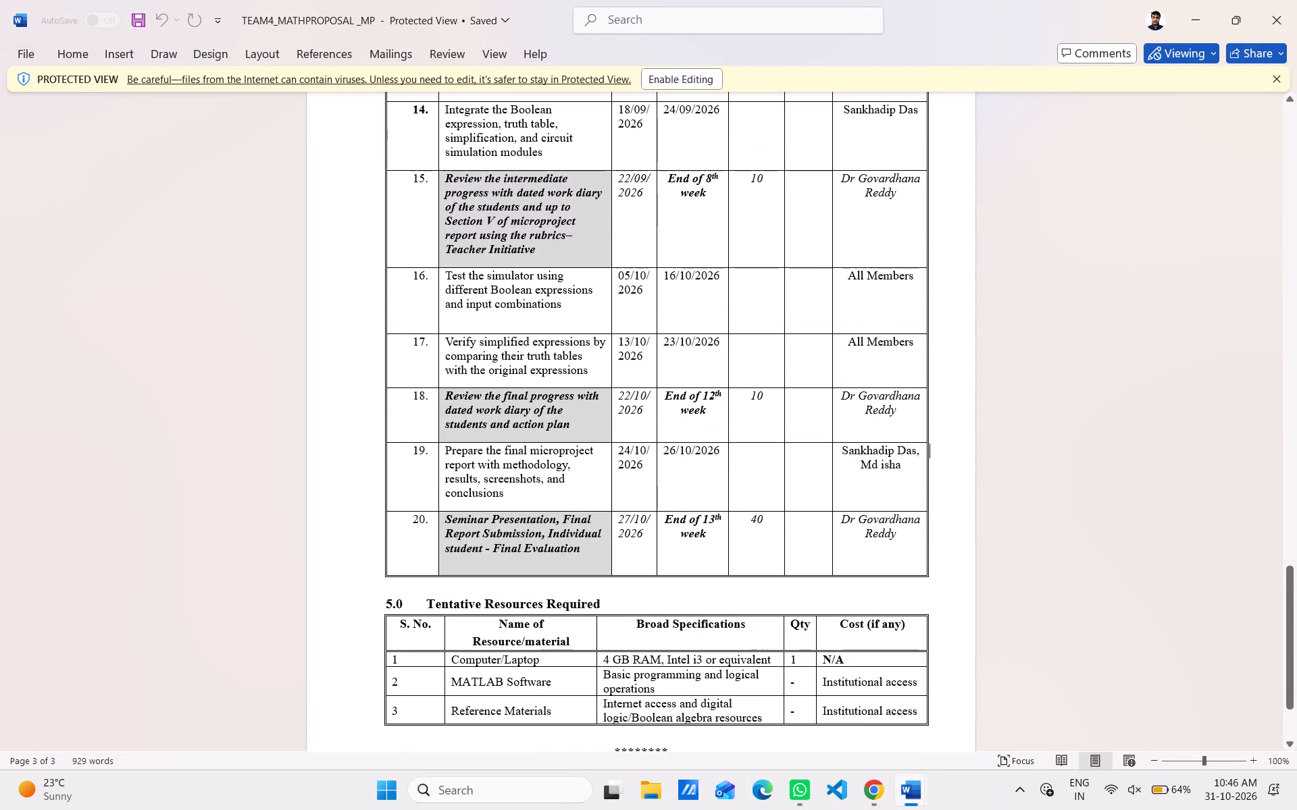
pyautogui.scroll(1, 614, 520)
pyautogui.scroll(1, 561, 475)
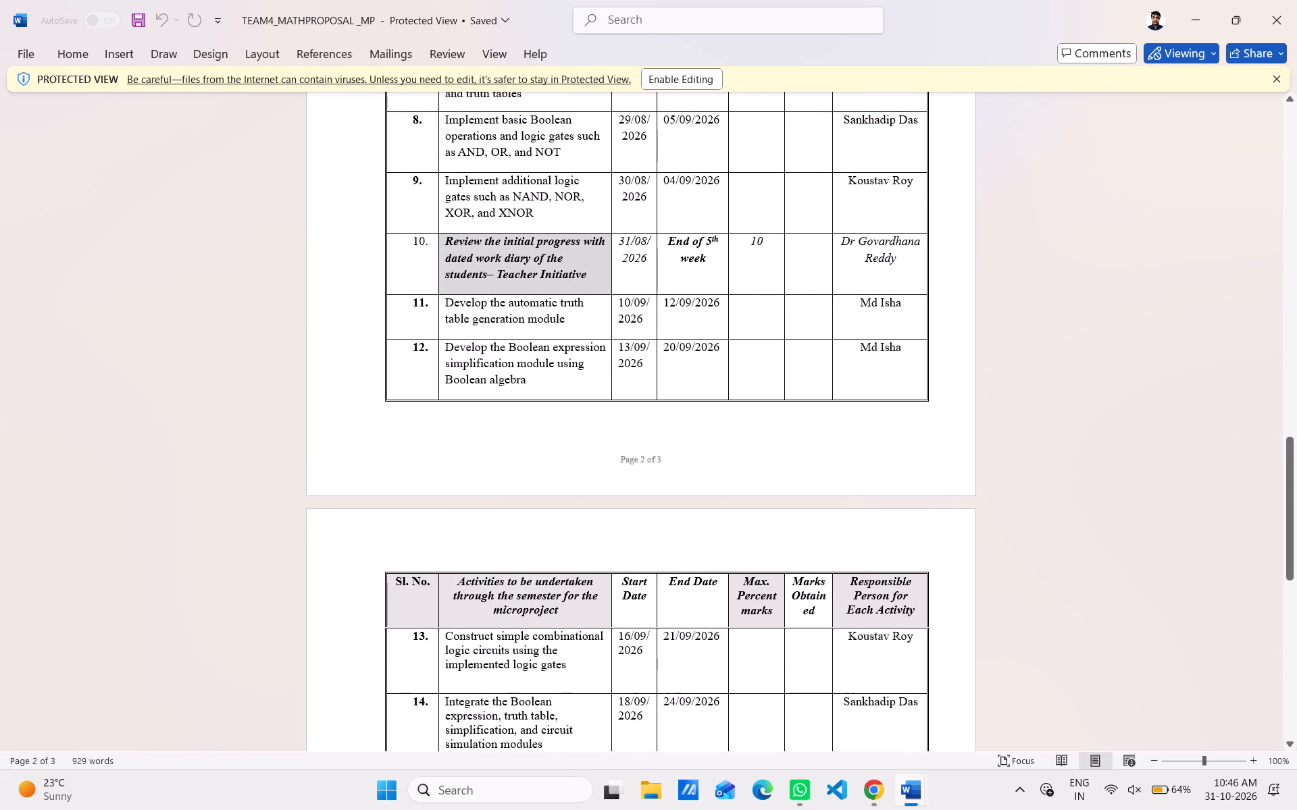
pyautogui.scroll(1, 438, 299)
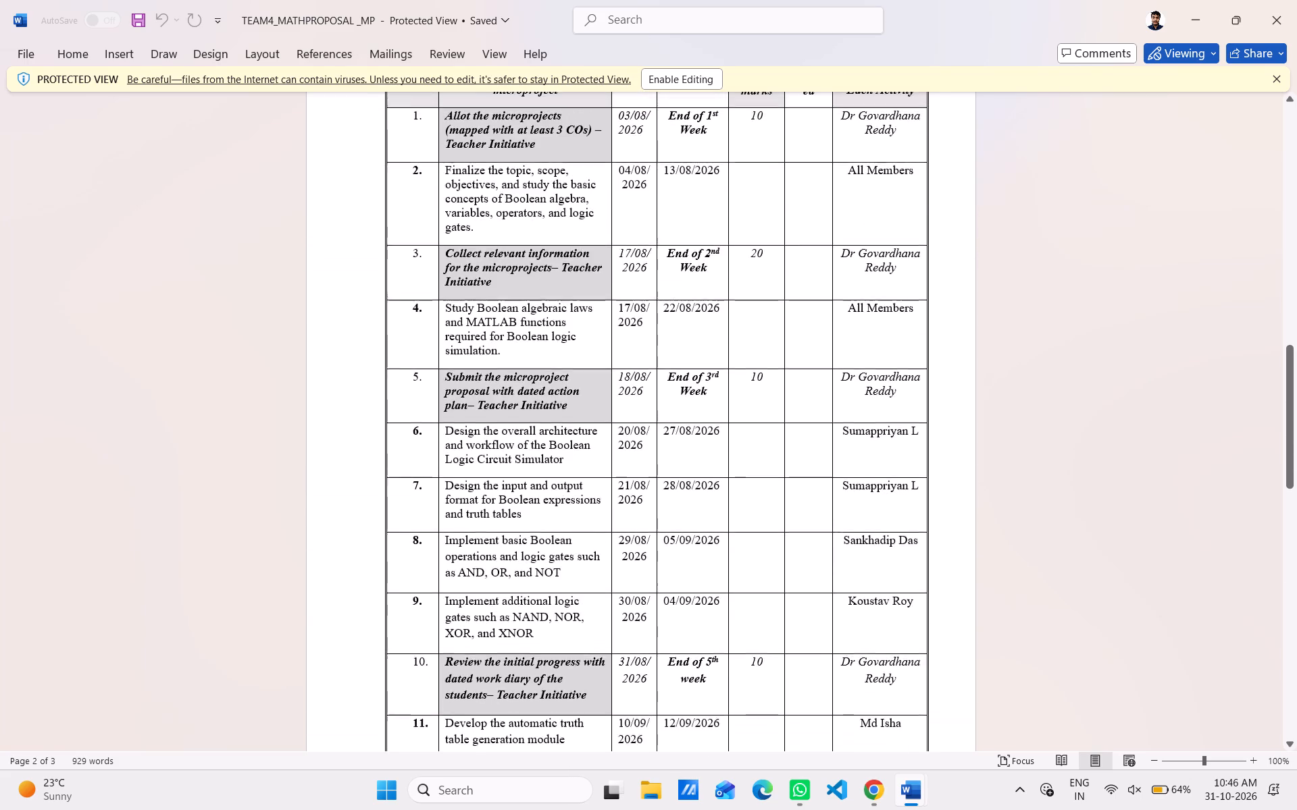
pyautogui.scroll(1, 438, 299)
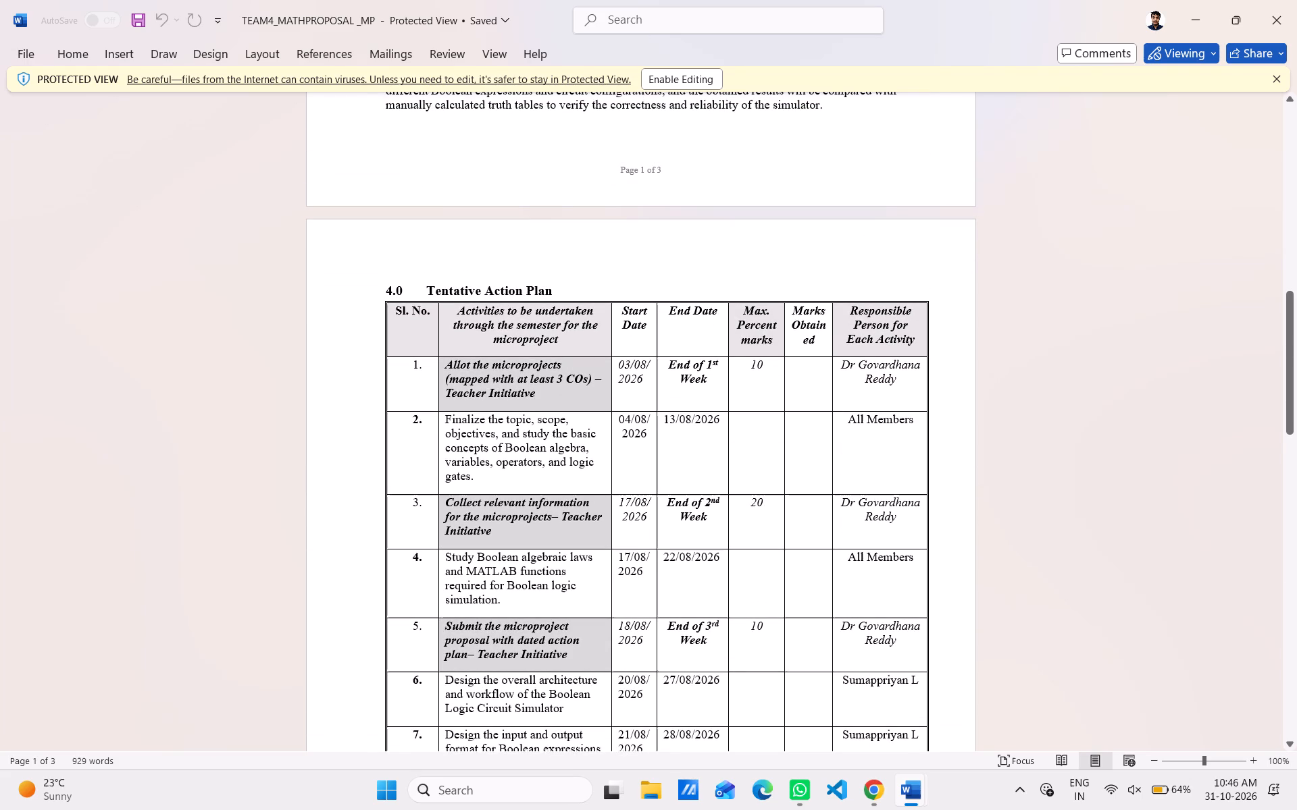
# Switch to Google Chrome and open a new browser tab.
pyautogui.click(869, 790)
pyautogui.click(253, 0)
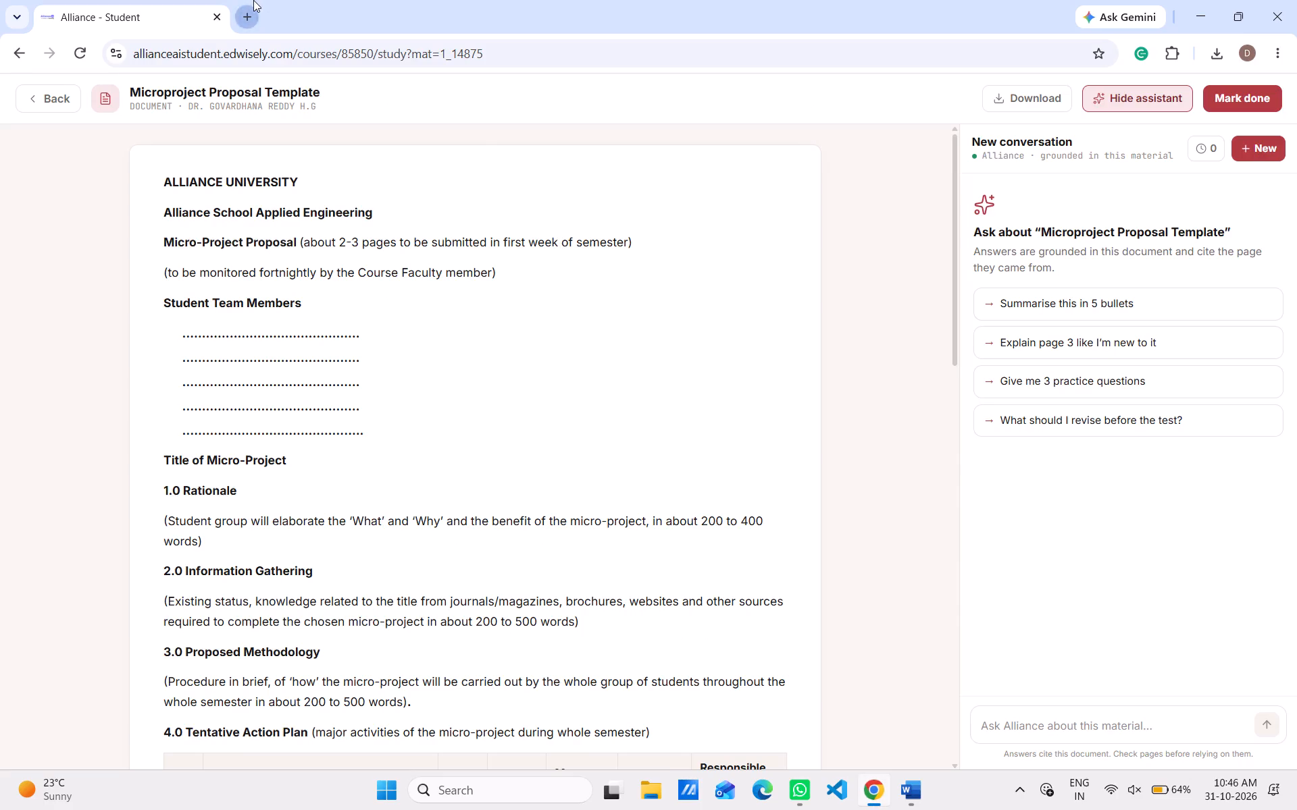
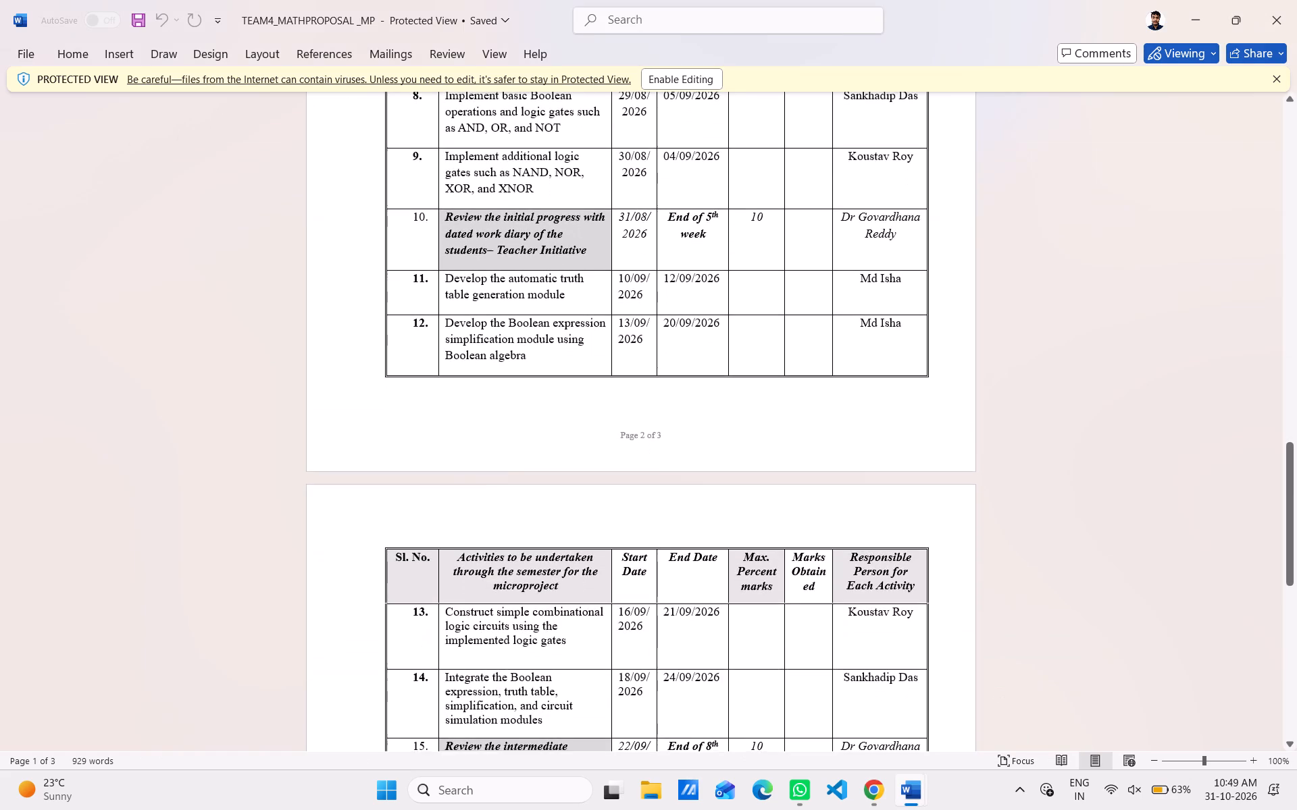
# Switch to the 1__DM_MICRO_PROJECT_PROPOSAL_TEMPLATE-GR document and close it.
pyautogui.scroll(-1, 700, 560)
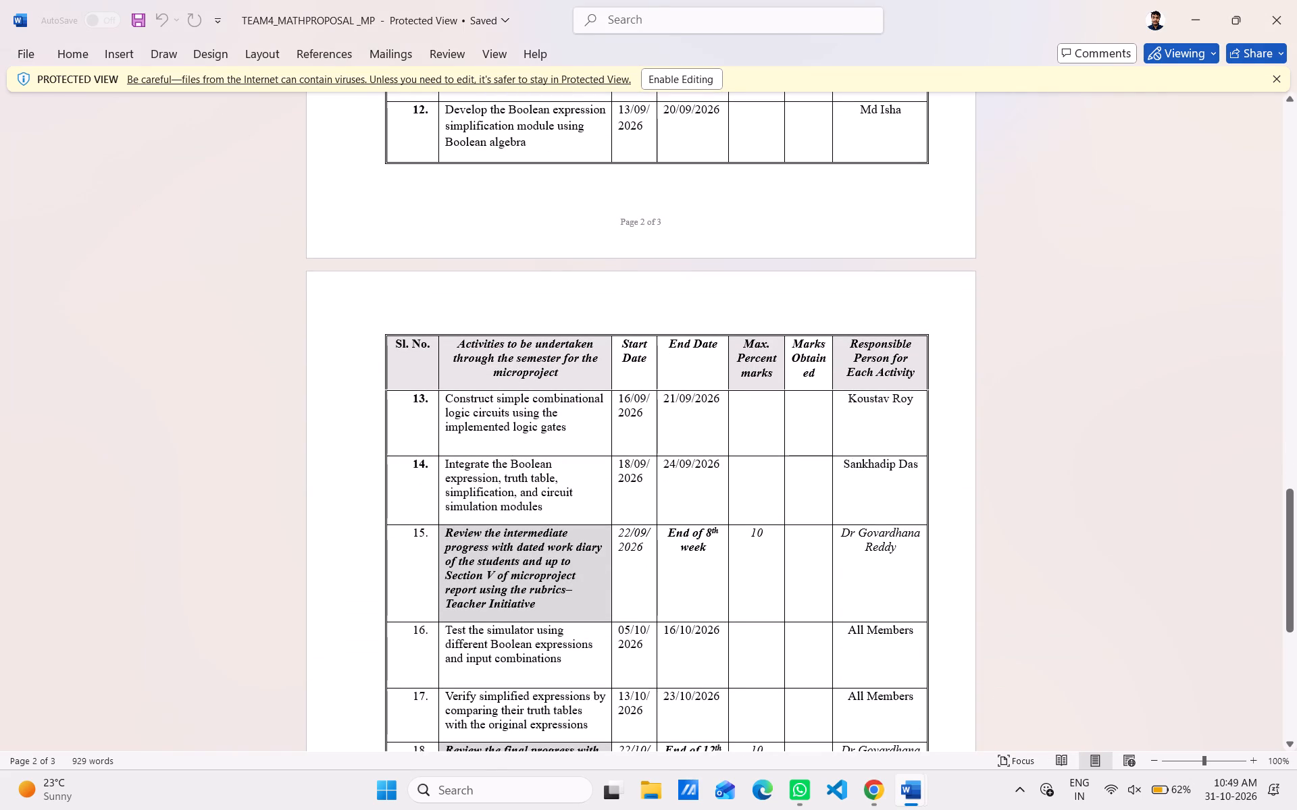
pyautogui.click(861, 733)
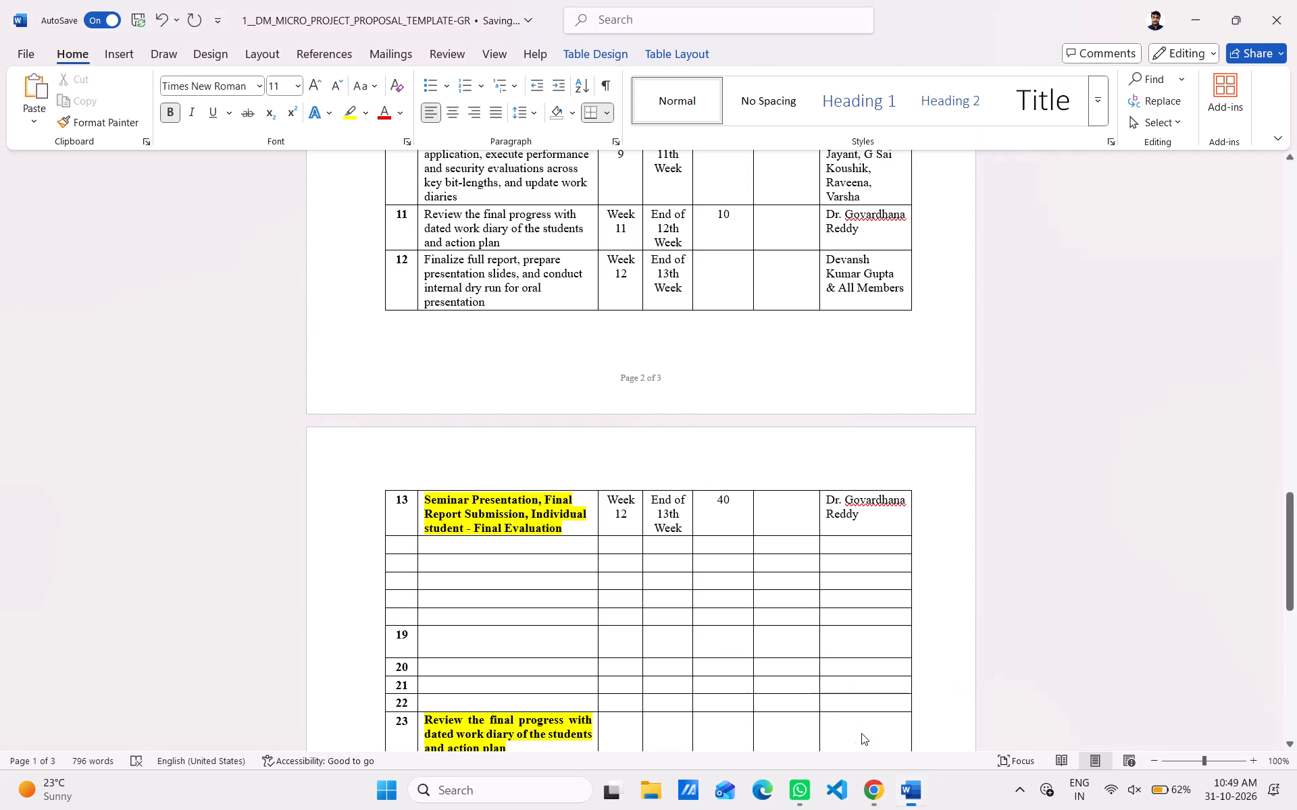
pyautogui.click(1295, 0)
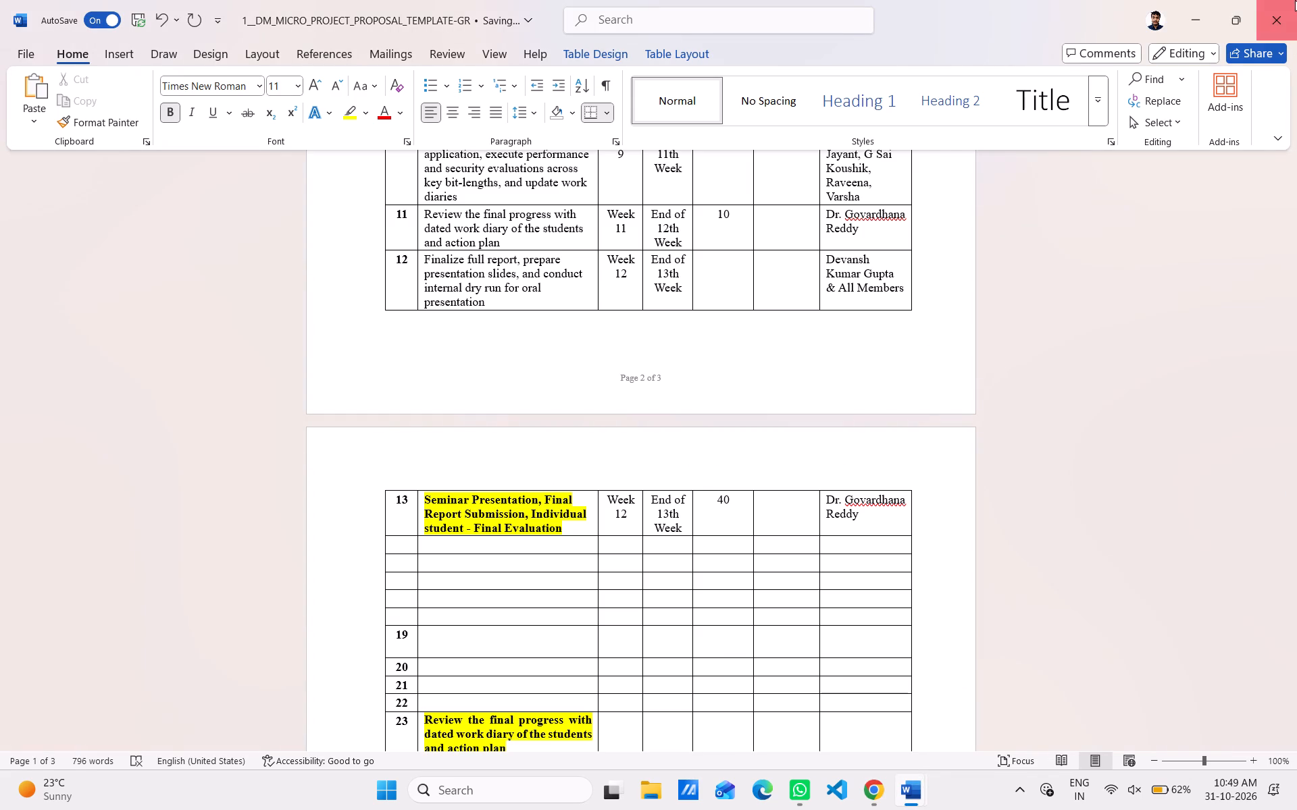
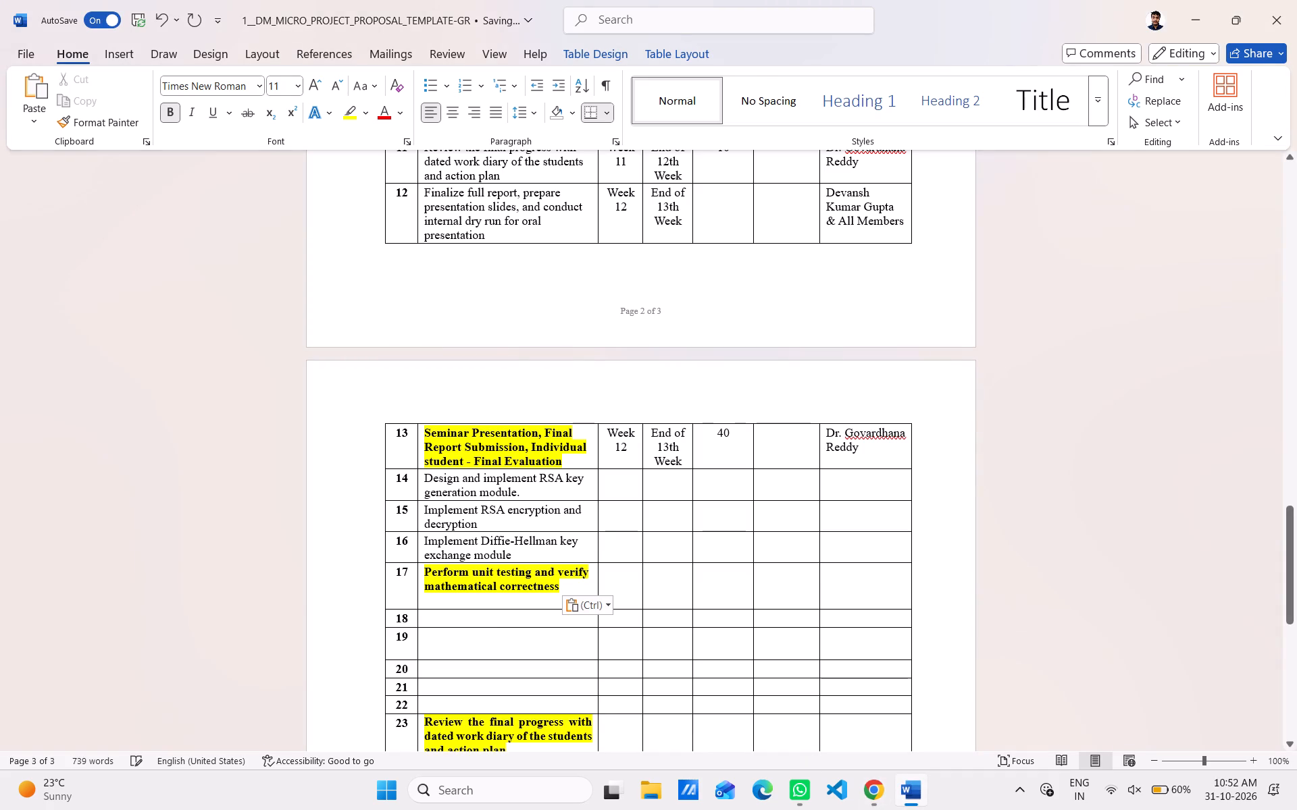
# Delete the empty line after the row 17 activity, end it with a period, and clear its bold and yellow highlight.
pyautogui.press('Delete')
pyautogui.press('BackSpace')
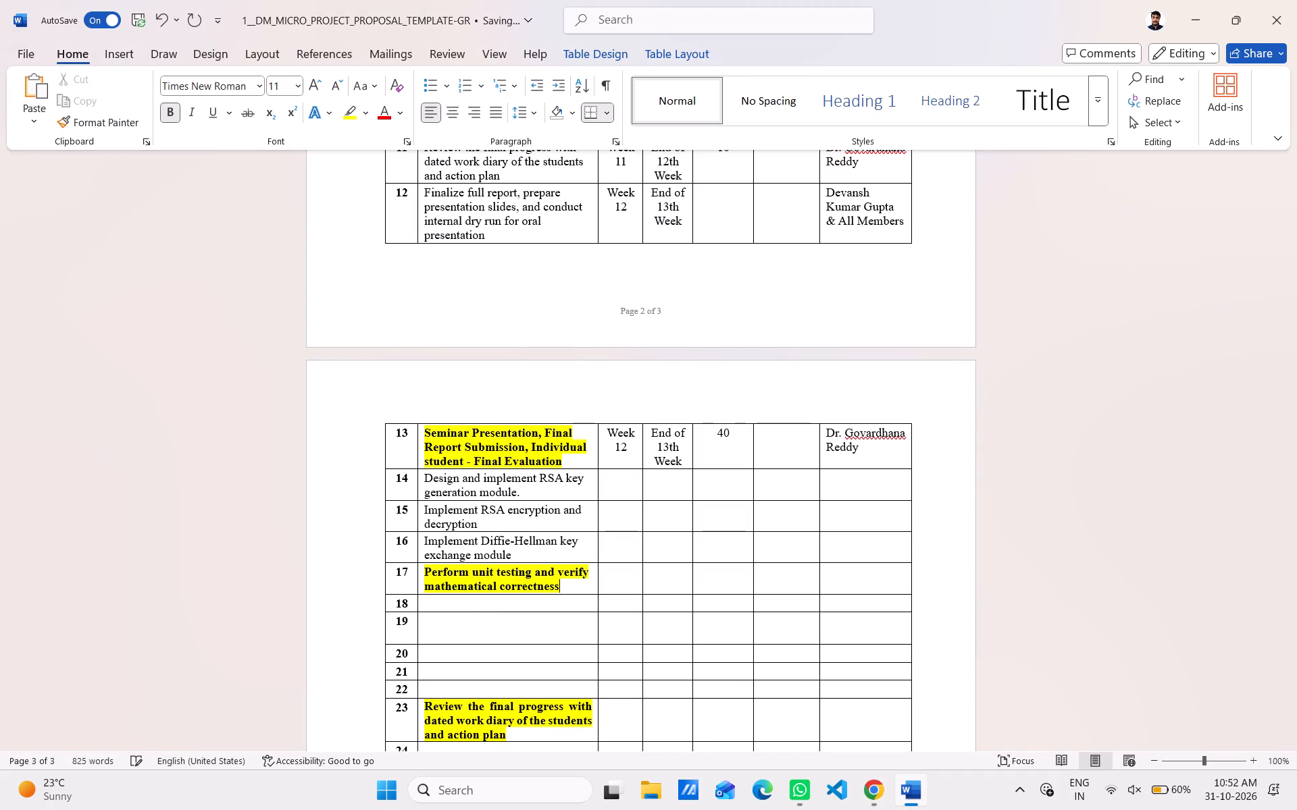
pyautogui.press('.')
pyautogui.moveTo(570, 587); pyautogui.dragTo(442, 566)
pyautogui.hotkey('ctrl', 'b')
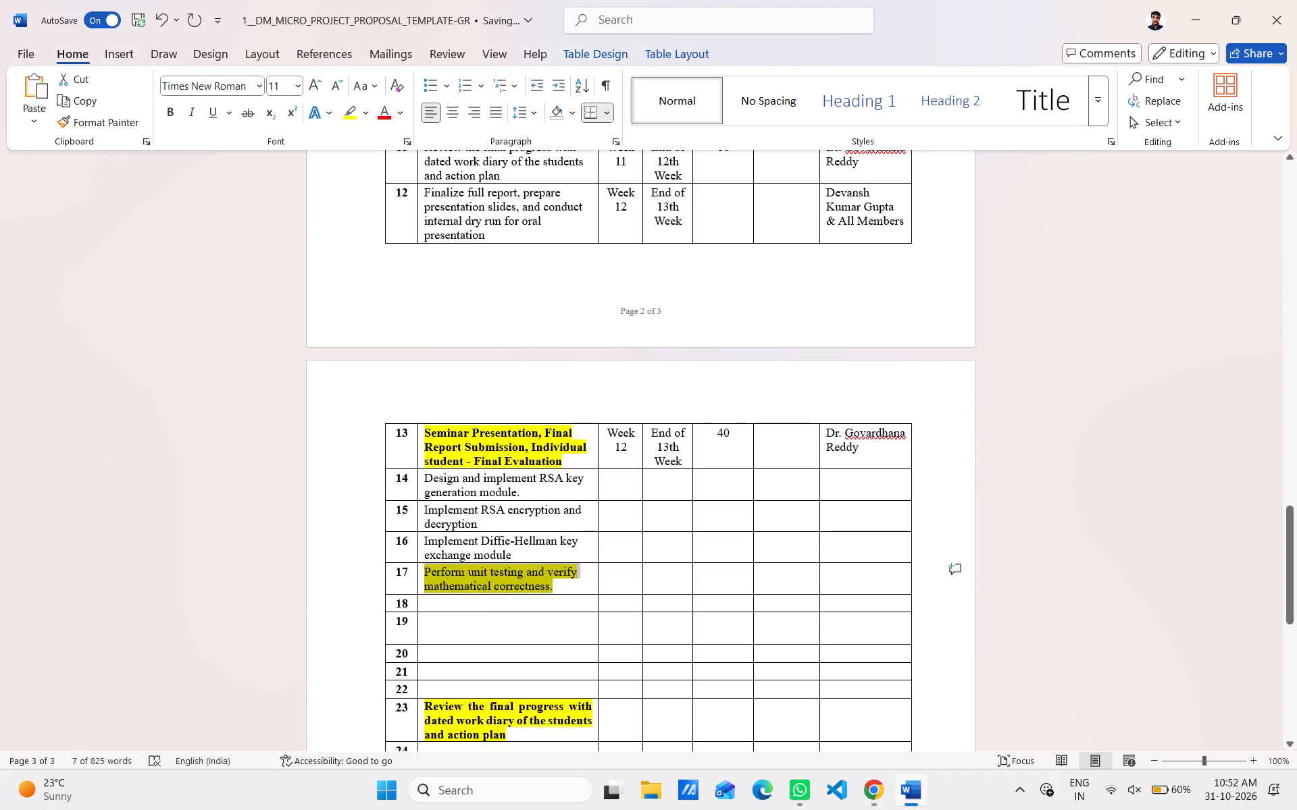
pyautogui.click(355, 107)
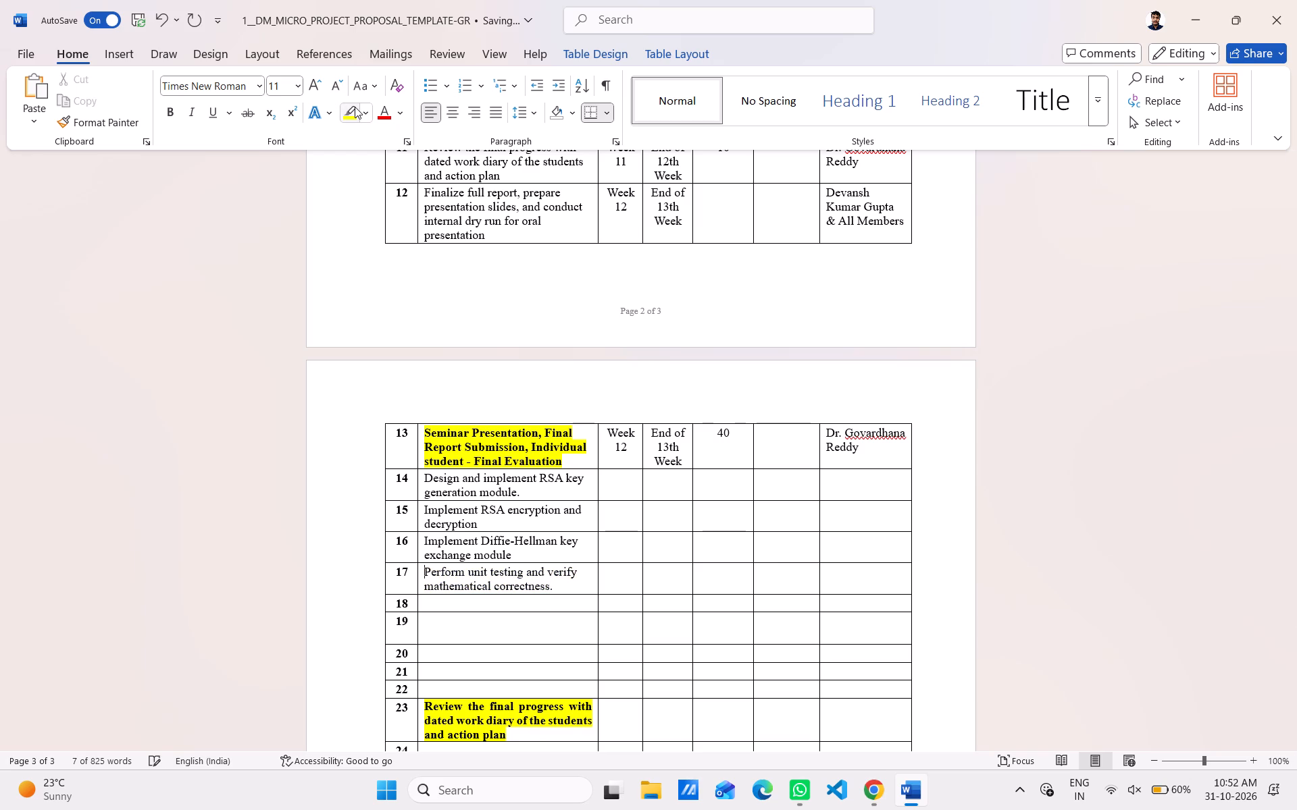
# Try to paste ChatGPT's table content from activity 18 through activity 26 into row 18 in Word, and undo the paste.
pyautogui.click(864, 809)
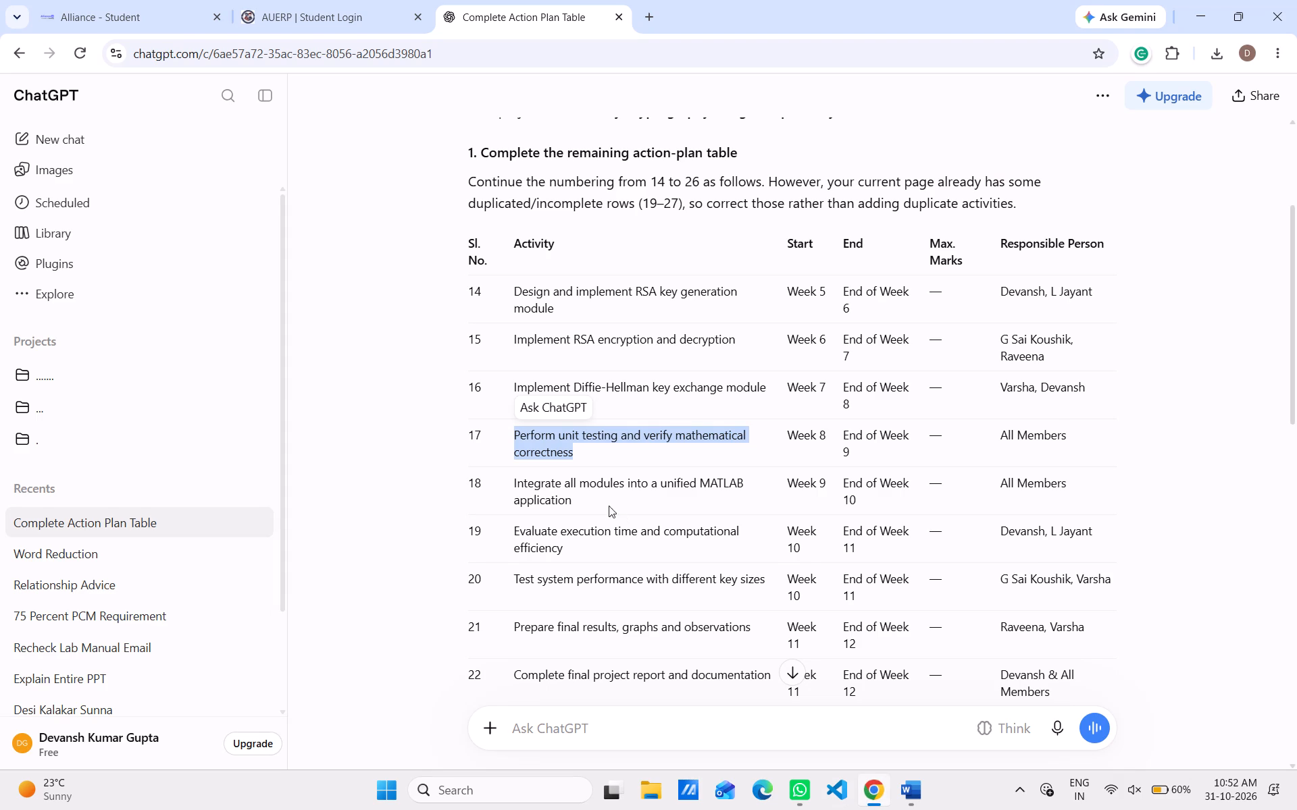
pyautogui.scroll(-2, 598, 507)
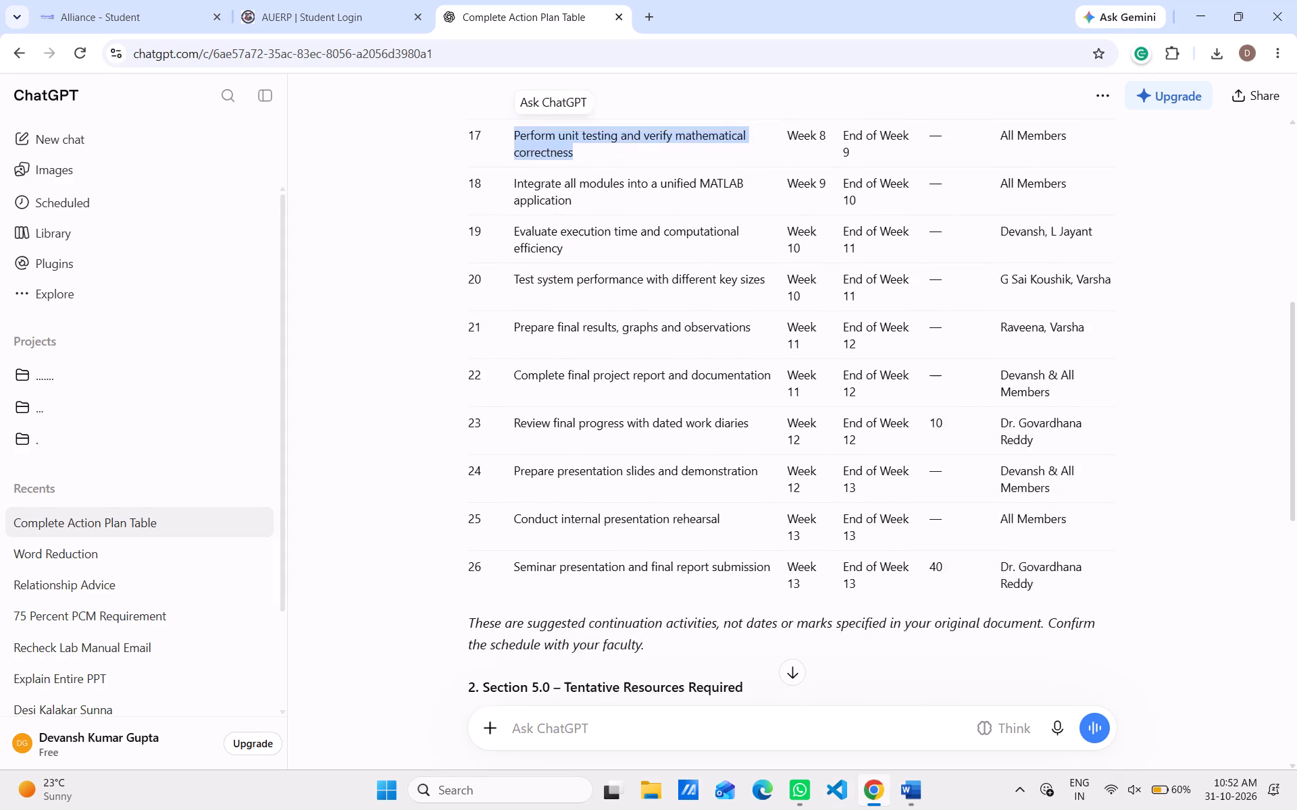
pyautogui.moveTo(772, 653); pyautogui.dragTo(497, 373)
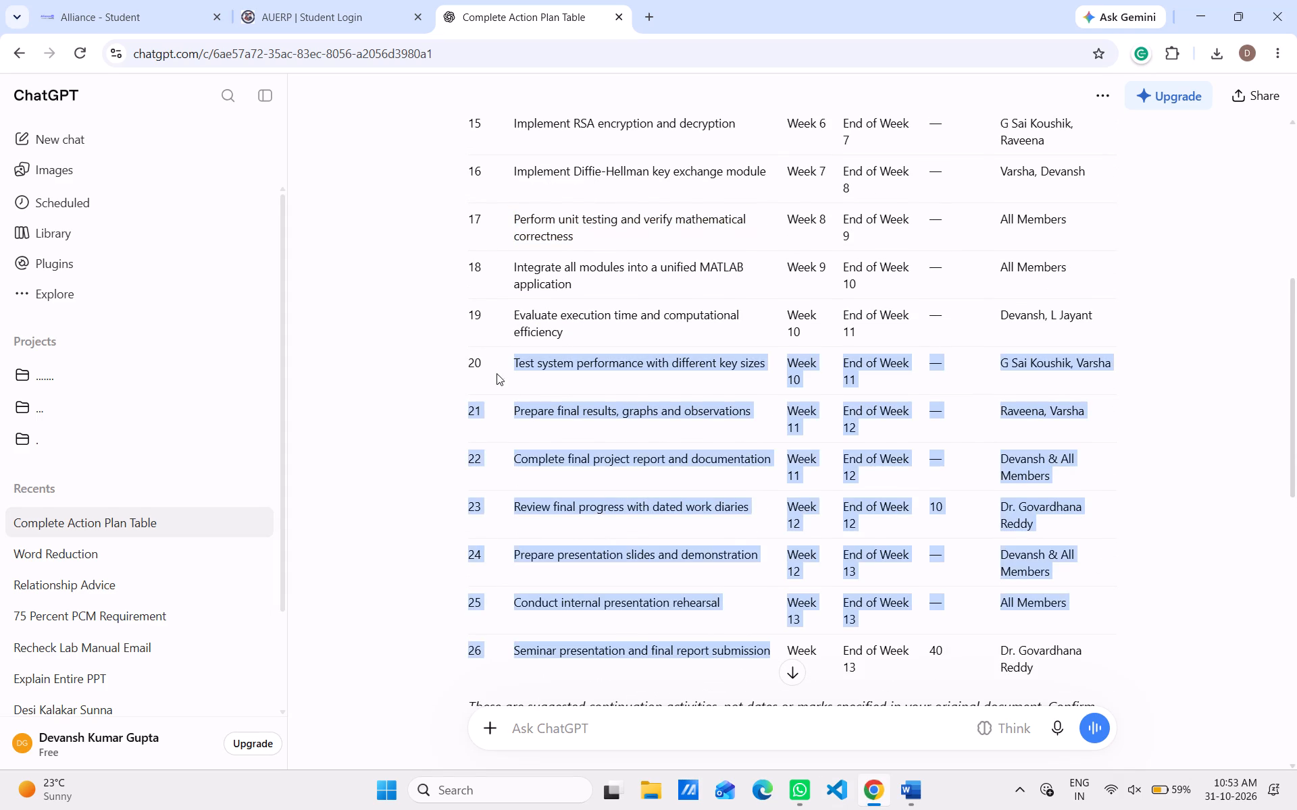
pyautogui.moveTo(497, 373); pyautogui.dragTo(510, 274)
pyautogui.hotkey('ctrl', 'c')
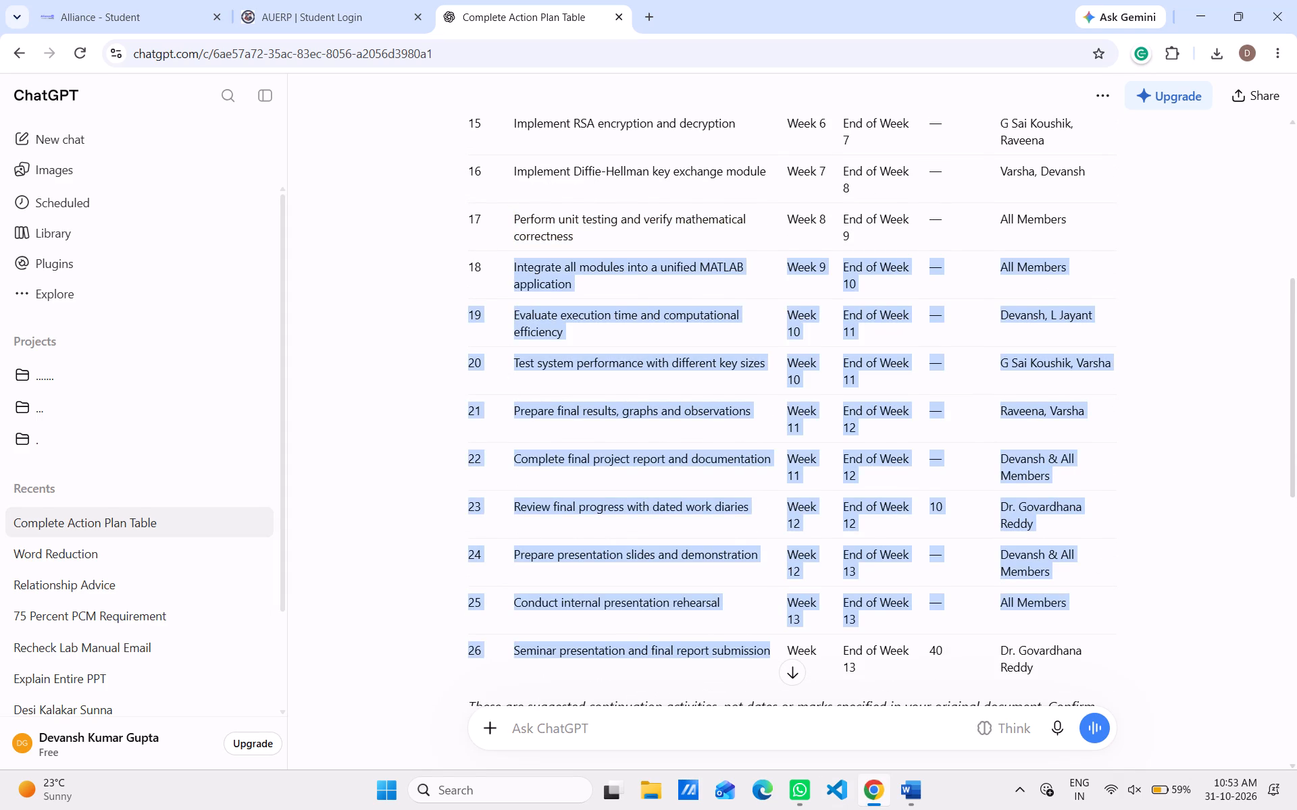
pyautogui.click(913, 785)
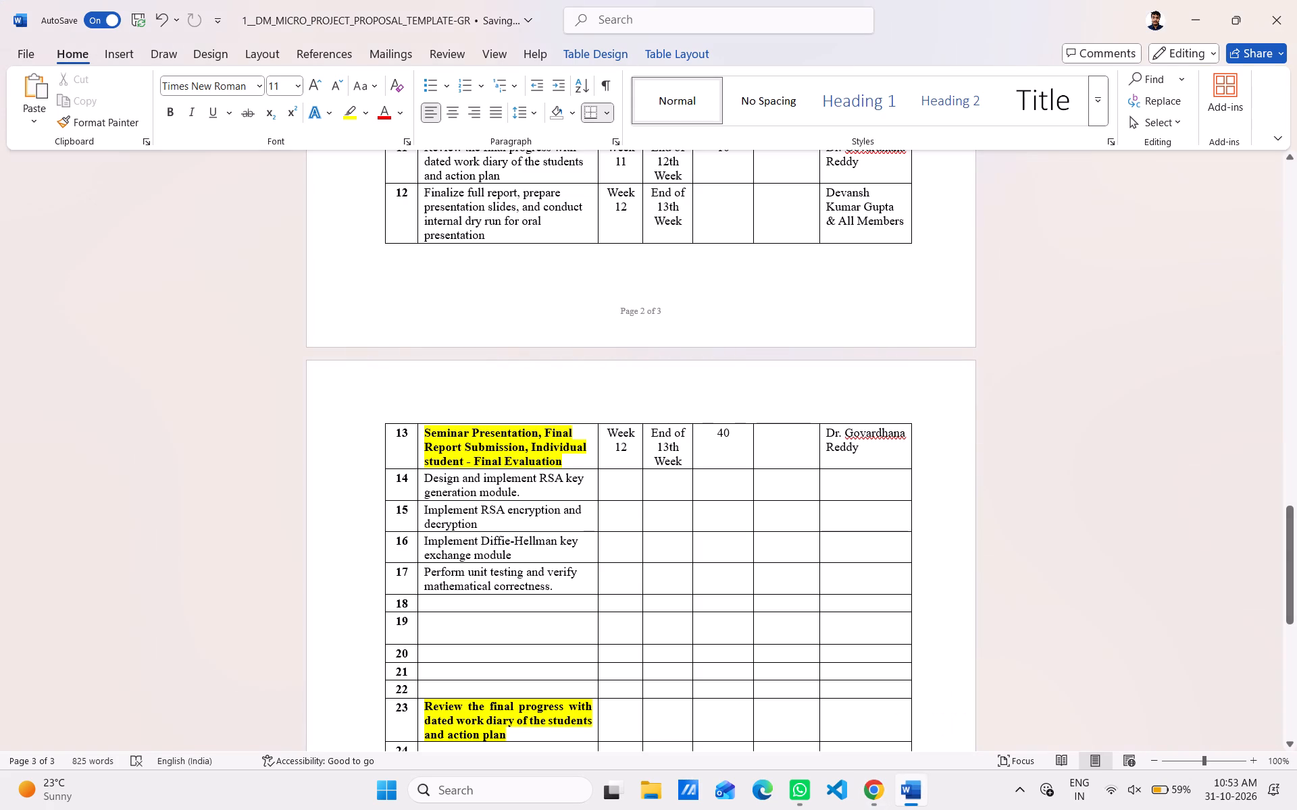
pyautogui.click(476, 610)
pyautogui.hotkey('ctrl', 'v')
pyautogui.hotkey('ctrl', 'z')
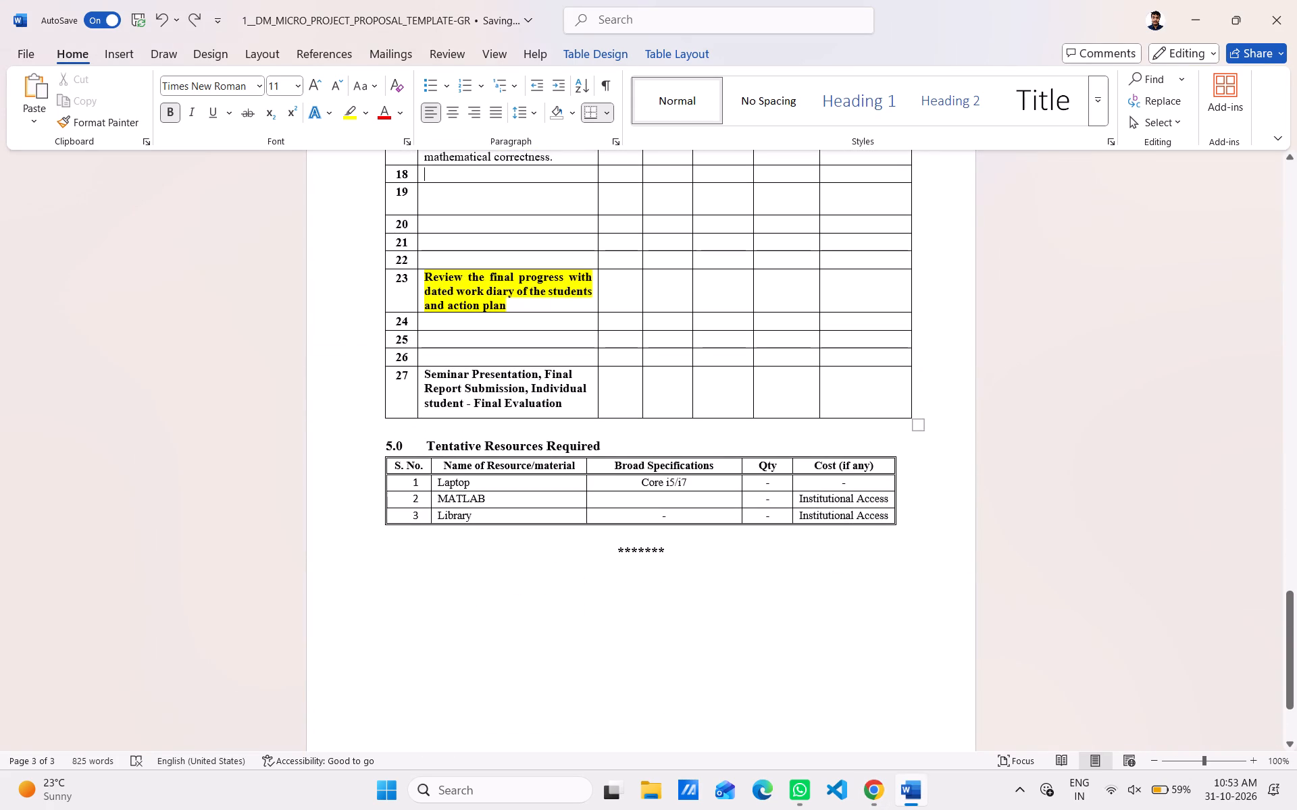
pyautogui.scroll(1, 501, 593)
# Copy only "Integrate all modules into a unified MATLAB application" from ChatGPT into row 18 of the Word action plan.
pyautogui.click(869, 795)
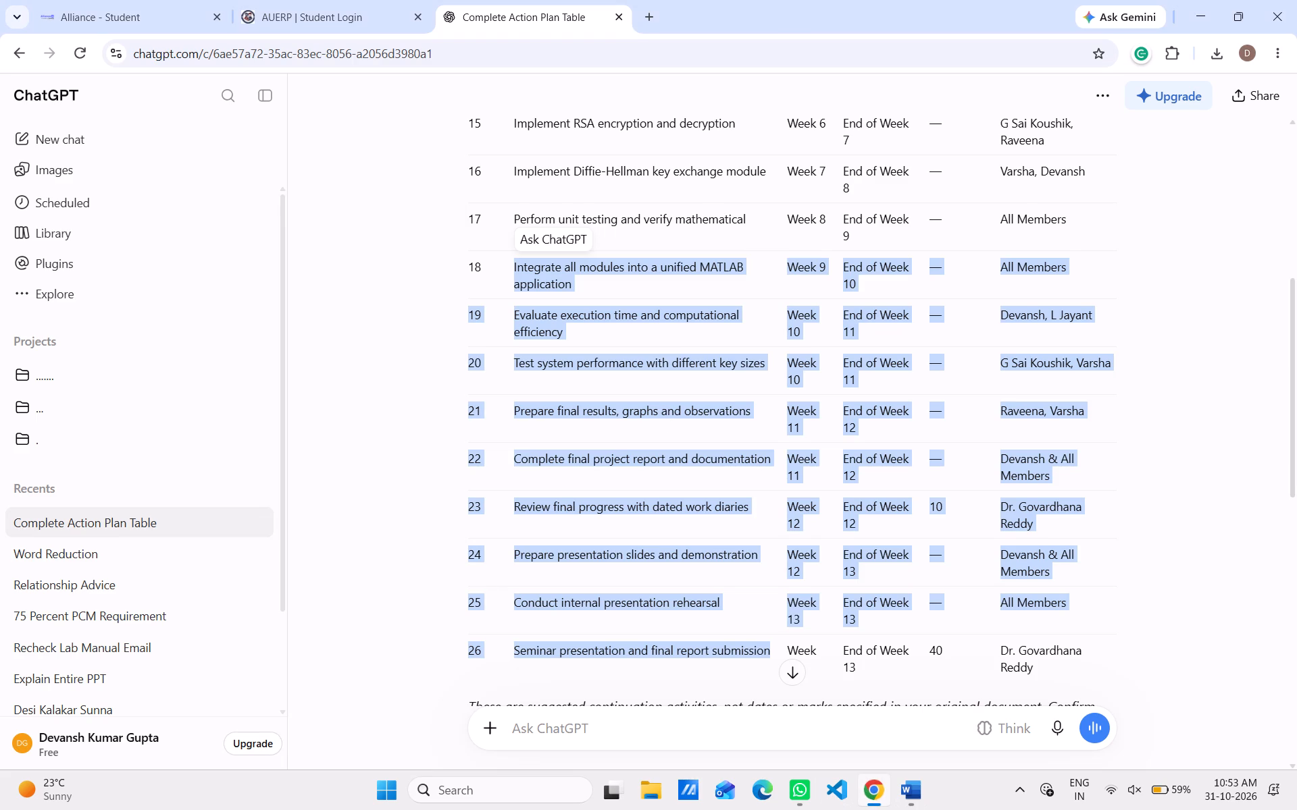
pyautogui.click(659, 416)
pyautogui.moveTo(576, 288); pyautogui.dragTo(509, 265)
pyautogui.hotkey('ctrl', 'c')
pyautogui.click(925, 809)
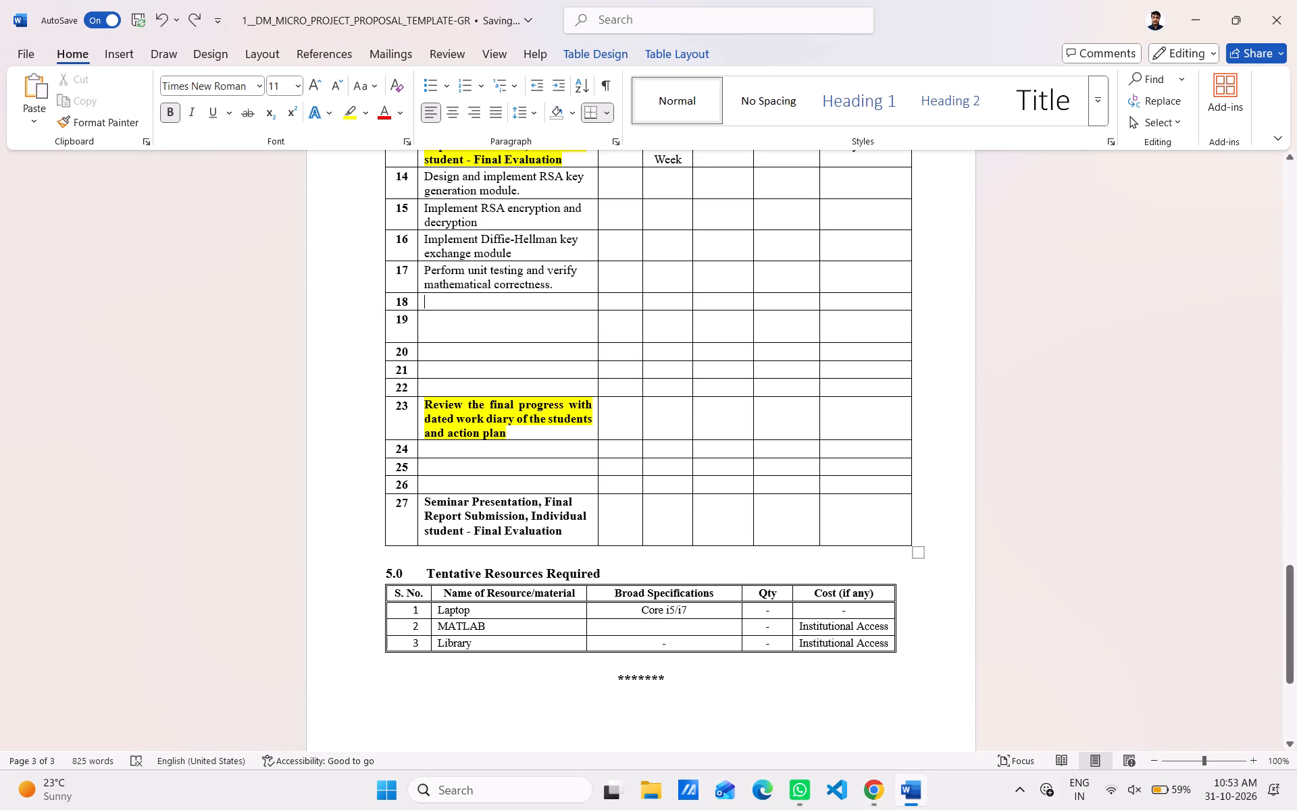
pyautogui.hotkey('ctrl', 'v')
pyautogui.moveTo(584, 311); pyautogui.dragTo(413, 304)
pyautogui.click(497, 306)
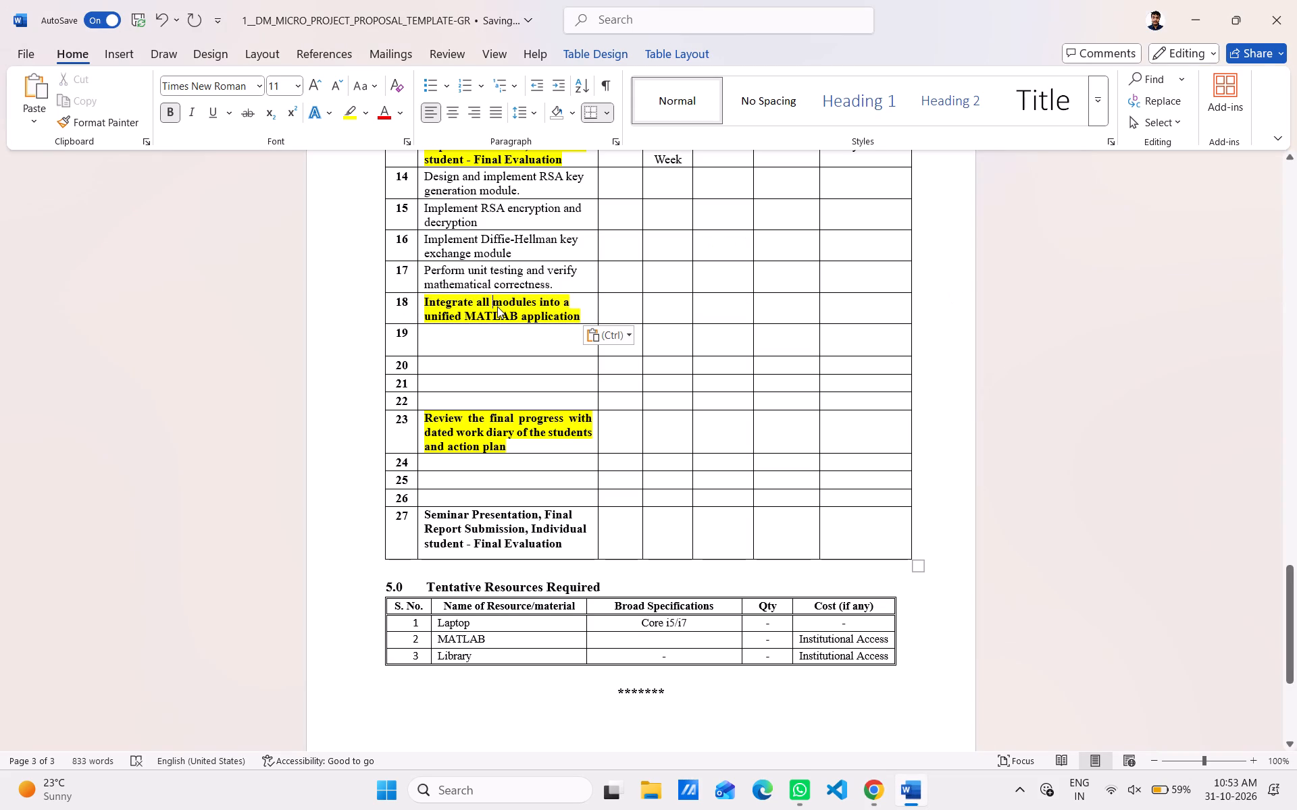
# Clear the bold and yellow highlight from the row 18 activity in the Word action plan.
pyautogui.moveTo(580, 317); pyautogui.dragTo(438, 305)
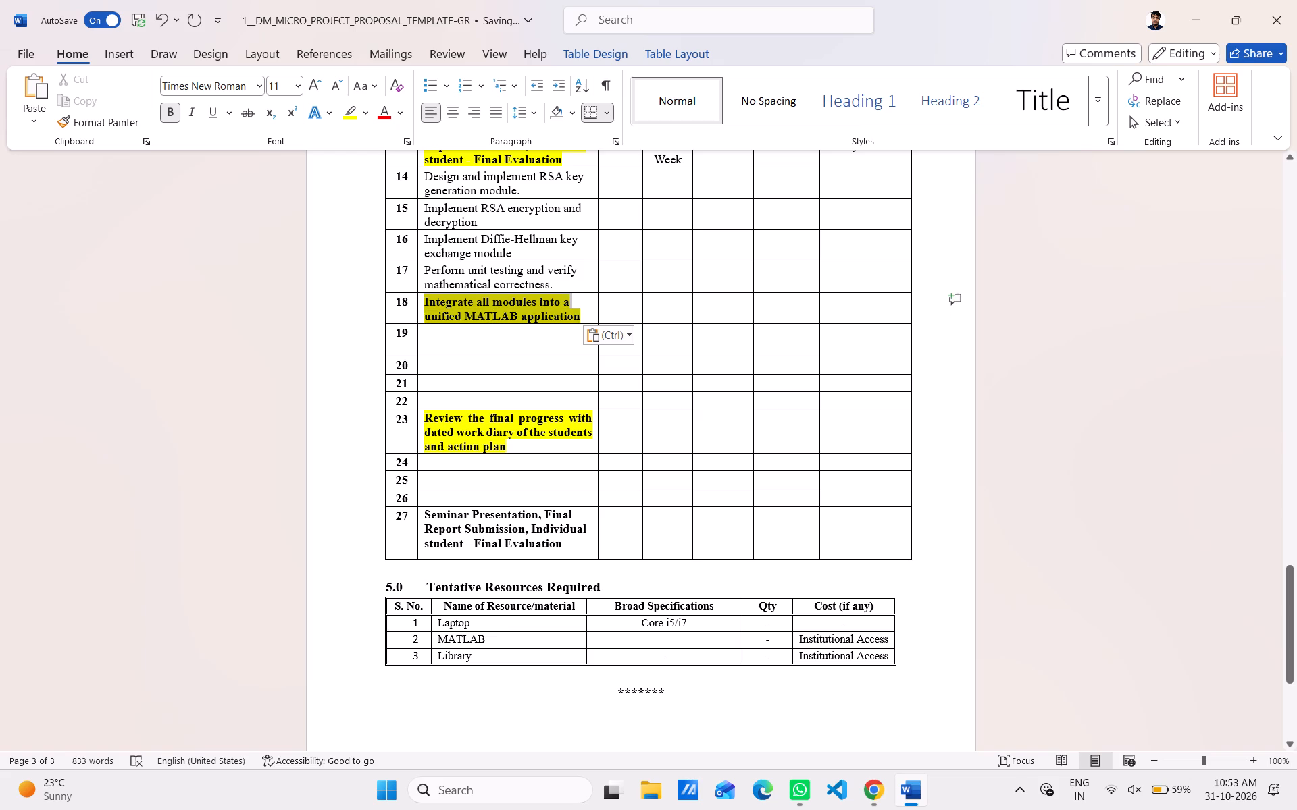
pyautogui.moveTo(438, 305); pyautogui.dragTo(438, 304)
pyautogui.hotkey('ctrl', 'b')
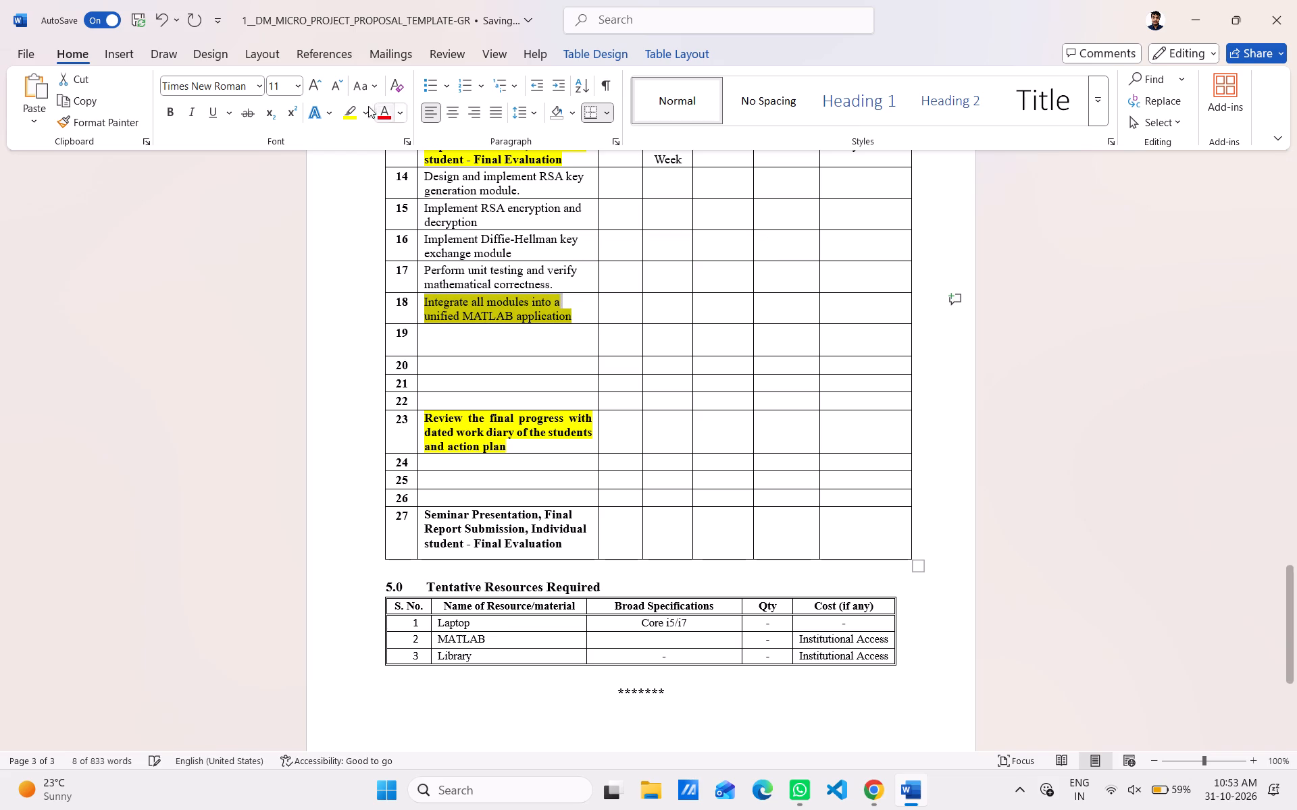
pyautogui.click(355, 109)
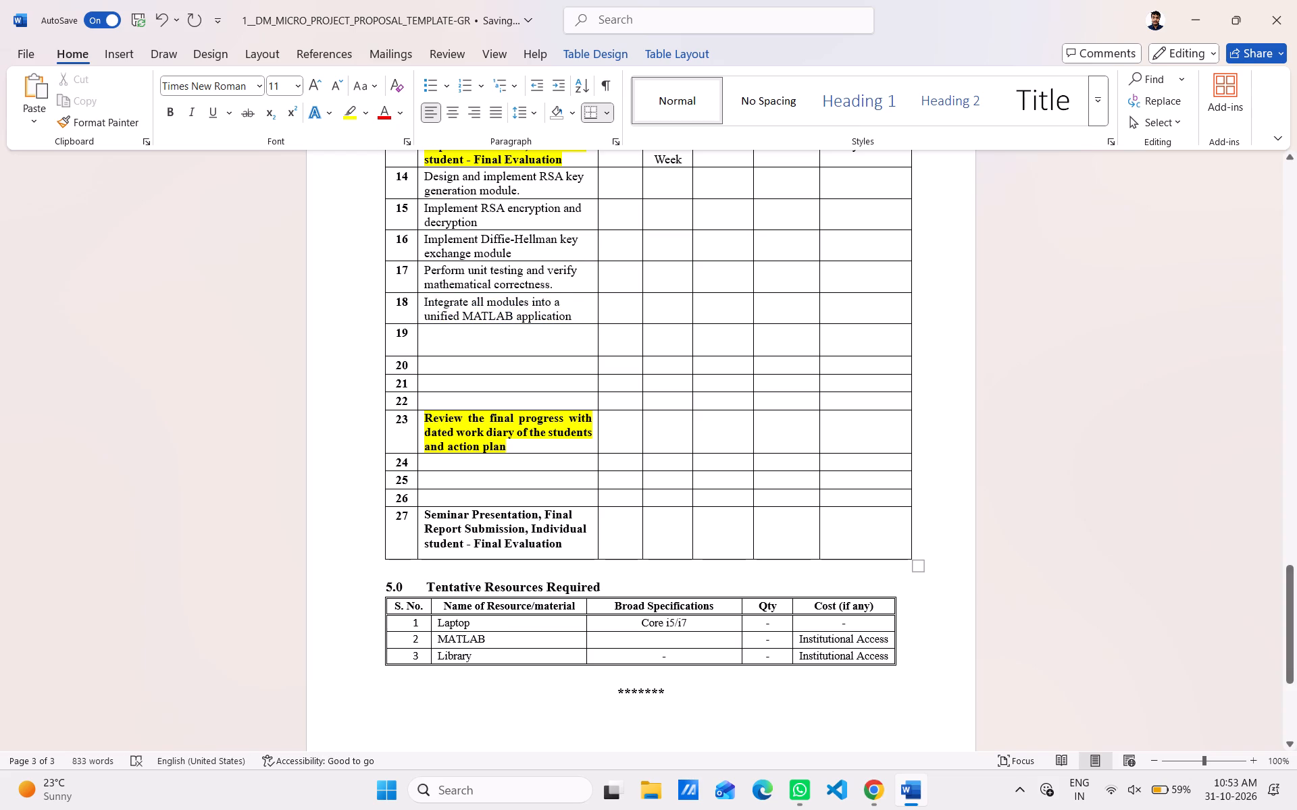
# Copy "Evaluate execution time and computational efficiency" from ChatGPT into row 19 of the Word action plan.
pyautogui.click(875, 796)
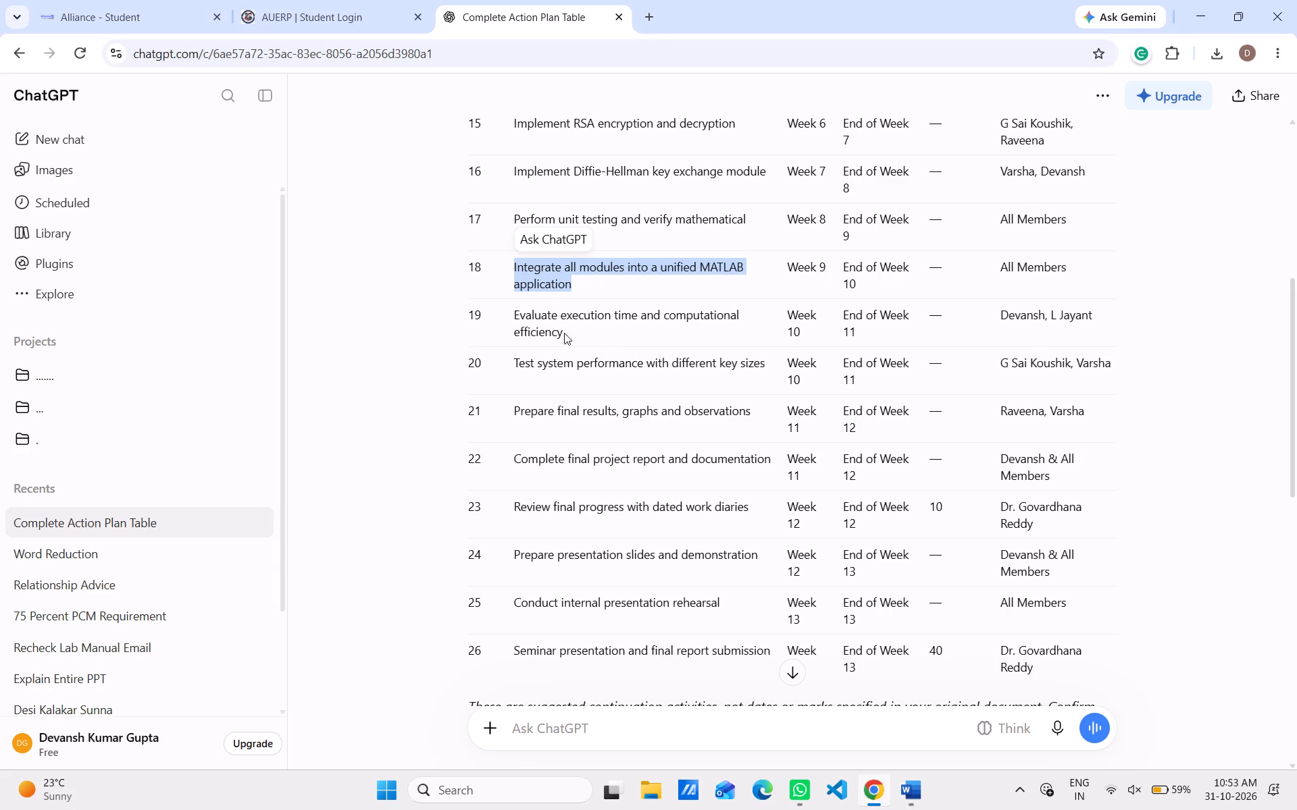
pyautogui.moveTo(562, 331); pyautogui.dragTo(515, 317)
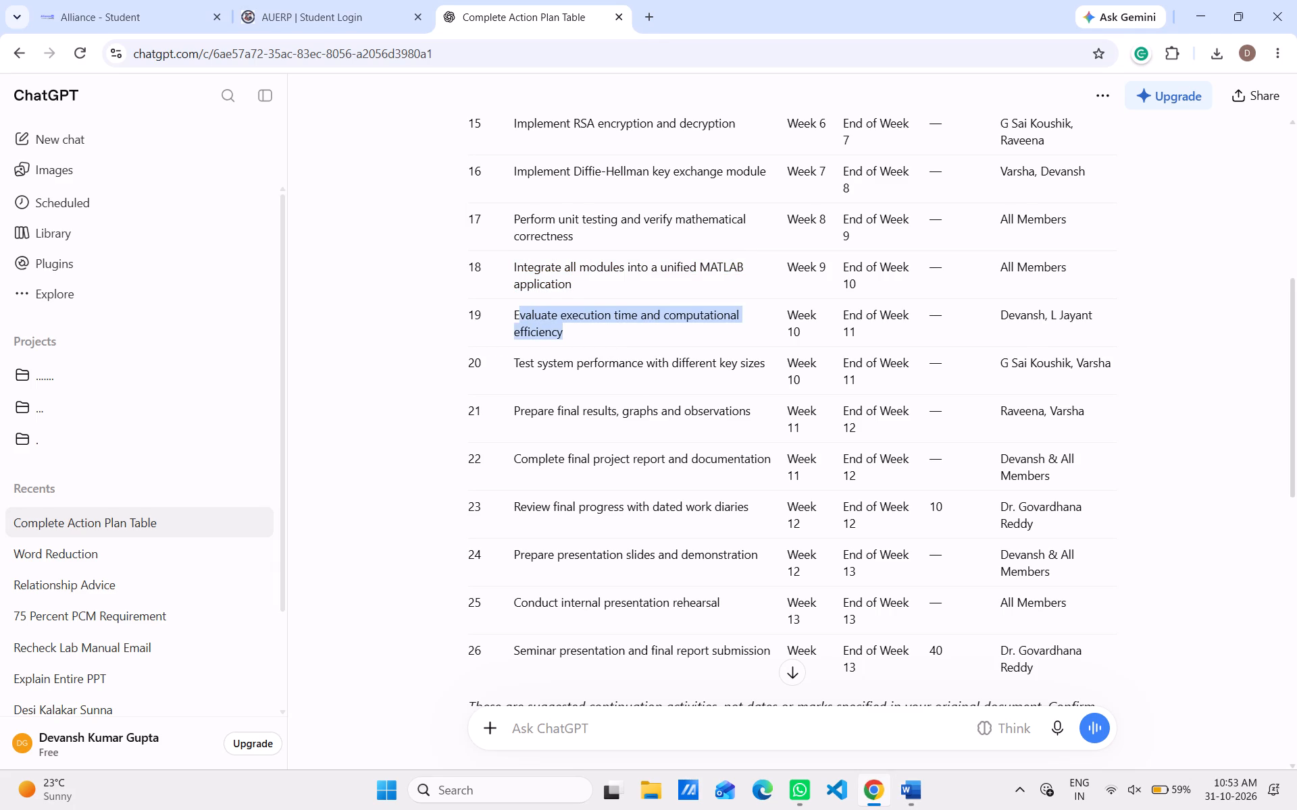
pyautogui.moveTo(515, 317); pyautogui.dragTo(513, 315)
pyautogui.hotkey('ctrl', 'c')
pyautogui.click(898, 785)
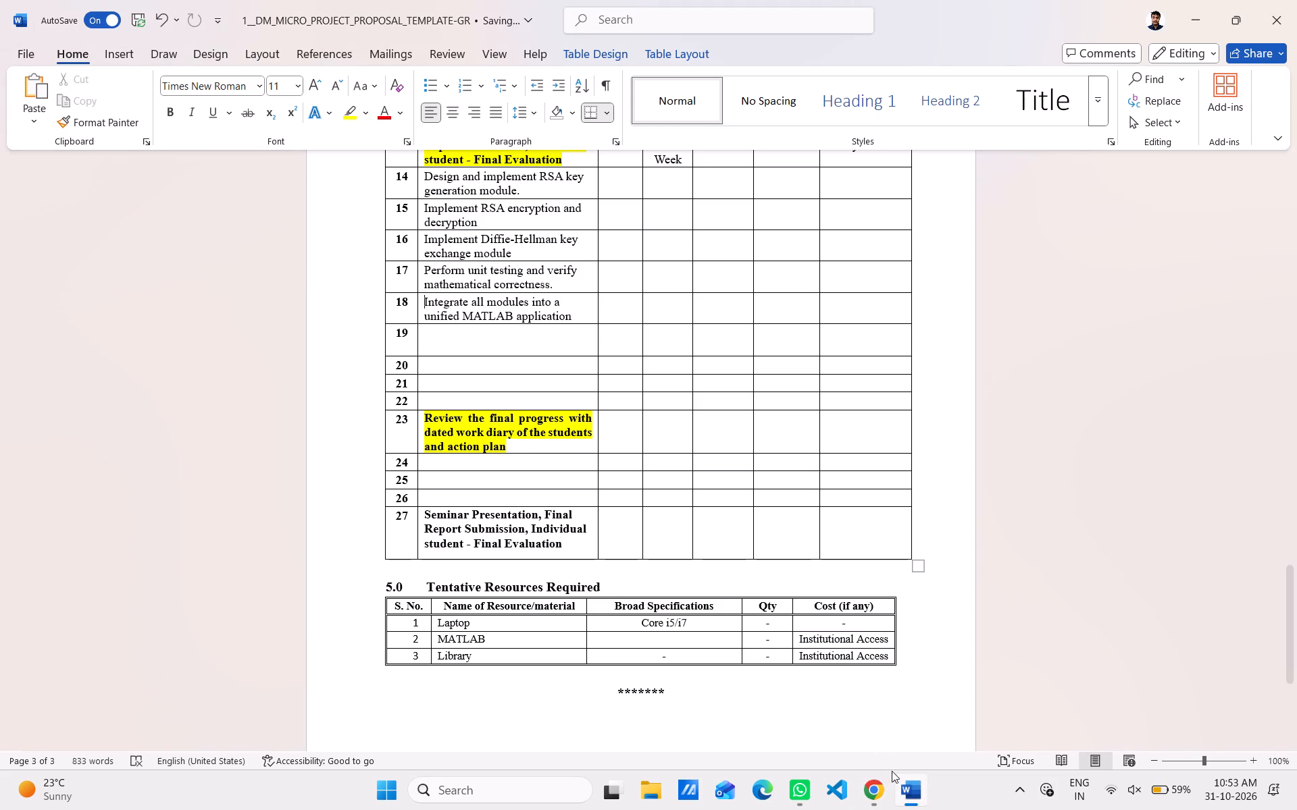
pyautogui.click(899, 797)
pyautogui.click(899, 797)
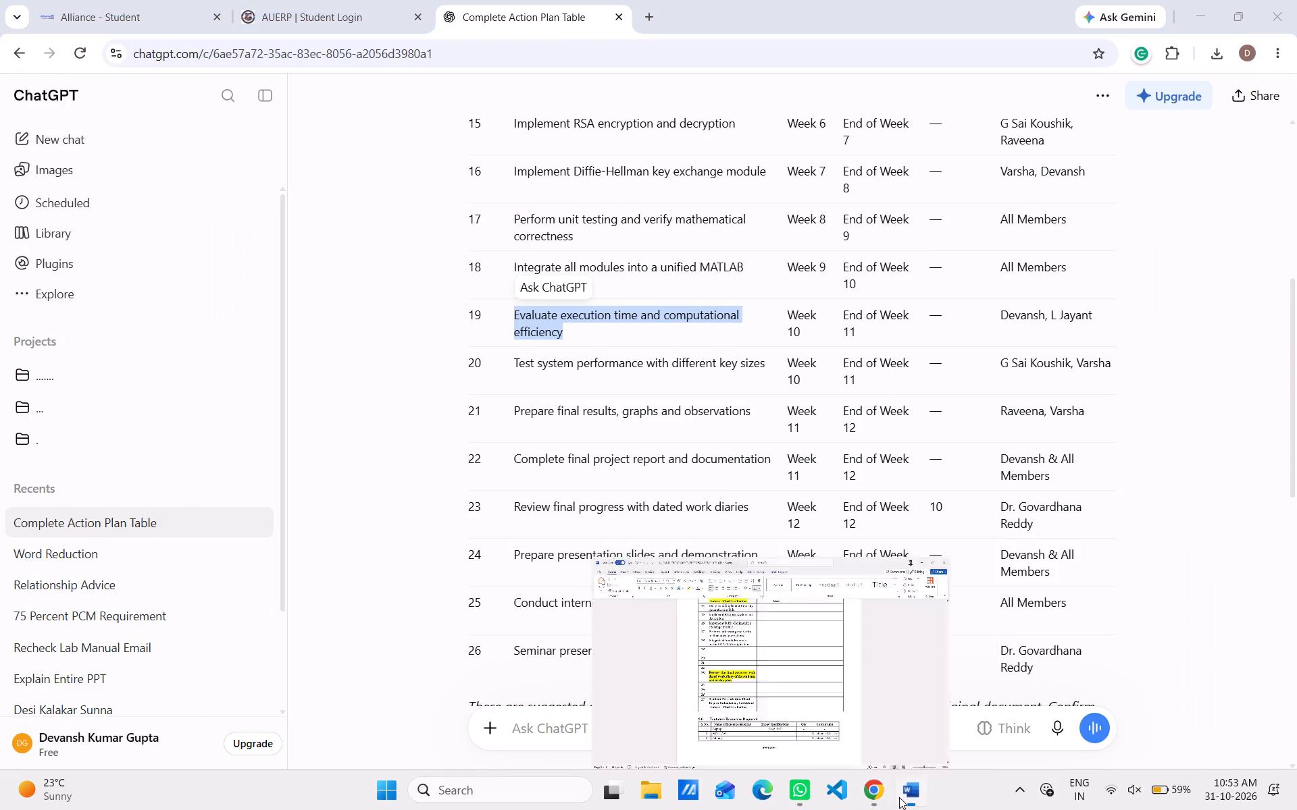
pyautogui.click(507, 350)
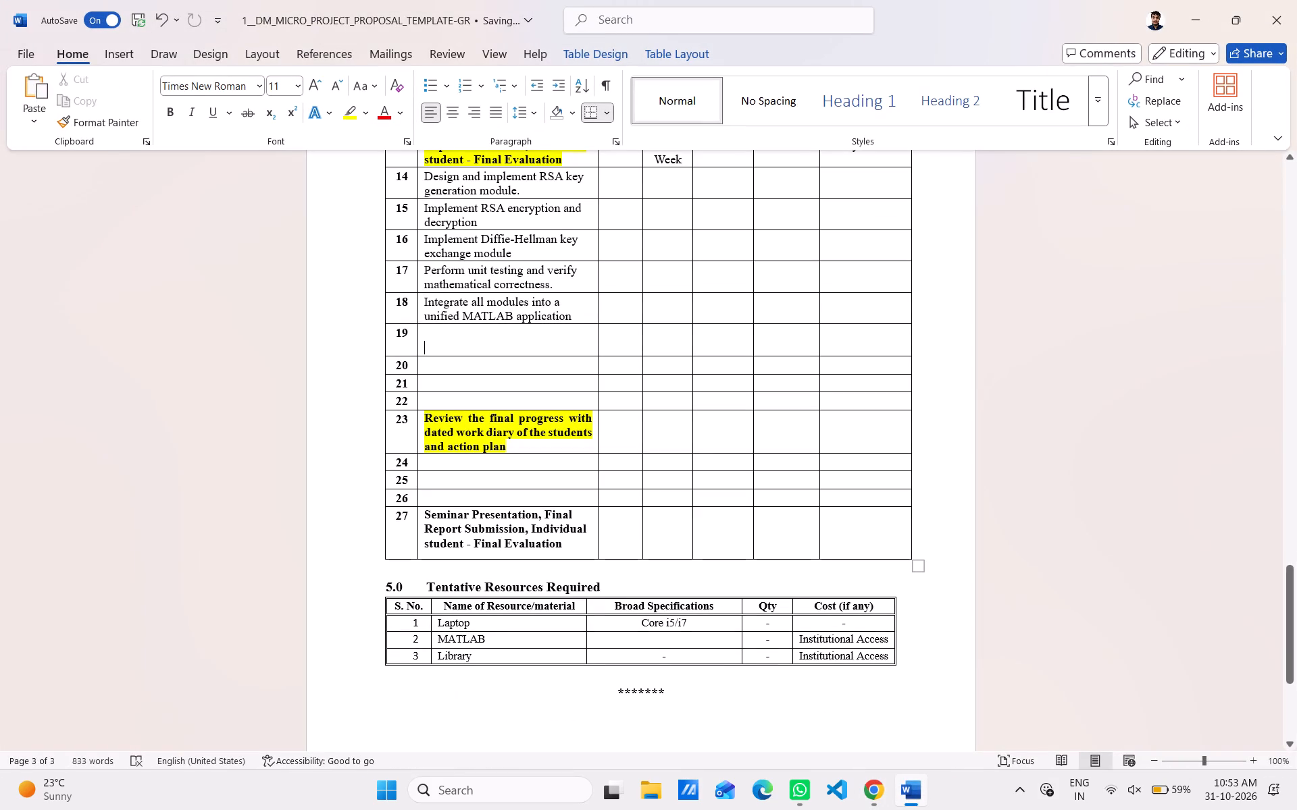
pyautogui.click(494, 339)
pyautogui.hotkey('ctrl', 'v')
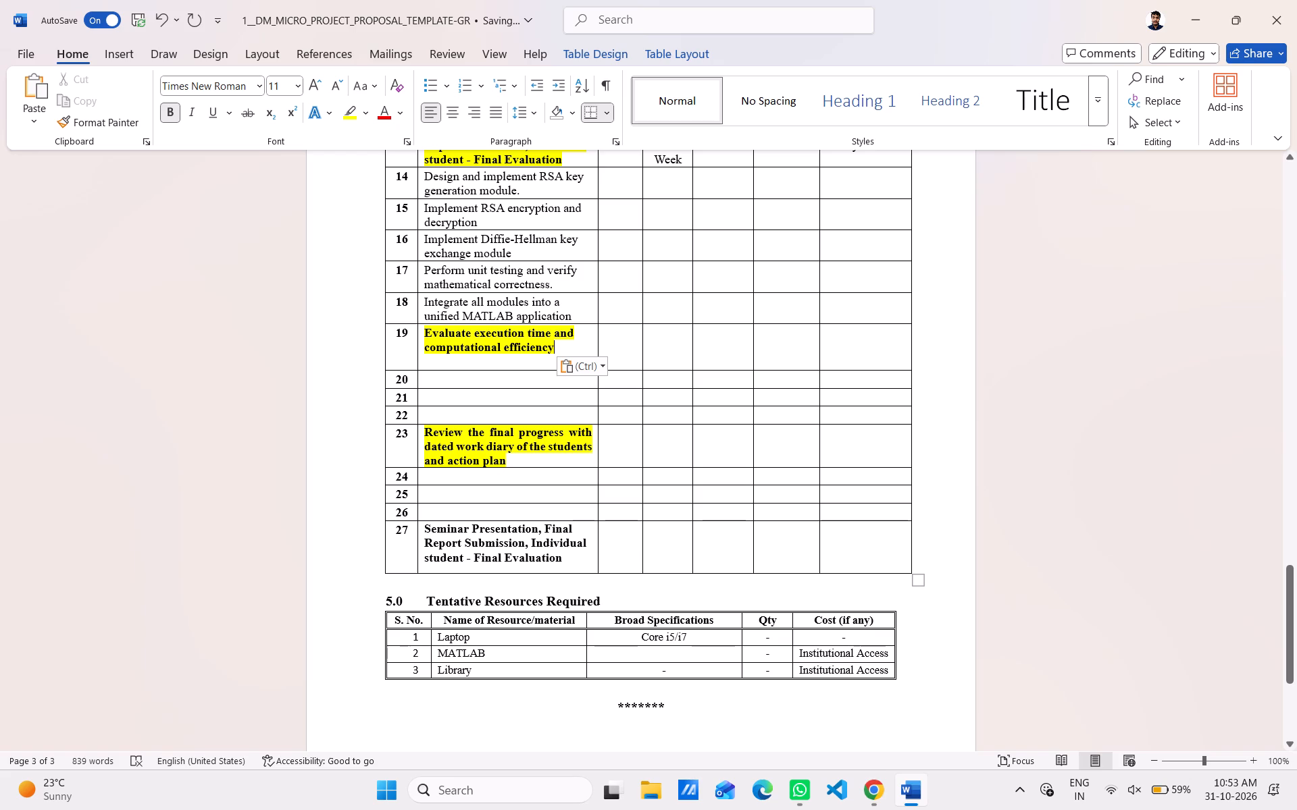
# Clear the bold and yellow highlight from the row 19 activity, end it with a period, and delete the empty line after it.
pyautogui.moveTo(552, 348); pyautogui.dragTo(436, 334)
pyautogui.hotkey('ctrl', 'b')
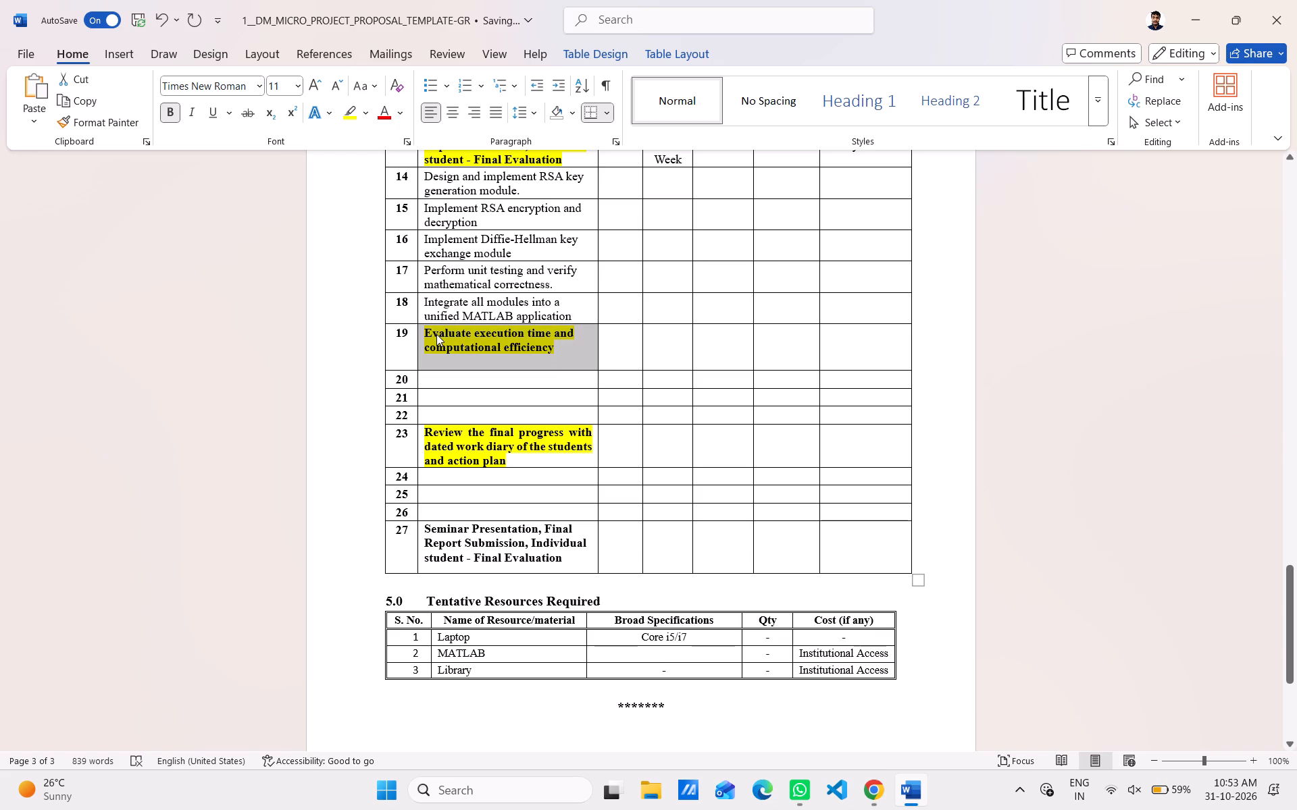
pyautogui.click(353, 104)
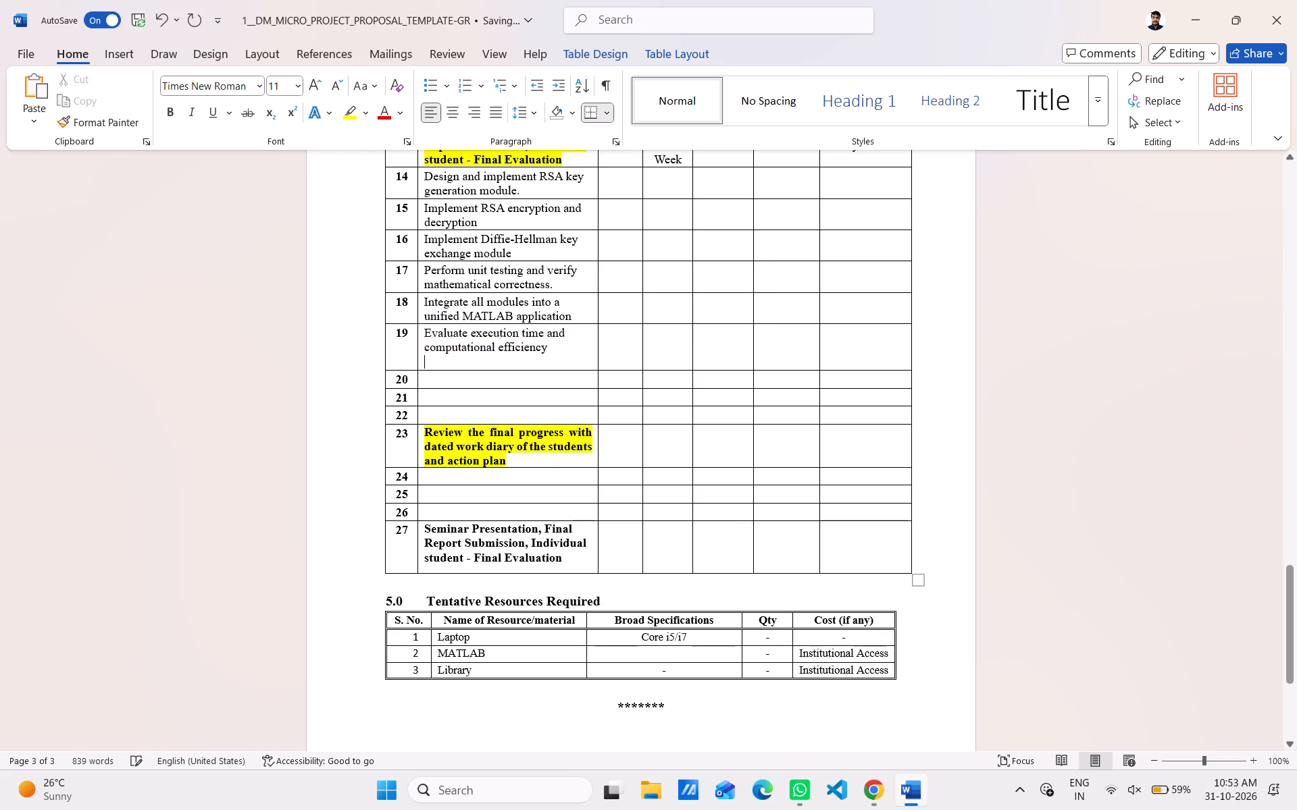
pyautogui.click(563, 352)
pyautogui.press('.')
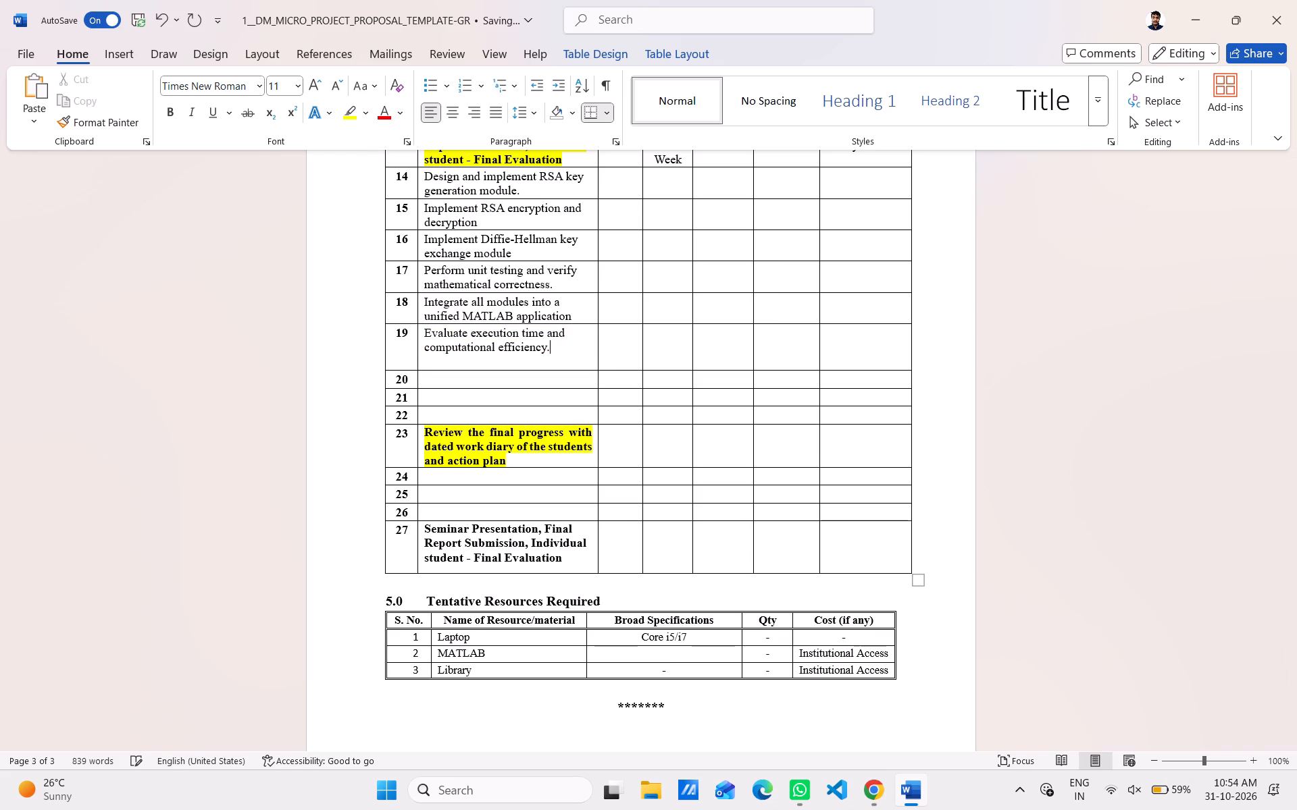
pyautogui.press('Delete')
# Copy "Test system performance with different key sizes" from ChatGPT into row 20 of the Word action plan.
pyautogui.press('Down')
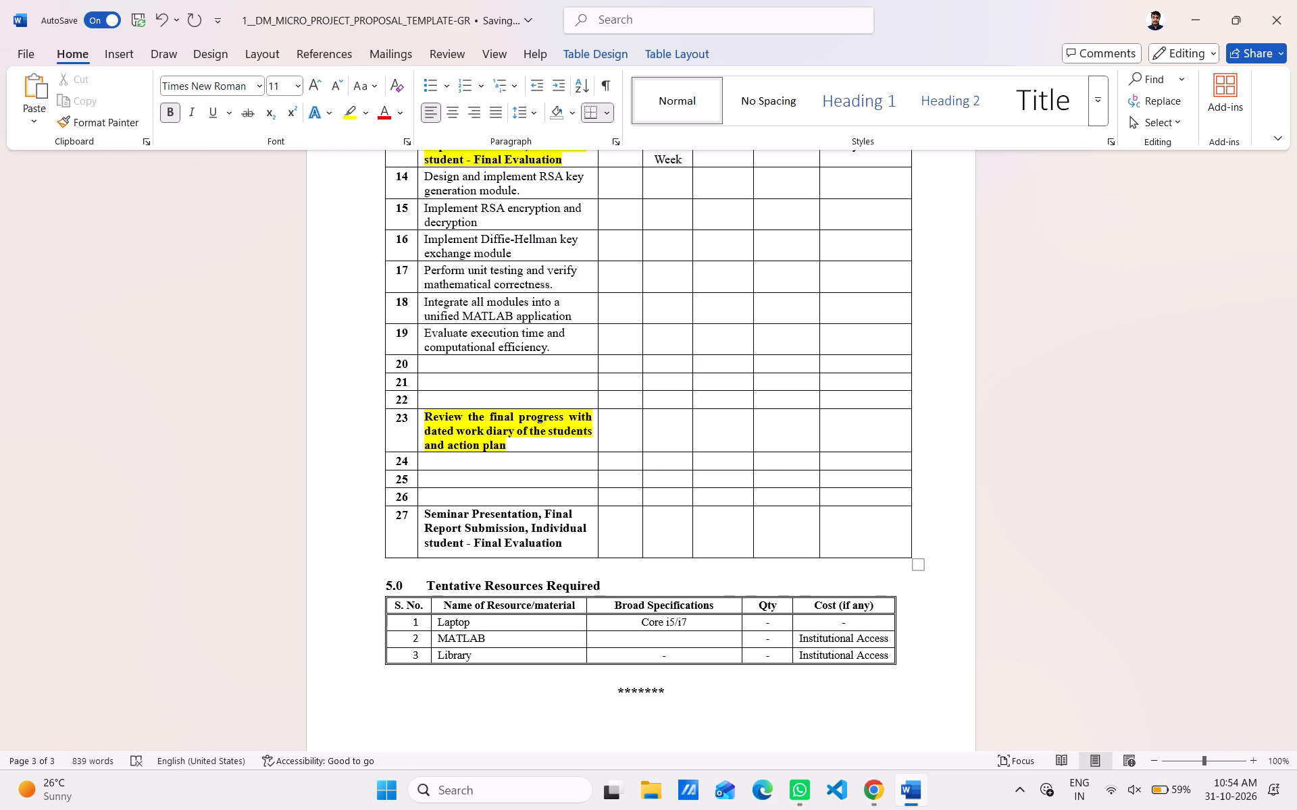
pyautogui.click(875, 792)
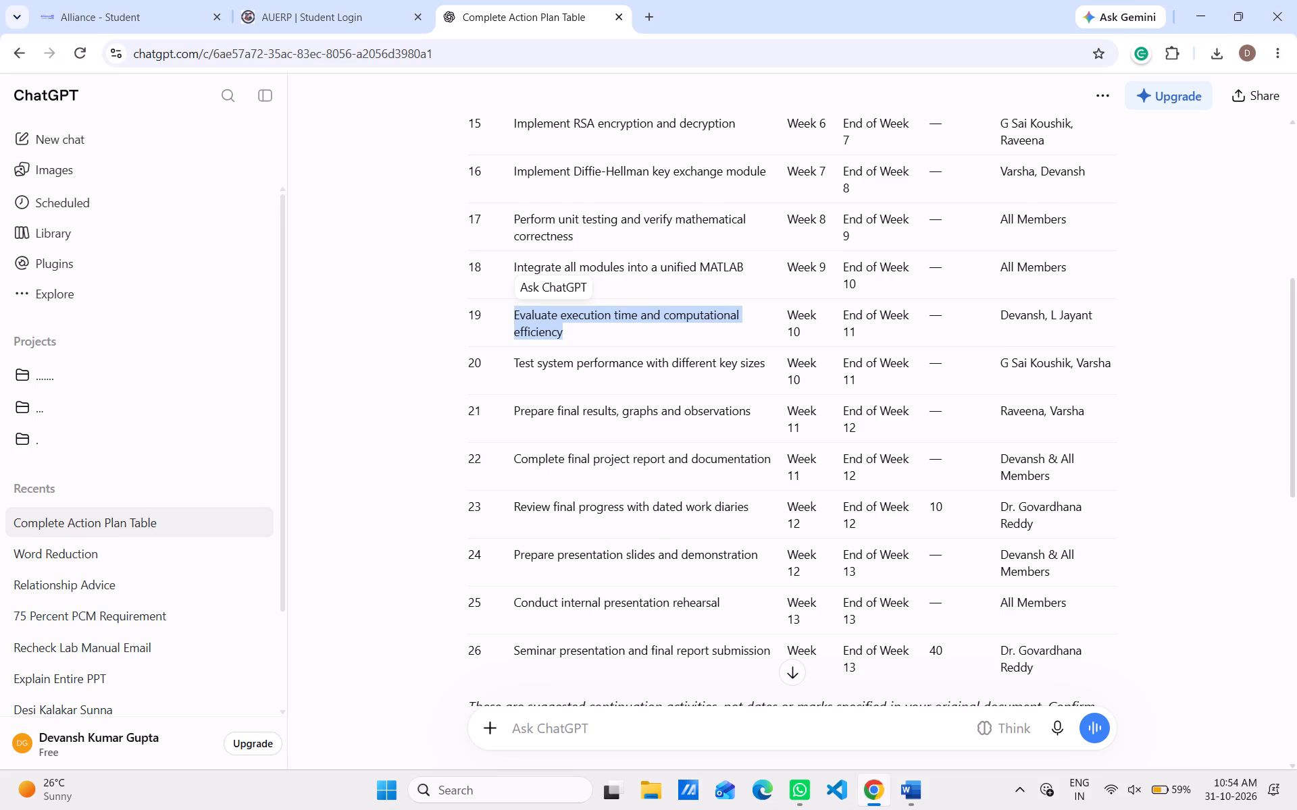
pyautogui.click(911, 784)
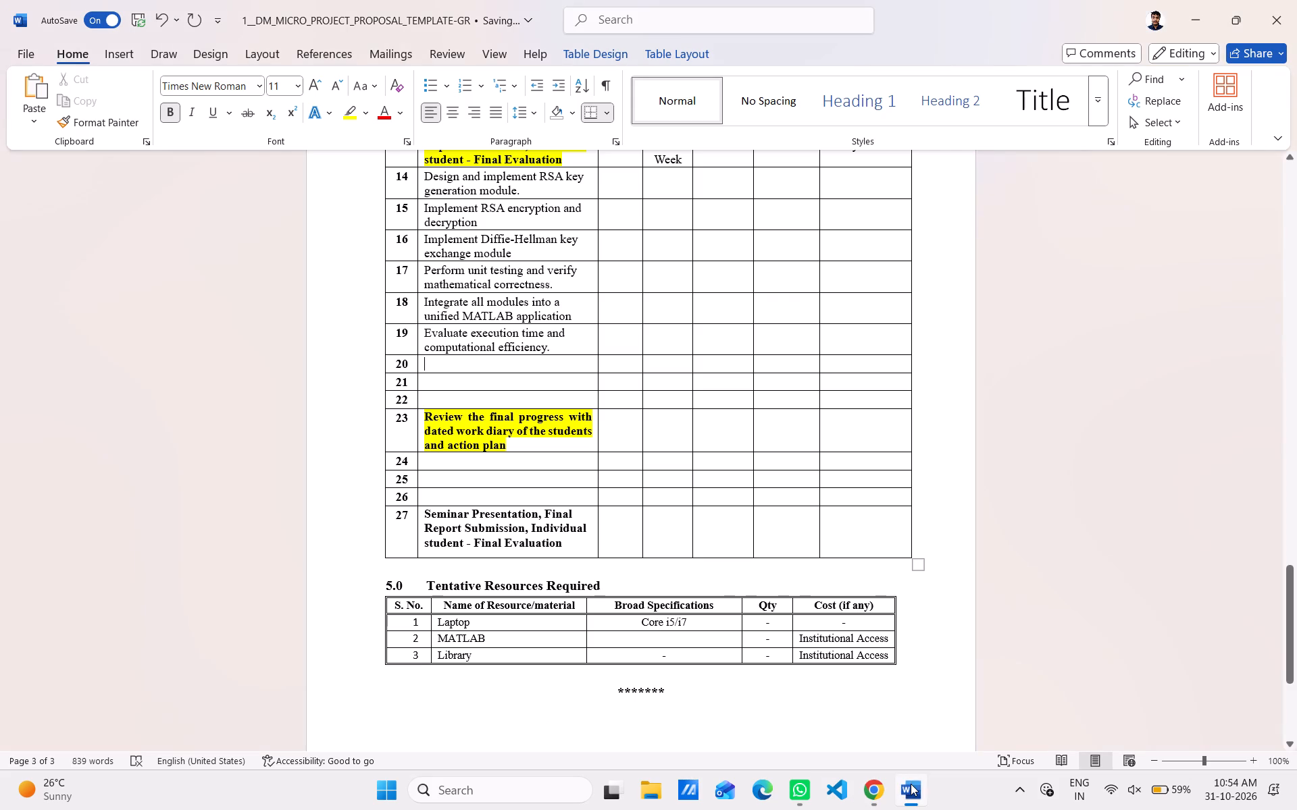
pyautogui.click(911, 784)
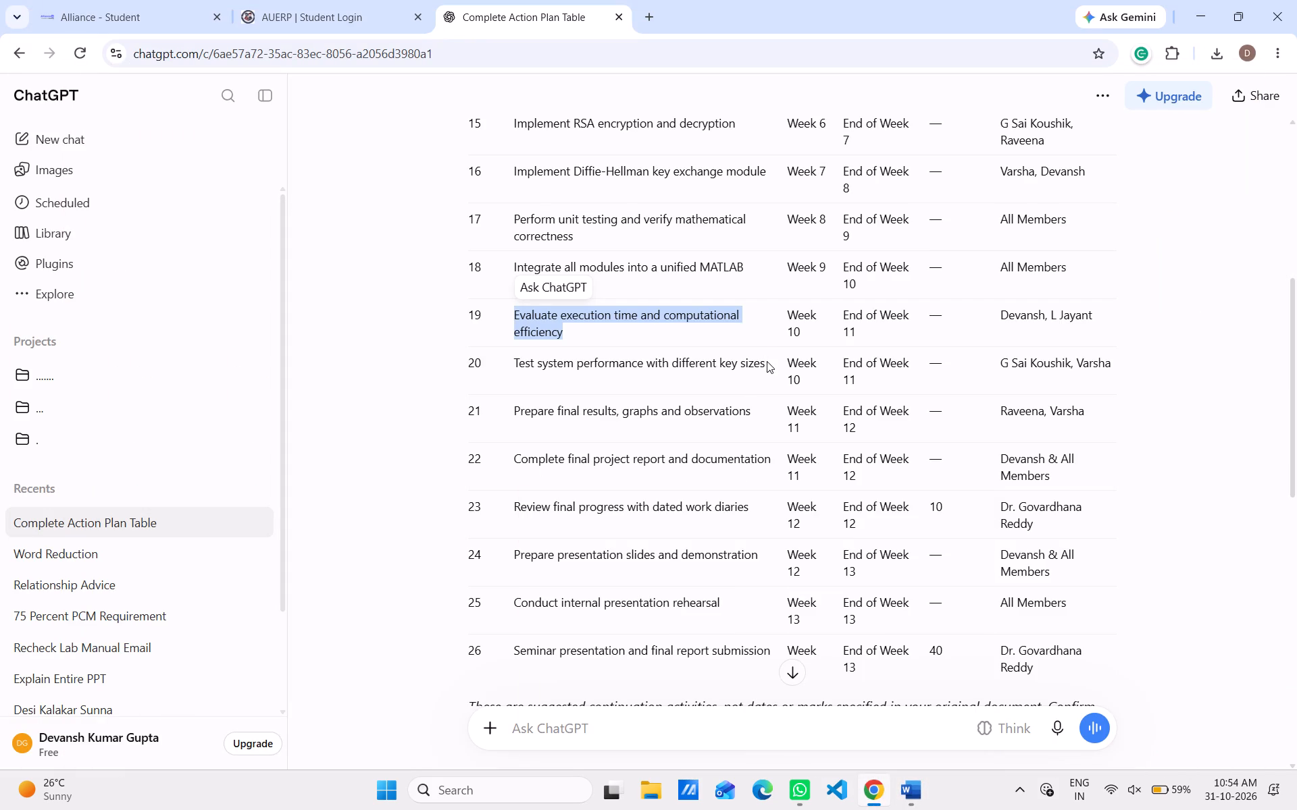
pyautogui.moveTo(767, 361); pyautogui.dragTo(513, 361)
pyautogui.hotkey('ctrl', 'c')
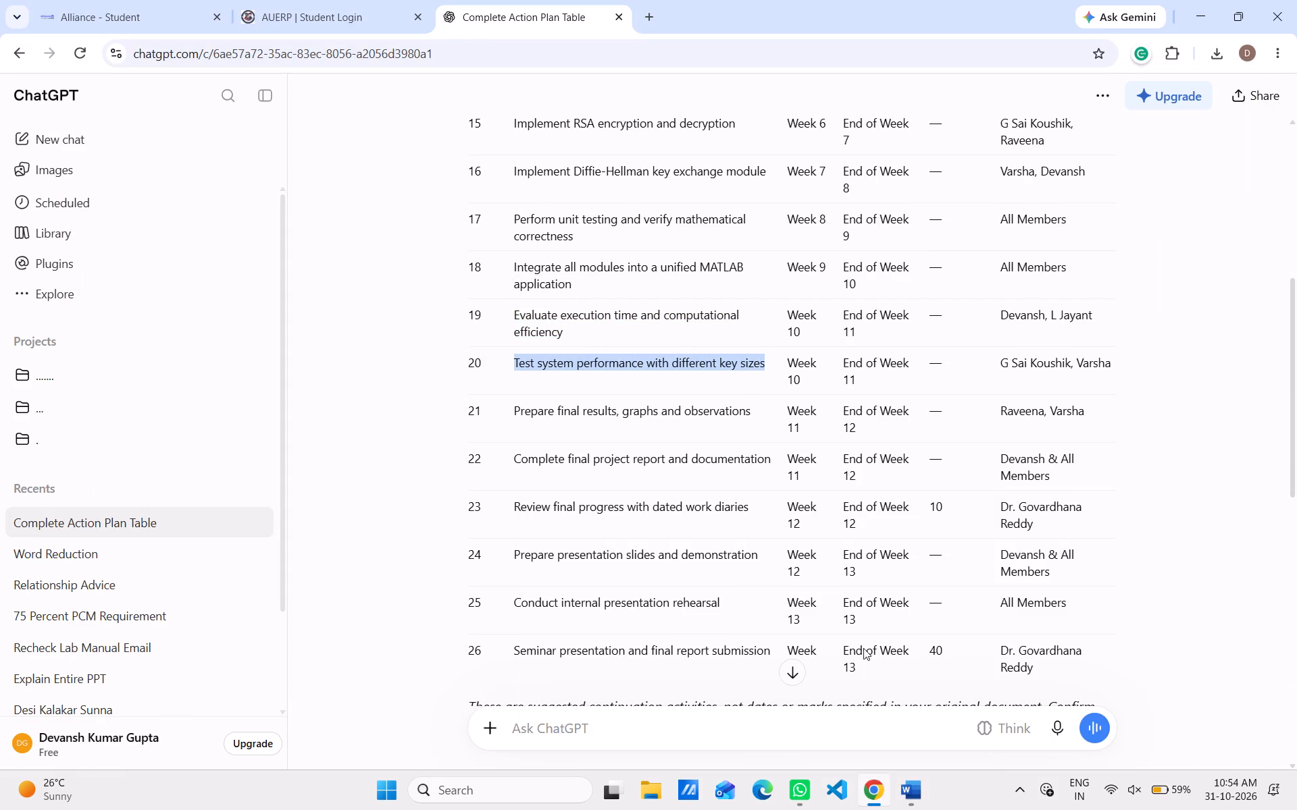
pyautogui.click(899, 786)
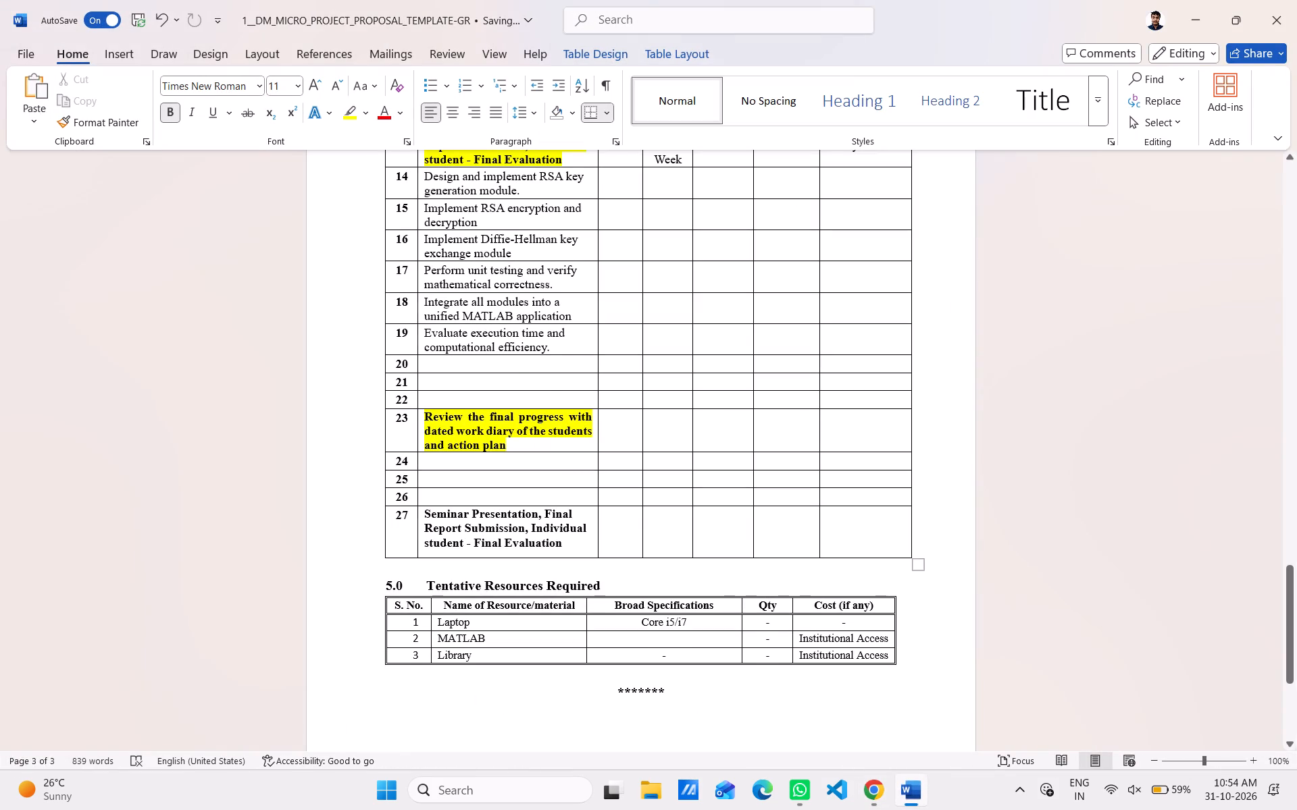
pyautogui.hotkey('ctrl', 'v')
# Clear the bold formatting from the row 20 activity text.
pyautogui.moveTo(519, 379); pyautogui.dragTo(459, 381)
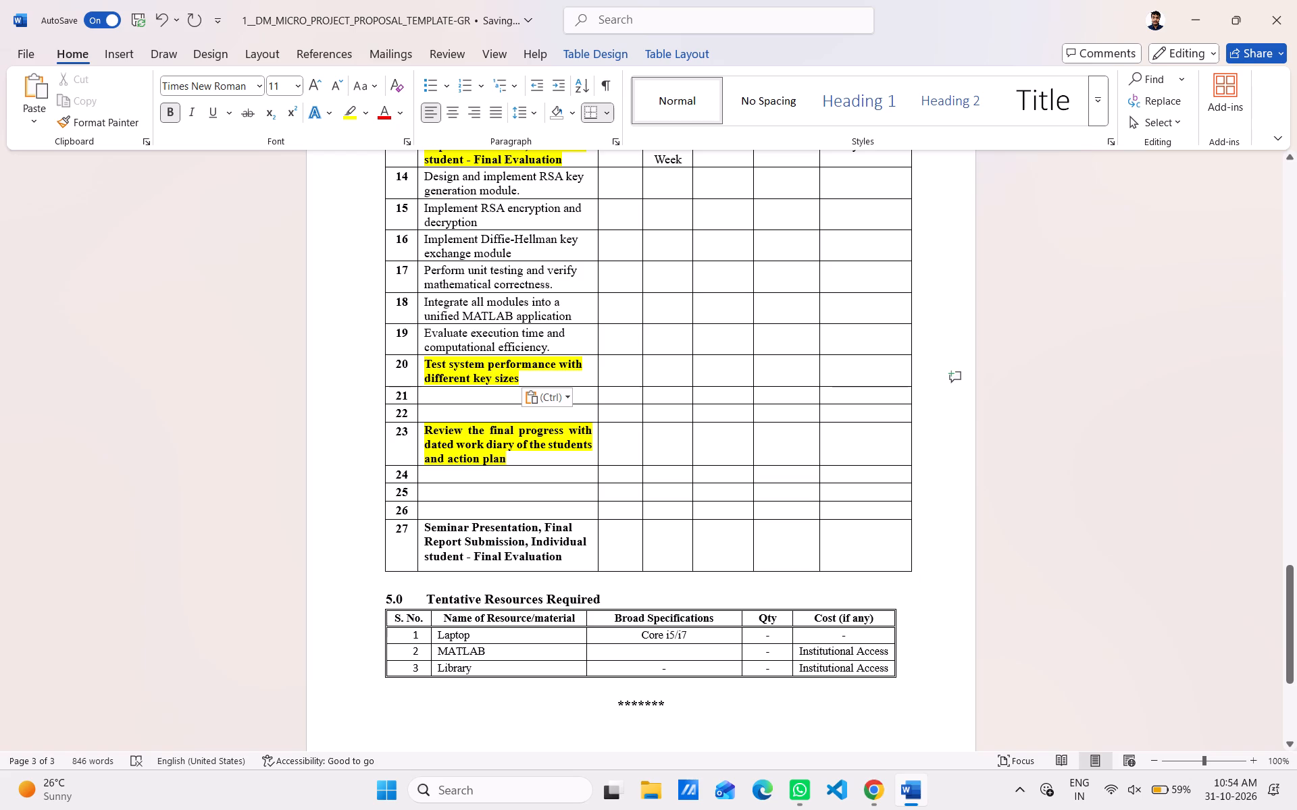
pyautogui.moveTo(459, 381); pyautogui.dragTo(430, 366)
pyautogui.hotkey('ctrl', 'b')
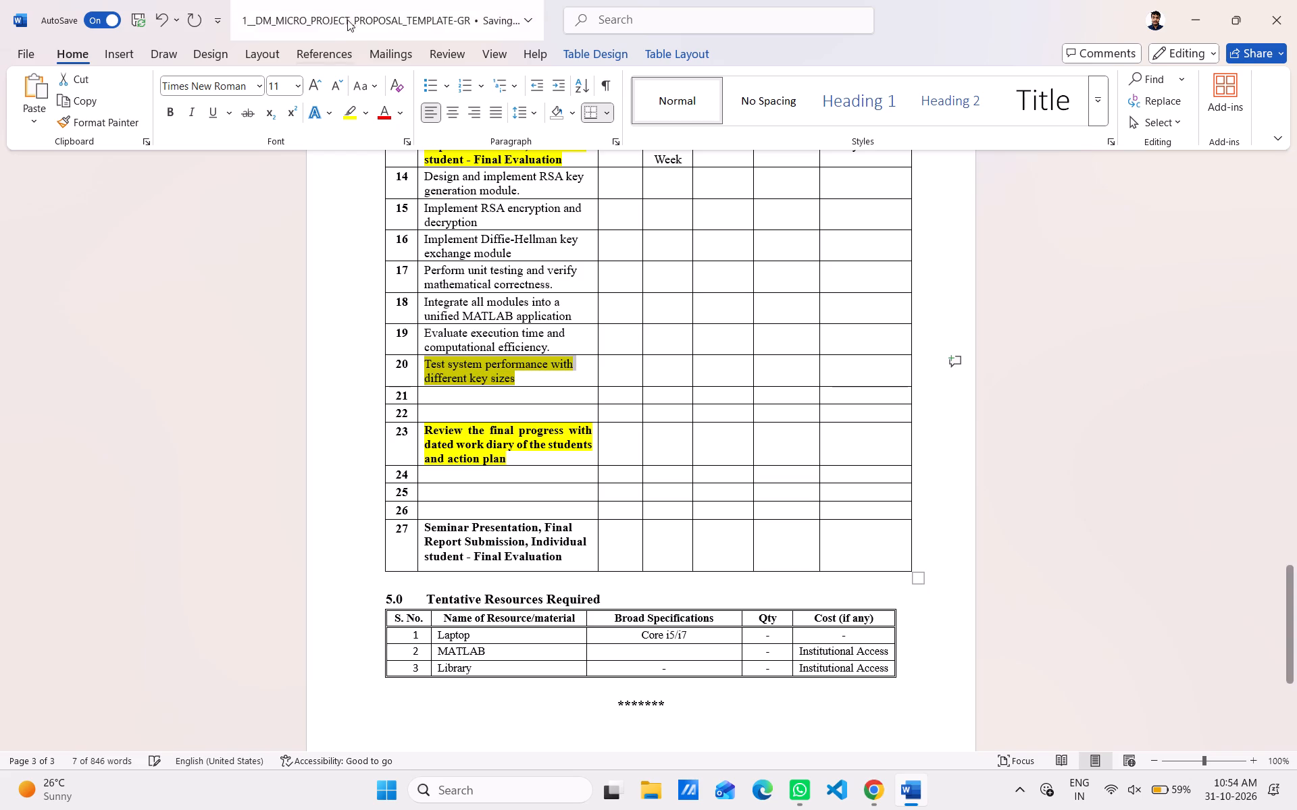
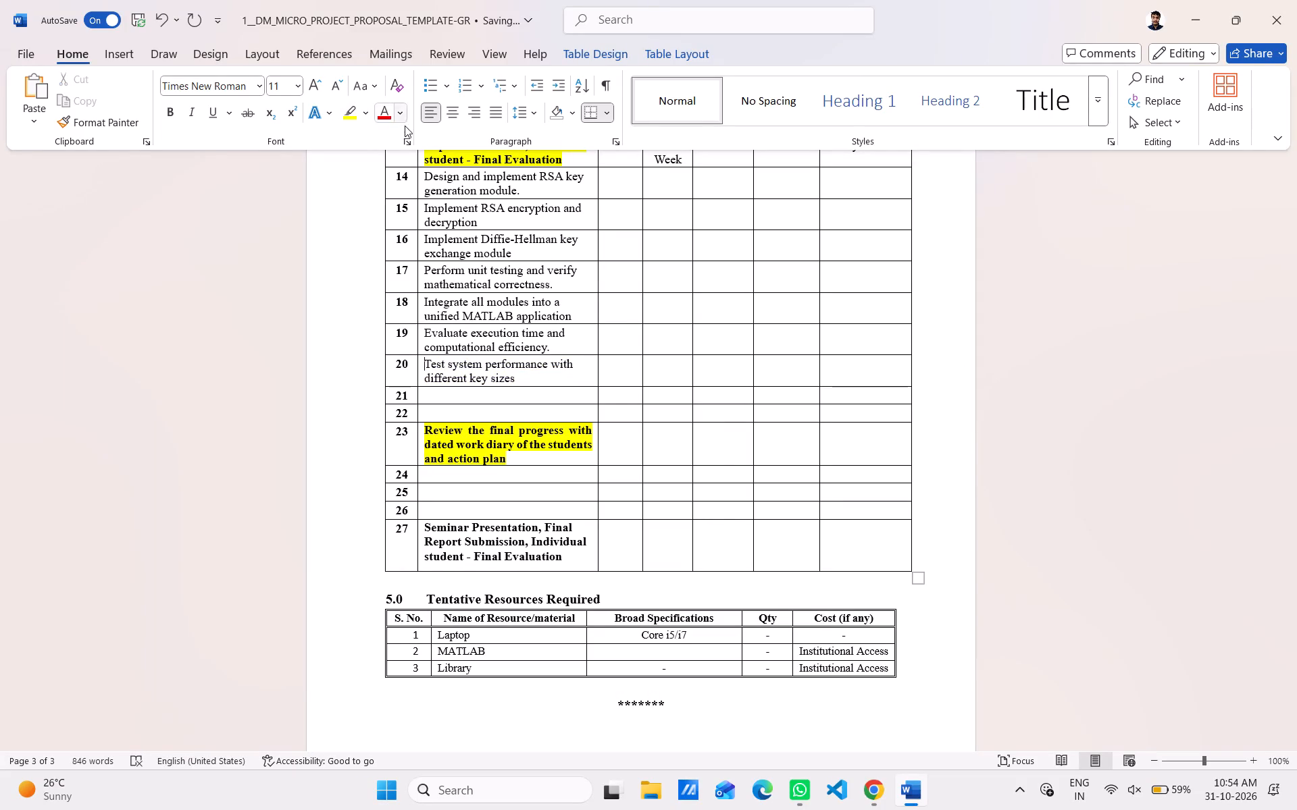
# Copy "Prepare final results, graphs and observations" from ChatGPT into row 21 of the Word action plan.
pyautogui.click(496, 392)
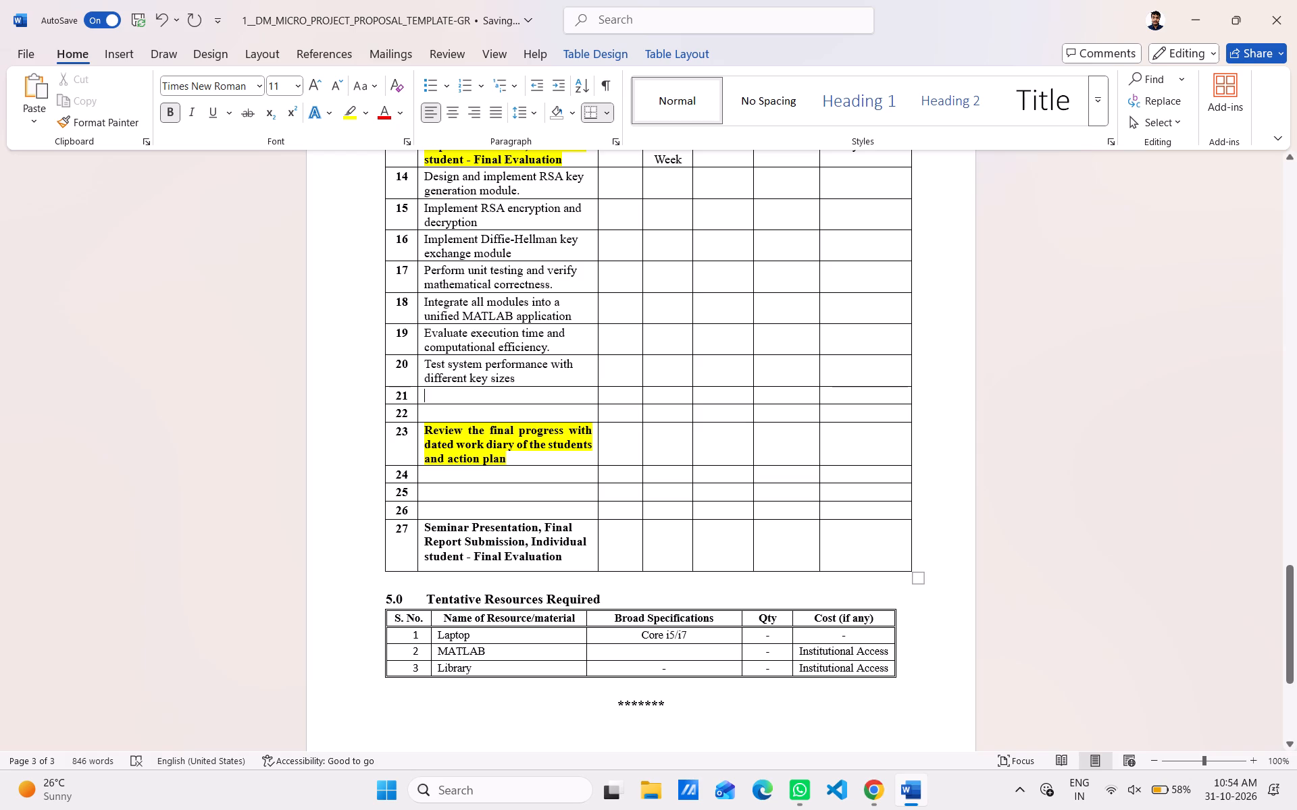
pyautogui.click(887, 798)
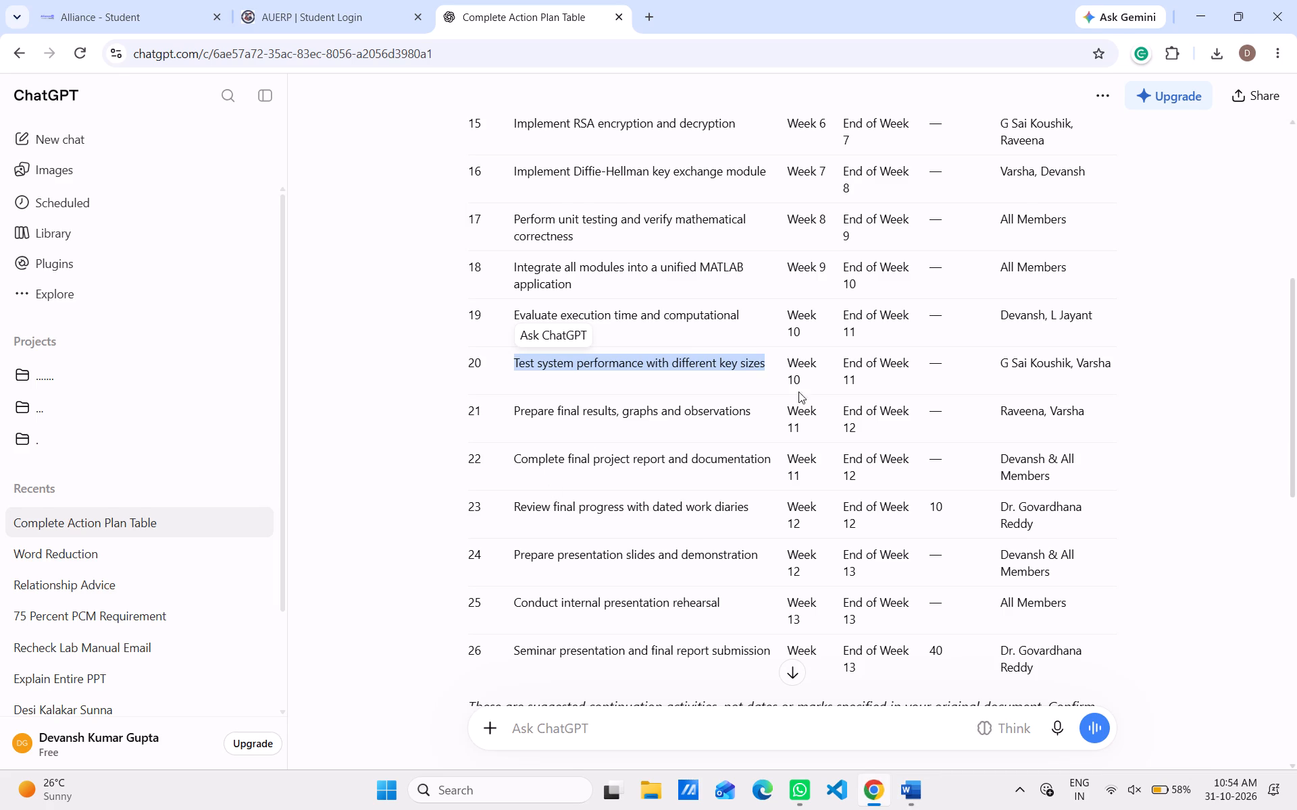
pyautogui.moveTo(746, 414); pyautogui.dragTo(659, 423)
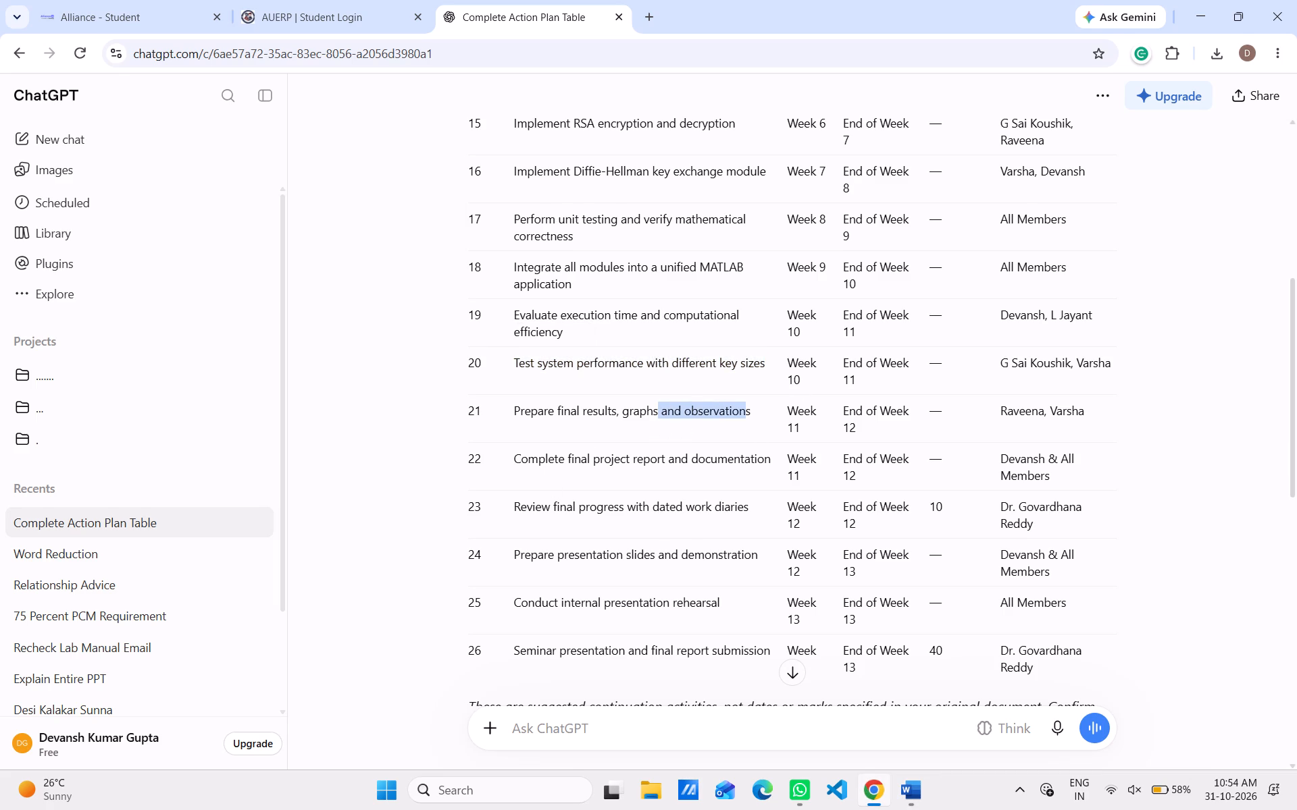
pyautogui.moveTo(750, 406); pyautogui.dragTo(482, 421)
pyautogui.hotkey('ctrl', 'c')
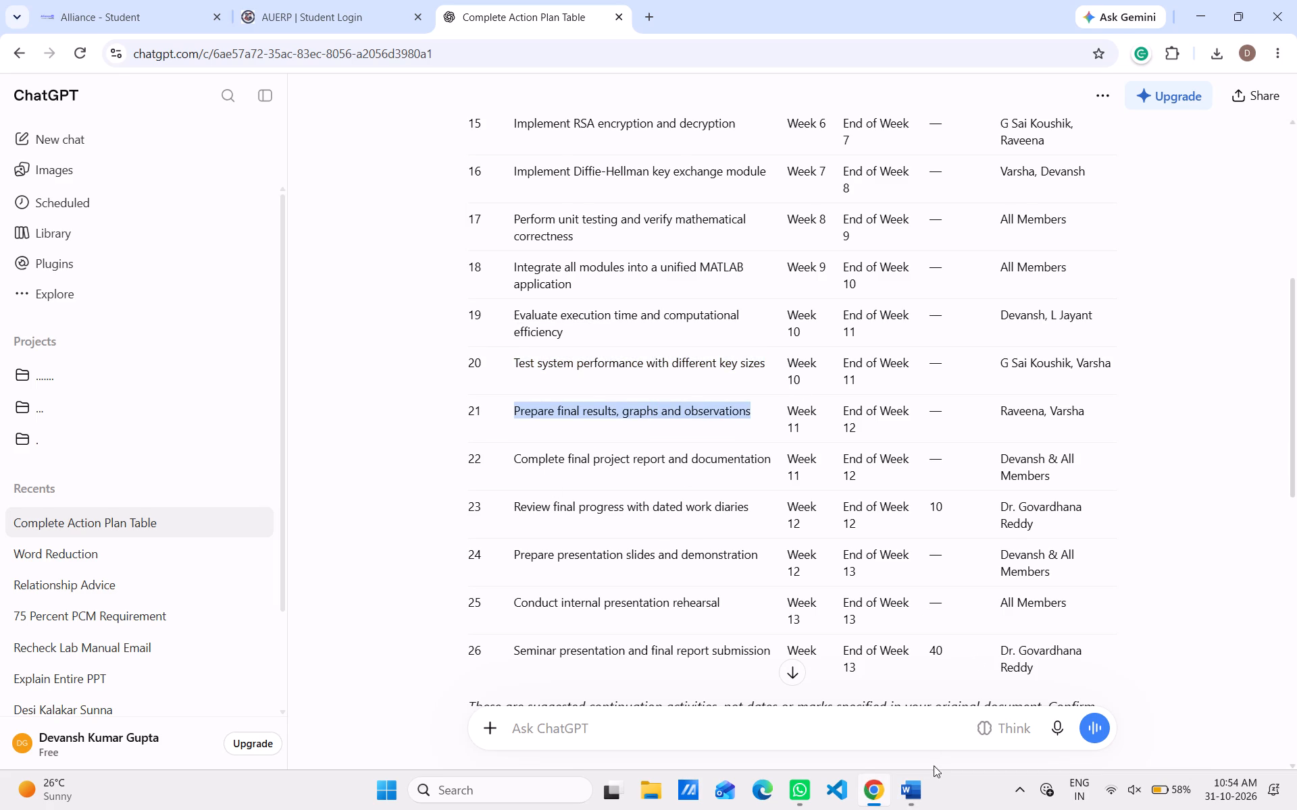
pyautogui.click(923, 780)
pyautogui.hotkey('ctrl', 'v')
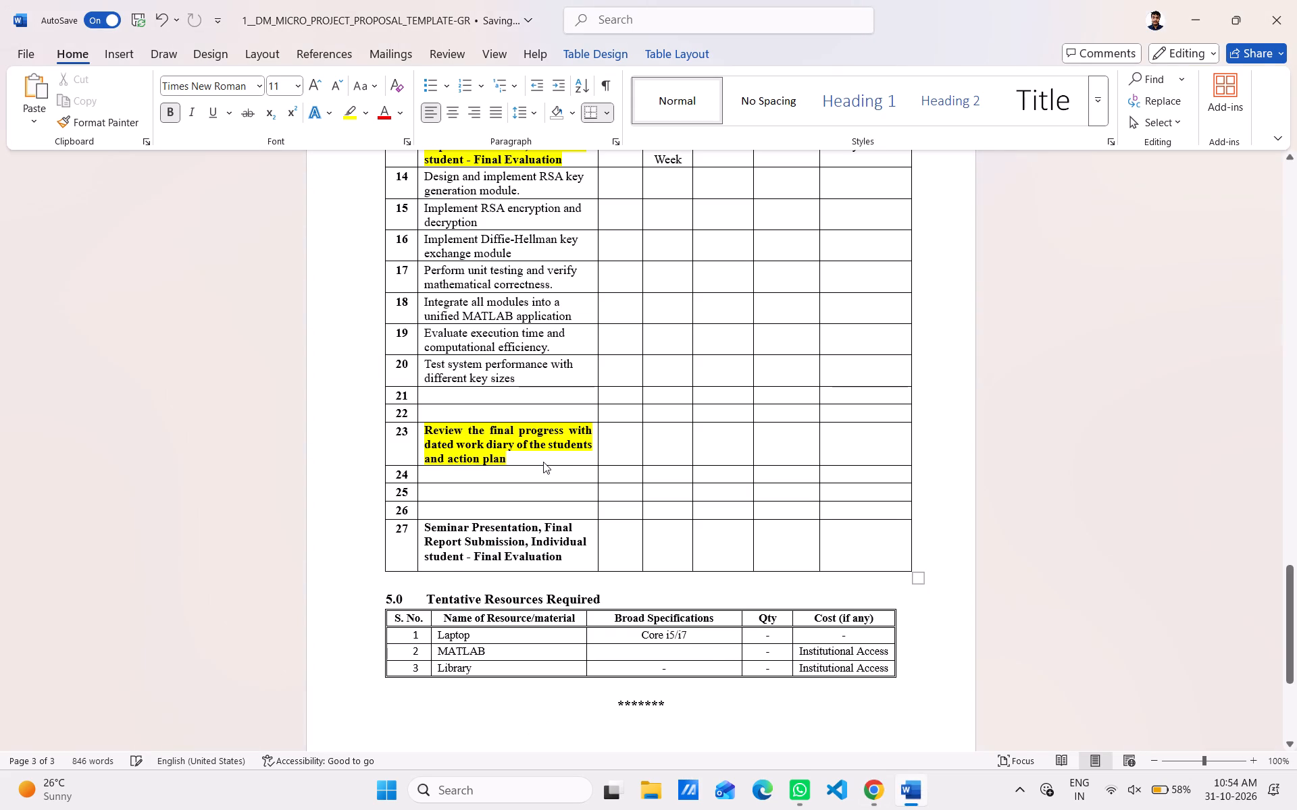
# Delete the empty line after the row 21 activity, end it with a period, and clear its bold and yellow highlight.
pyautogui.press('Delete')
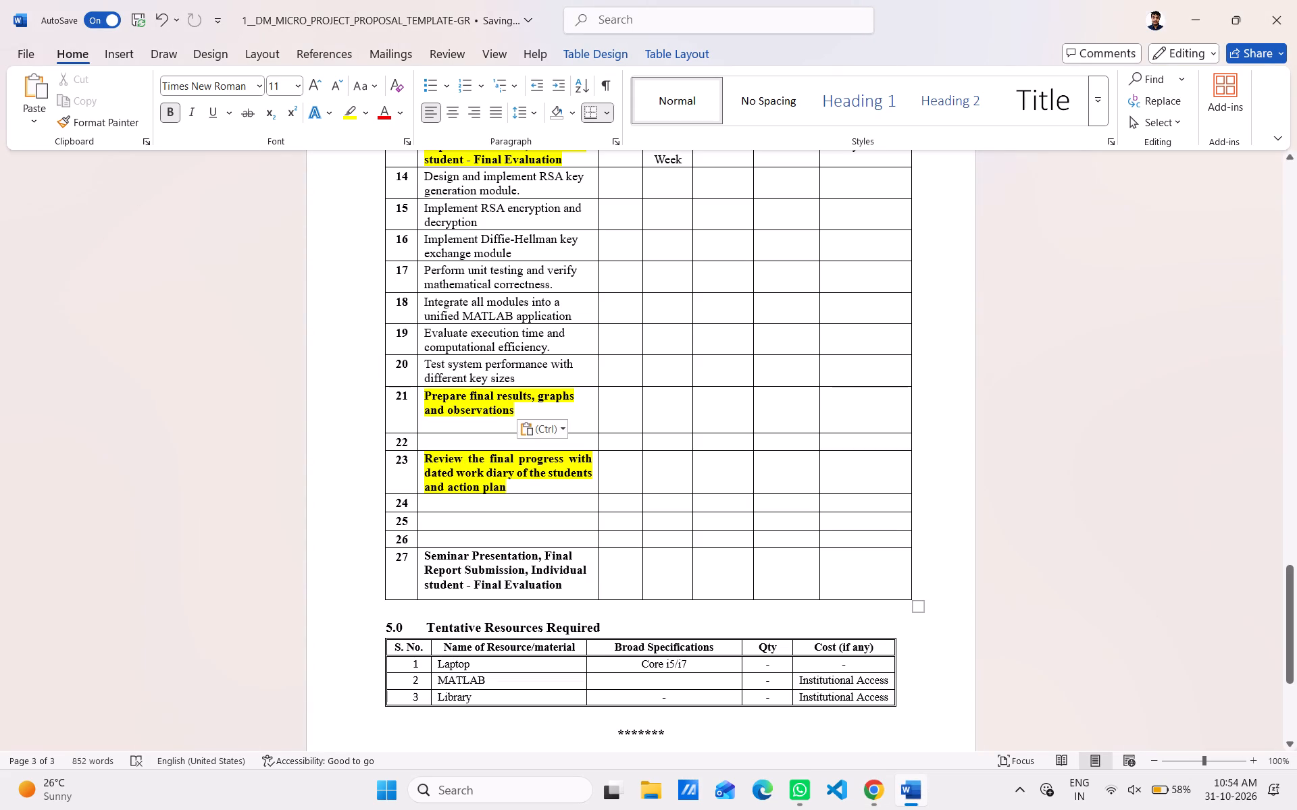
pyautogui.press('BackSpace')
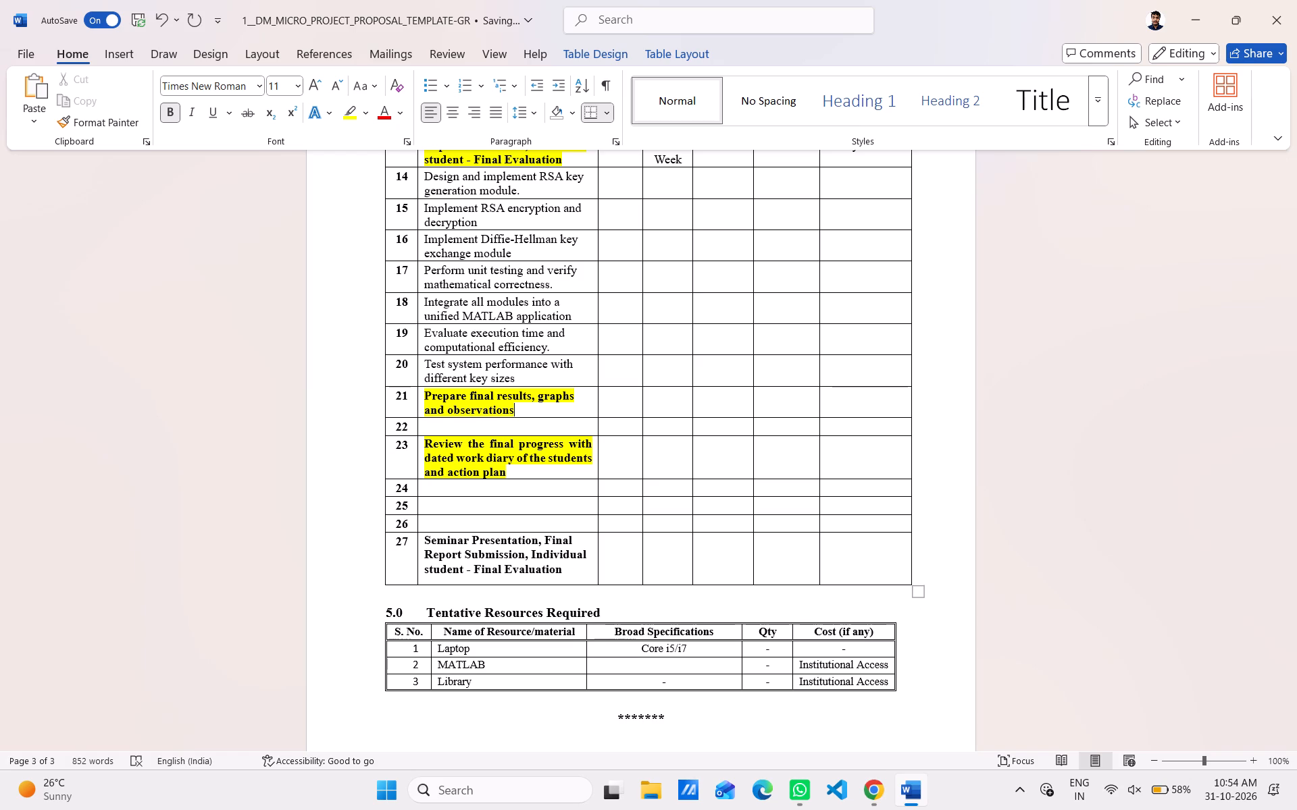
pyautogui.press('.')
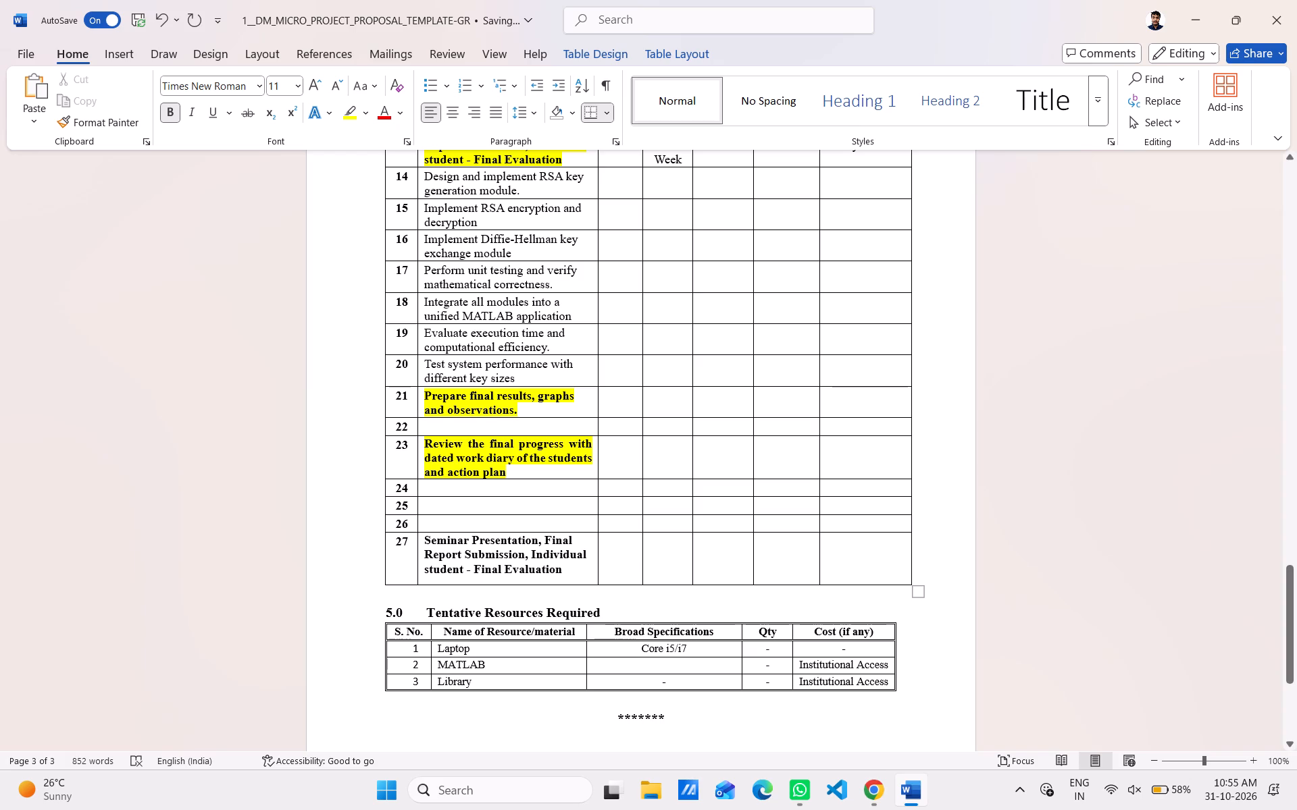
pyautogui.moveTo(519, 410); pyautogui.dragTo(431, 406)
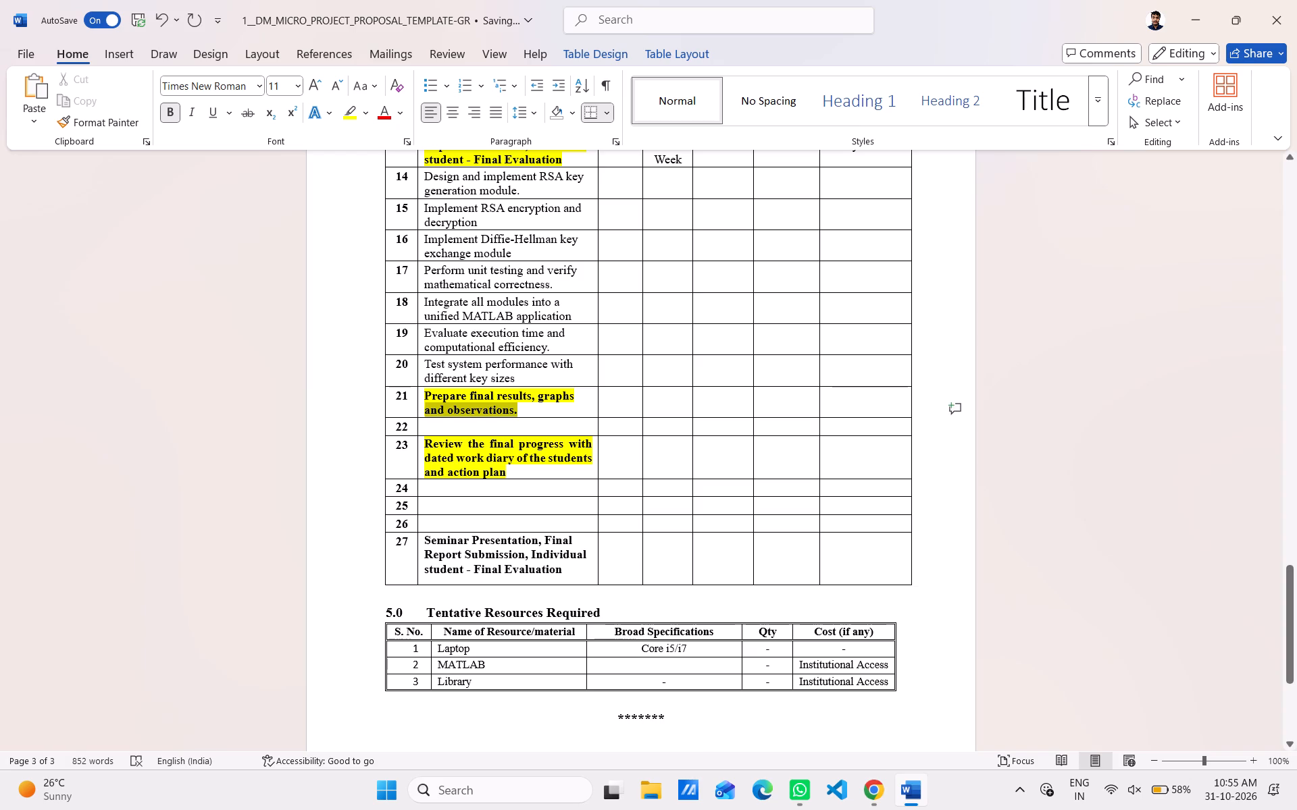
pyautogui.moveTo(431, 406); pyautogui.dragTo(419, 395)
pyautogui.hotkey('ctrl', 'b')
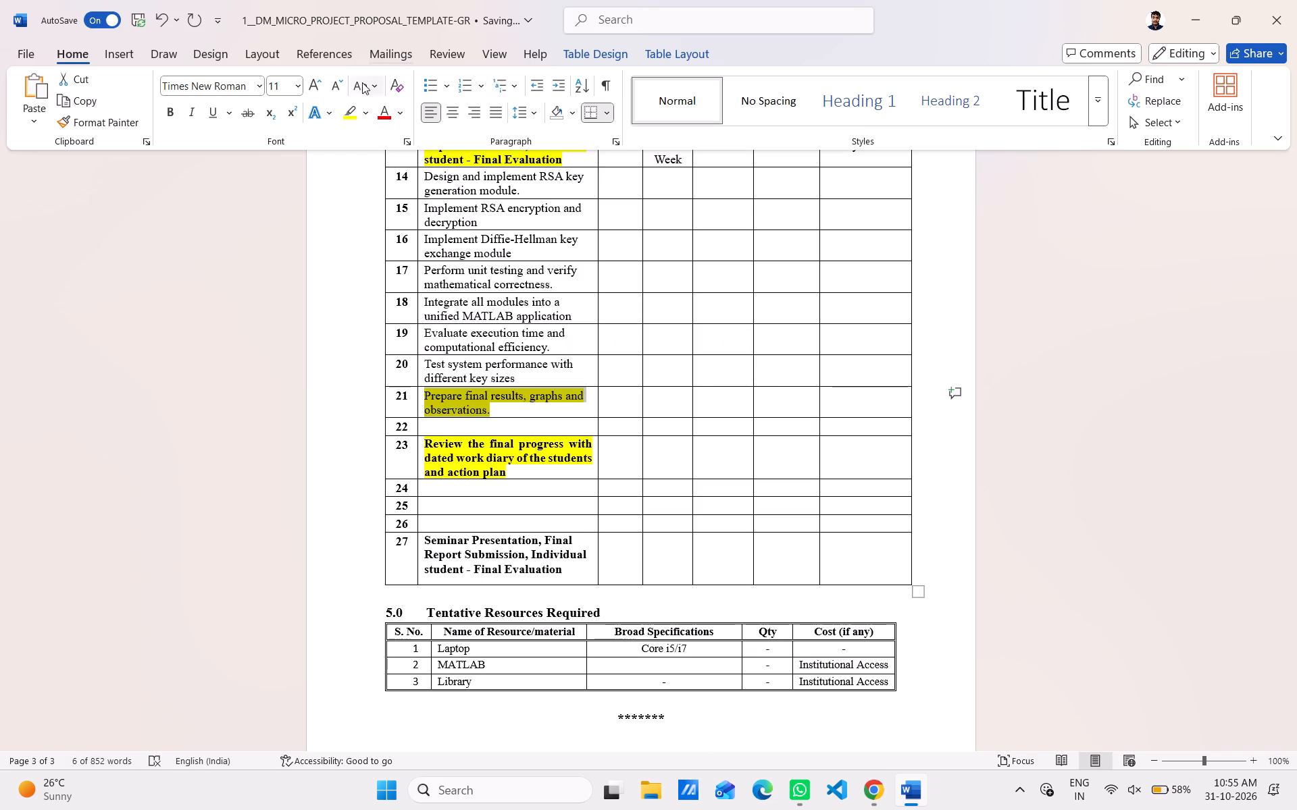
pyautogui.click(357, 111)
# Copy "Complete final project report and documentation" from ChatGPT into row 22 of the Word action plan.
pyautogui.click(515, 429)
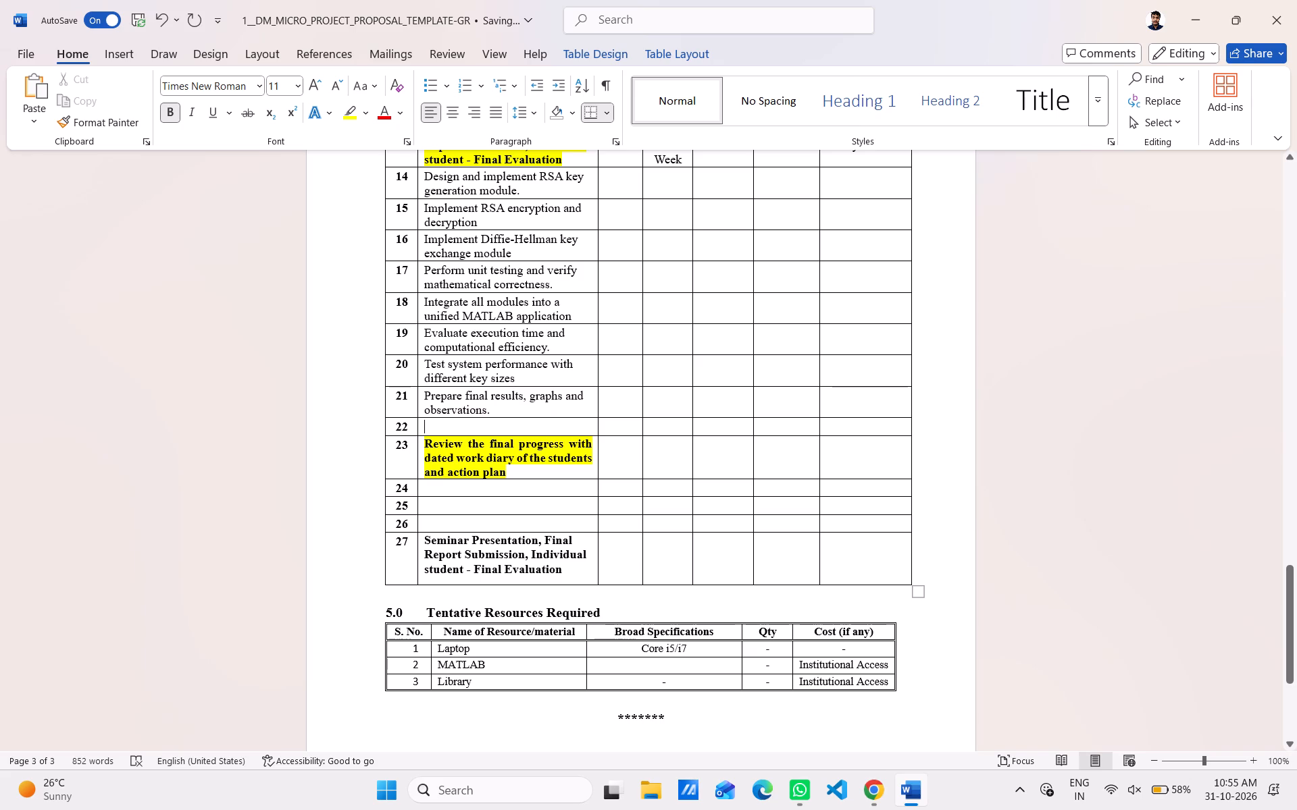
pyautogui.click(875, 809)
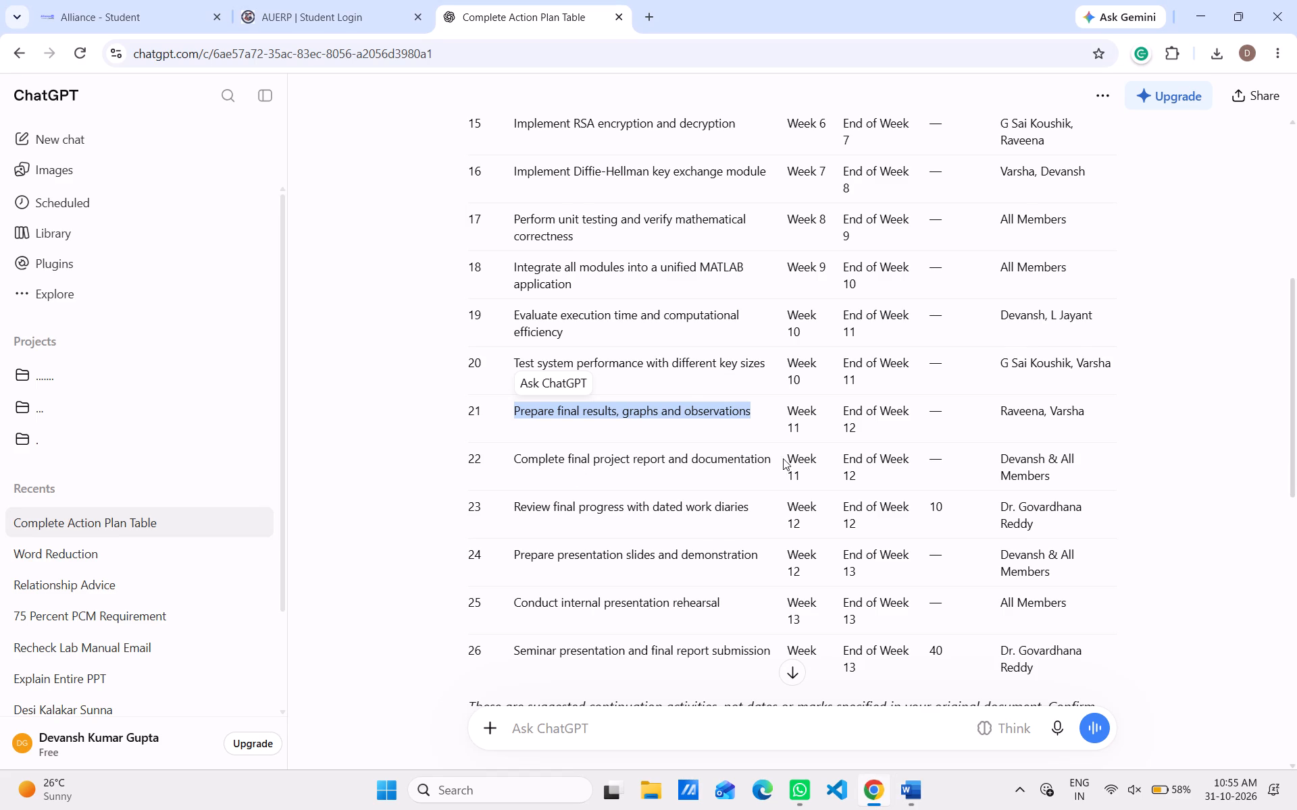
pyautogui.moveTo(775, 458); pyautogui.dragTo(516, 457)
pyautogui.hotkey('ctrl', 'c')
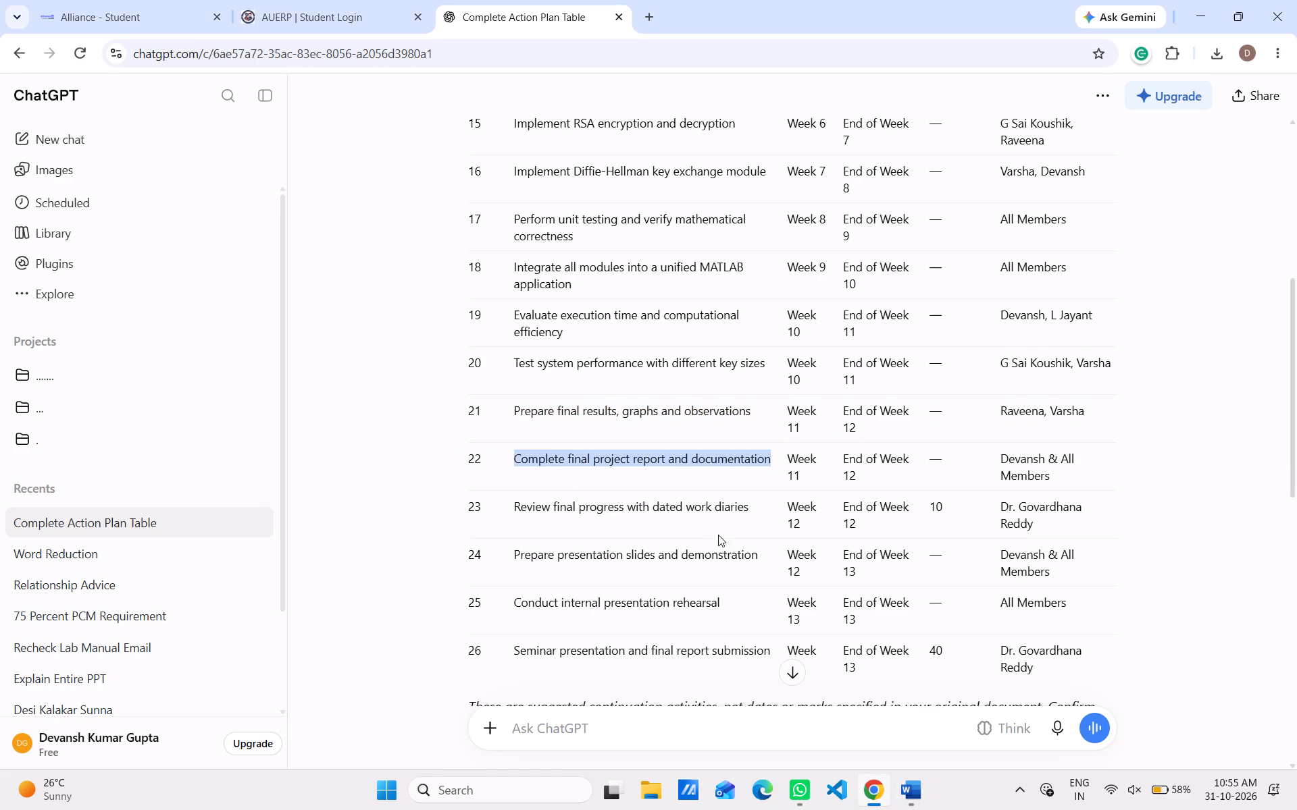
pyautogui.click(919, 788)
pyautogui.hotkey('ctrl', 'v')
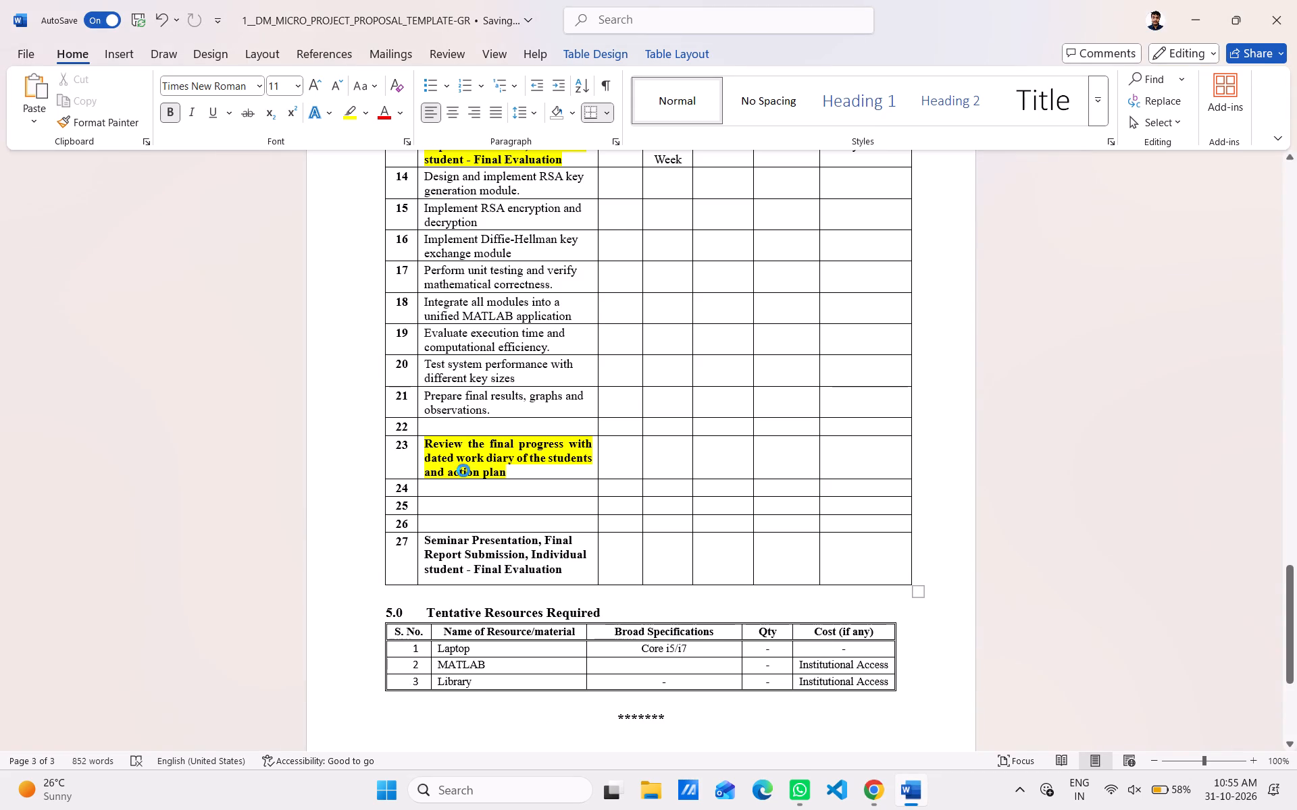
# Clear the bold formatting and yellow highlight from the row 22 activity text.
pyautogui.moveTo(527, 436); pyautogui.dragTo(430, 431)
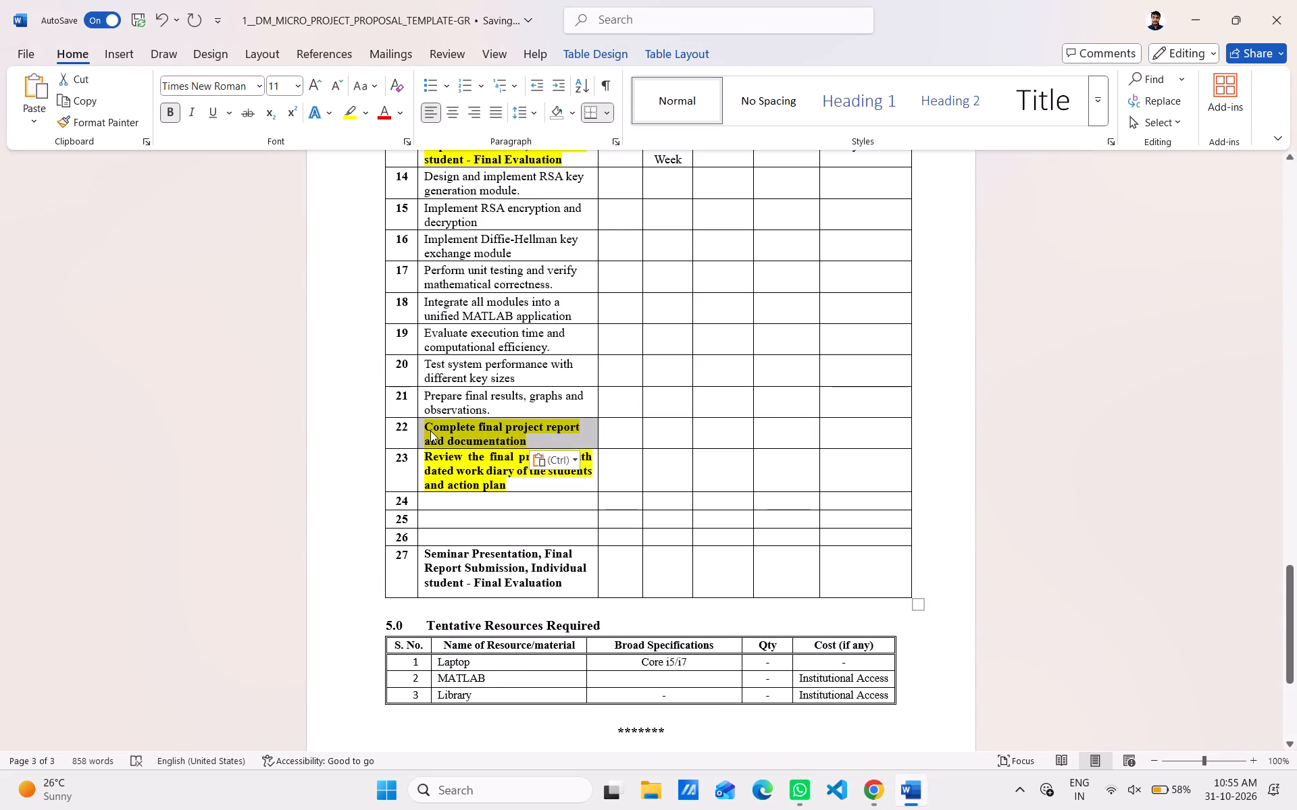
pyautogui.hotkey('ctrl', 'b')
pyautogui.click(350, 117)
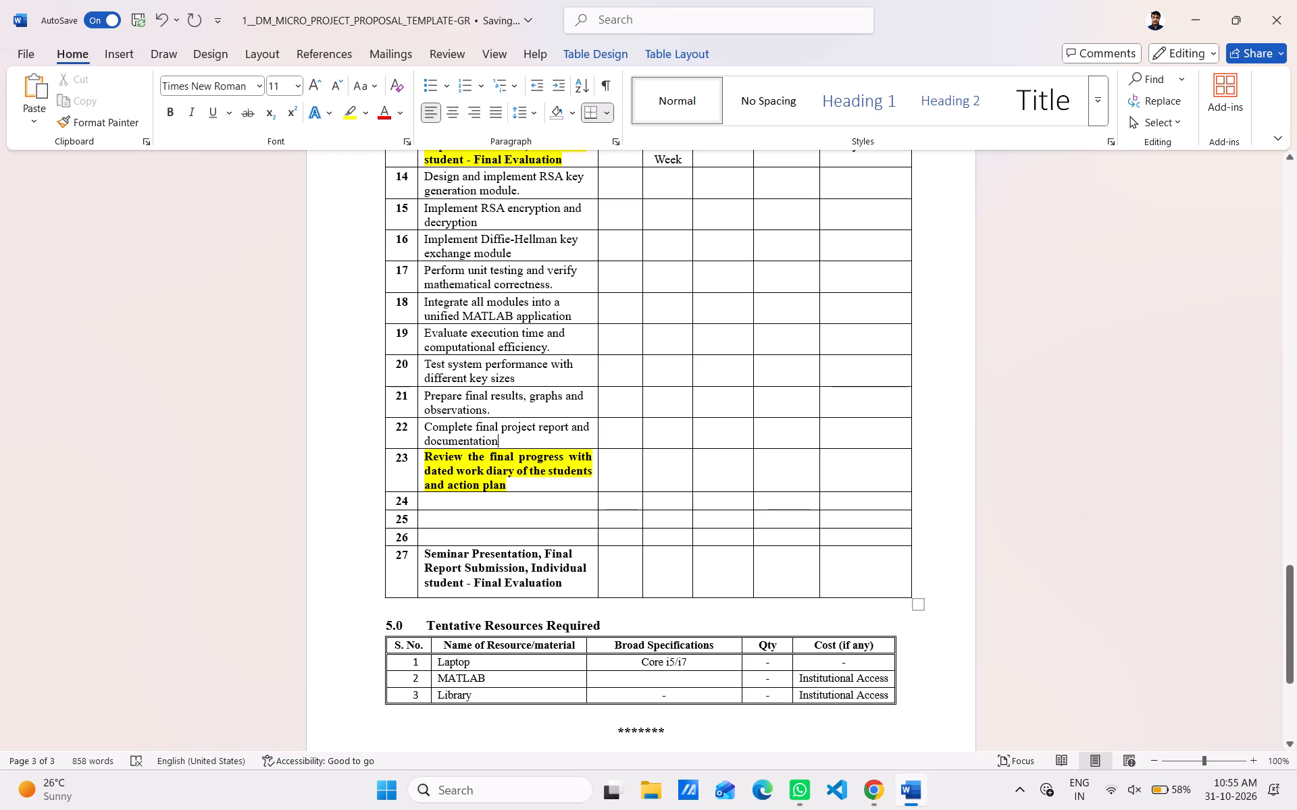
# Copy "Review final progress with dated work diaries" from ChatGPT into row 24 of the Word action plan.
pyautogui.click(876, 790)
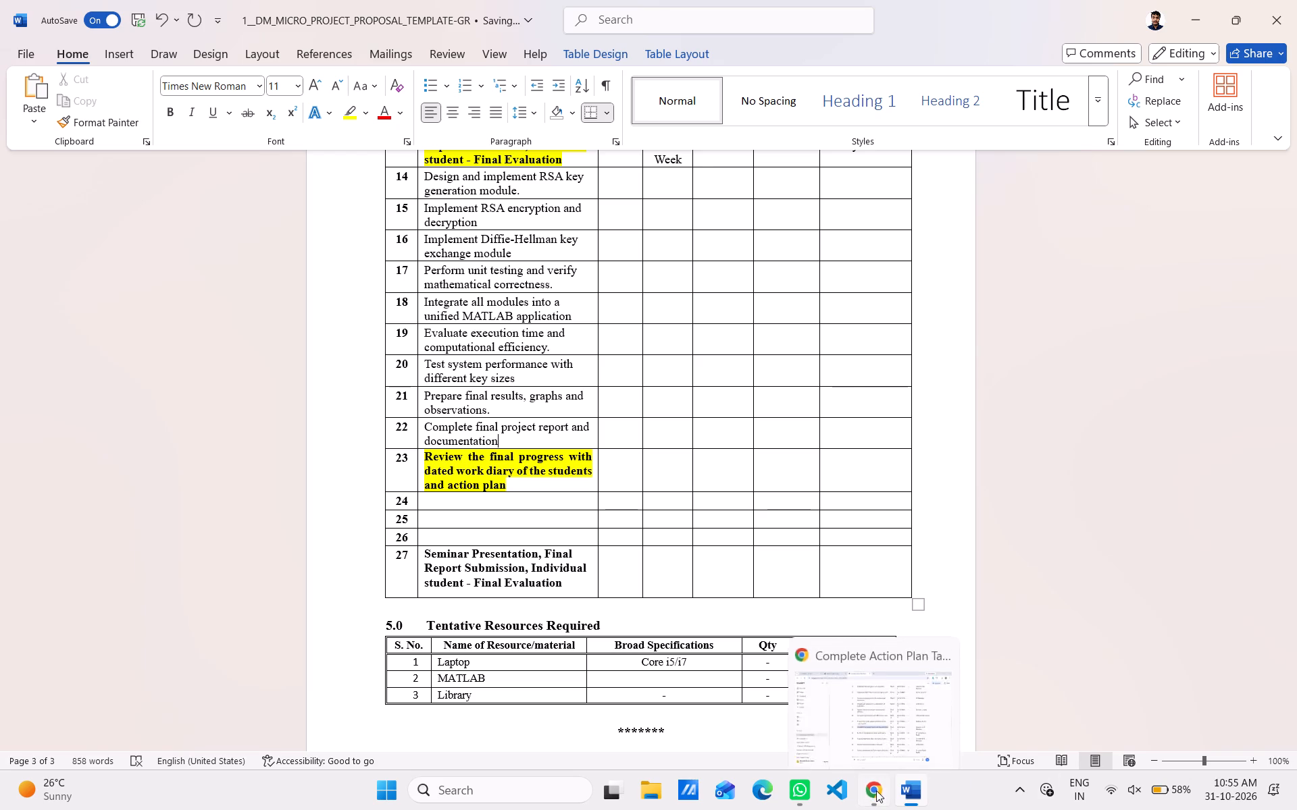
pyautogui.scroll(-1, 744, 514)
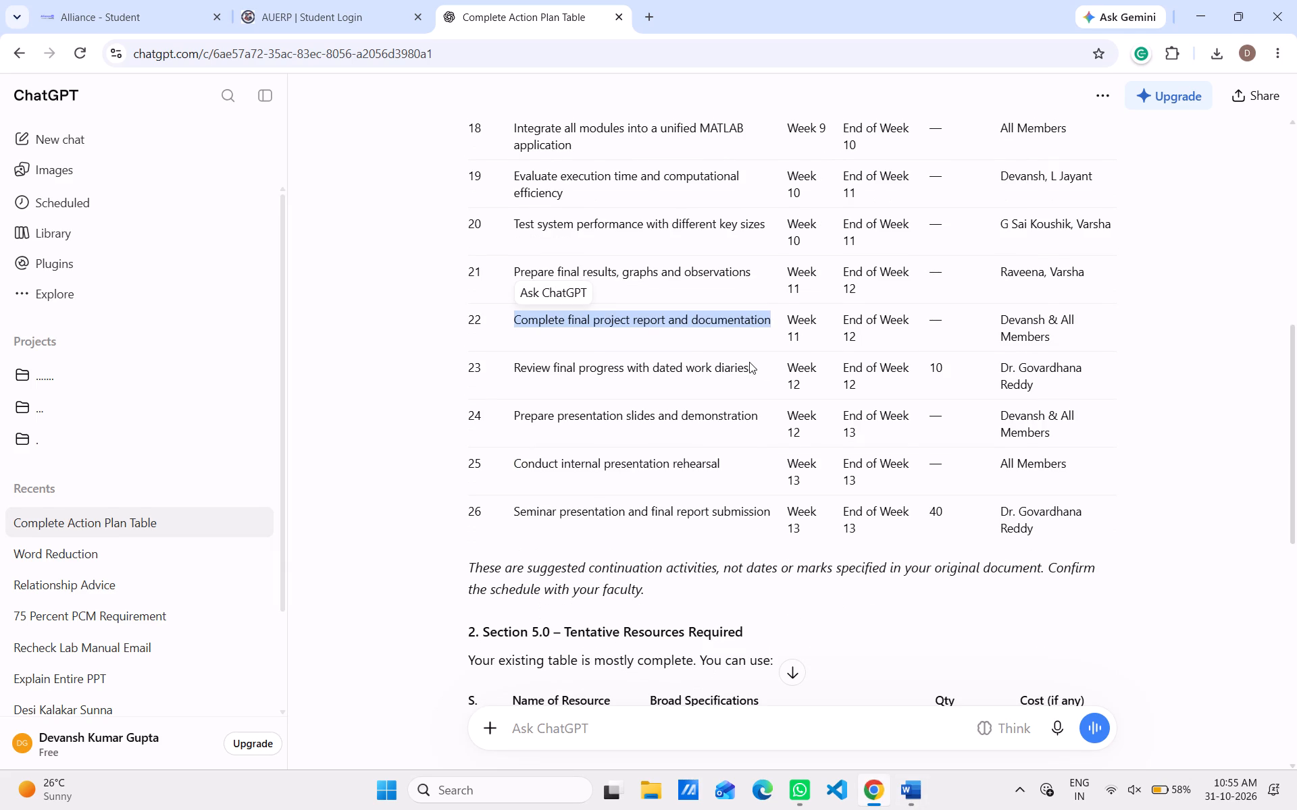
pyautogui.moveTo(748, 362); pyautogui.dragTo(511, 362)
pyautogui.hotkey('ctrl', 'c')
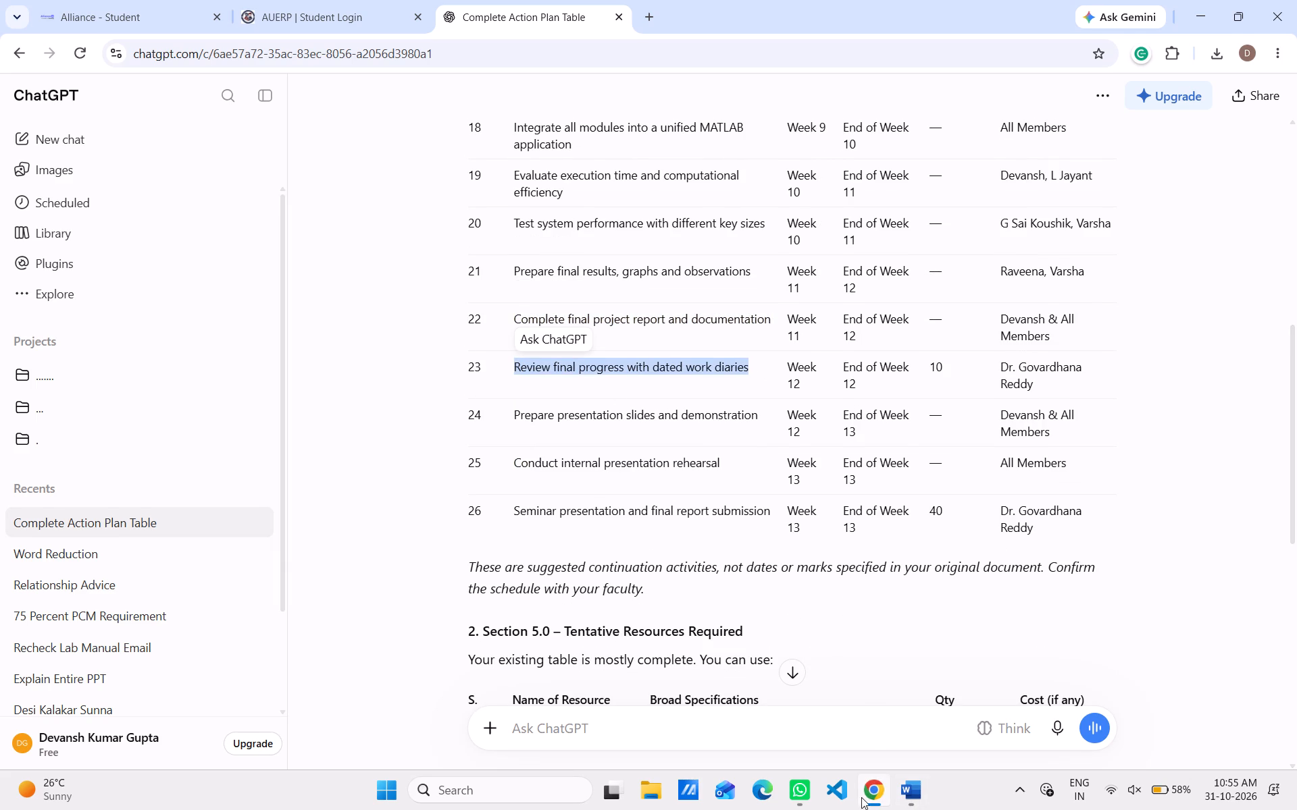
pyautogui.click(901, 801)
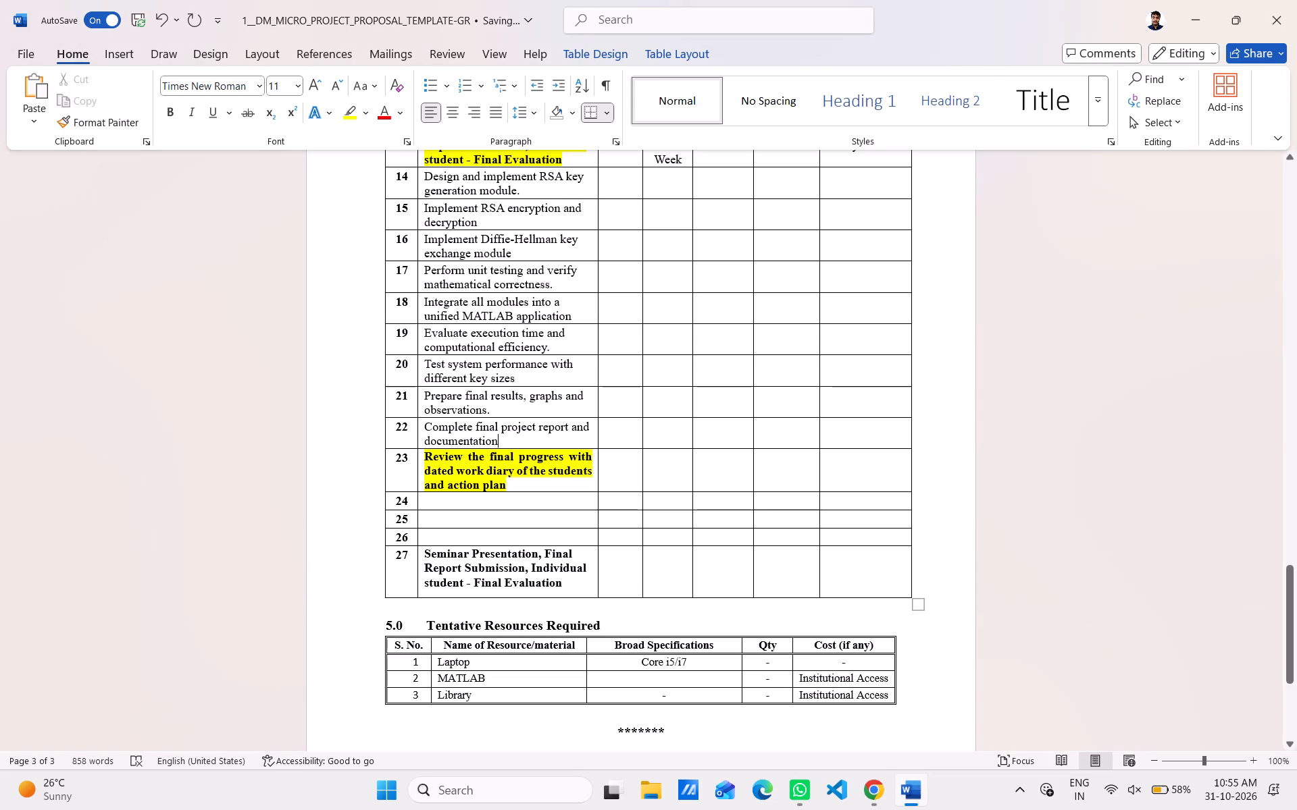
pyautogui.click(526, 495)
pyautogui.hotkey('ctrl', 'v')
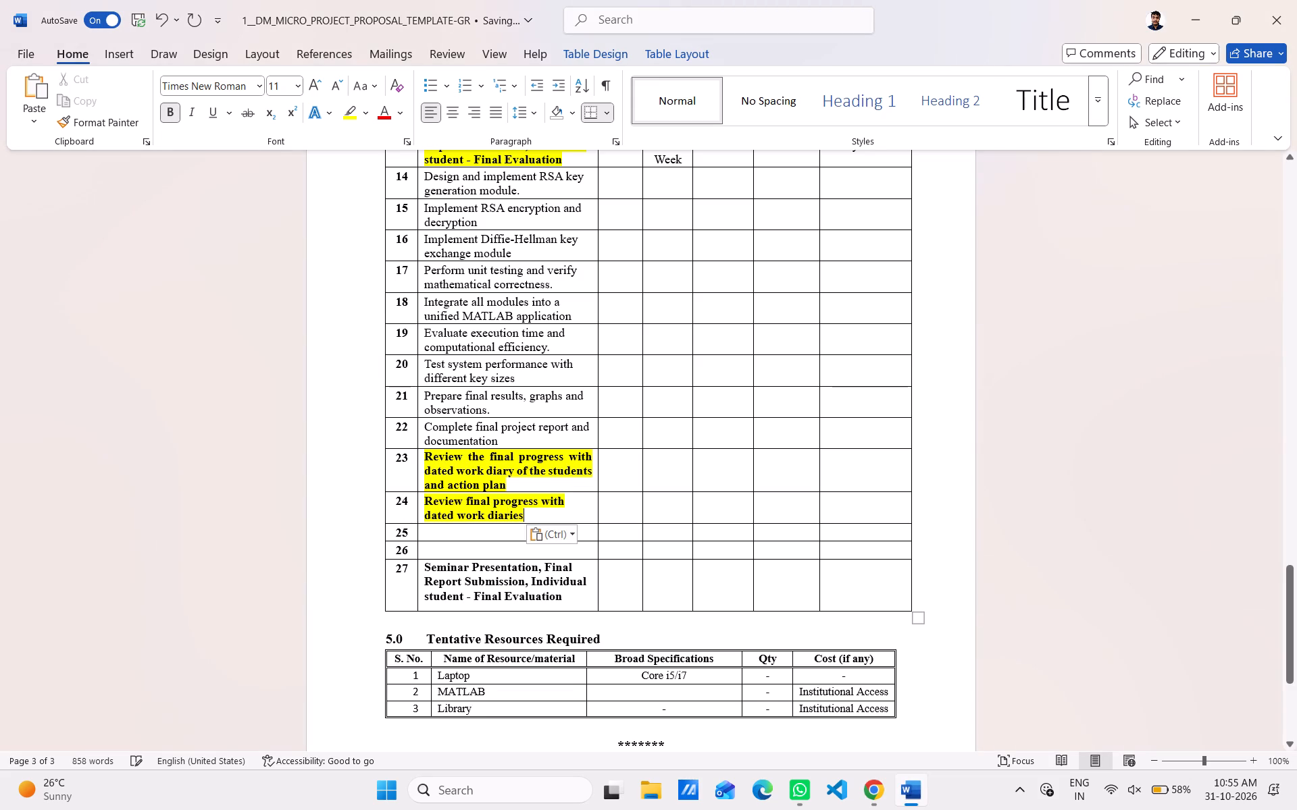
# Clear the bold formatting and yellow highlight from the row 24 activity text.
pyautogui.moveTo(531, 516); pyautogui.dragTo(432, 513)
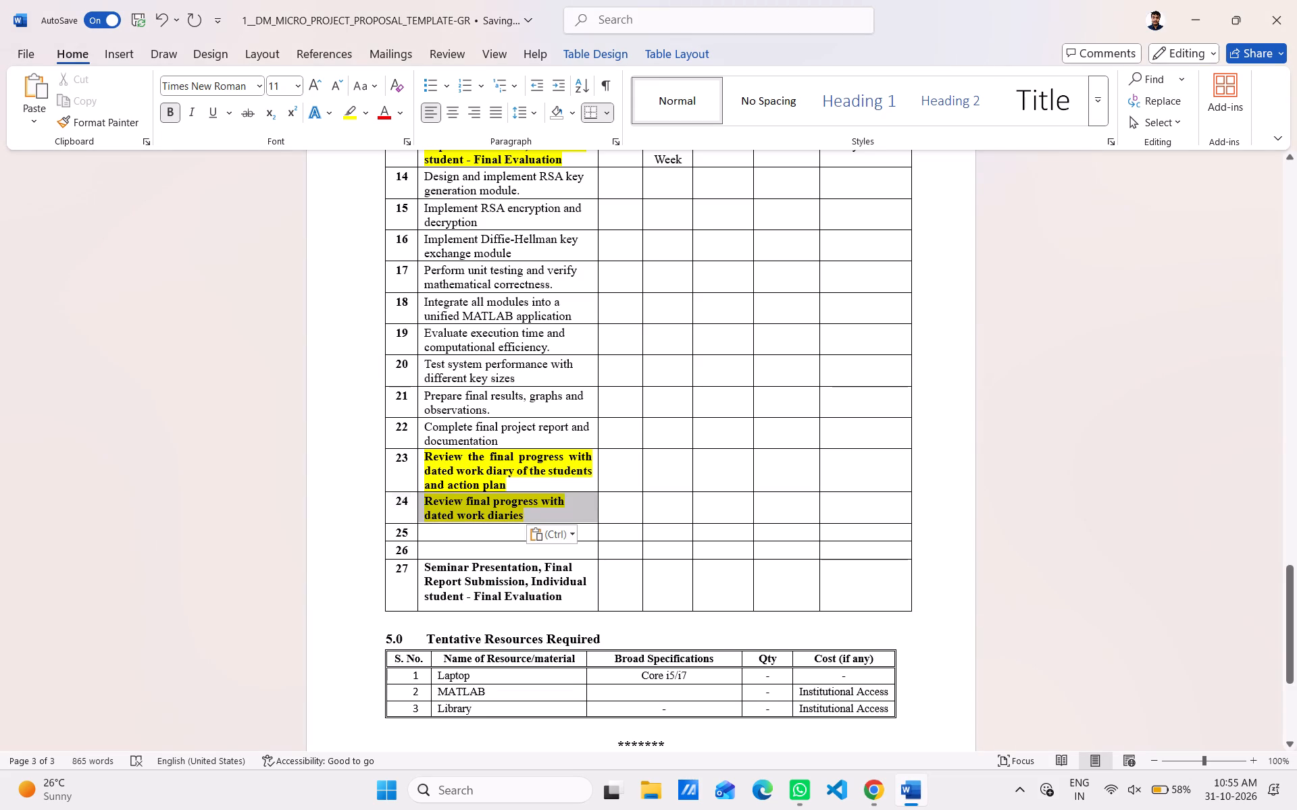
pyautogui.hotkey('ctrl', 'b')
pyautogui.click(349, 107)
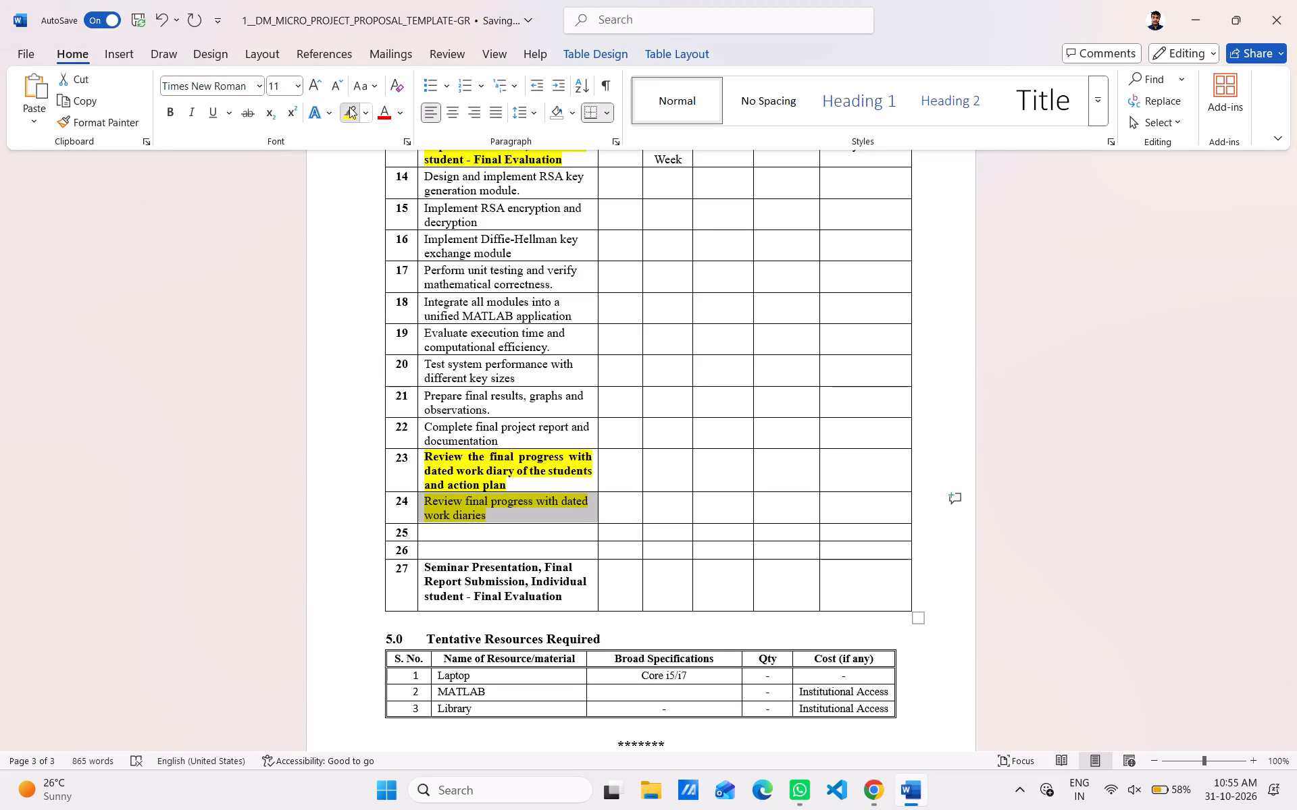
# Copy "Prepare presentation slides and demonstration" from ChatGPT into row 25 of the Word action plan, adding the initial P if it is missed.
pyautogui.click(522, 539)
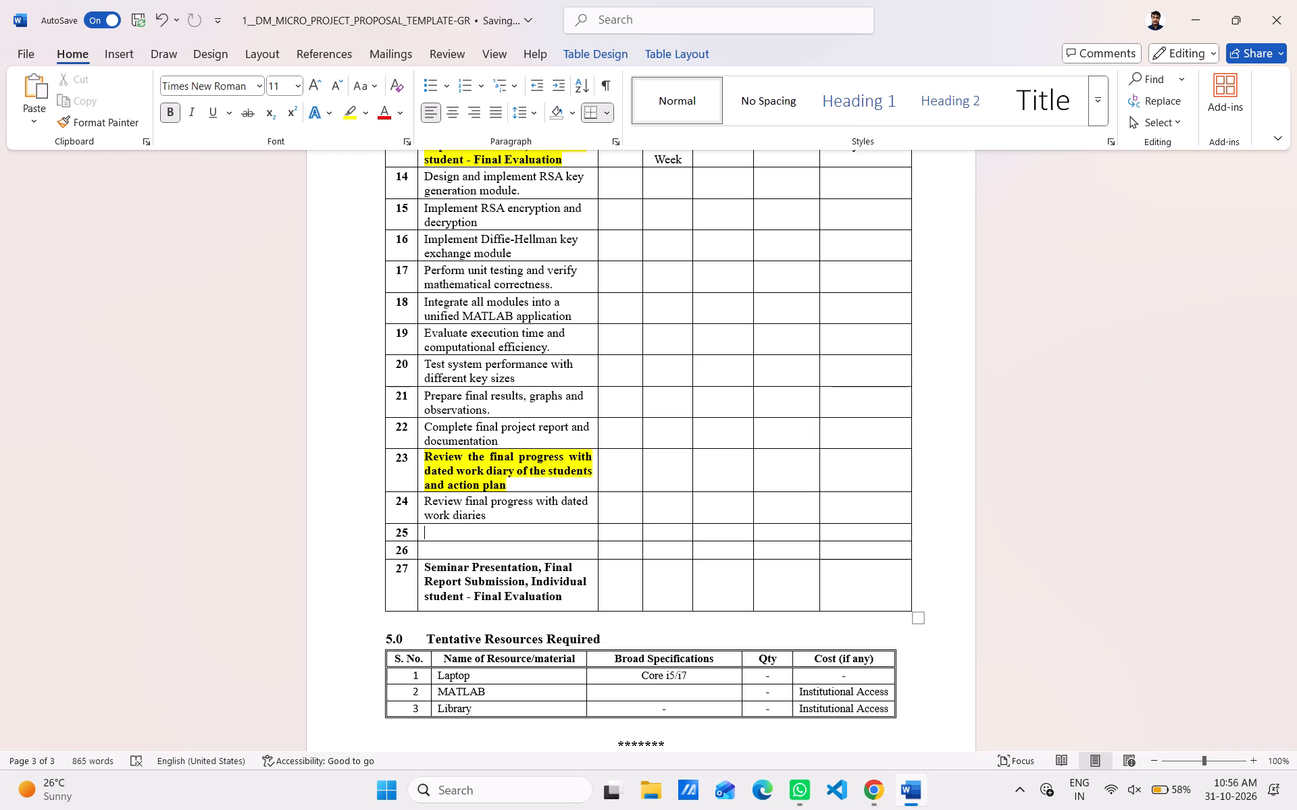
pyautogui.click(875, 809)
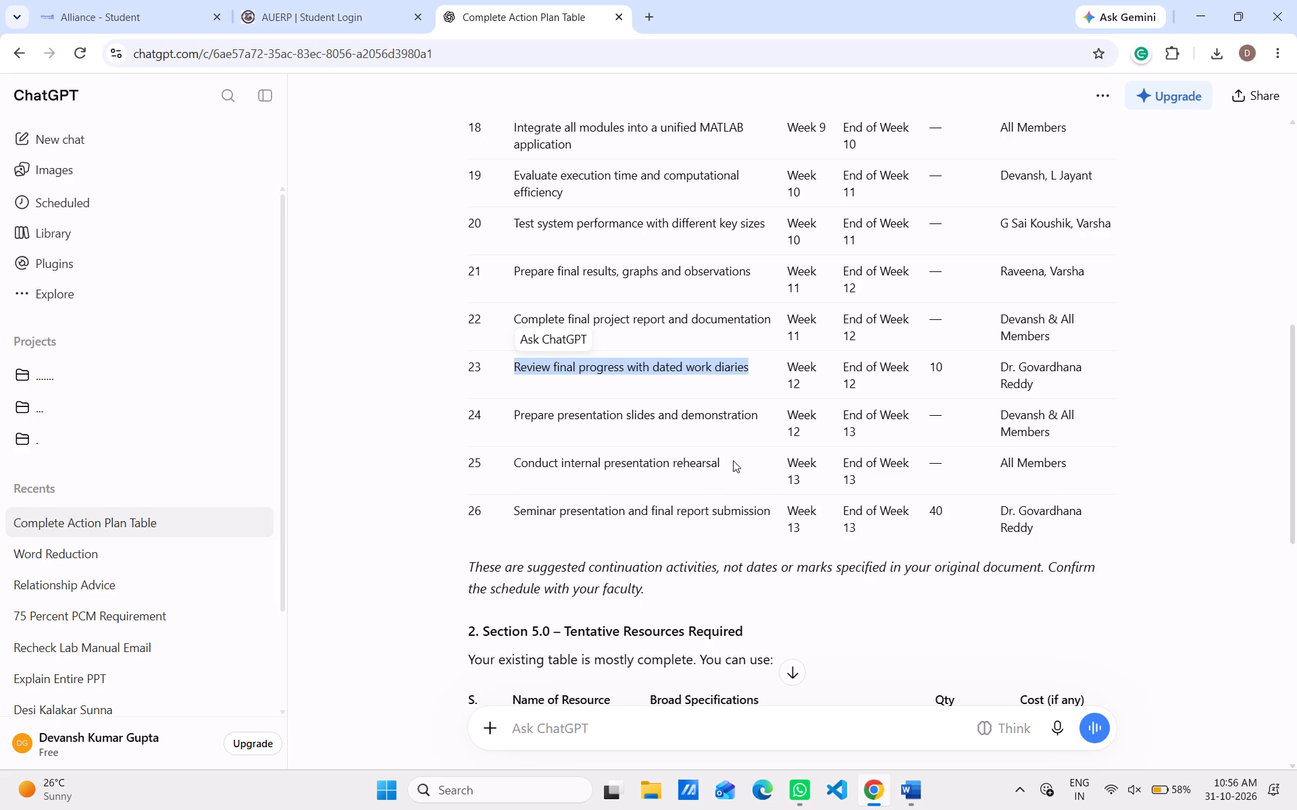
pyautogui.moveTo(760, 420); pyautogui.dragTo(513, 417)
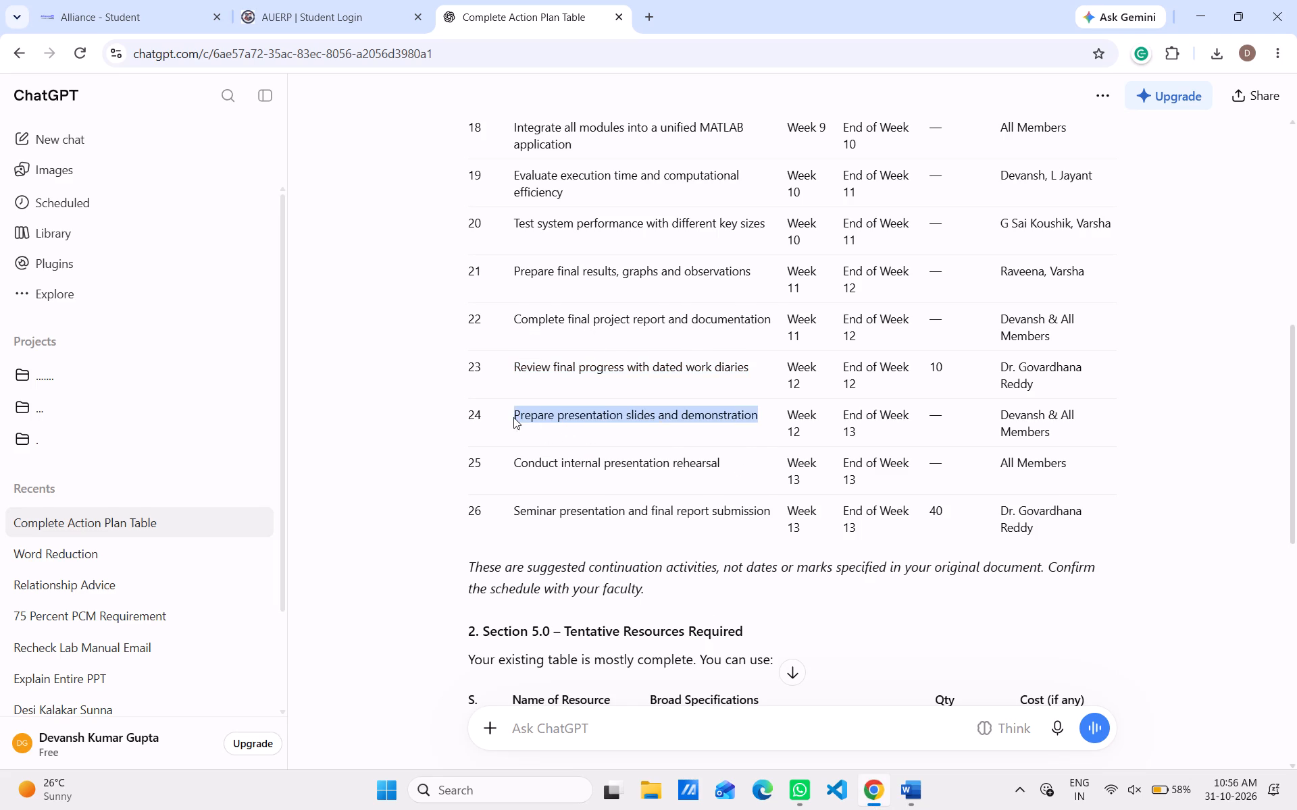
pyautogui.moveTo(513, 417); pyautogui.dragTo(519, 421)
pyautogui.hotkey('ctrl', 'c')
pyautogui.click(921, 794)
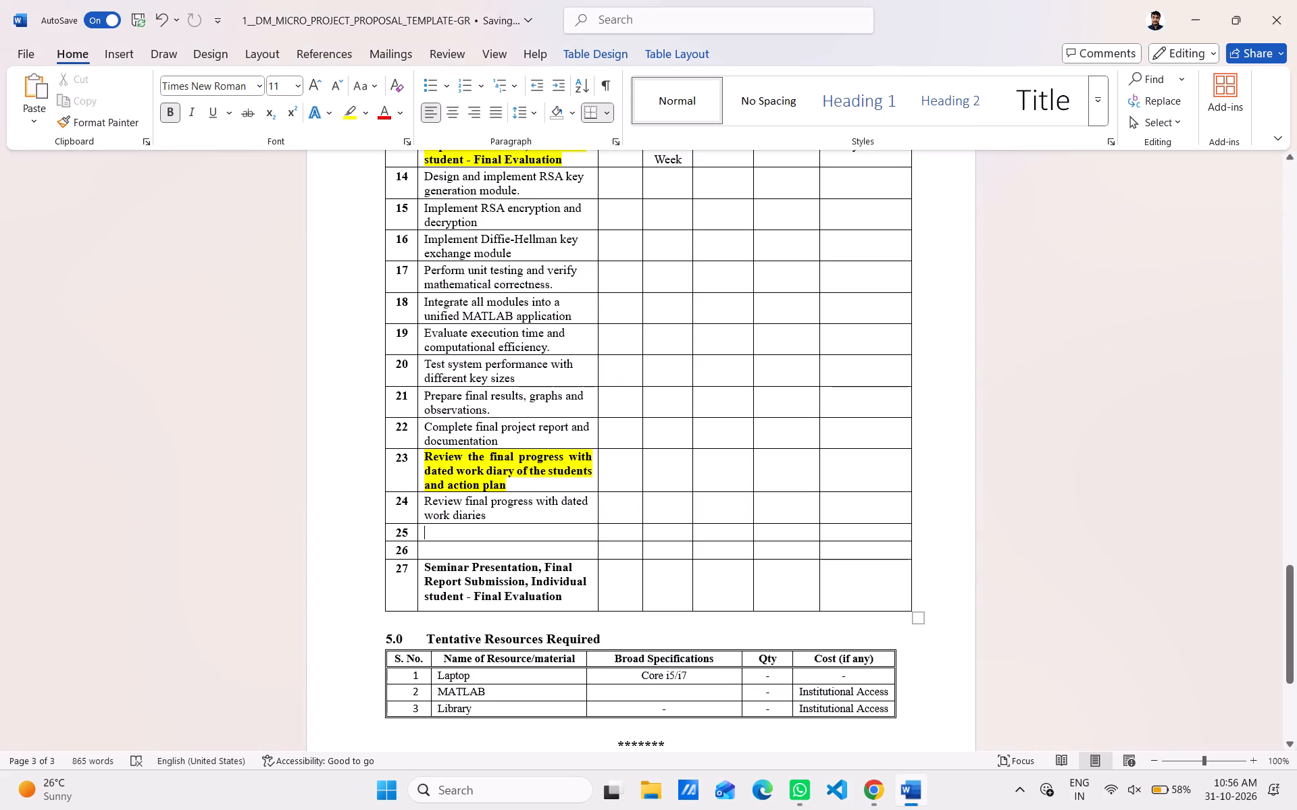
pyautogui.hotkey('ctrl', 'v')
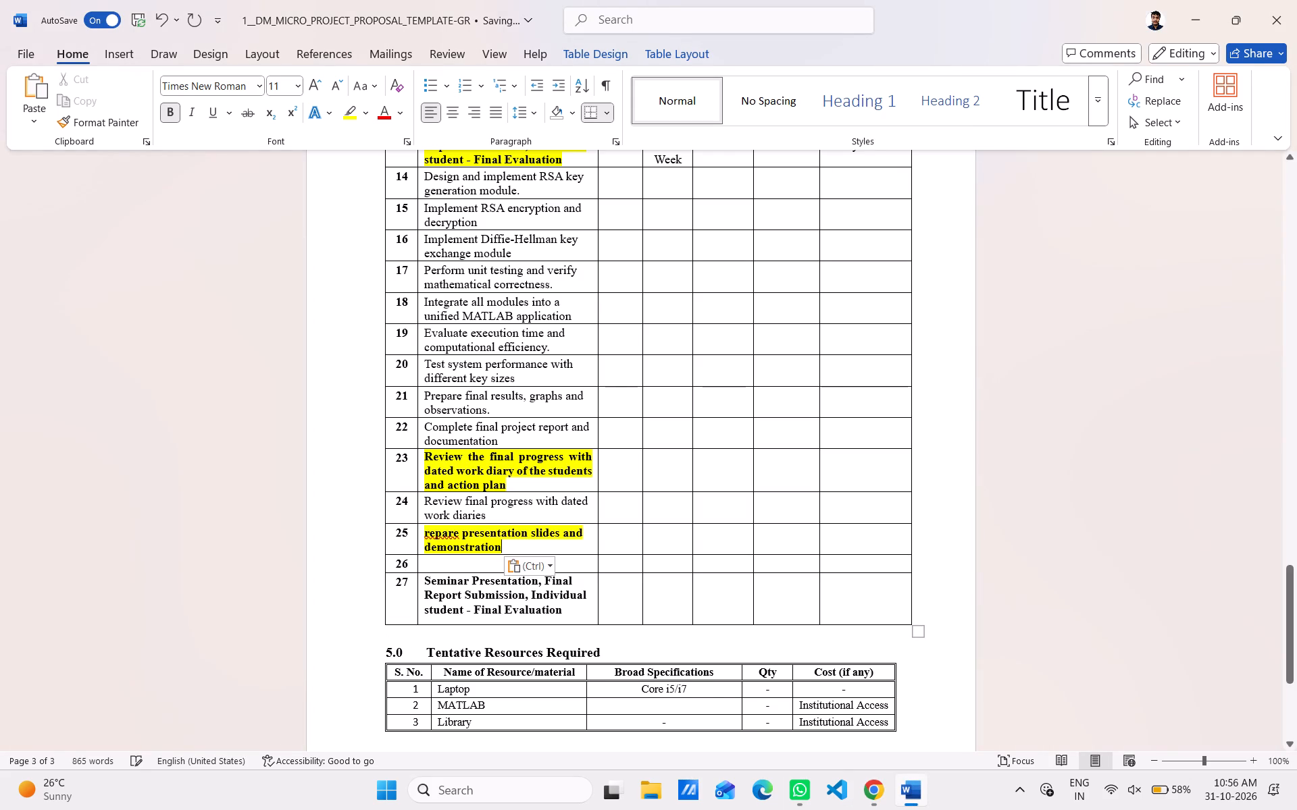
pyautogui.click(866, 794)
pyautogui.click(866, 794)
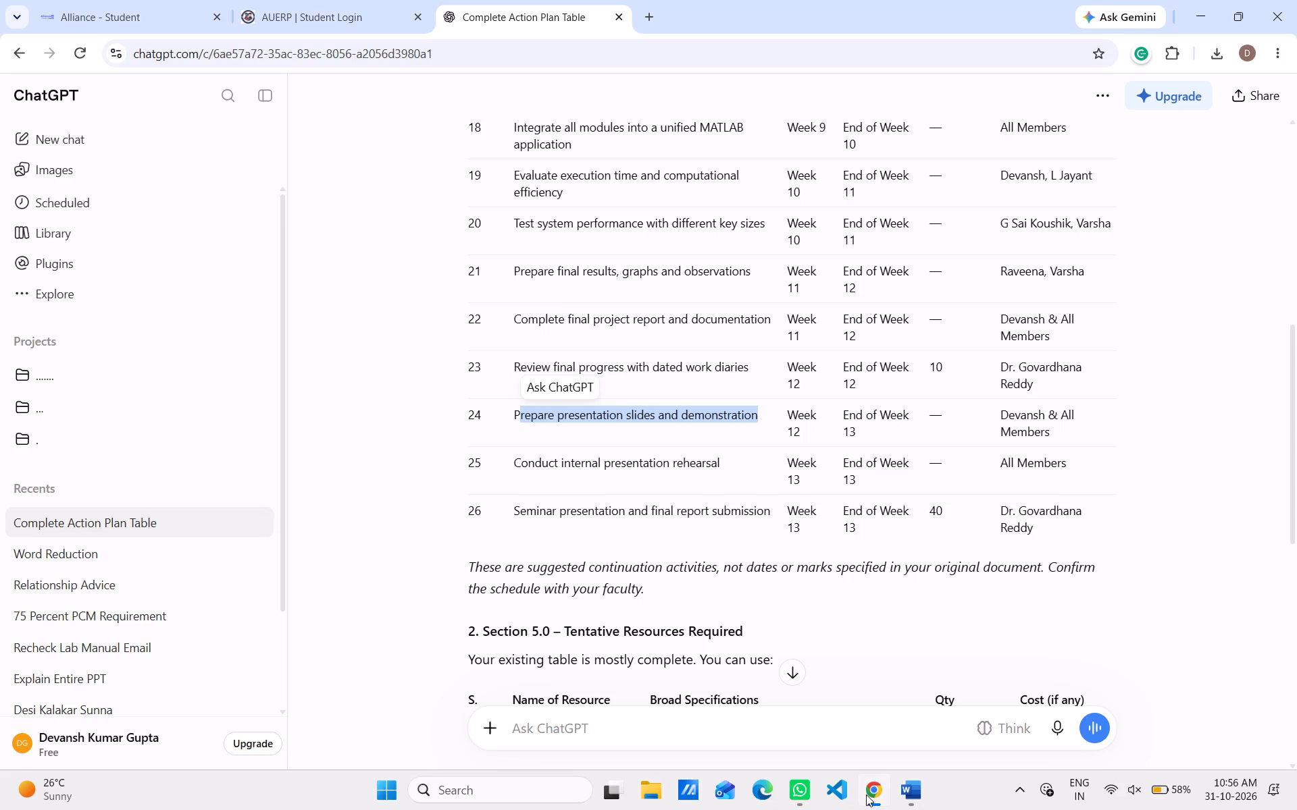
pyautogui.click(866, 794)
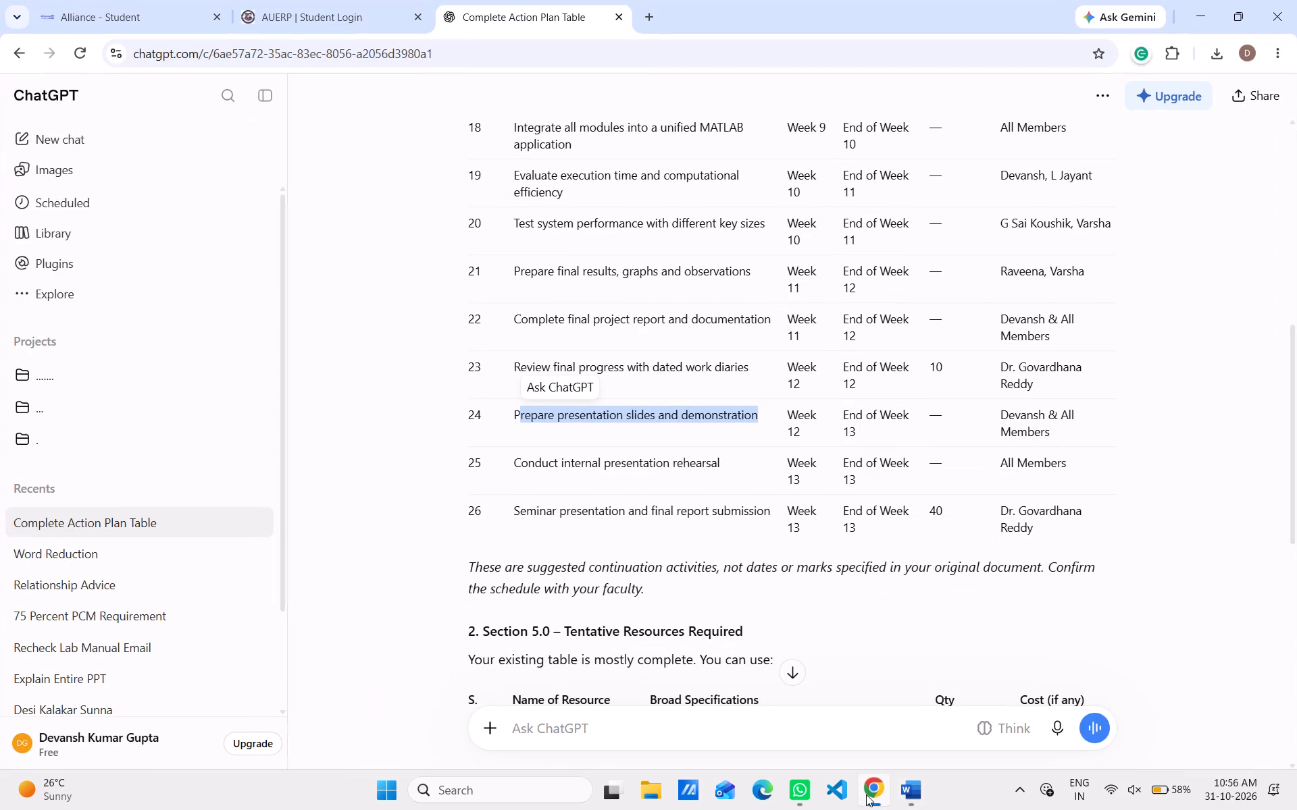
pyautogui.click(866, 794)
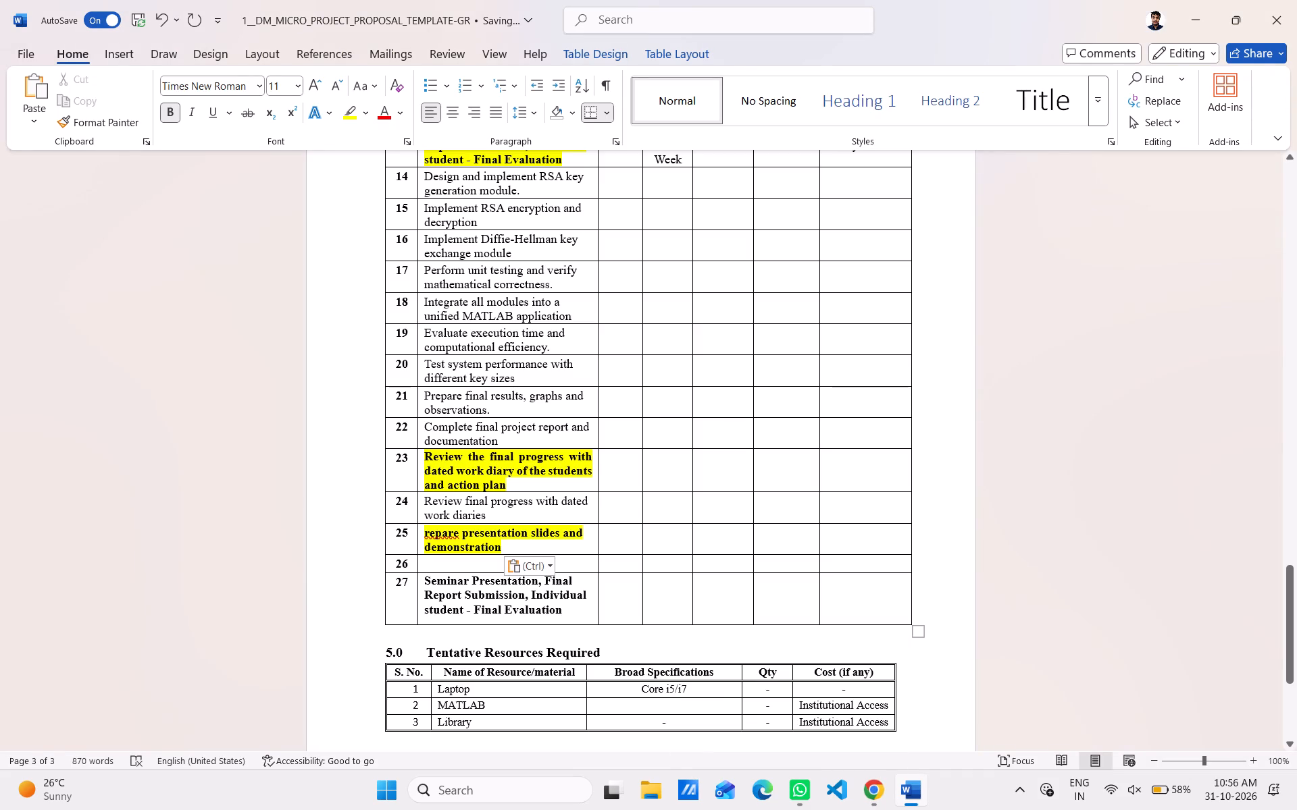
pyautogui.click(425, 537)
pyautogui.hotkey('shift', 'p')
# Clear the bold formatting and yellow highlight from the row 25 activity text.
pyautogui.moveTo(505, 549); pyautogui.dragTo(413, 535)
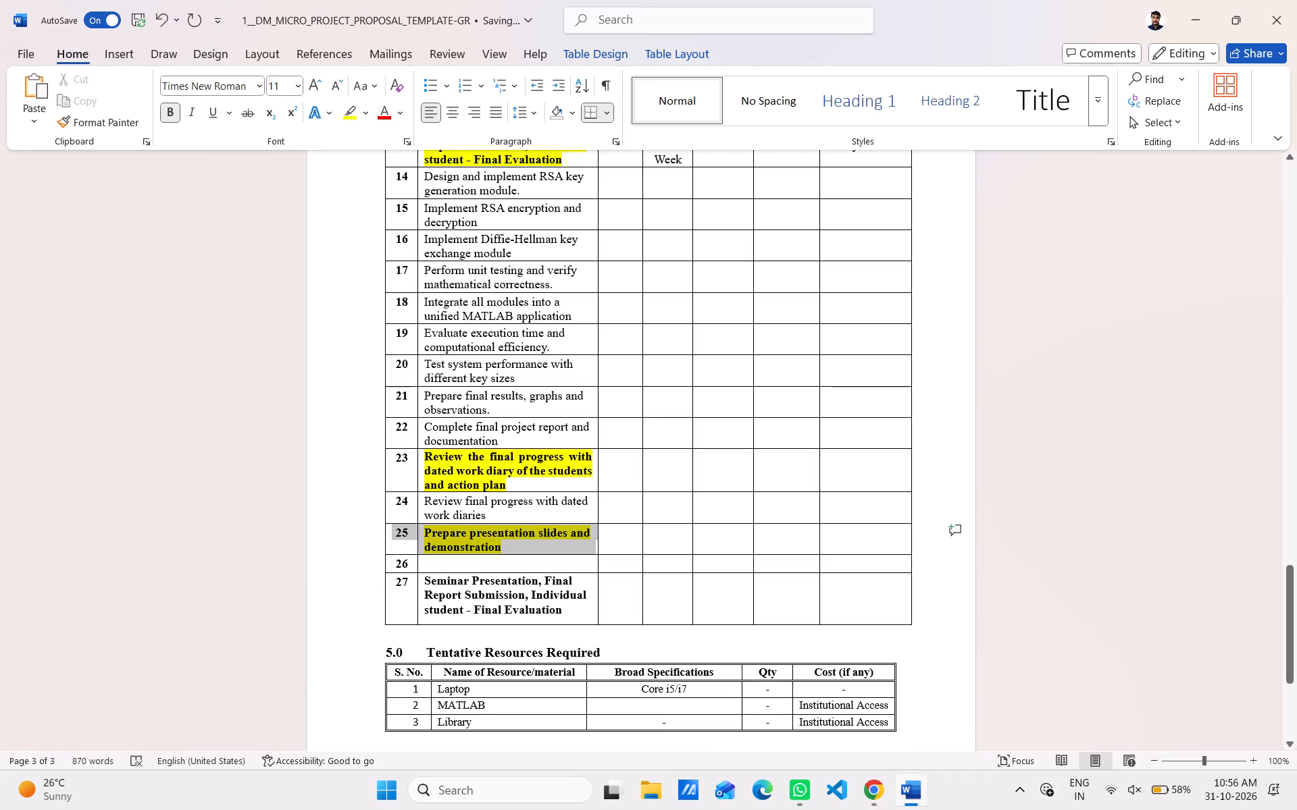
pyautogui.moveTo(413, 535); pyautogui.dragTo(424, 535)
pyautogui.hotkey('ctrl', 'b')
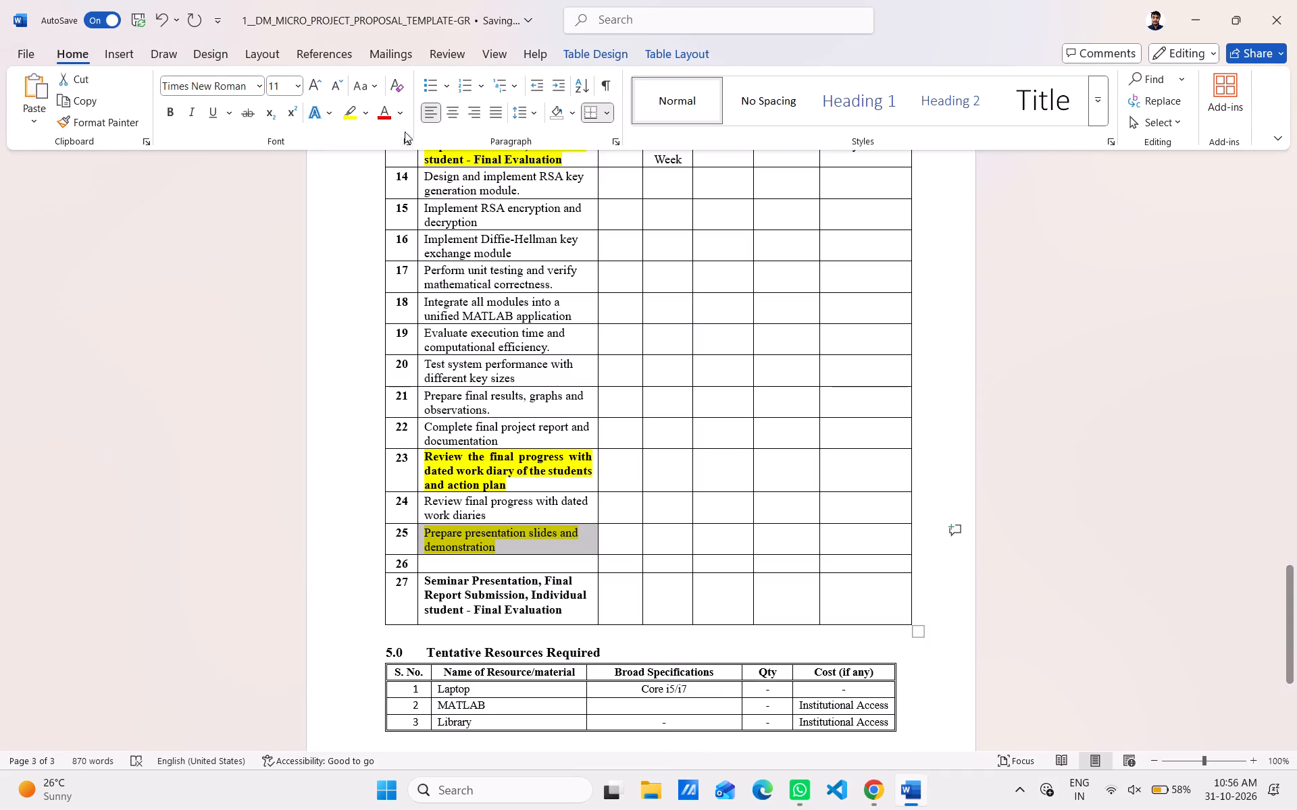
pyautogui.click(354, 112)
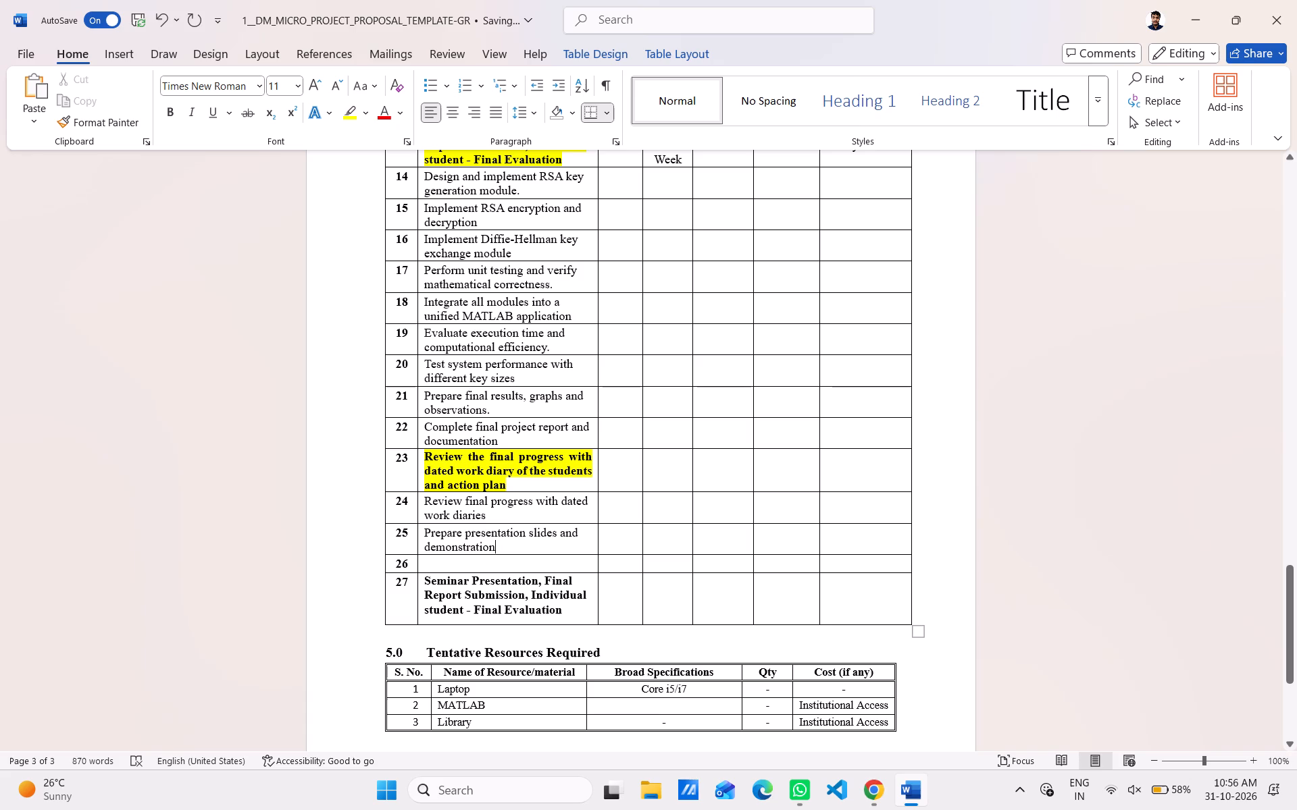
# Copy "Seminar presentation and final report submission" from ChatGPT into row 26 of the Word action plan.
pyautogui.click(529, 568)
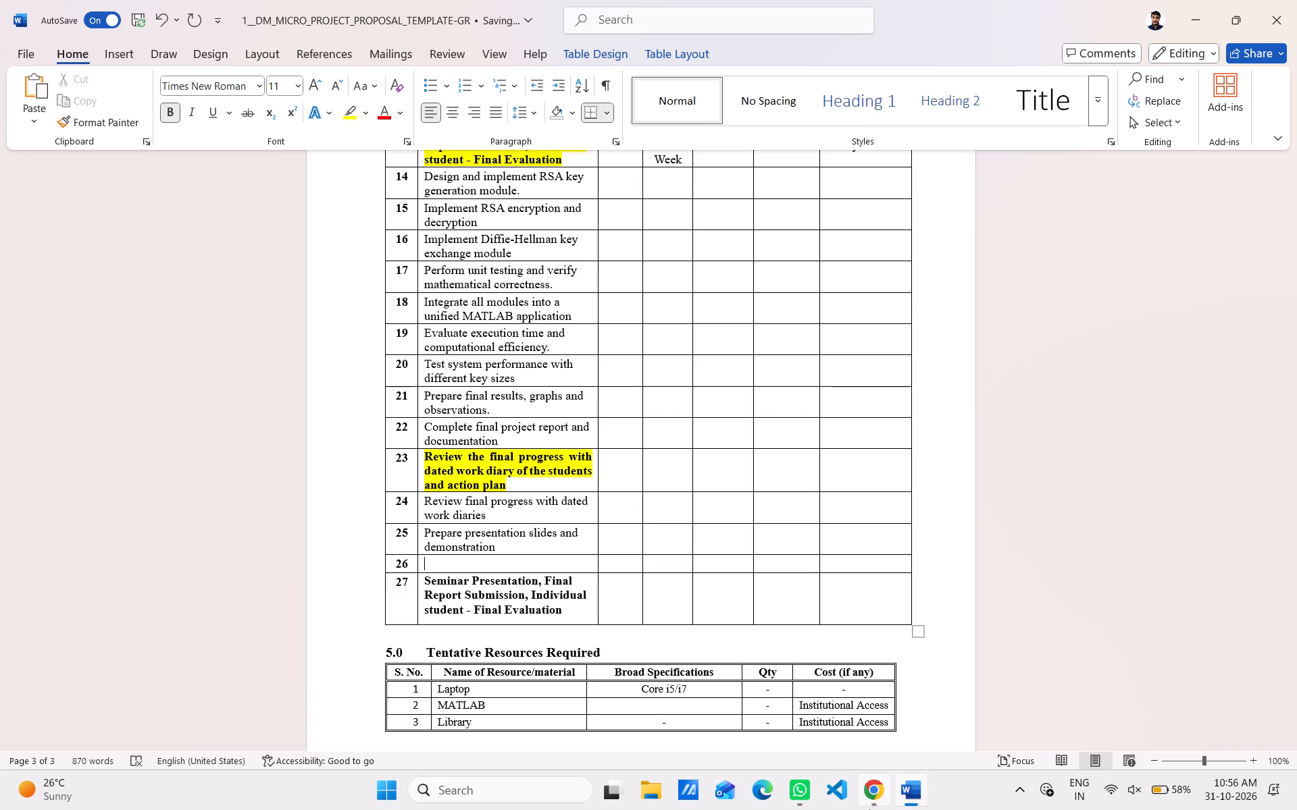
pyautogui.click(869, 809)
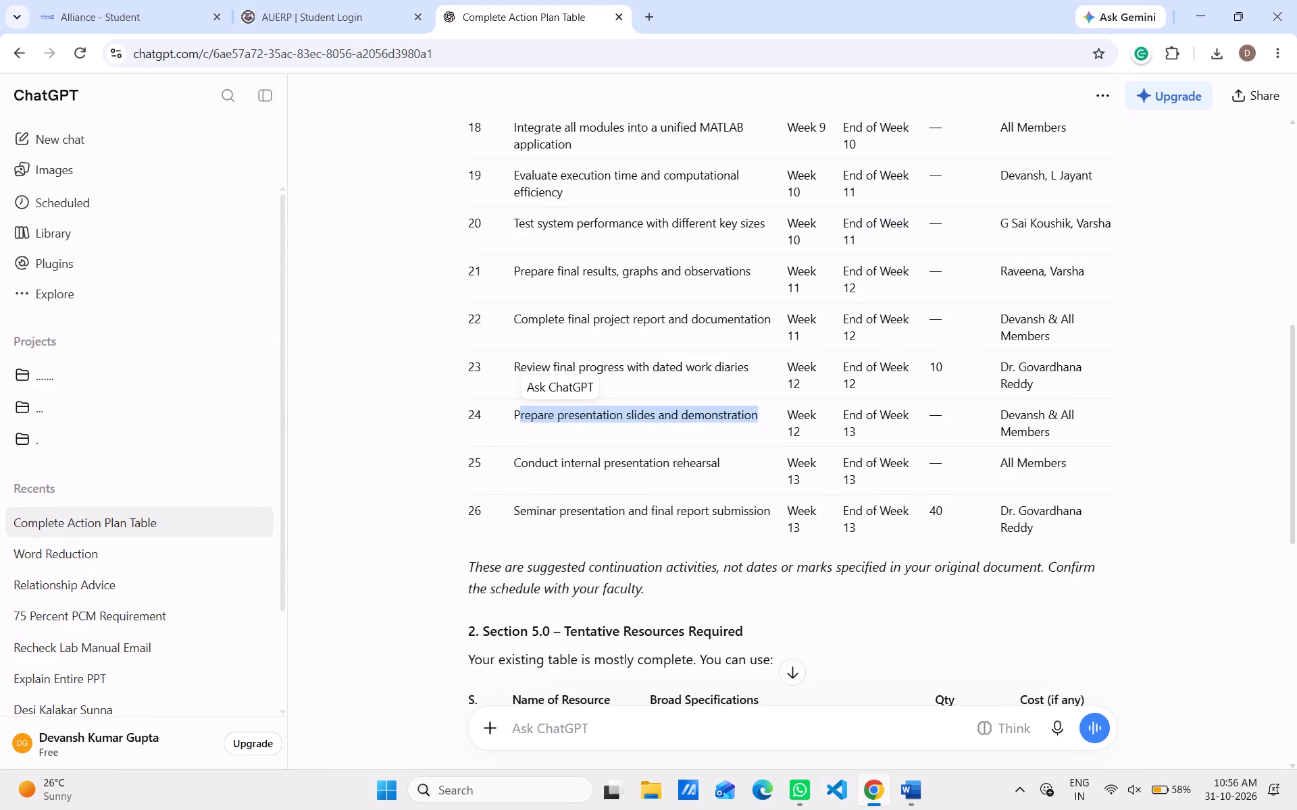
pyautogui.moveTo(768, 508); pyautogui.dragTo(505, 510)
pyautogui.hotkey('ctrl', 'c')
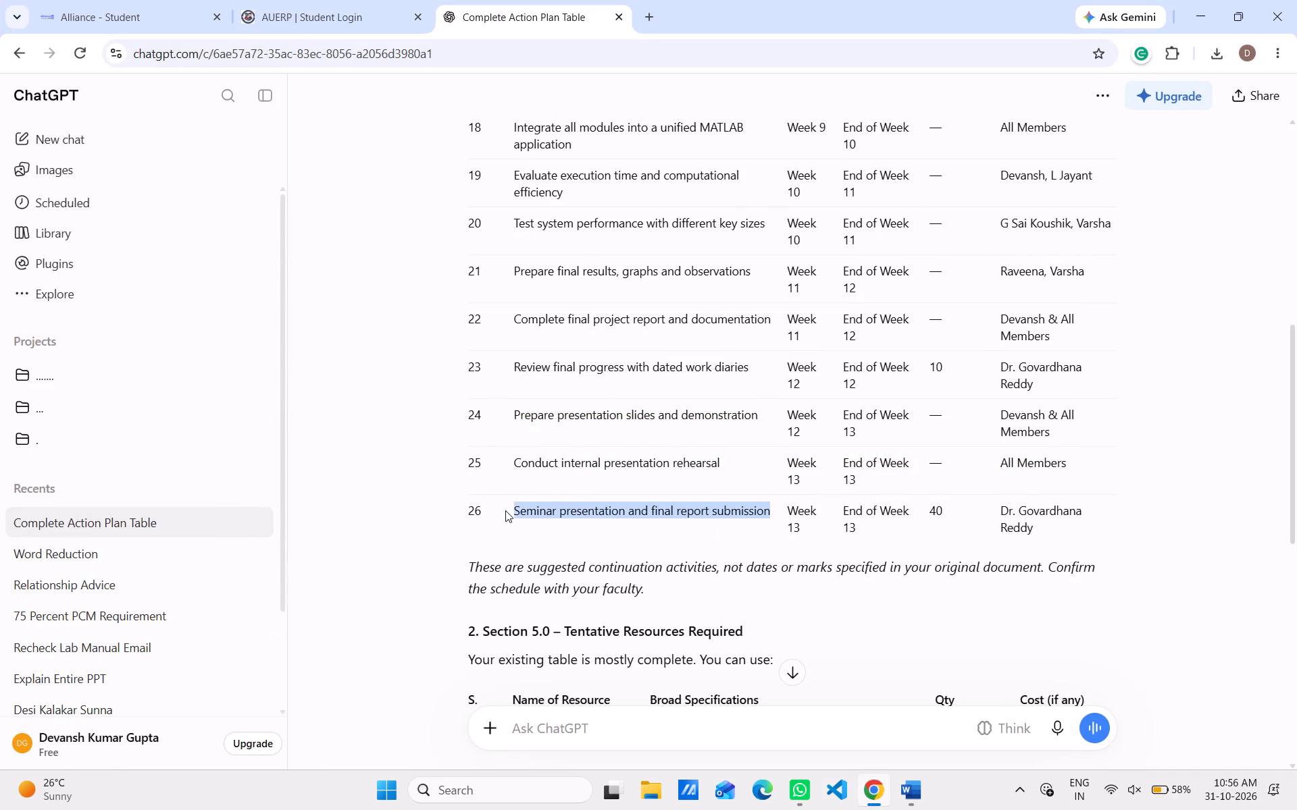
pyautogui.click(893, 809)
pyautogui.hotkey('ctrl', 'v')
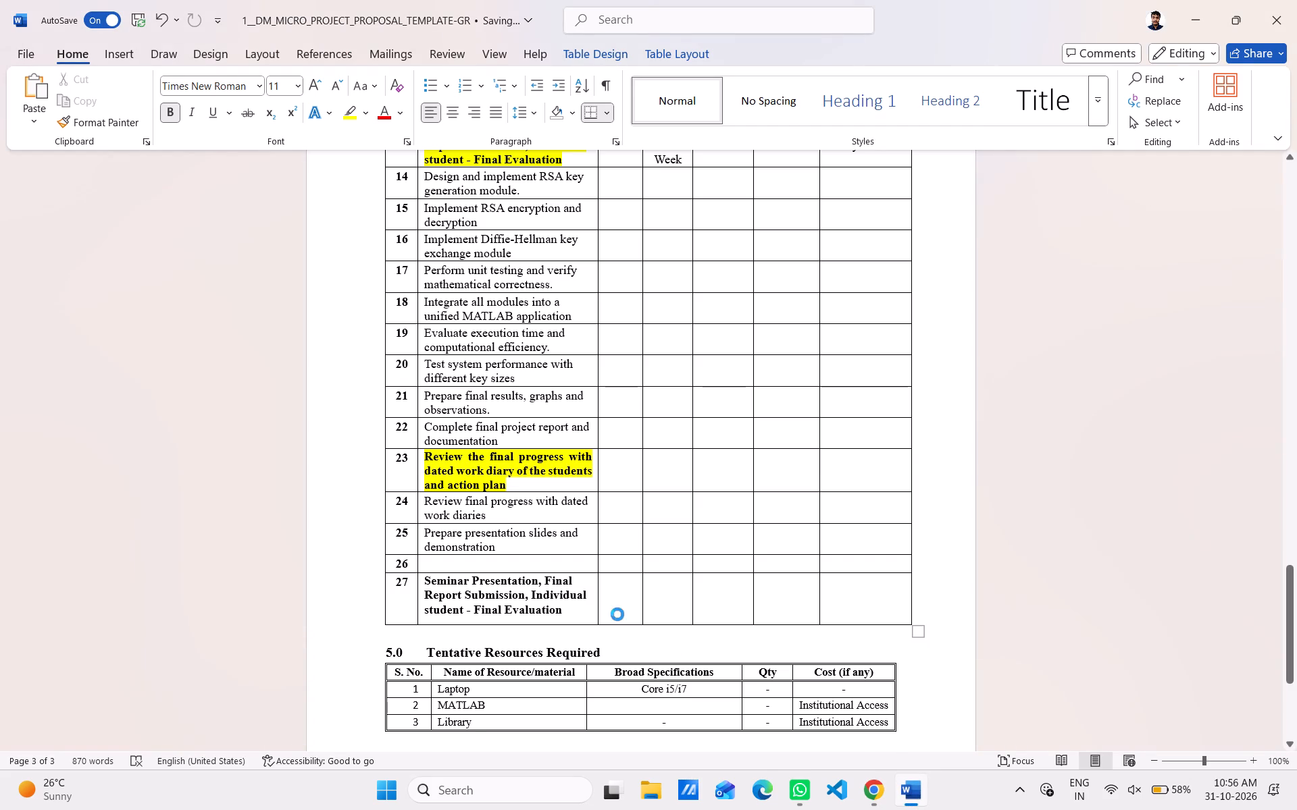
# Clear the bold formatting and yellow highlight from the row 26 activity text and remove the blank line below it.
pyautogui.moveTo(524, 576); pyautogui.dragTo(443, 568)
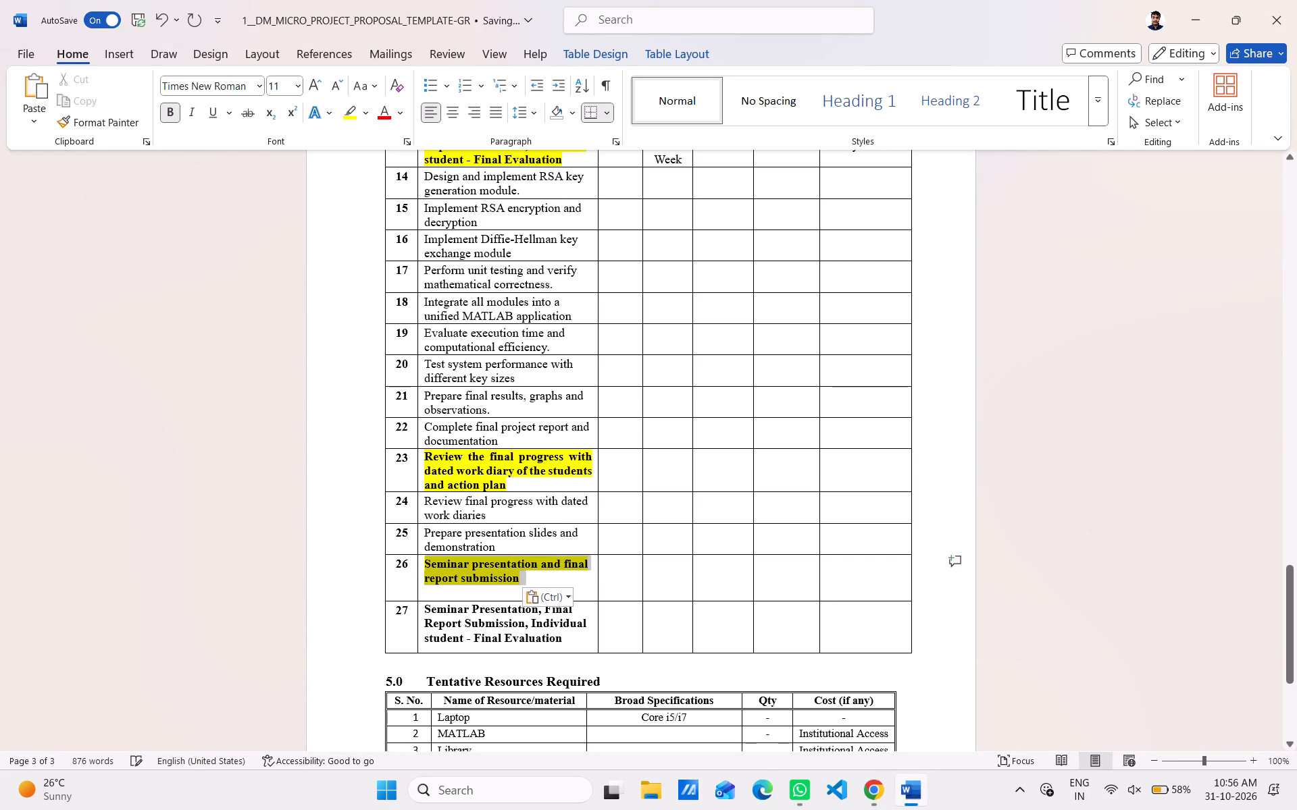
pyautogui.moveTo(443, 568); pyautogui.dragTo(441, 568)
pyautogui.hotkey('ctrl', 'b')
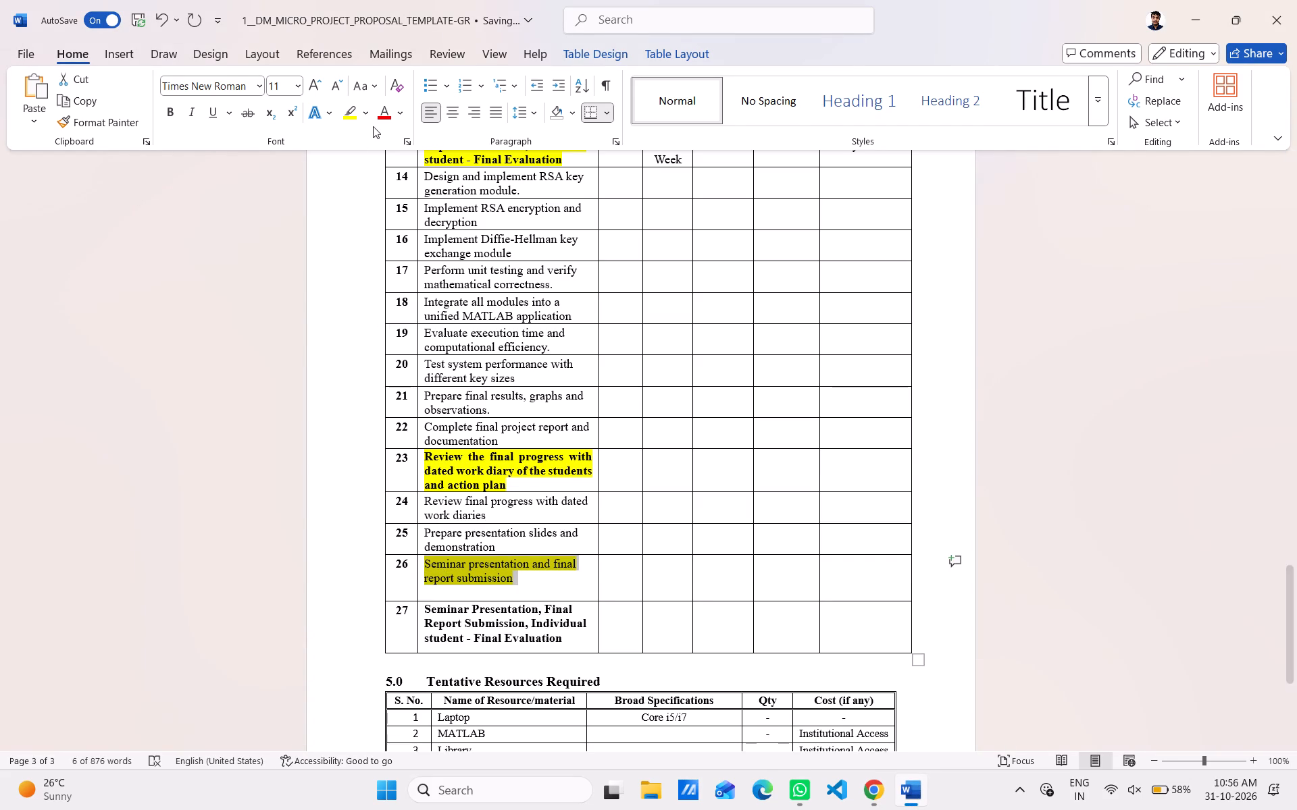
pyautogui.click(351, 113)
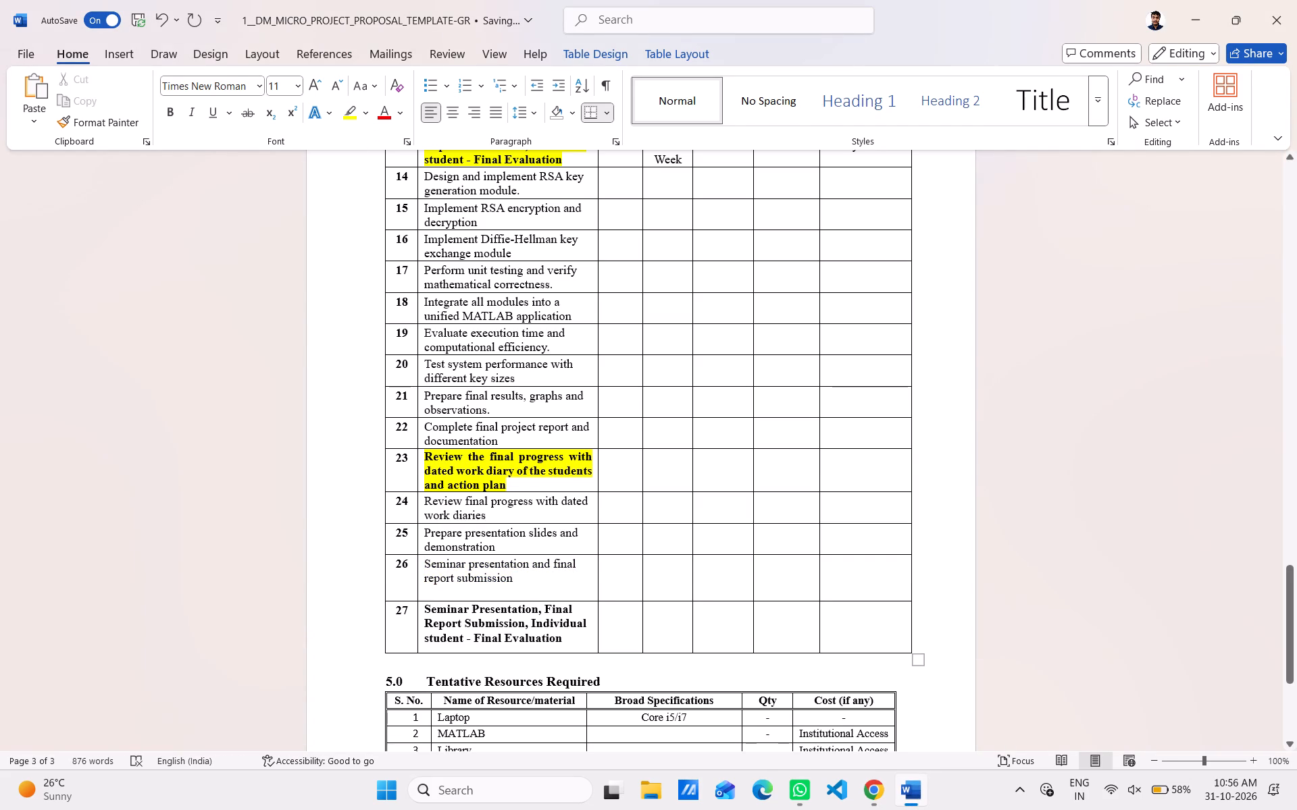
pyautogui.click(526, 581)
pyautogui.press('Delete')
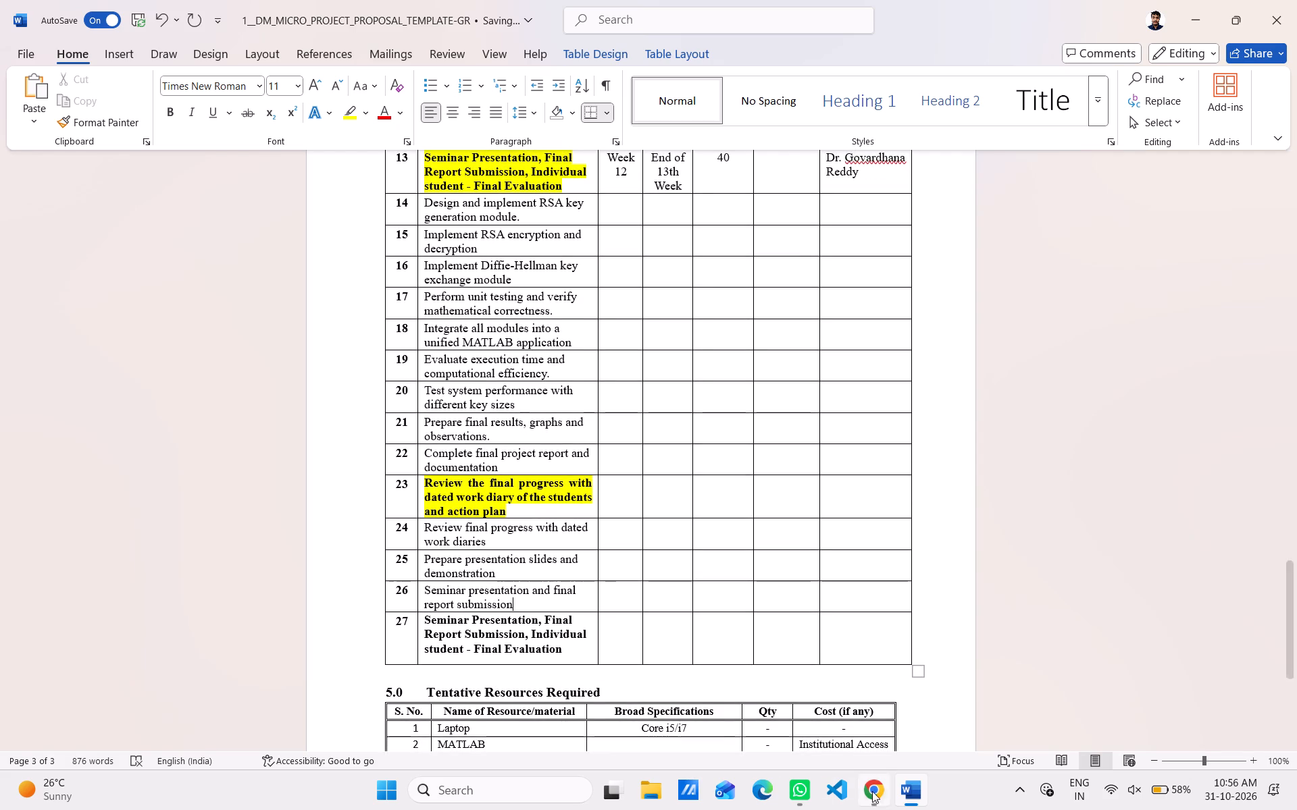
# Apply yellow highlighting to the seminar presentation and final evaluation activity text in row 27 of the Word action plan.
pyautogui.click(877, 792)
pyautogui.click(877, 792)
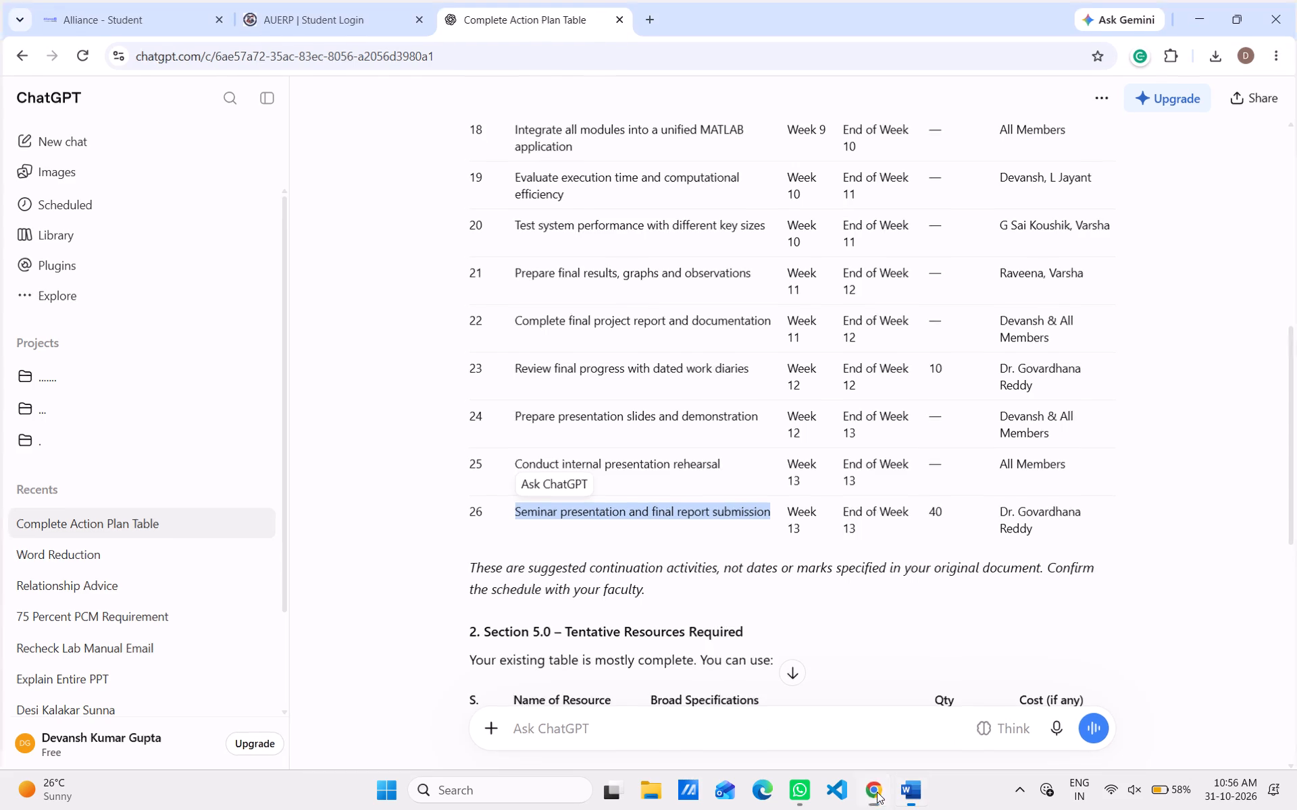
pyautogui.moveTo(567, 647); pyautogui.dragTo(428, 632)
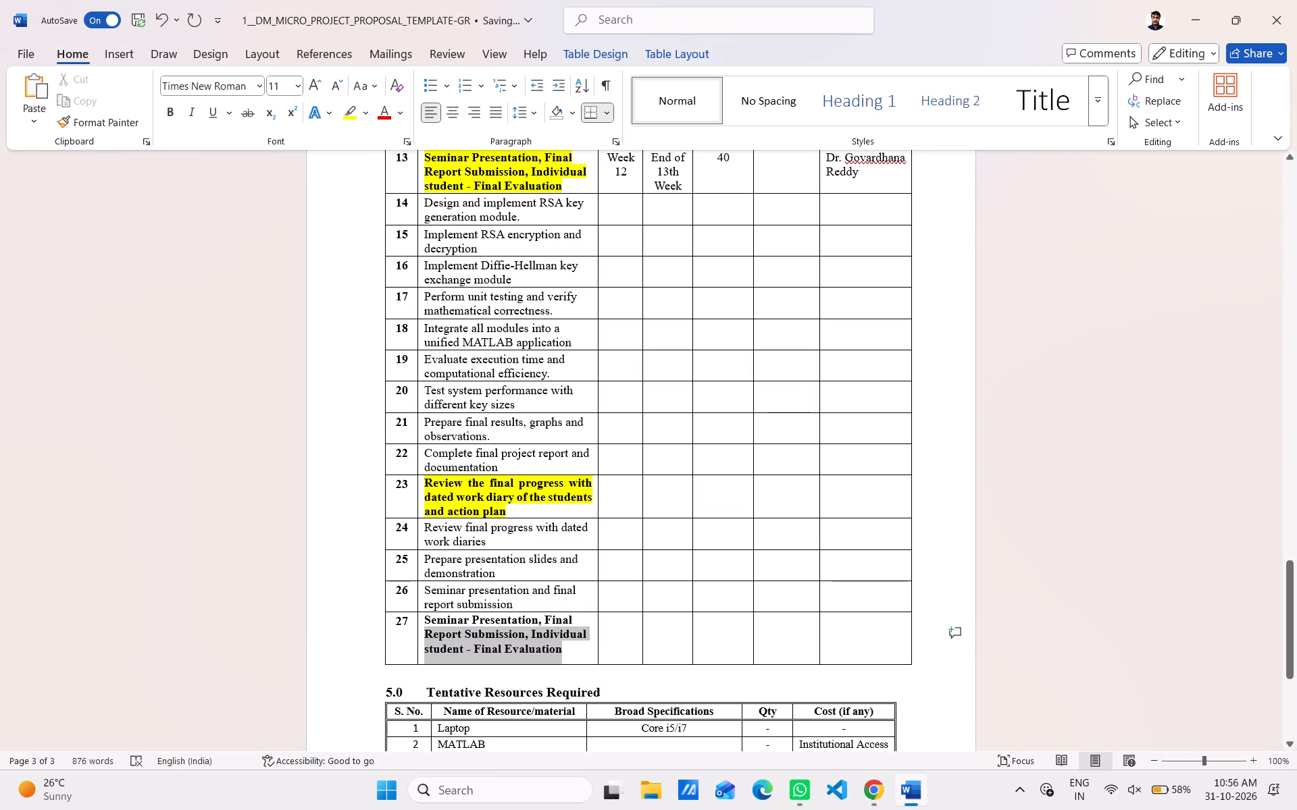
pyautogui.moveTo(428, 632); pyautogui.dragTo(424, 622)
pyautogui.hotkey('ctrl', 'b')
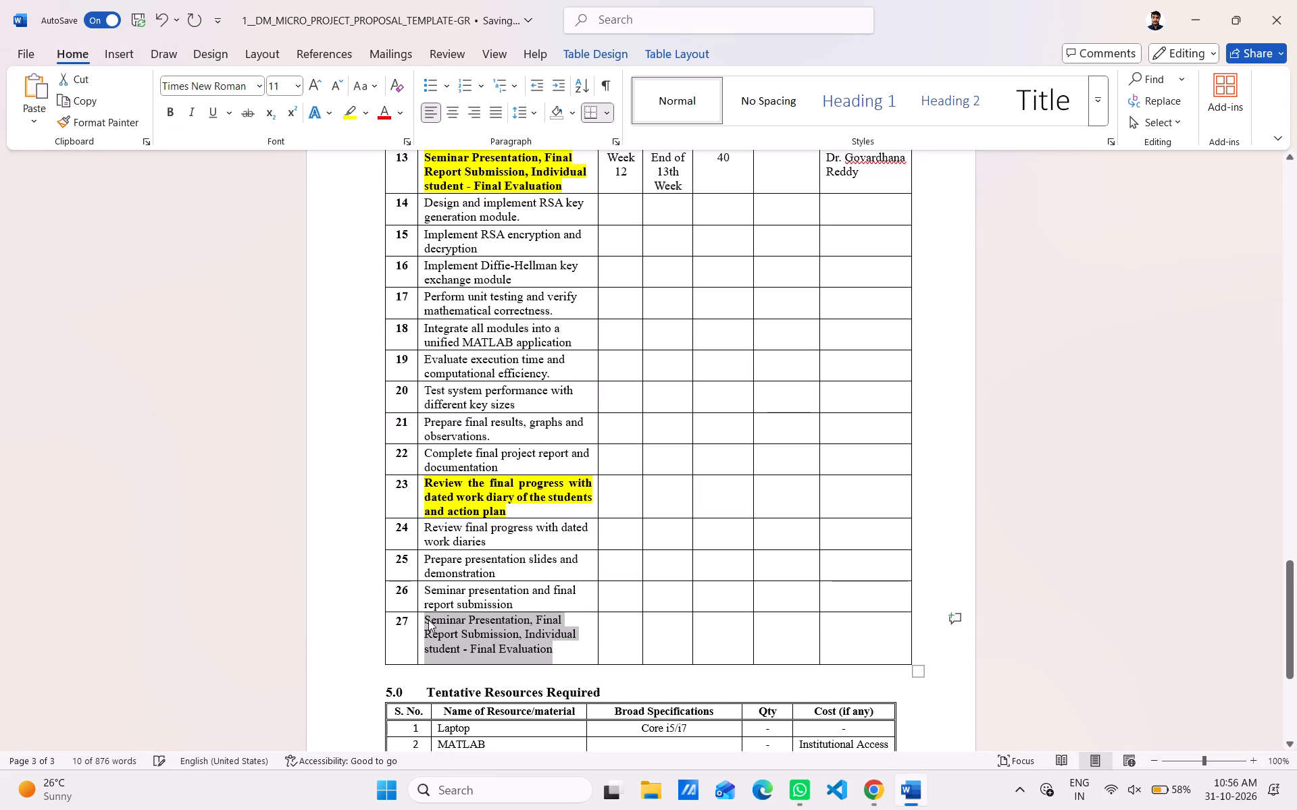
pyautogui.hotkey('ctrl', 'b')
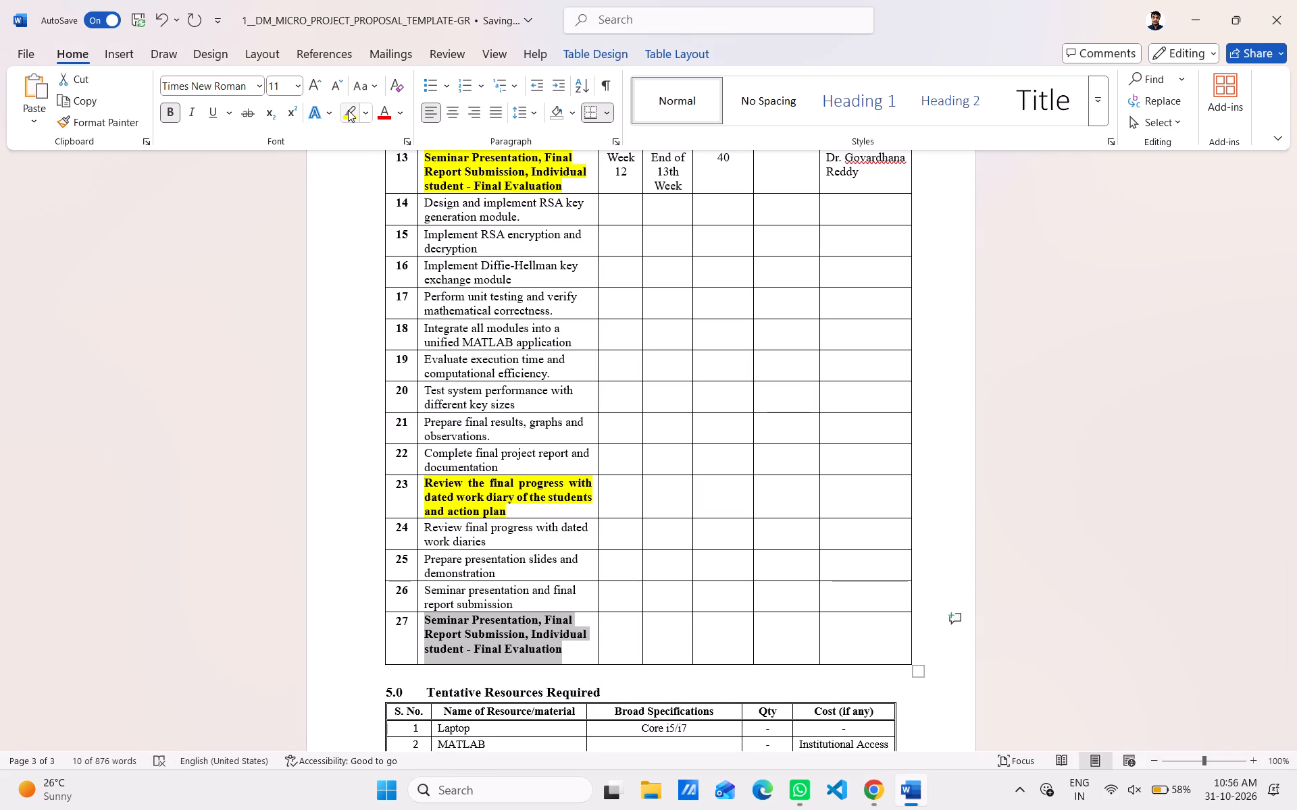
pyautogui.click(348, 110)
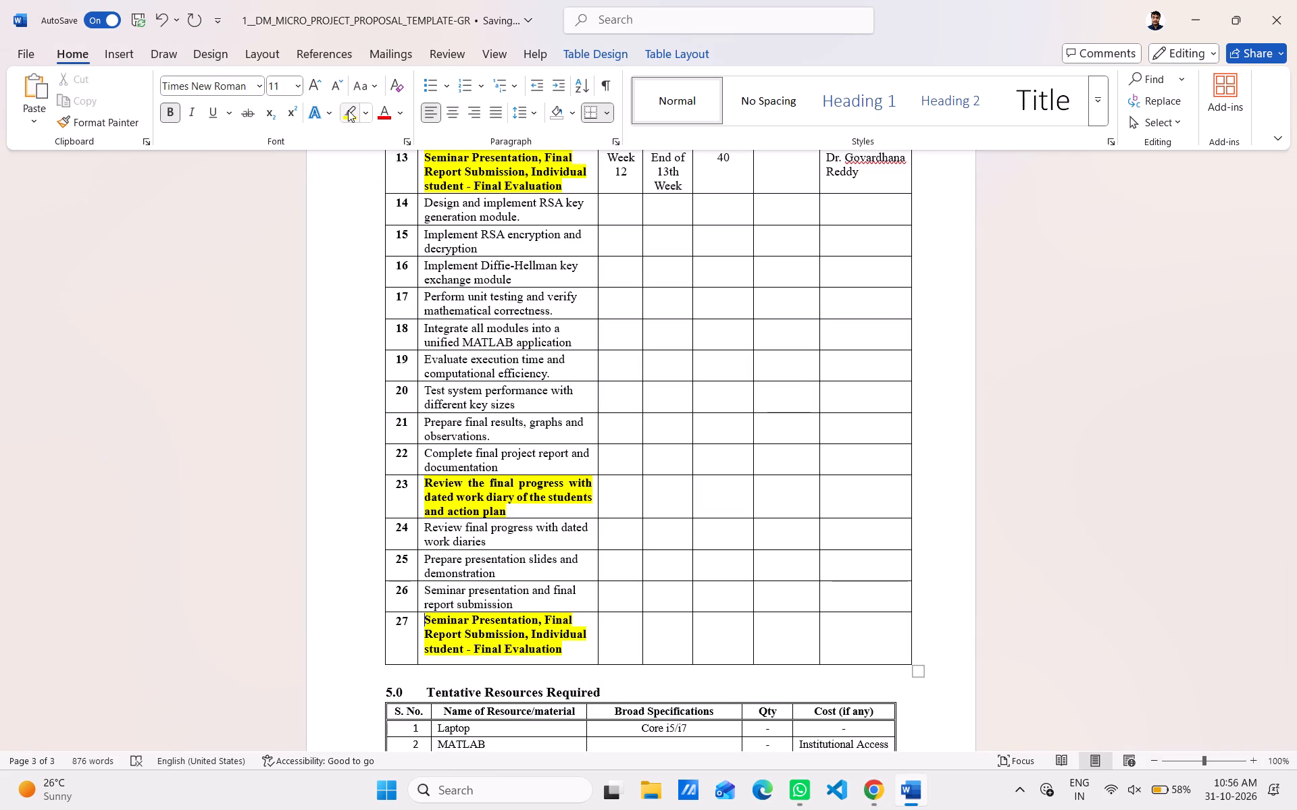
pyautogui.scroll(3, 484, 279)
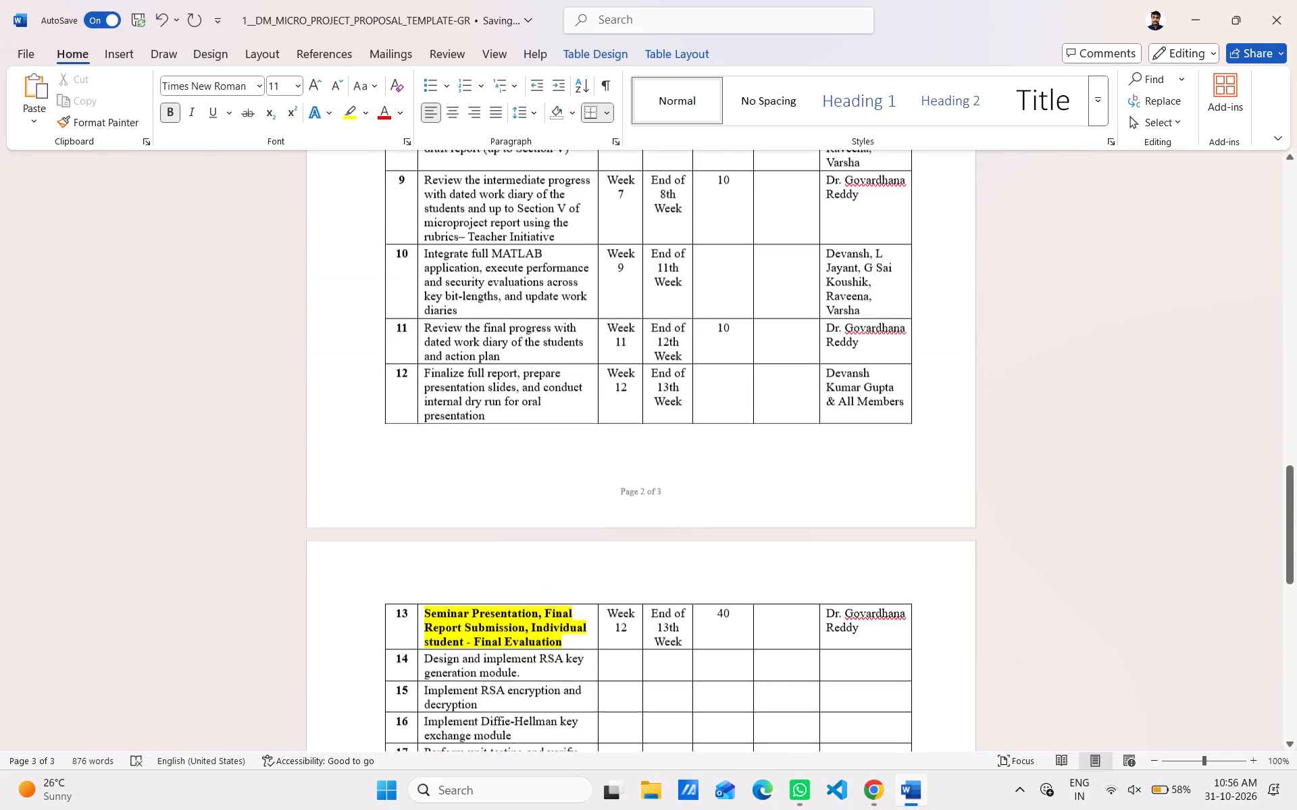
pyautogui.scroll(4, 484, 279)
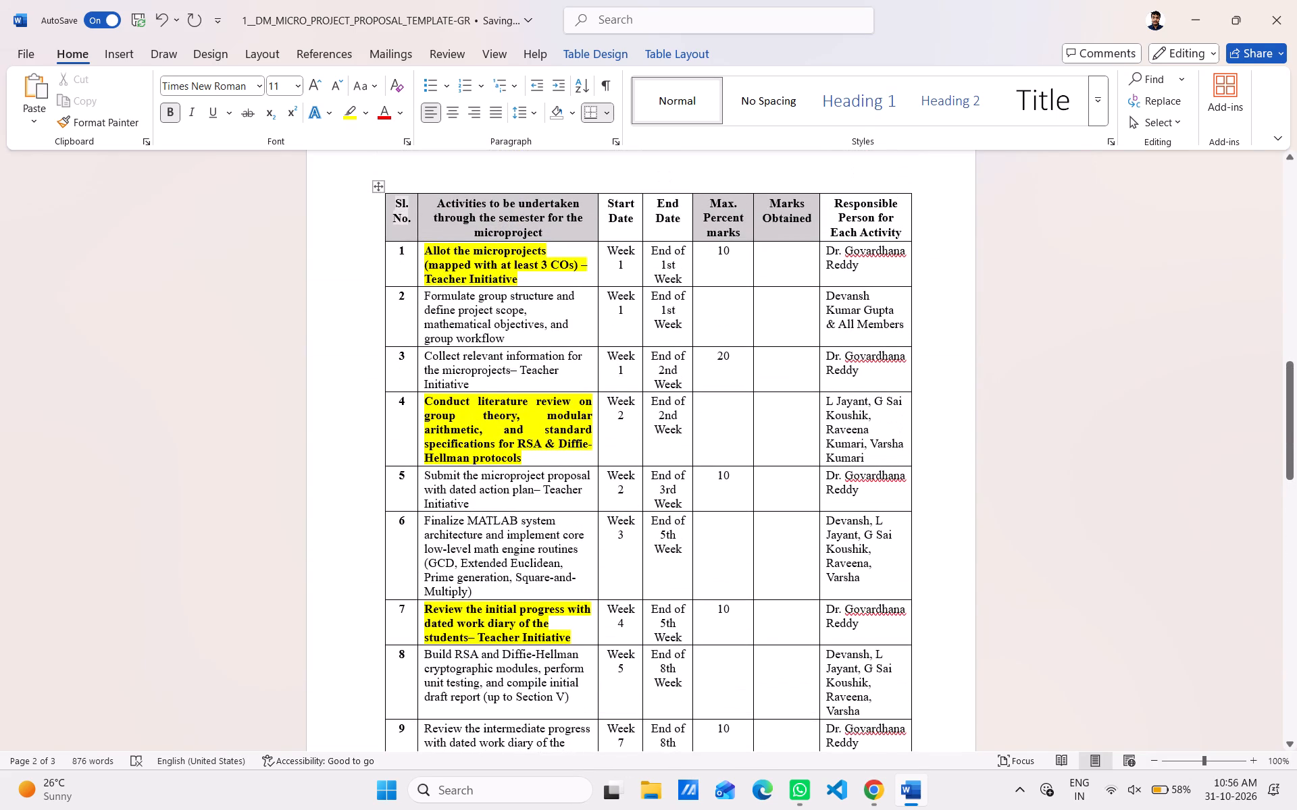
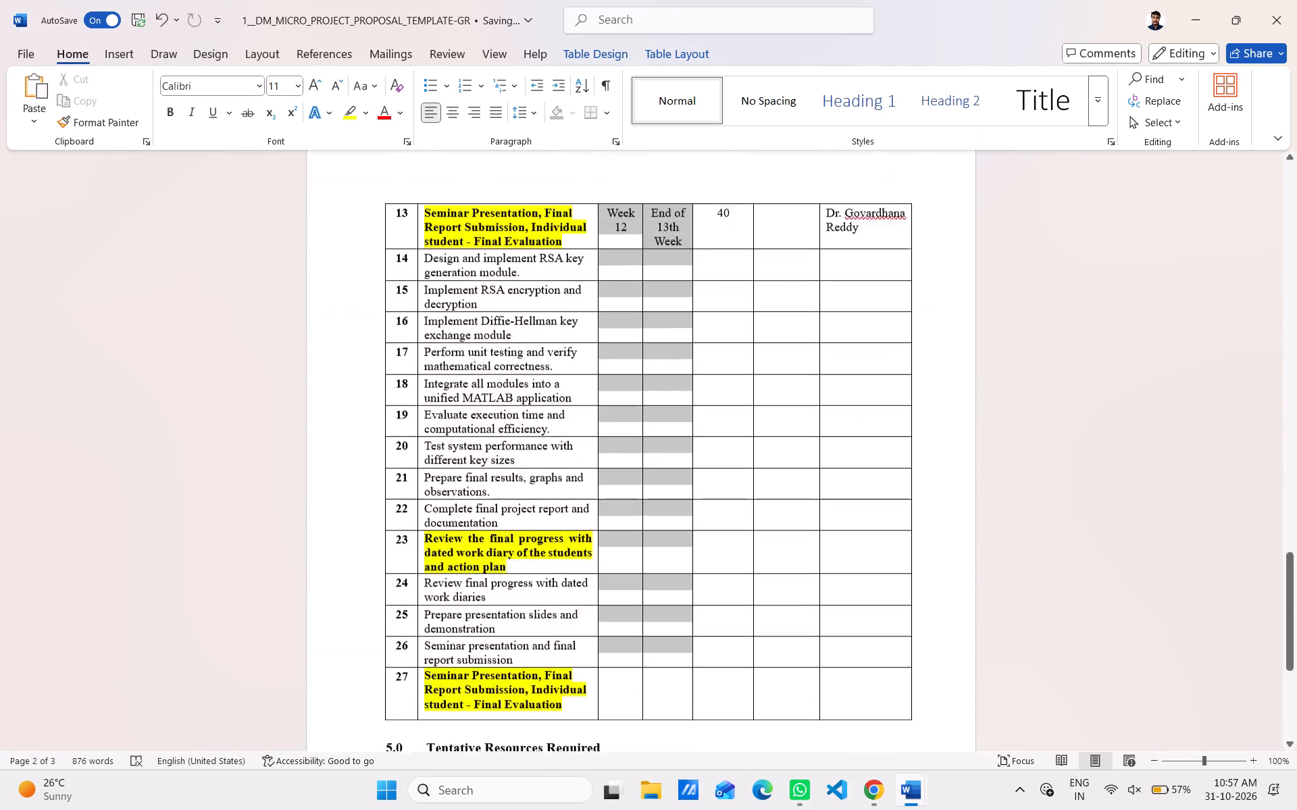
pyautogui.moveTo(686, 809); pyautogui.dragTo(660, 470)
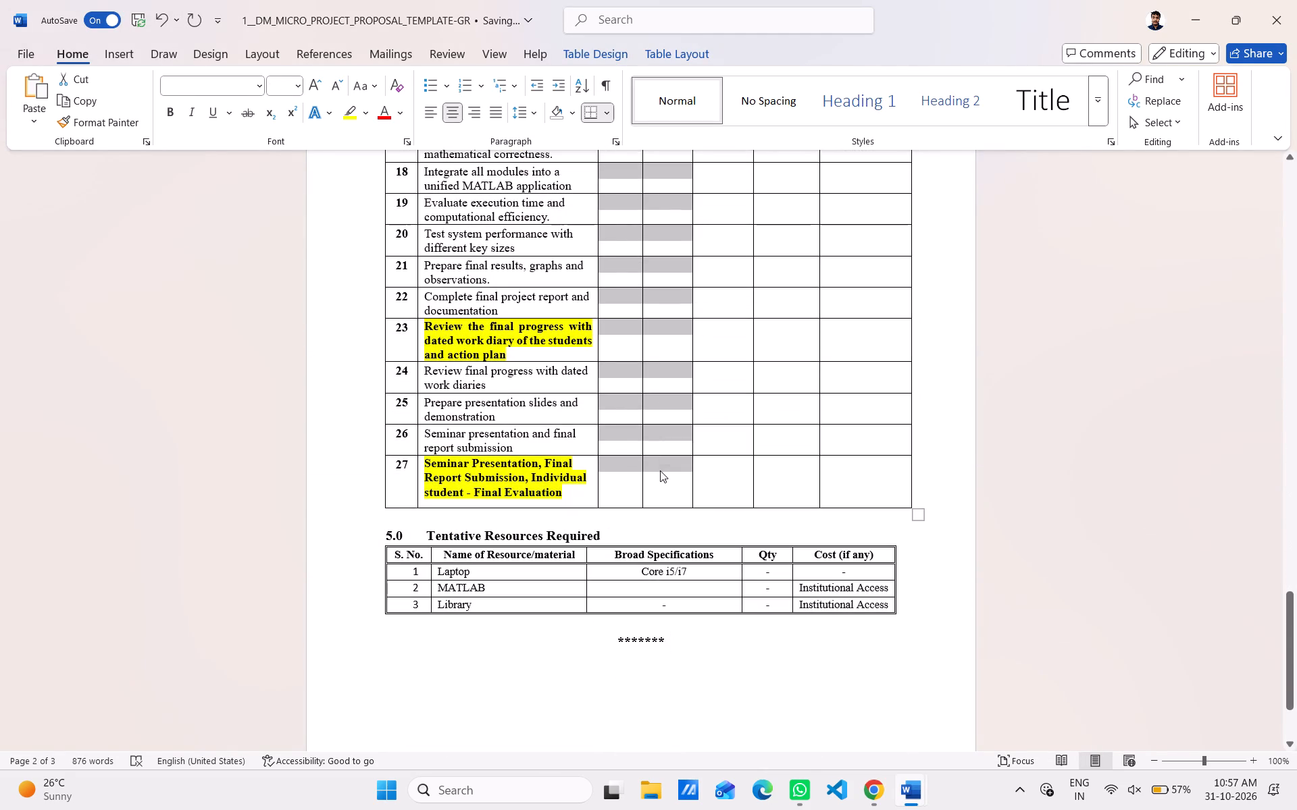
pyautogui.hotkey('ctrl', 'v')
# Review the pasted start and end dates against the activities throughout the action plan, down to the Tentative Resources Required table.
pyautogui.hscroll(1, 660, 470)
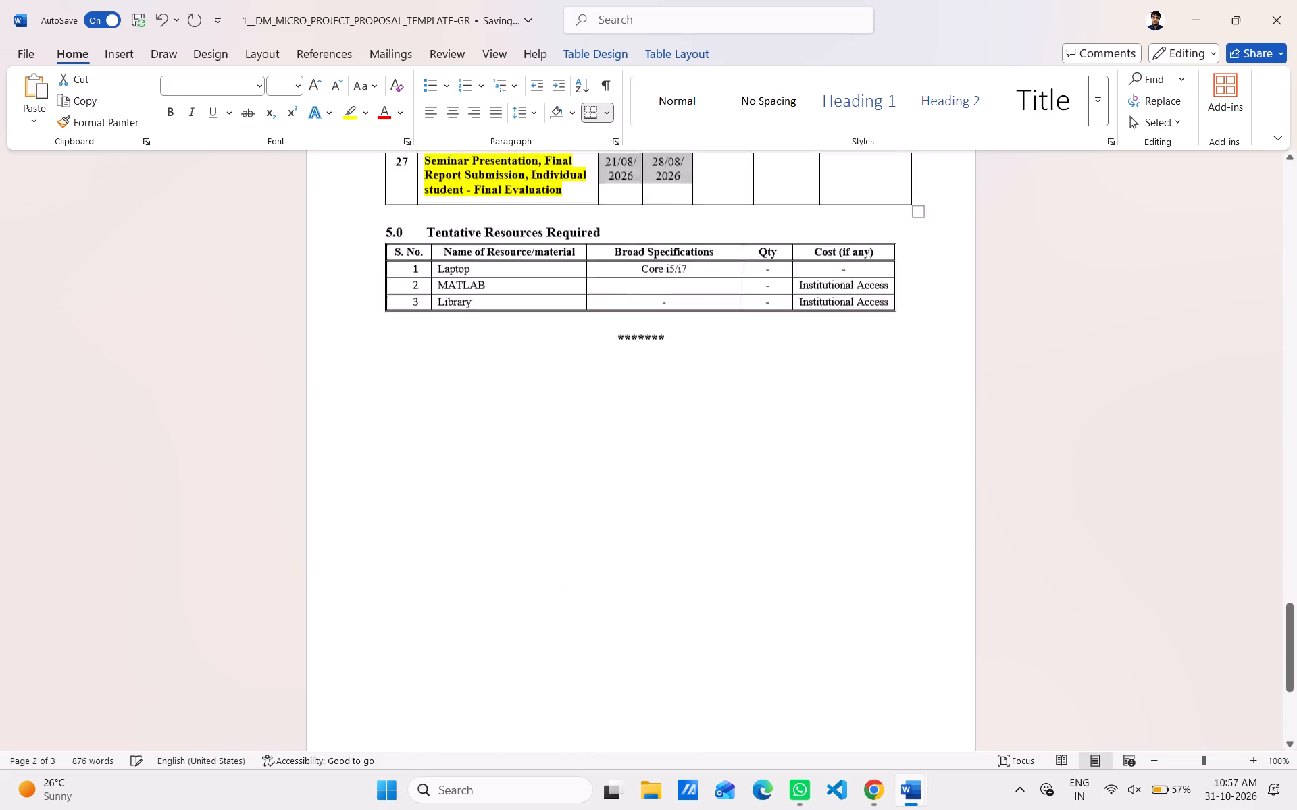
pyautogui.hscroll(1, 660, 470)
pyautogui.scroll(4, 660, 470)
pyautogui.scroll(-2, 660, 470)
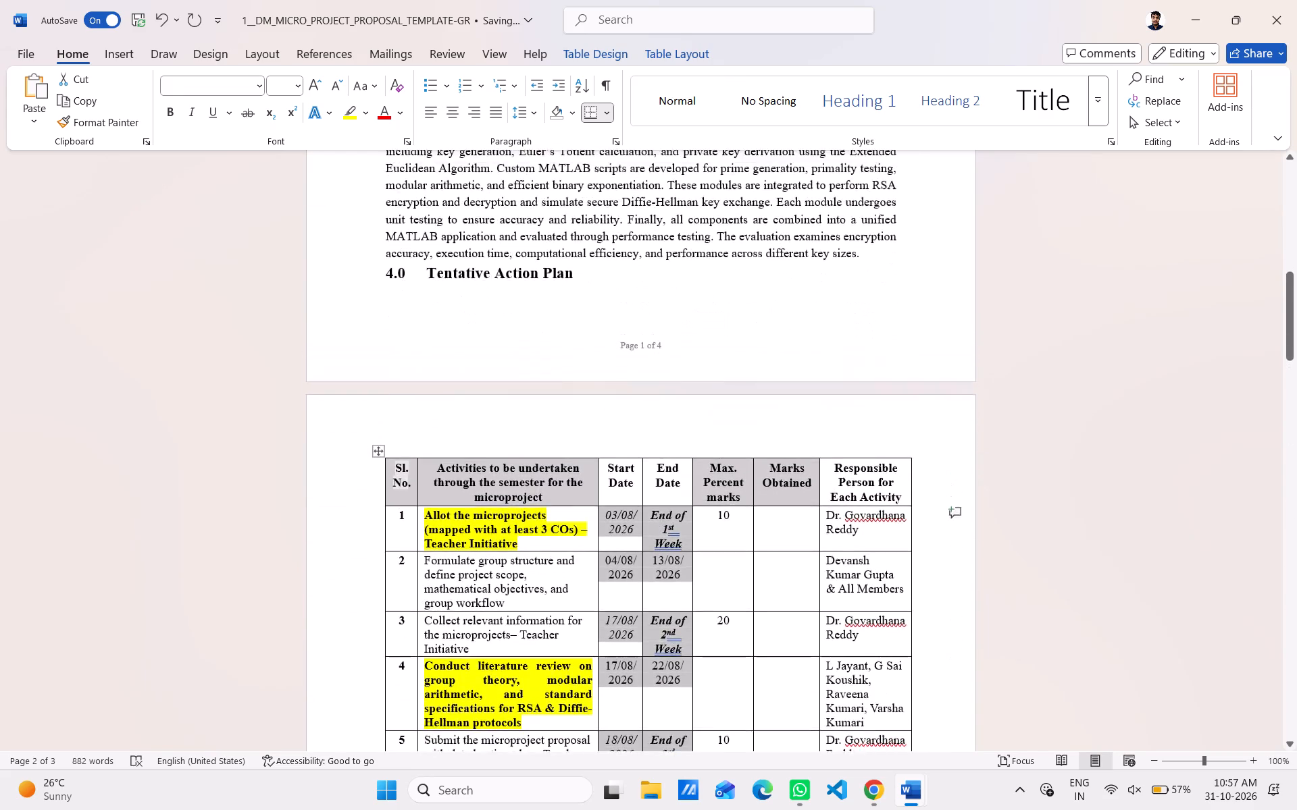
pyautogui.scroll(-3, 660, 470)
pyautogui.scroll(2, 660, 470)
pyautogui.hscroll(1, 660, 470)
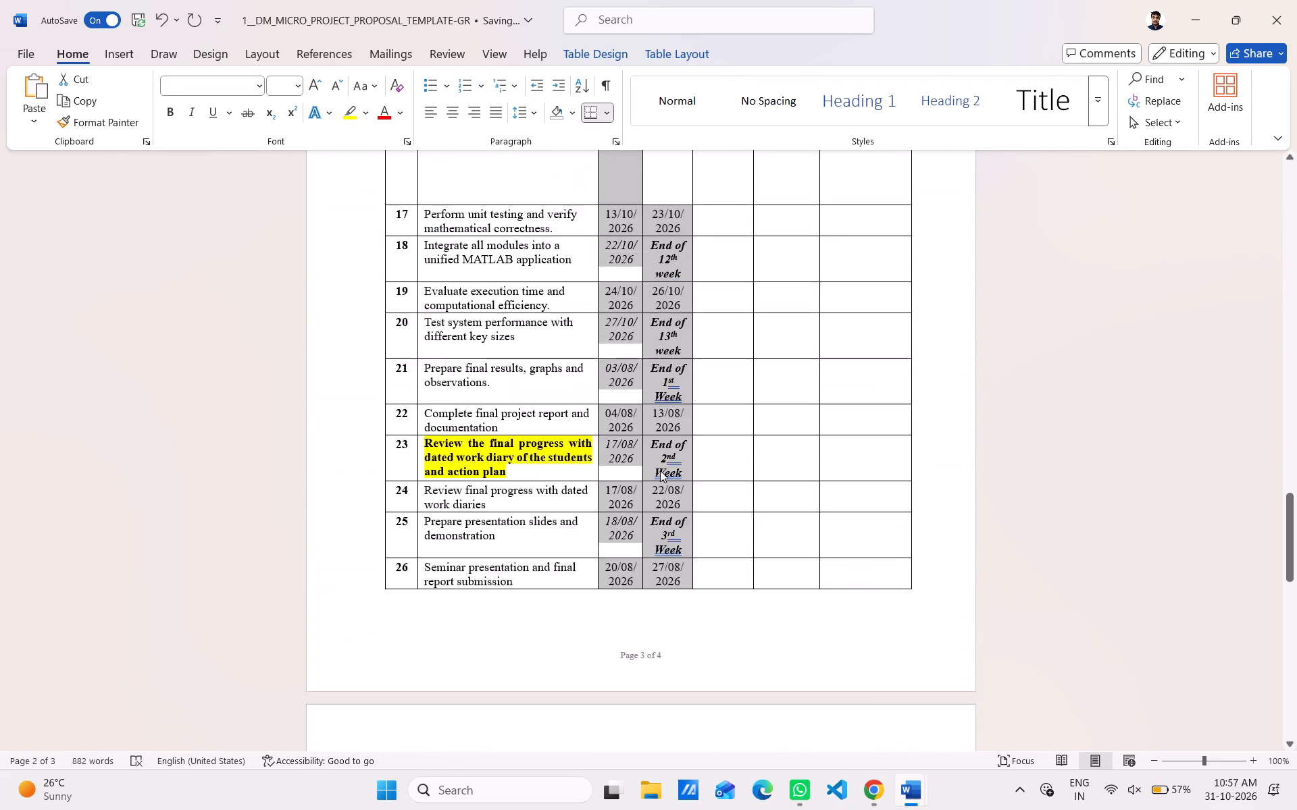
pyautogui.hscroll(1, 660, 470)
pyautogui.click(1052, 279)
pyautogui.scroll(2, 1052, 279)
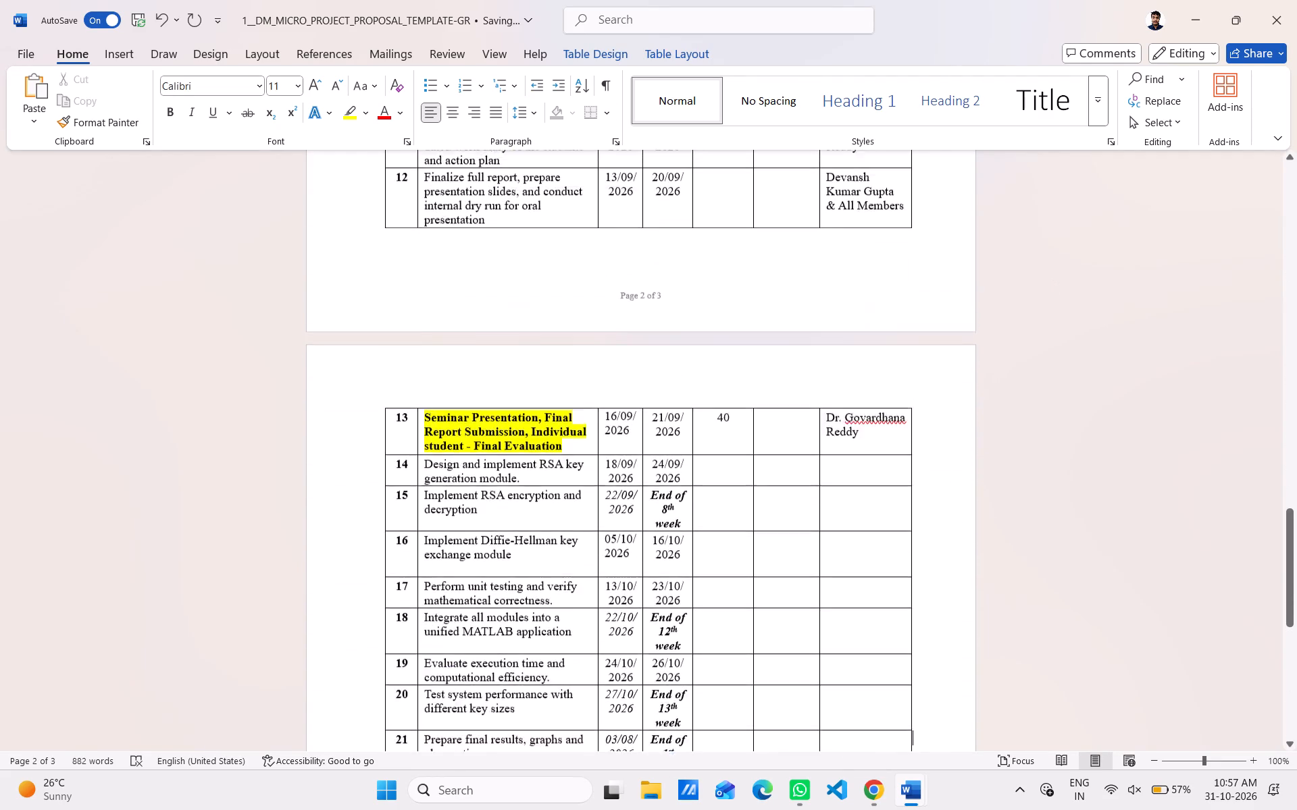
pyautogui.scroll(3, 1052, 279)
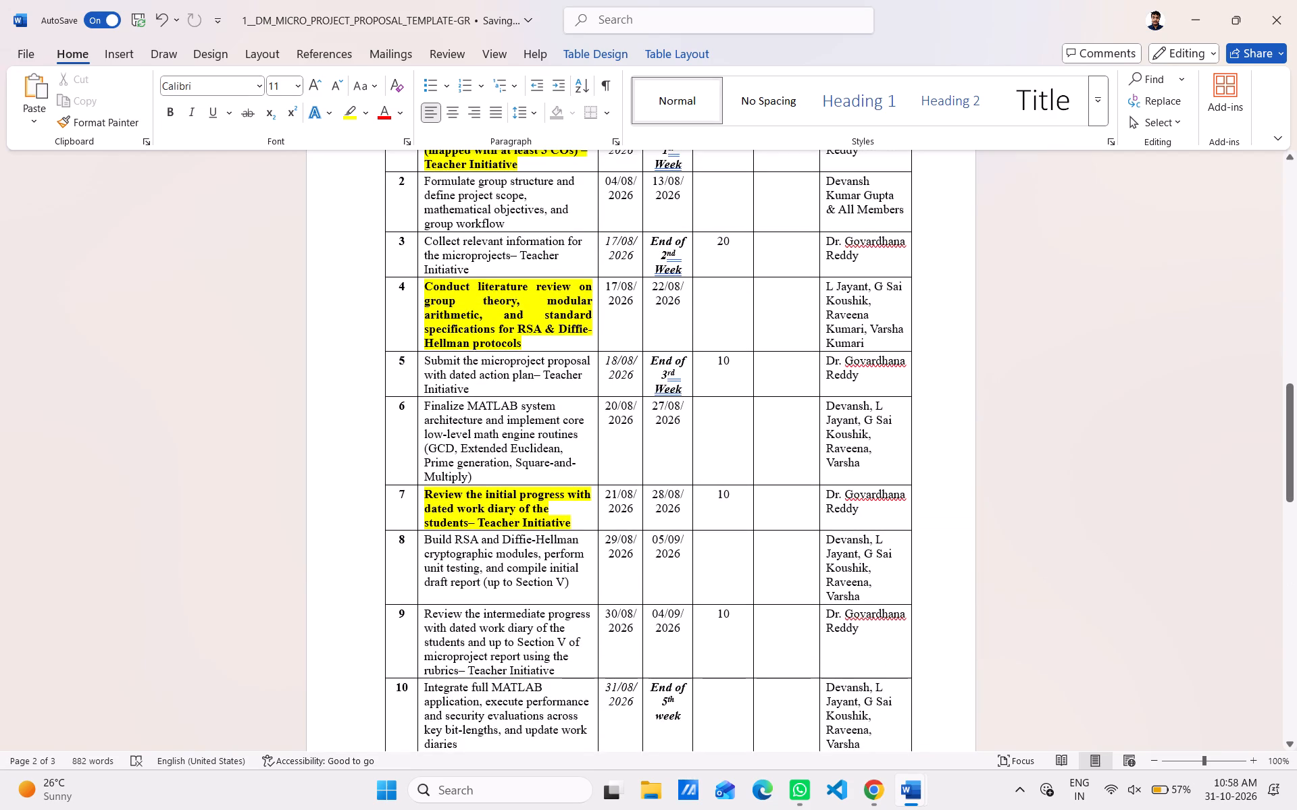
pyautogui.scroll(1, 507, 332)
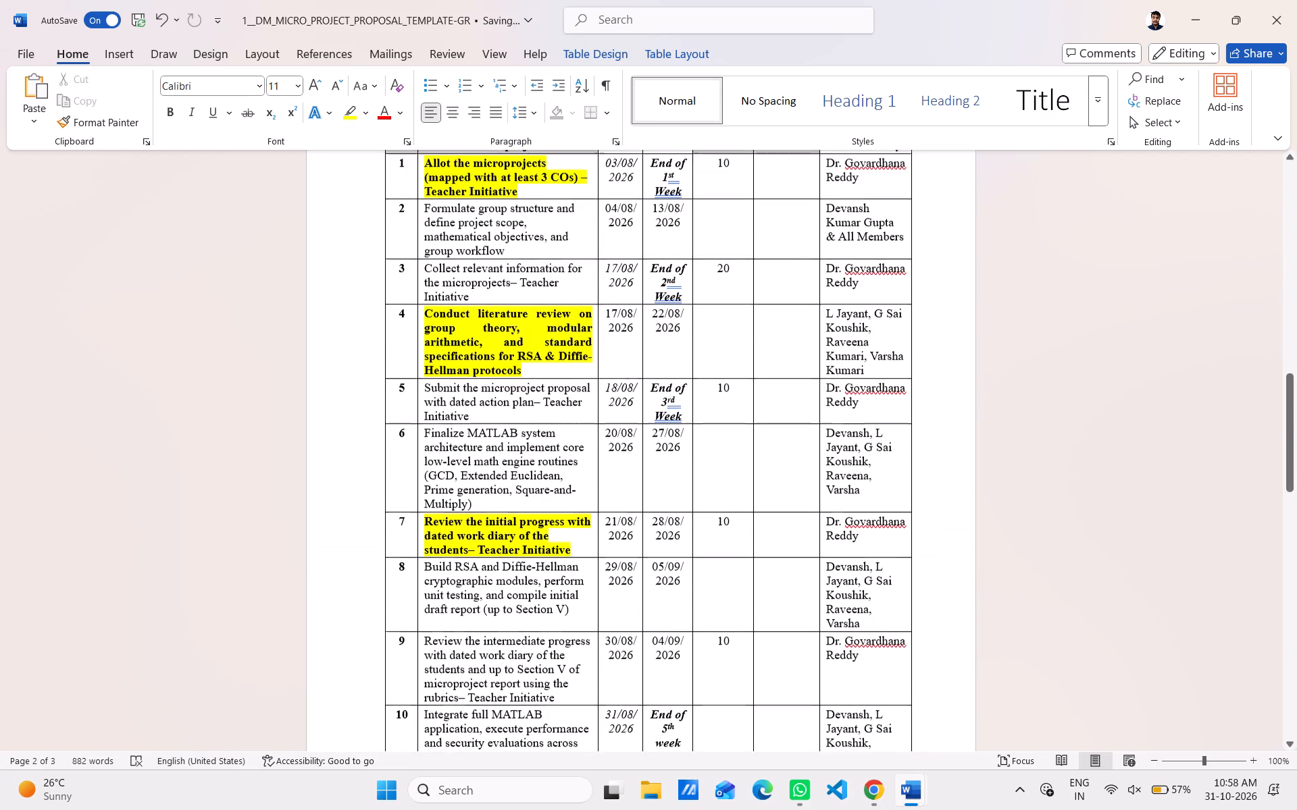
pyautogui.scroll(1, 507, 332)
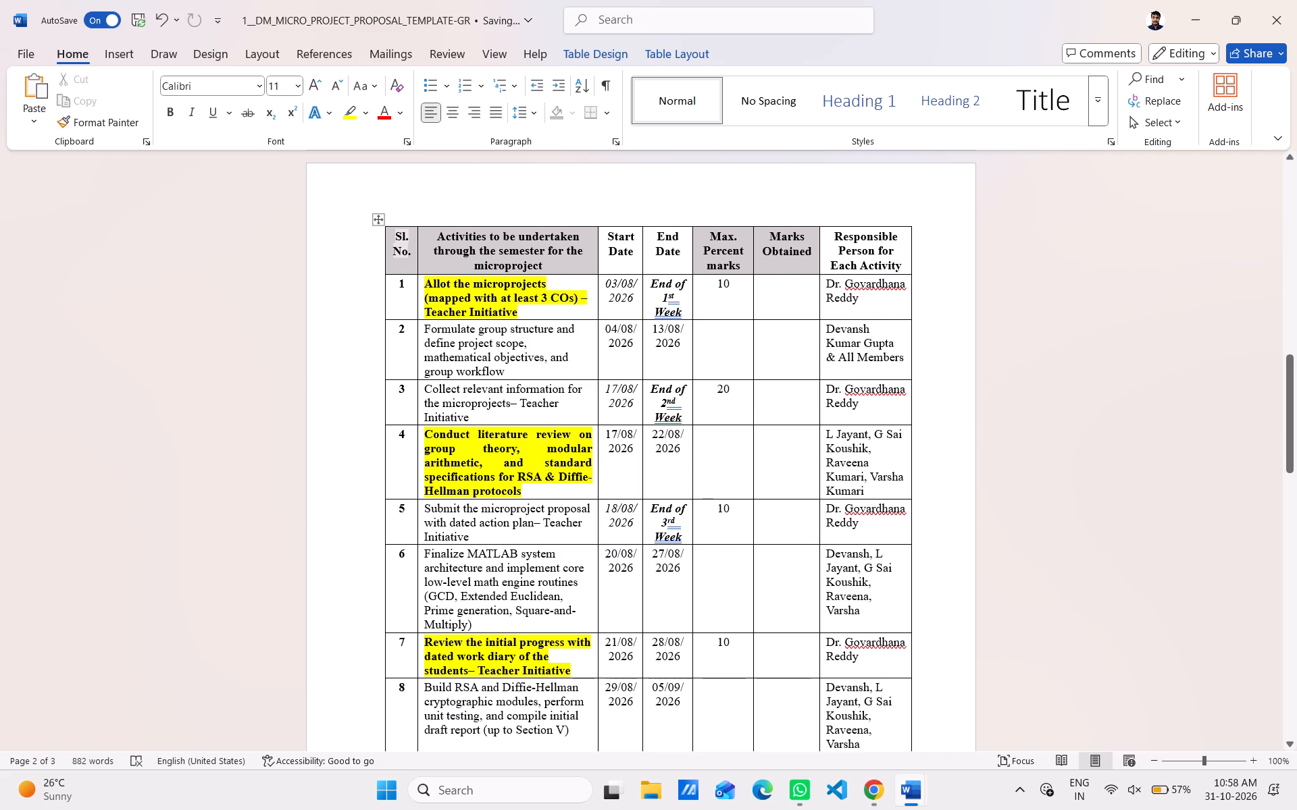
pyautogui.click(507, 332)
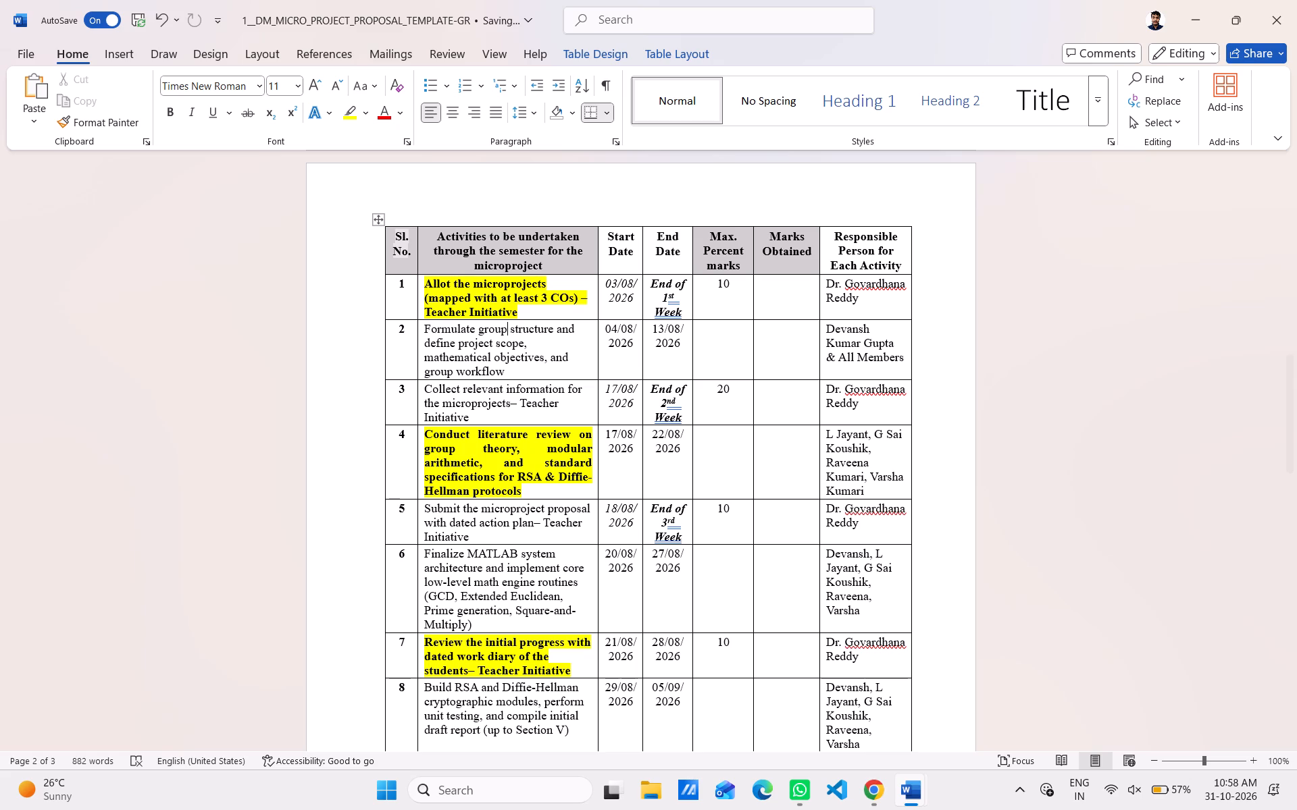
pyautogui.scroll(-3, 455, 603)
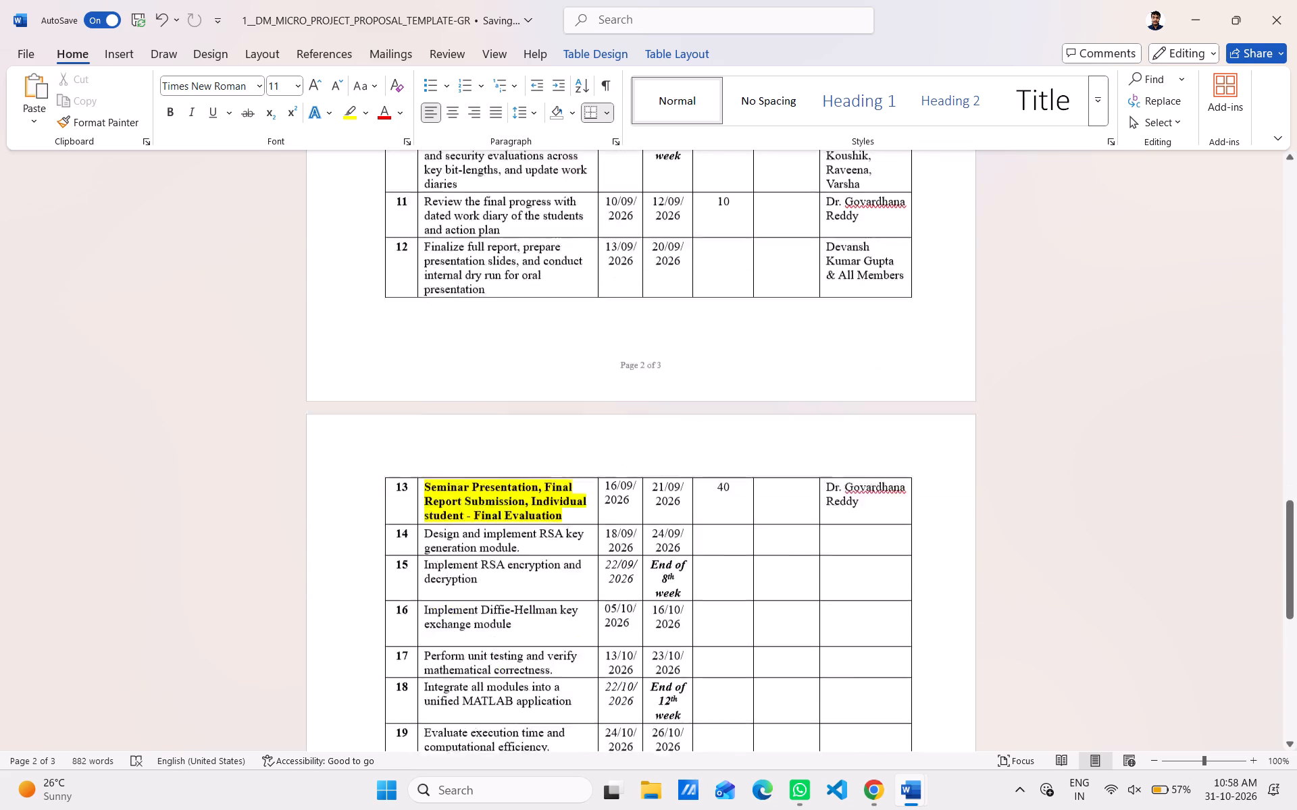
pyautogui.scroll(-1, 455, 603)
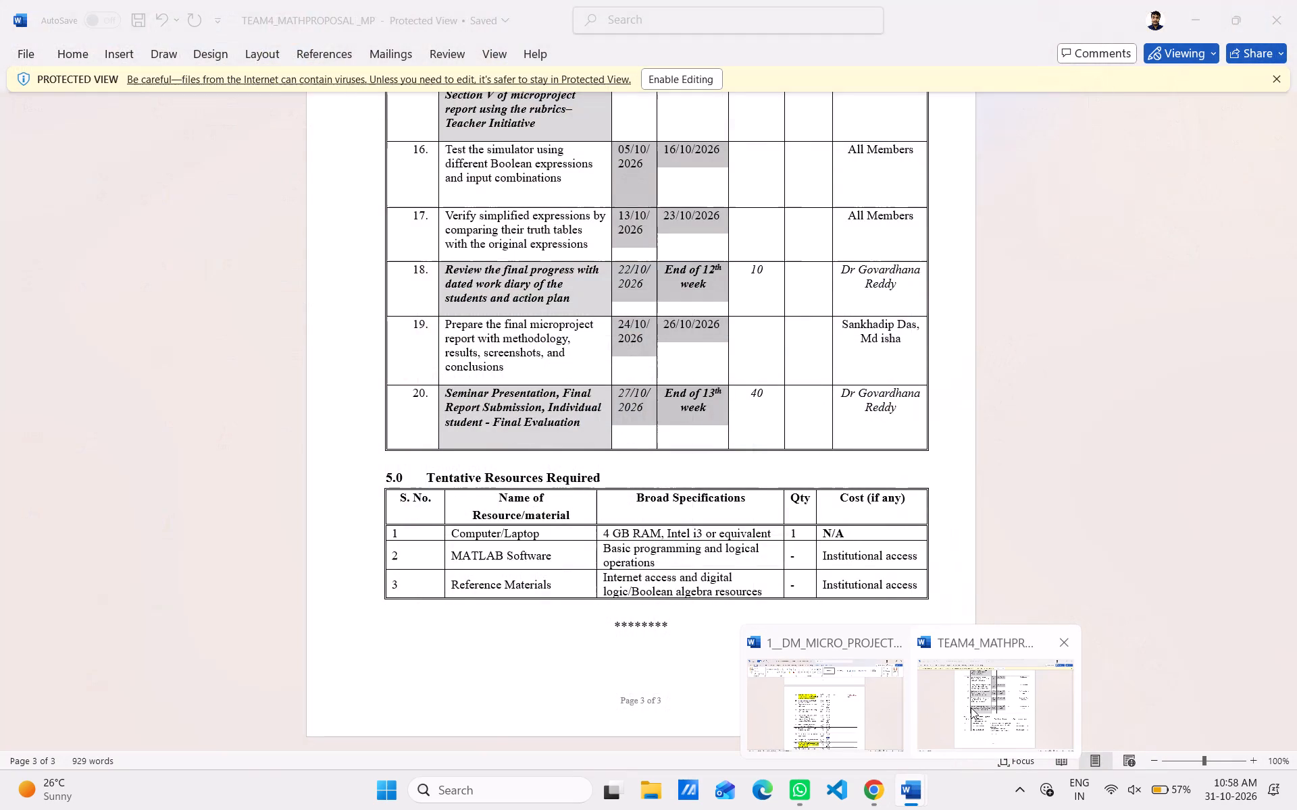
pyautogui.click(893, 703)
pyautogui.scroll(-1, 893, 703)
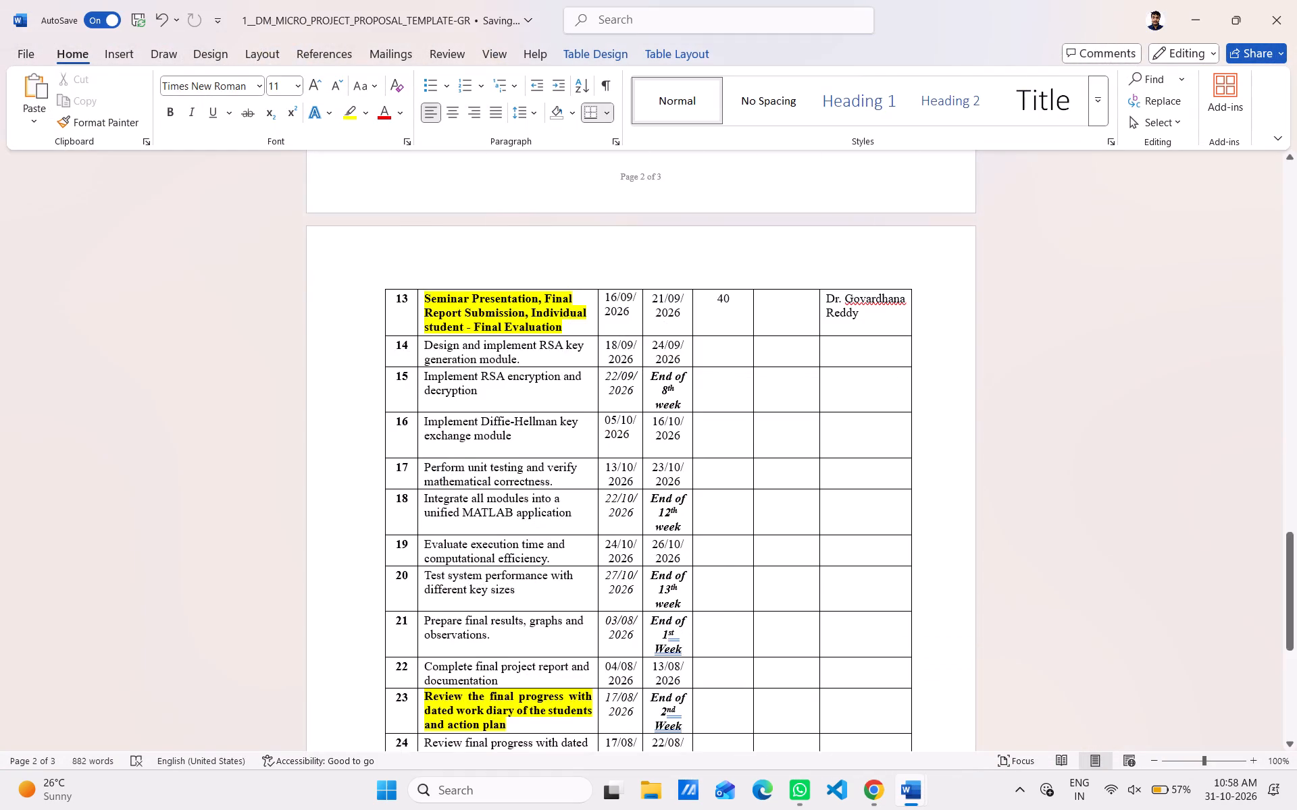
pyautogui.scroll(-3, 893, 703)
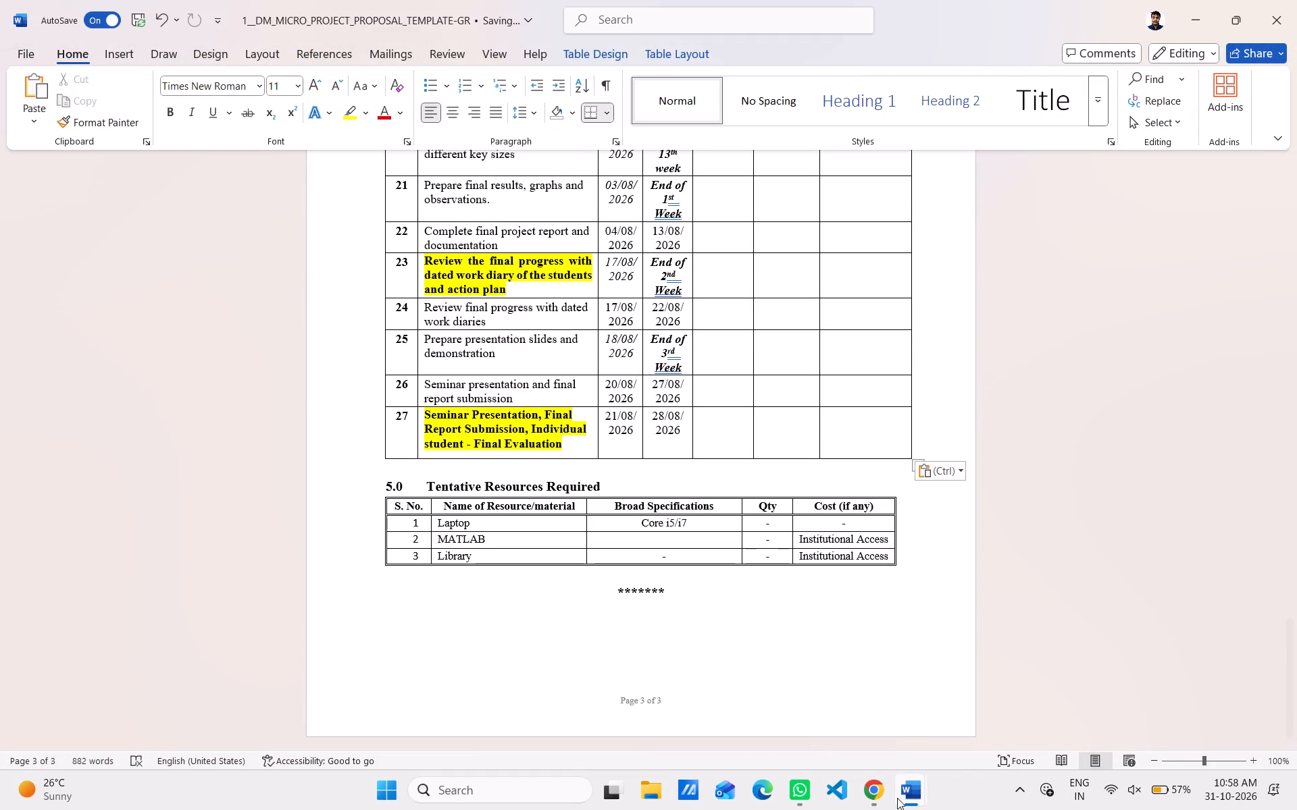
pyautogui.click(1019, 684)
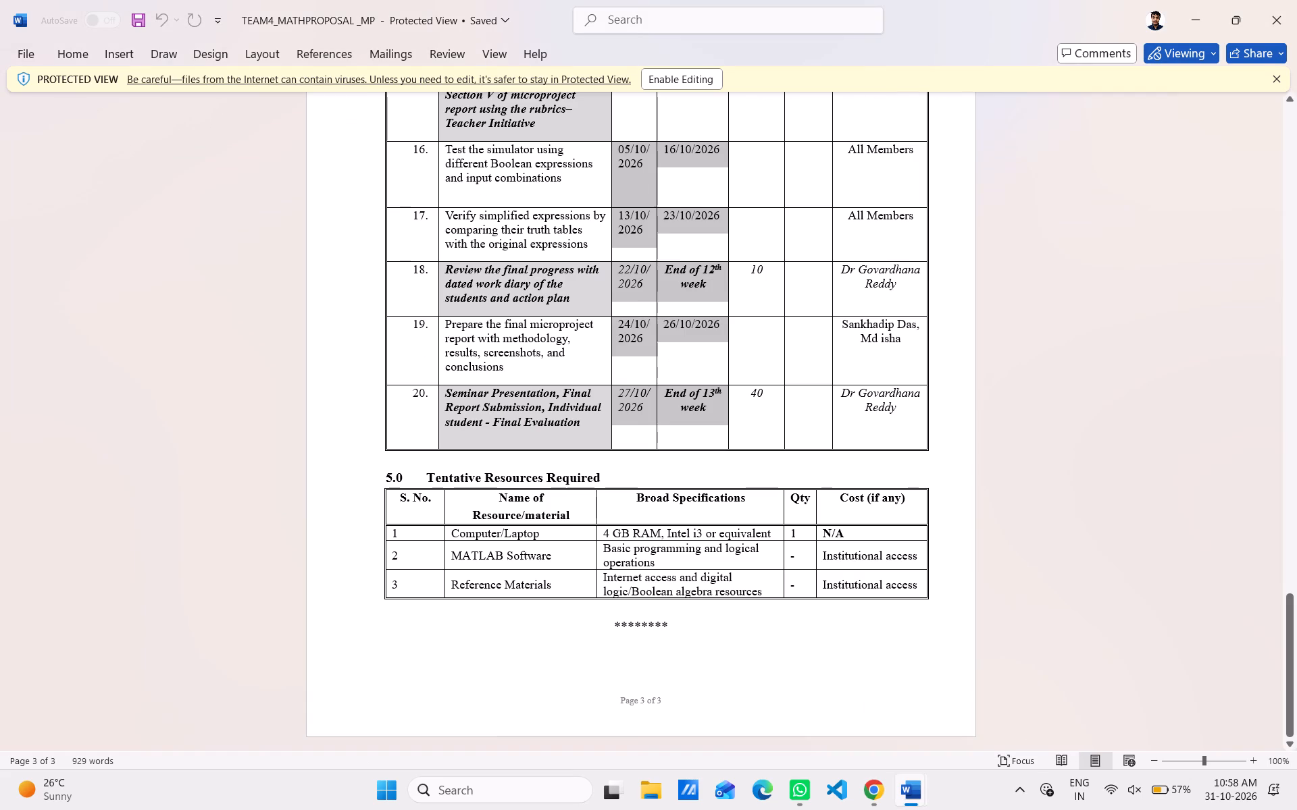
pyautogui.moveTo(763, 591); pyautogui.dragTo(615, 555)
pyautogui.click(615, 555)
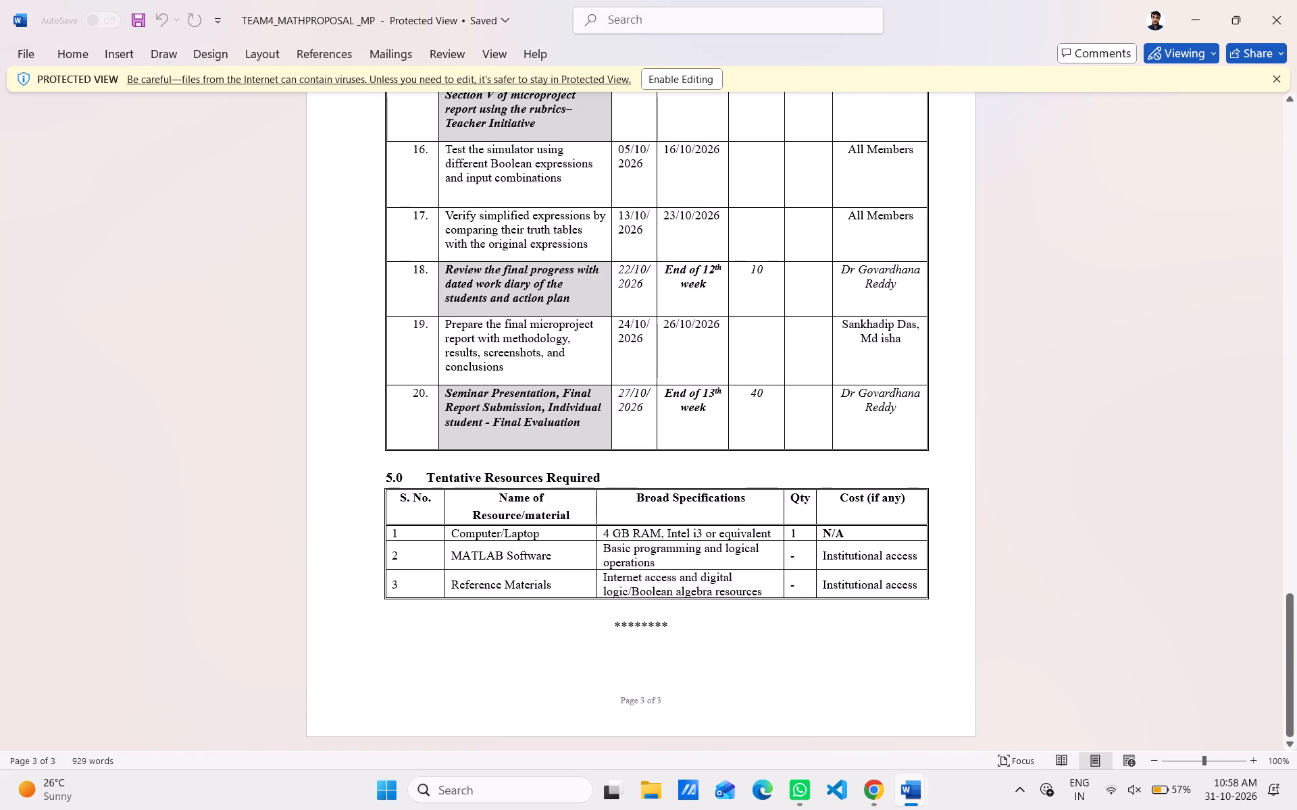
pyautogui.moveTo(659, 565); pyautogui.dragTo(601, 547)
pyautogui.hotkey('ctrl', 'v')
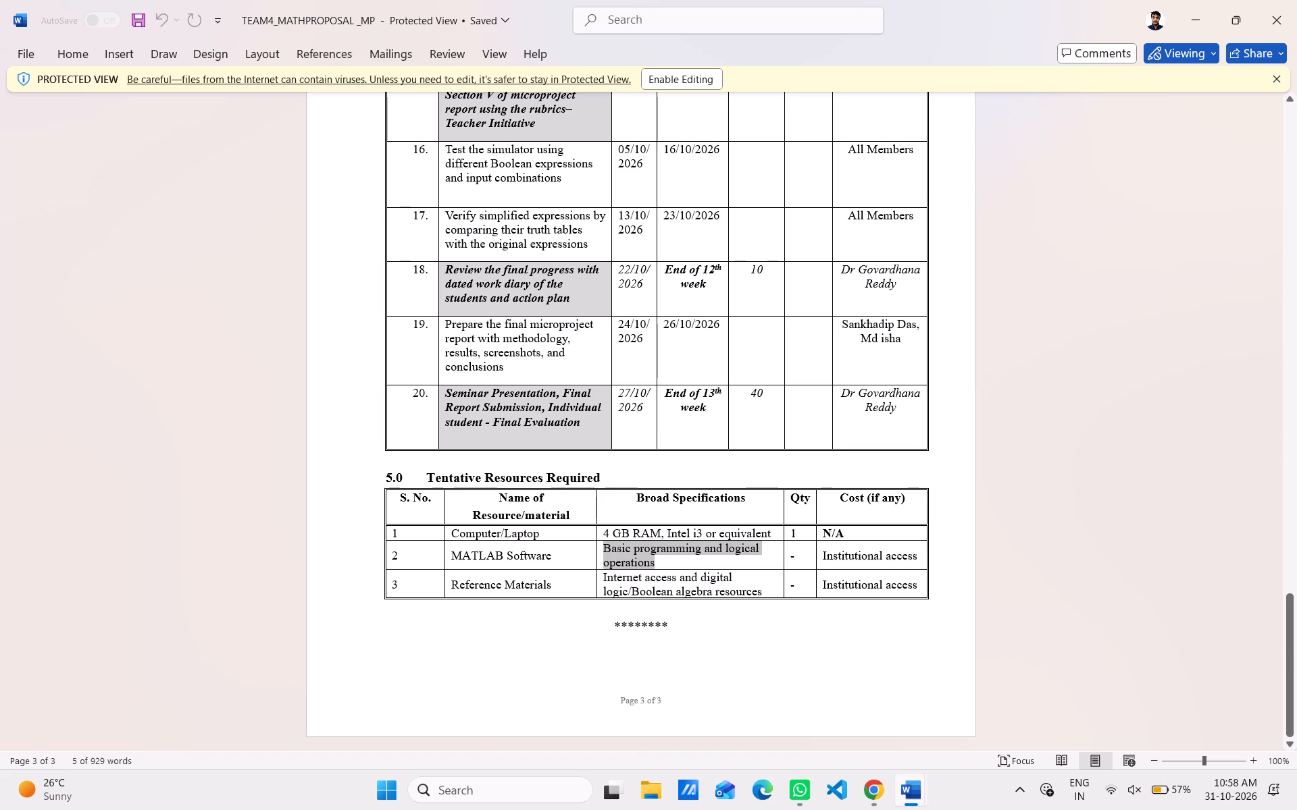
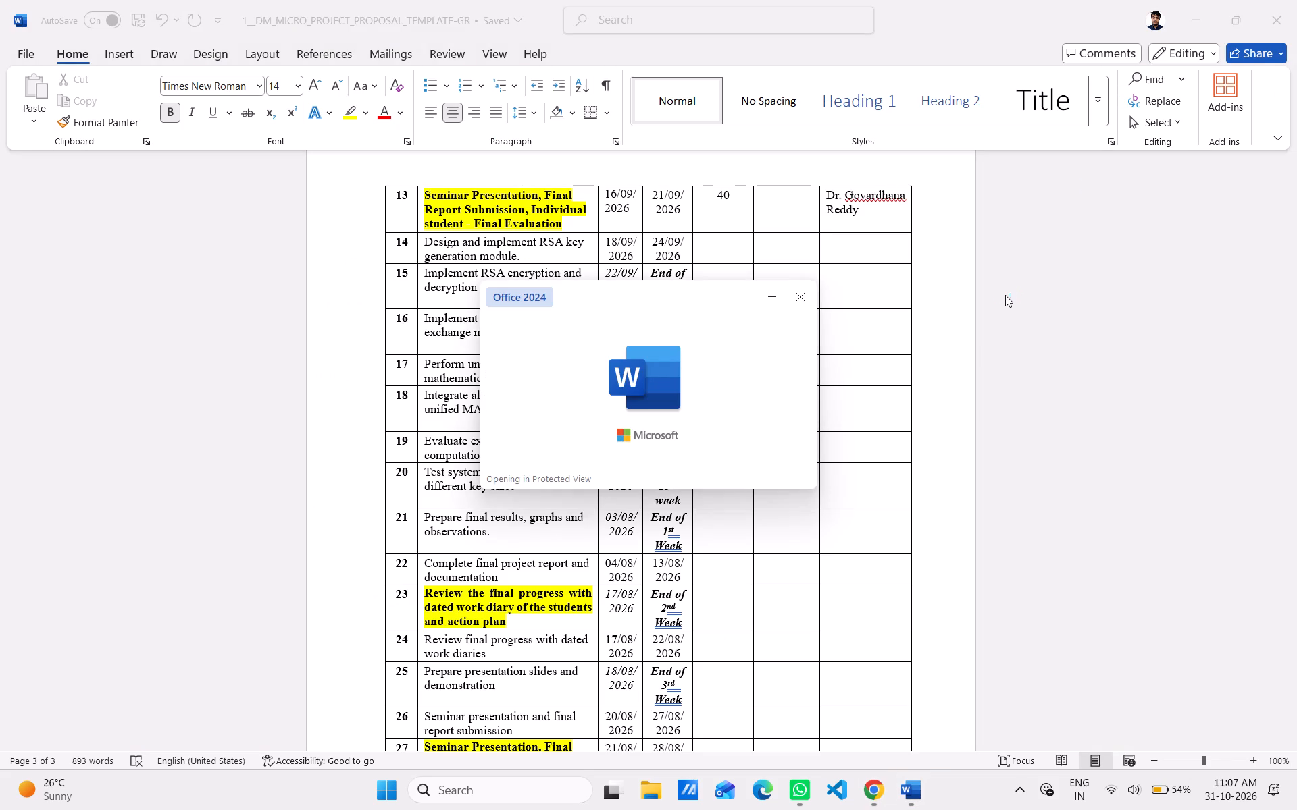
pyautogui.scroll(-20, 765, 529)
pyautogui.scroll(-17, 765, 529)
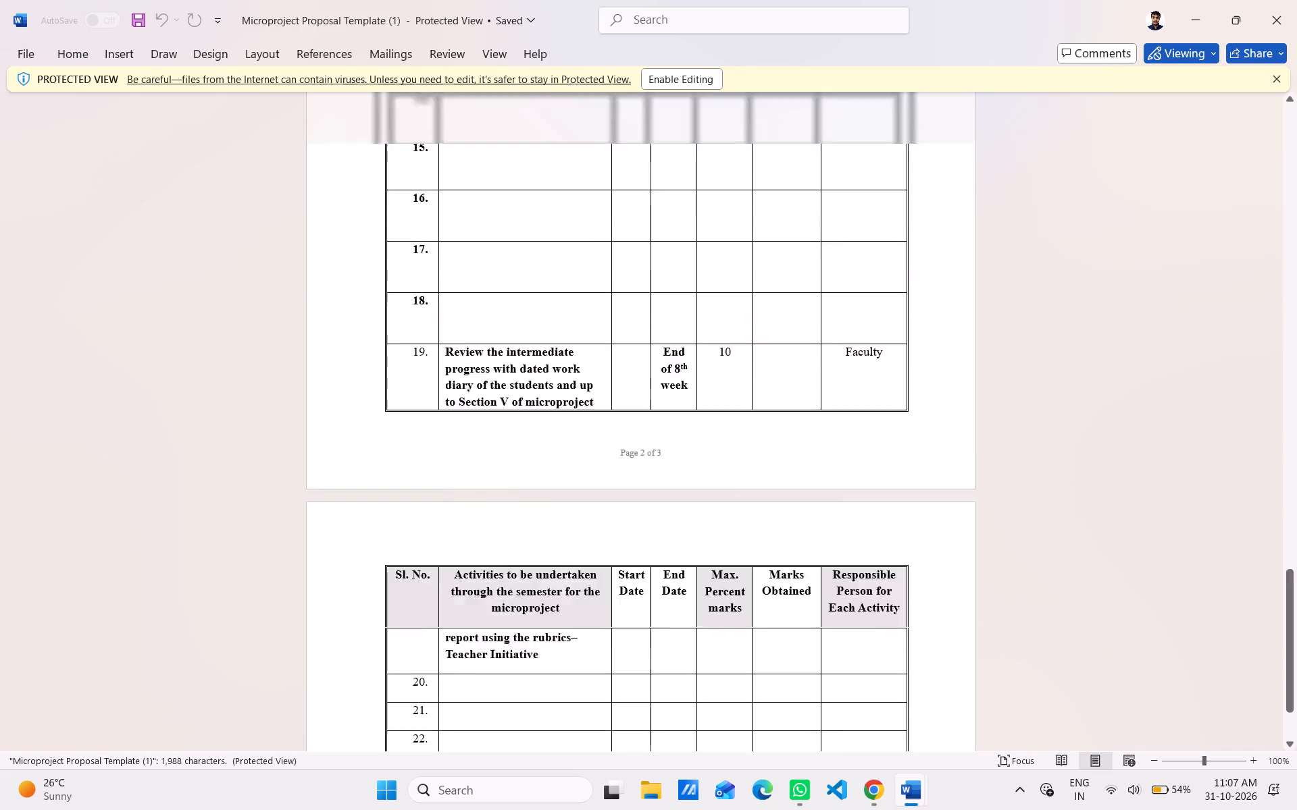
pyautogui.scroll(-20, 765, 529)
pyautogui.scroll(-20, 765, 529)
pyautogui.scroll(-20, 765, 529)
pyautogui.scroll(3, 765, 529)
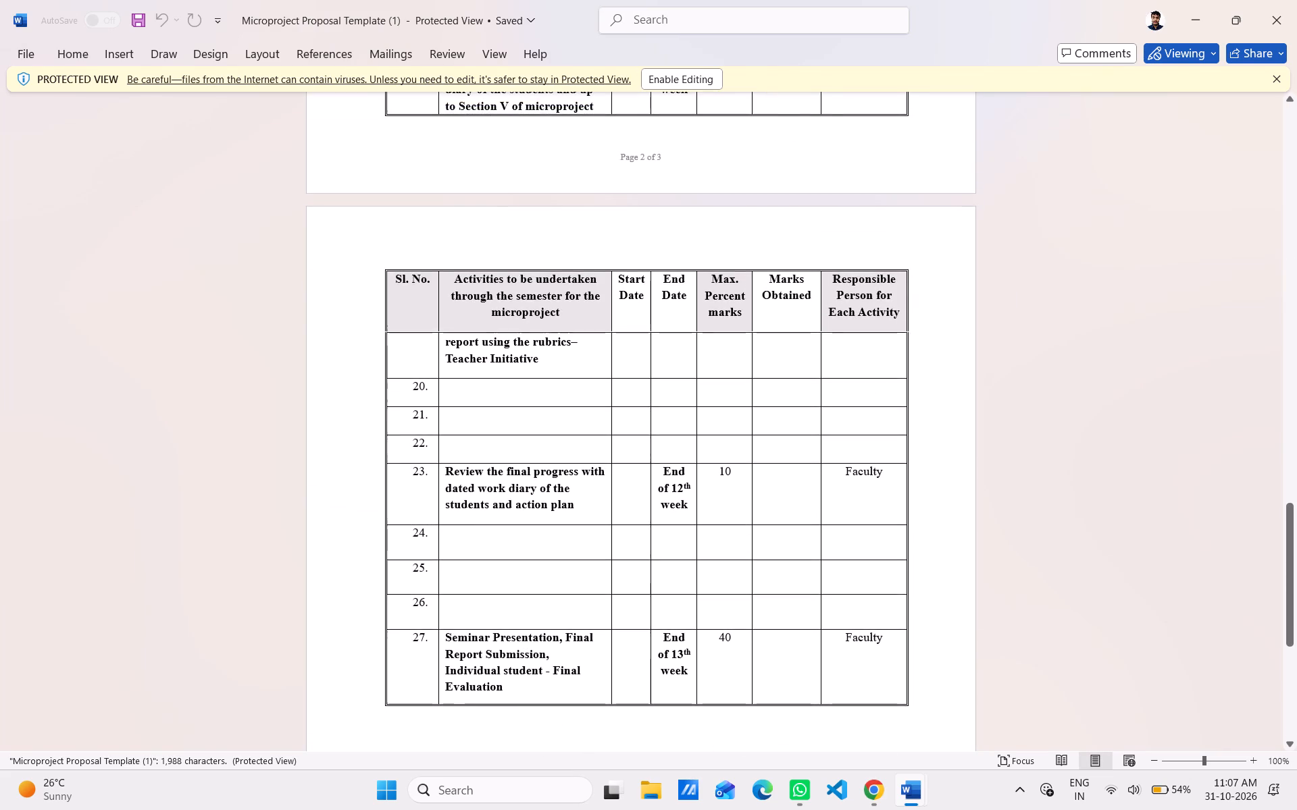
pyautogui.scroll(4, 765, 529)
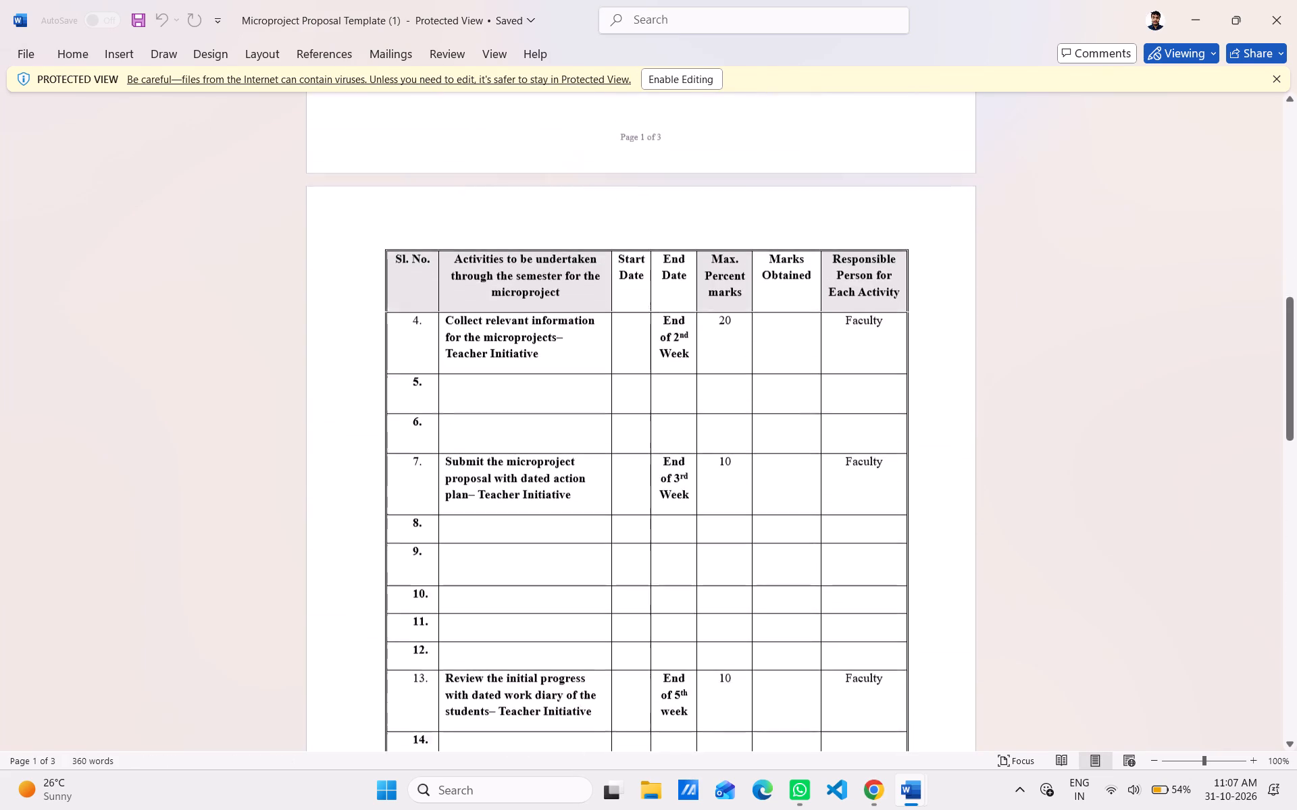
pyautogui.scroll(2, 765, 529)
pyautogui.scroll(-2, 765, 529)
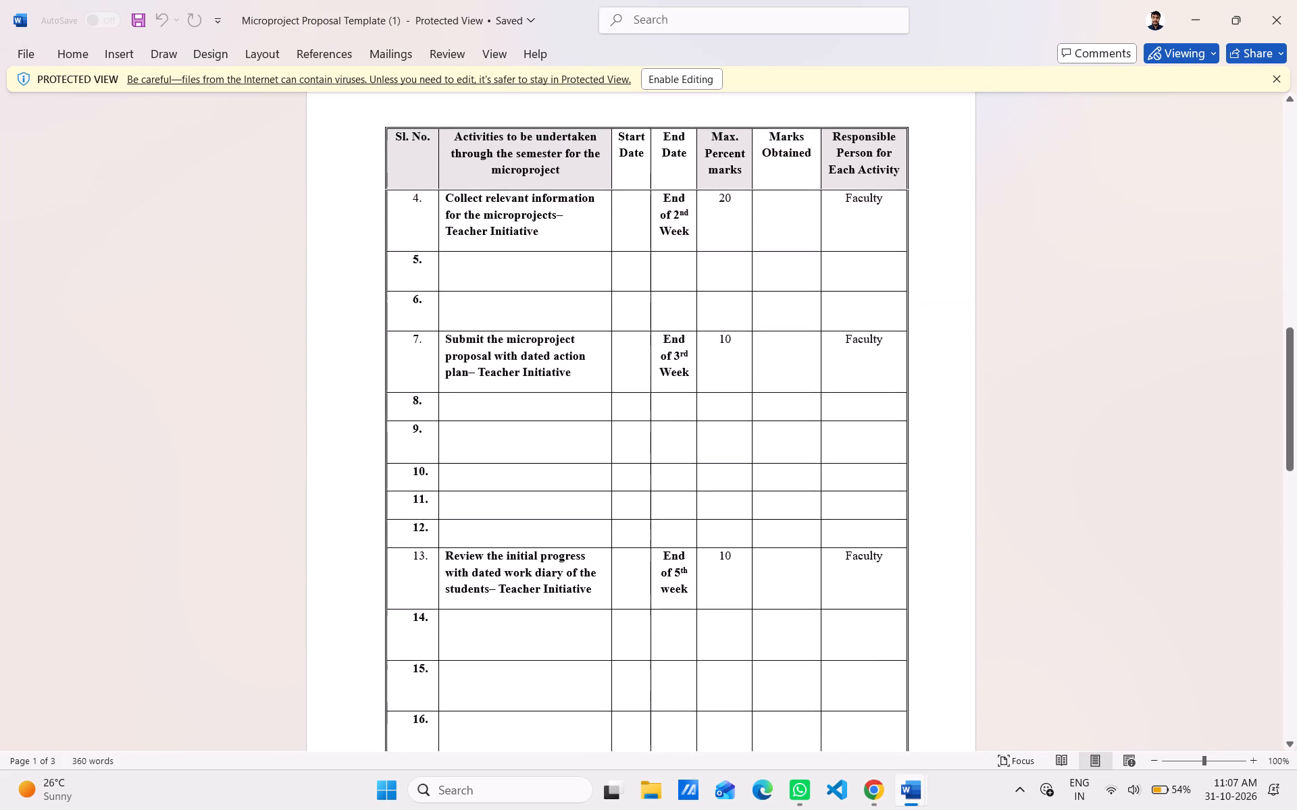
pyautogui.scroll(-4, 765, 529)
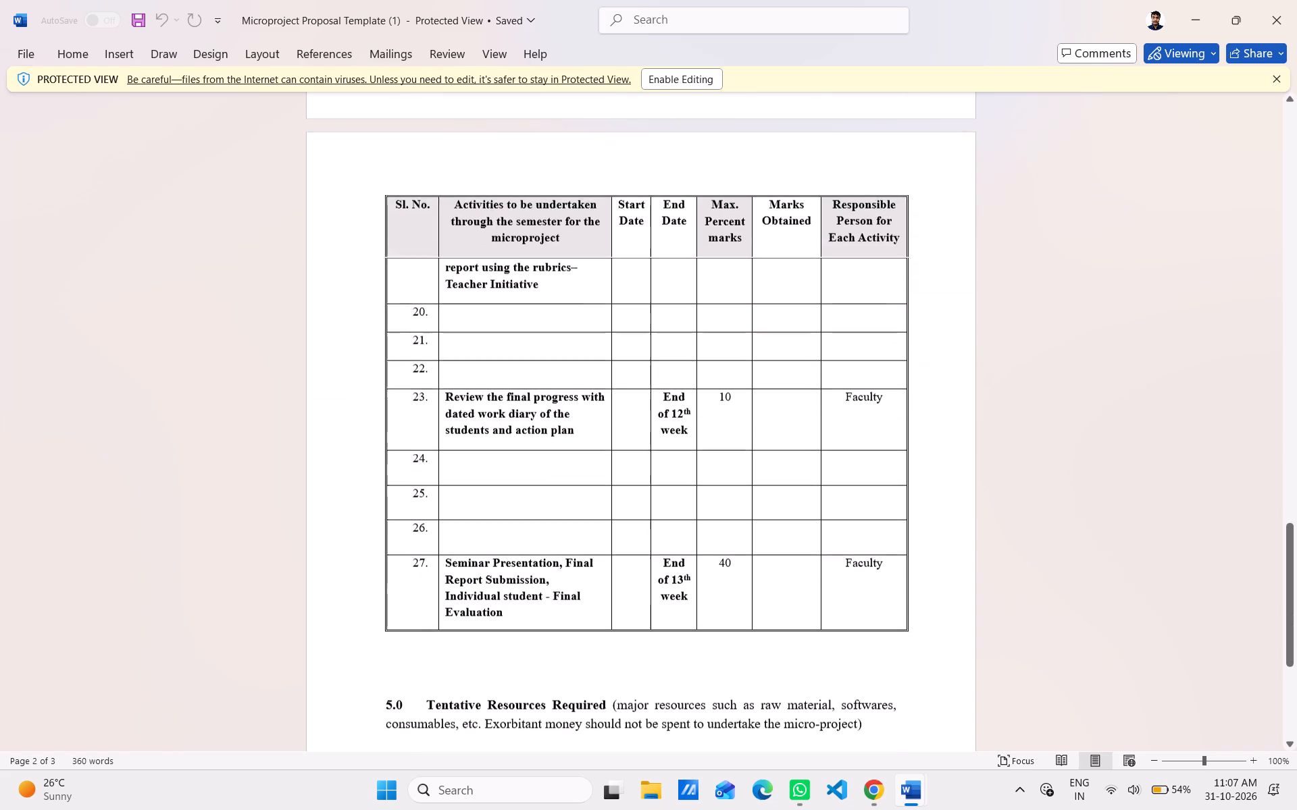
pyautogui.scroll(-1, 765, 529)
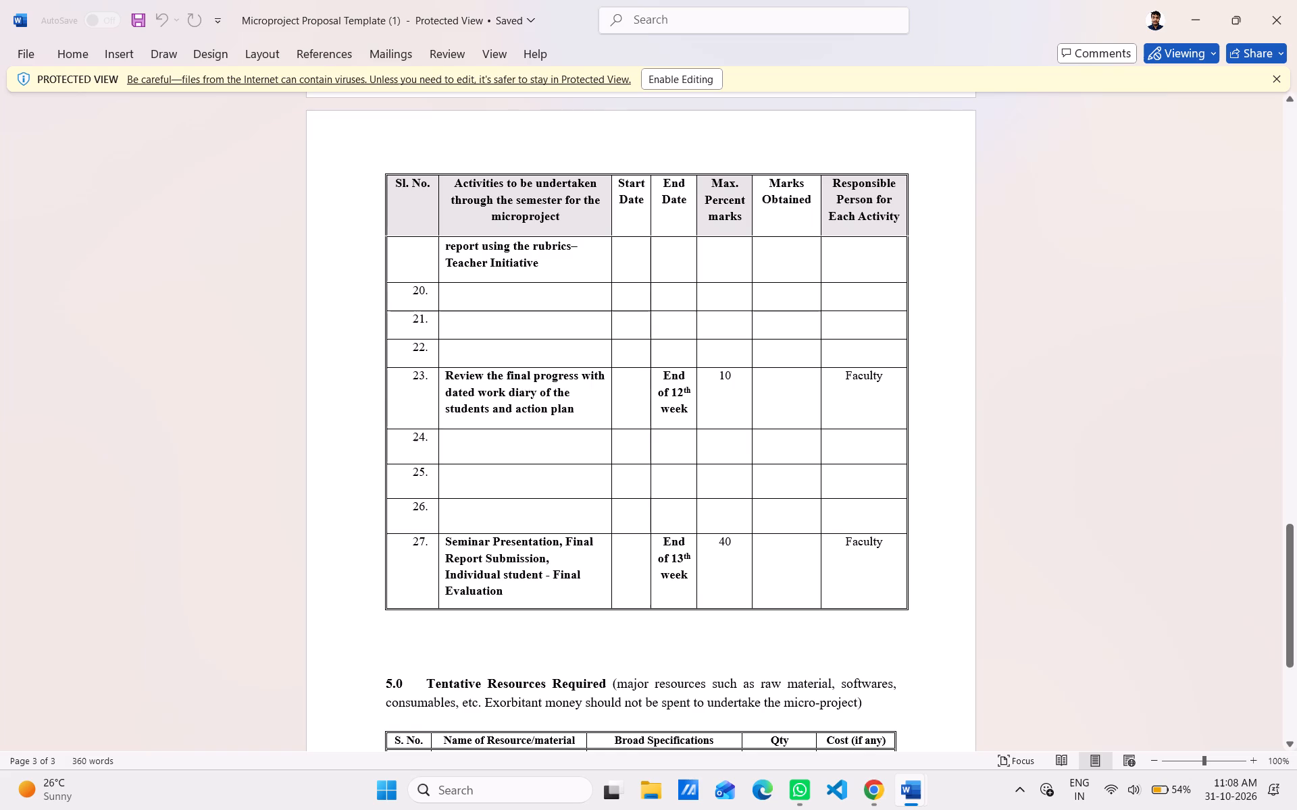
pyautogui.scroll(1, 707, 360)
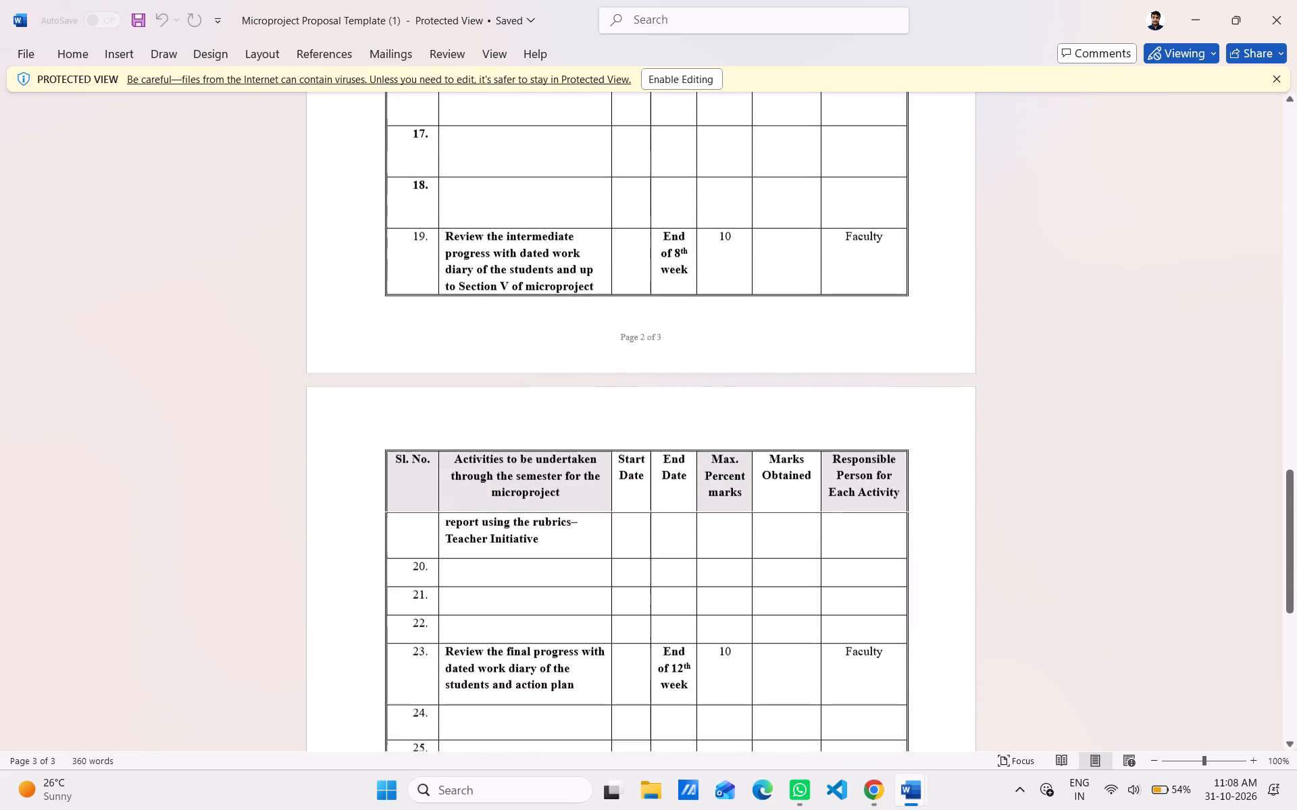
pyautogui.scroll(1, 707, 360)
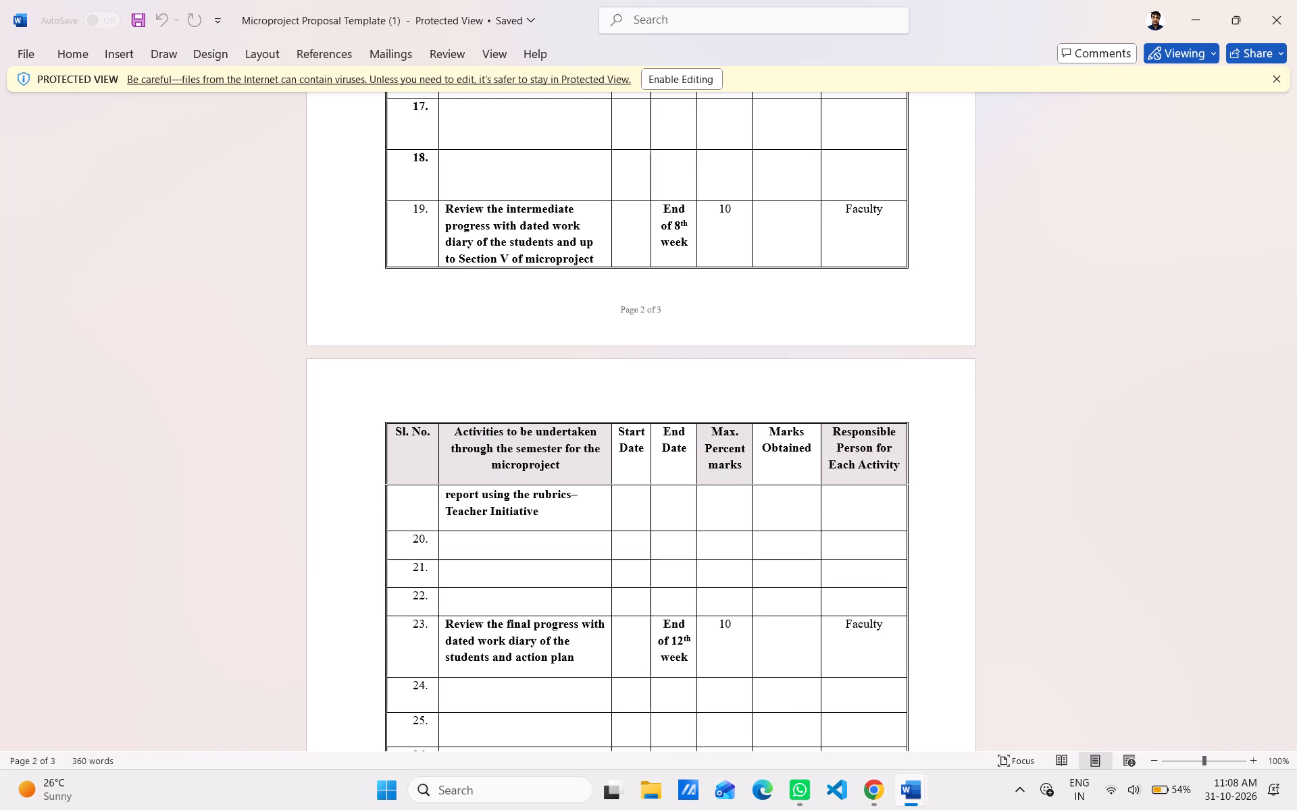
pyautogui.scroll(-6, 707, 360)
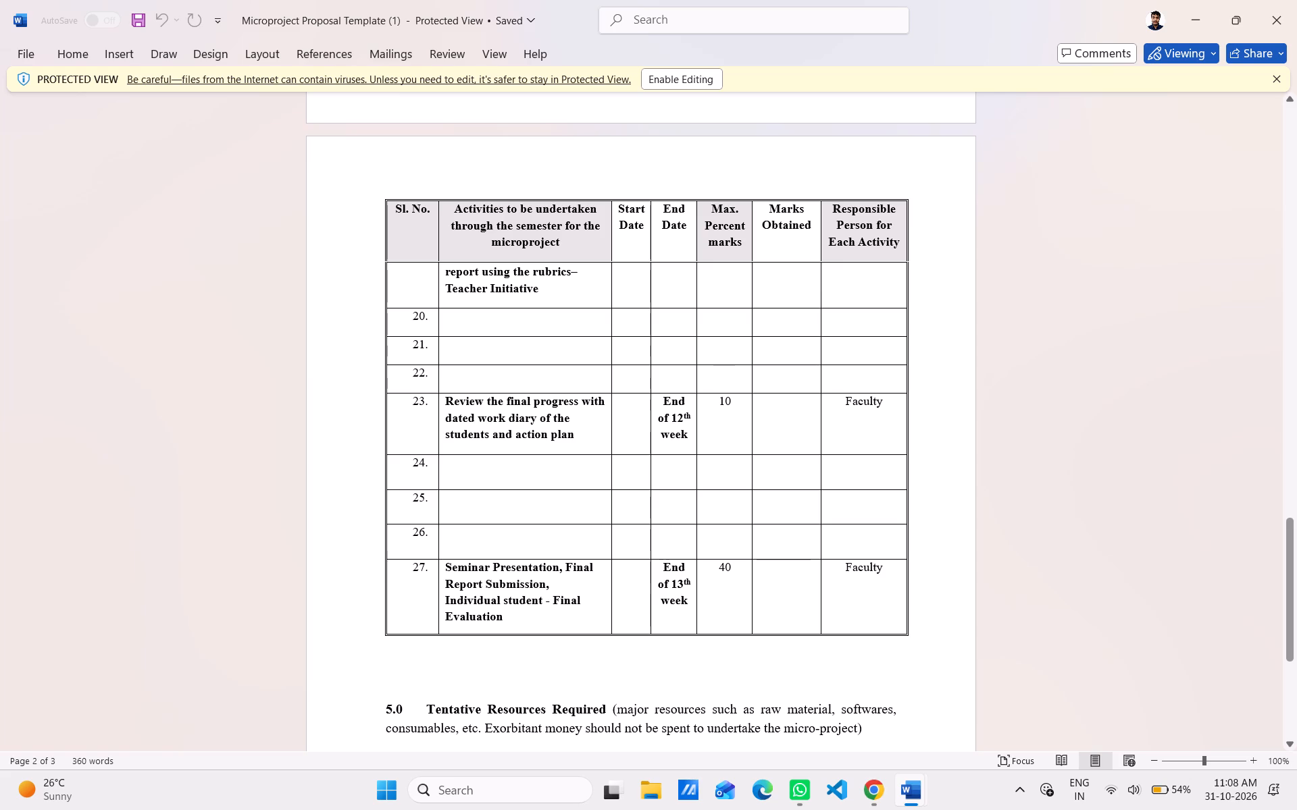
pyautogui.scroll(4, 637, 443)
pyautogui.scroll(2, 647, 354)
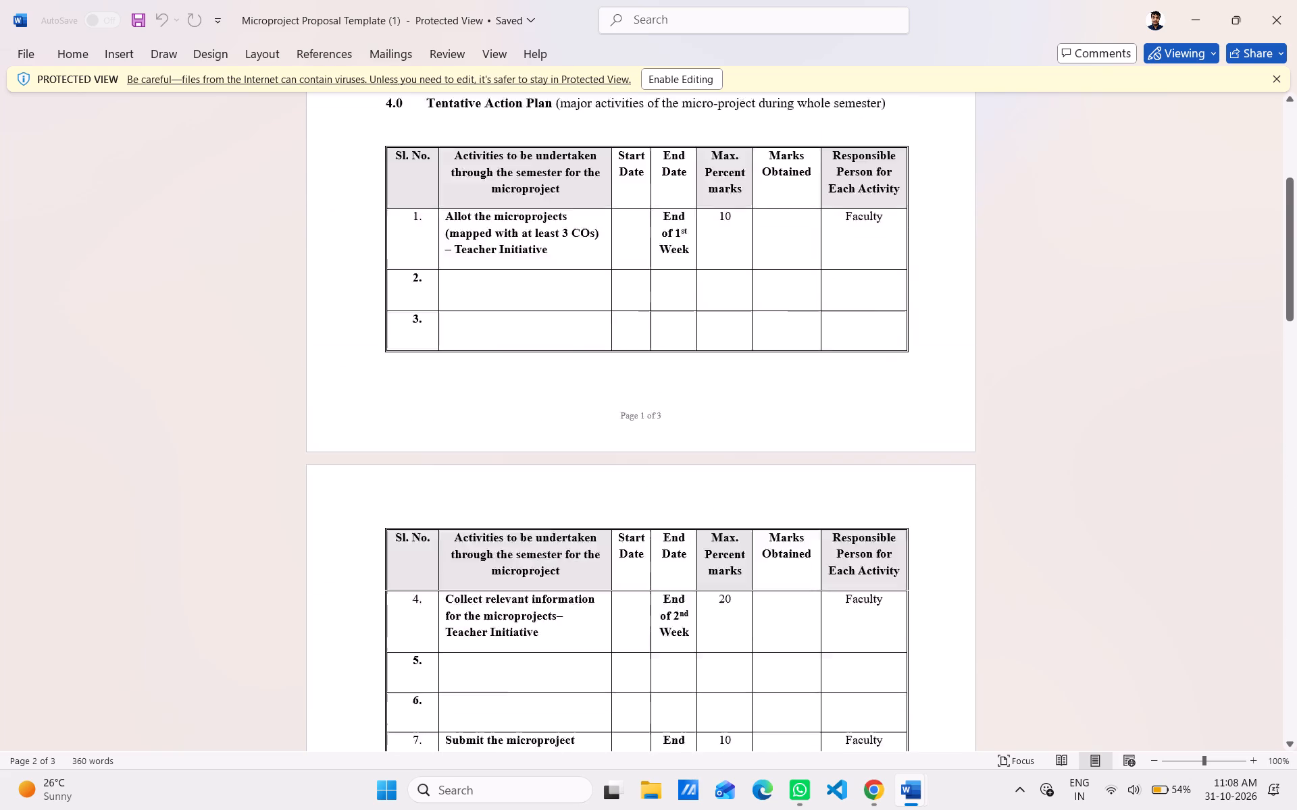
pyautogui.scroll(1, 647, 354)
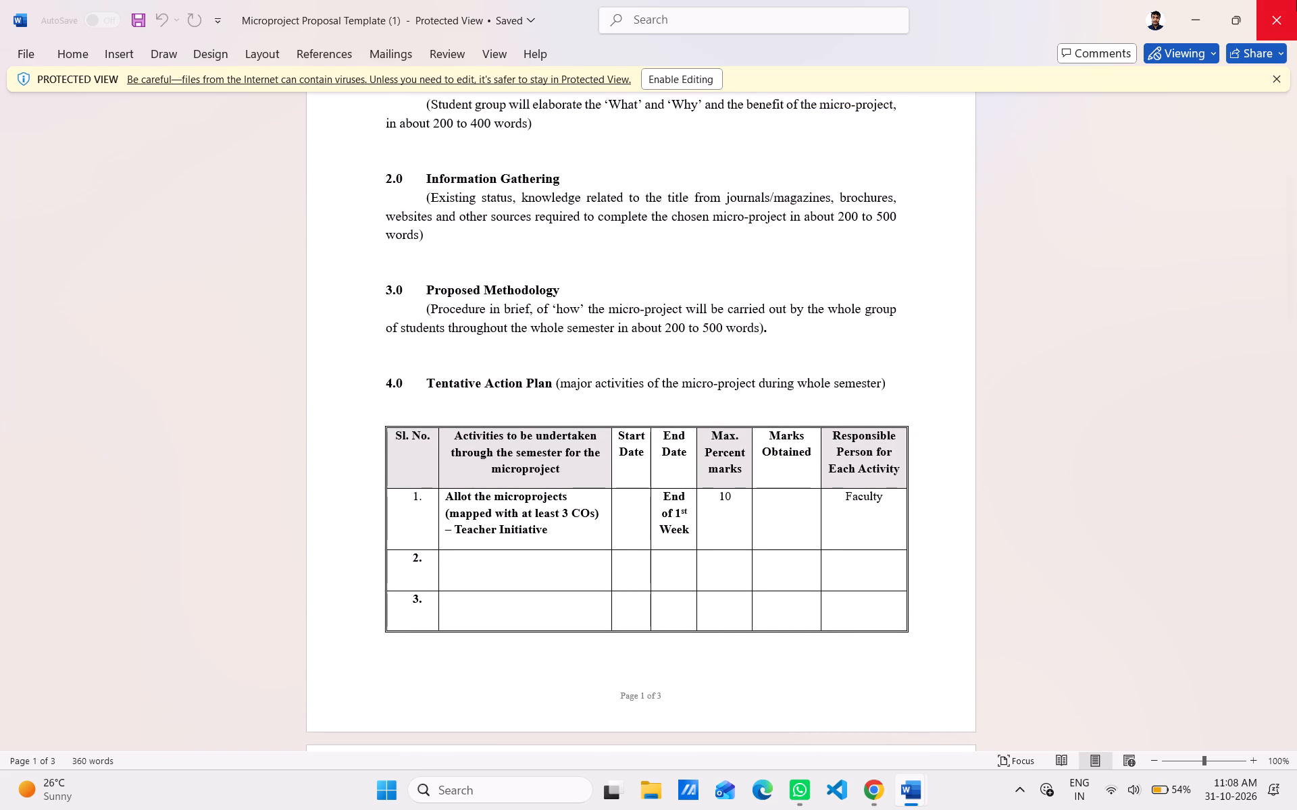
pyautogui.click(1296, 0)
# Remove the yellow highlight from the row 1 activity about allotting the microprojects in the proposal's action plan table.
pyautogui.scroll(3, 946, 504)
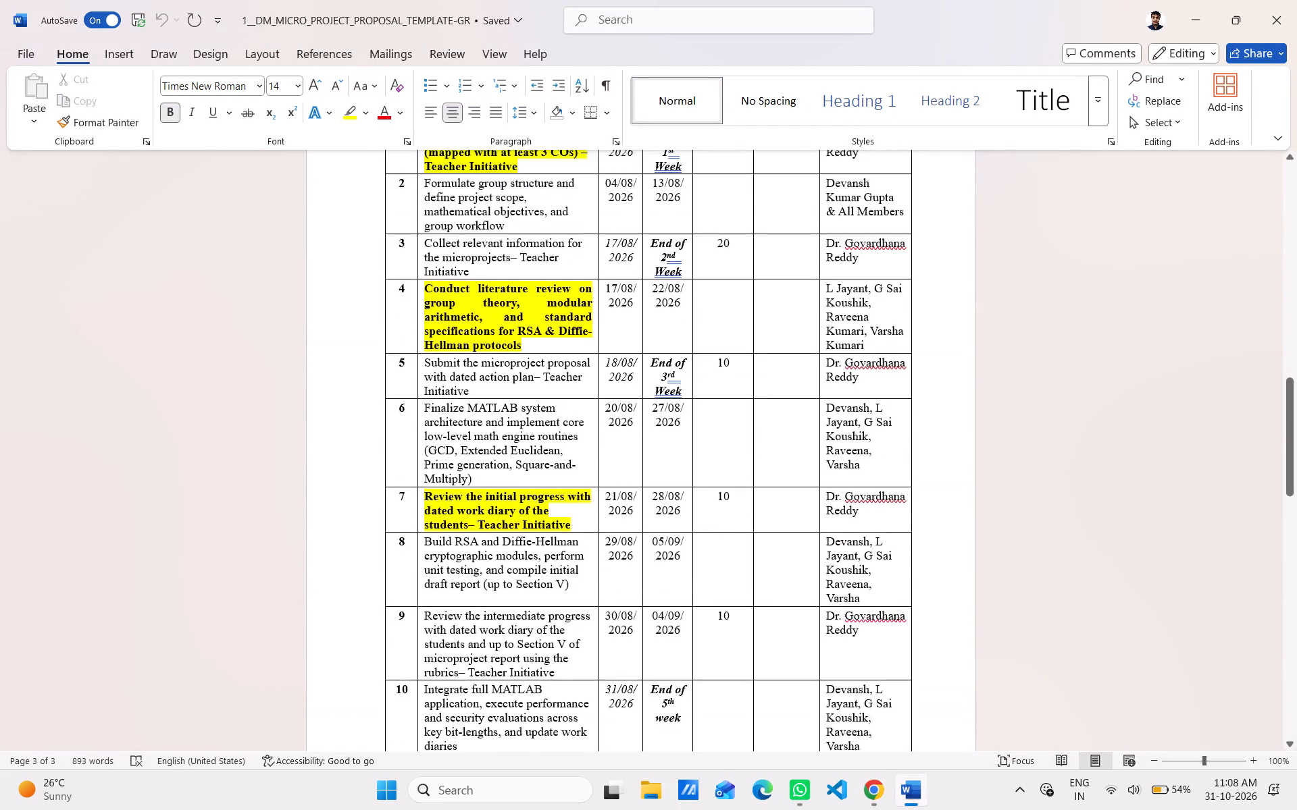
pyautogui.scroll(3, 946, 504)
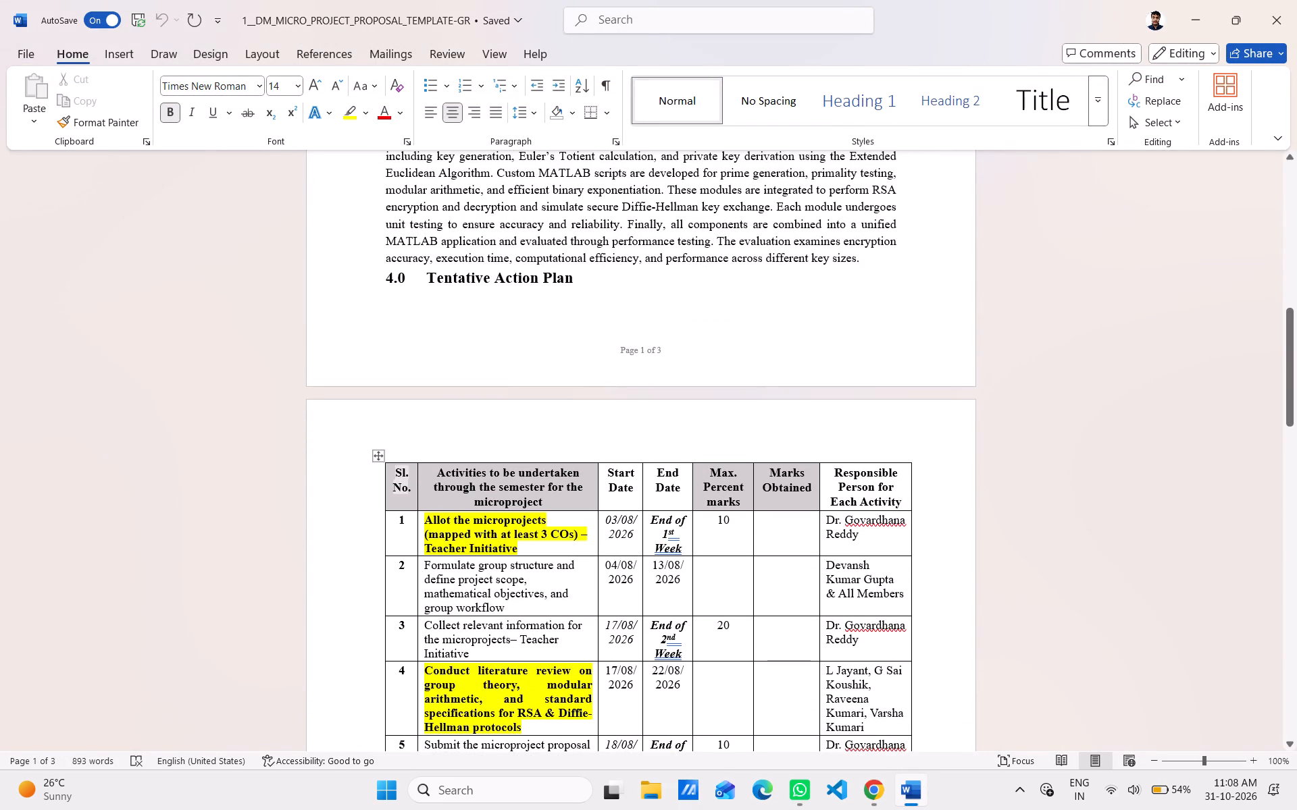
pyautogui.moveTo(529, 547); pyautogui.dragTo(432, 523)
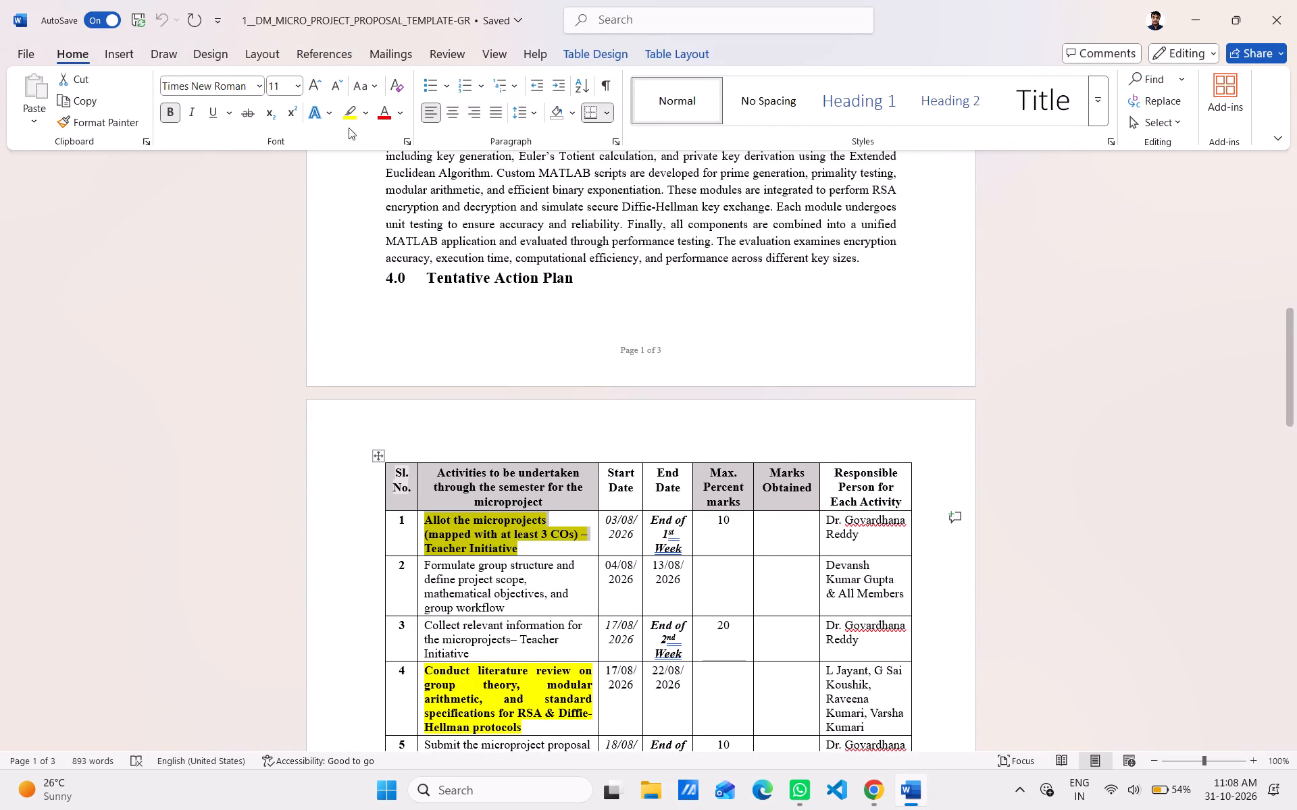
pyautogui.click(345, 105)
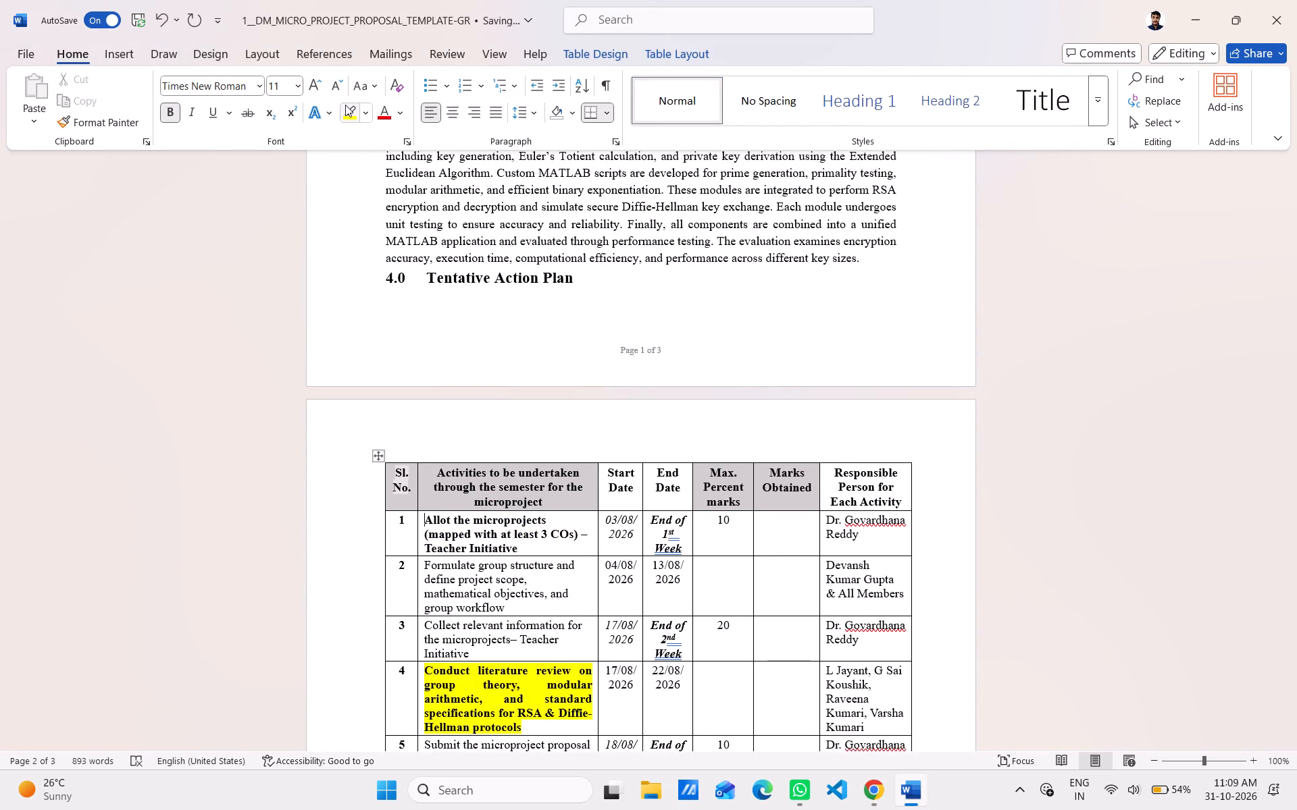
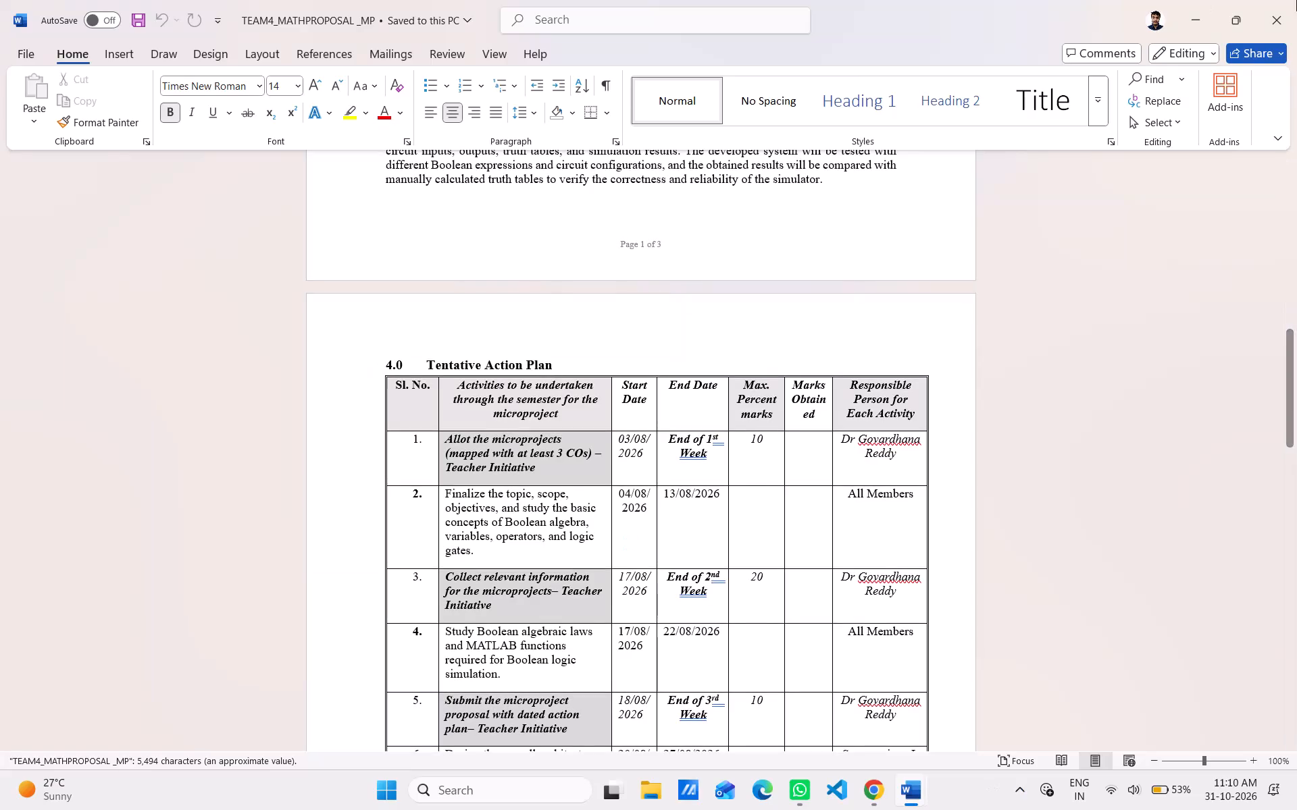
# Close the TEAM4_MATHPROPOSAL _MP reference document and return to the public-key cryptography proposal.
pyautogui.click(1296, 0)
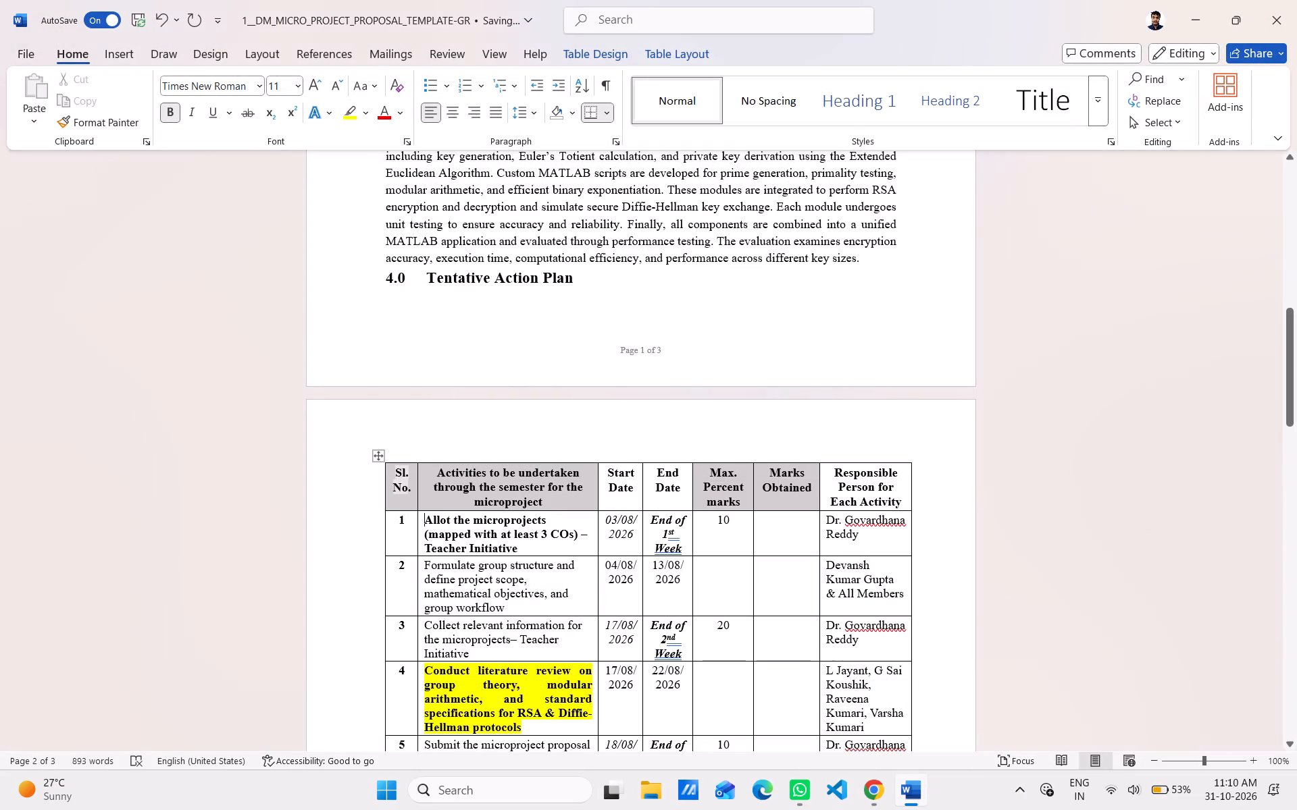
# Remove the bold formatting from the row 1 activity about allotting the microprojects in the action plan table.
pyautogui.scroll(-2, 742, 601)
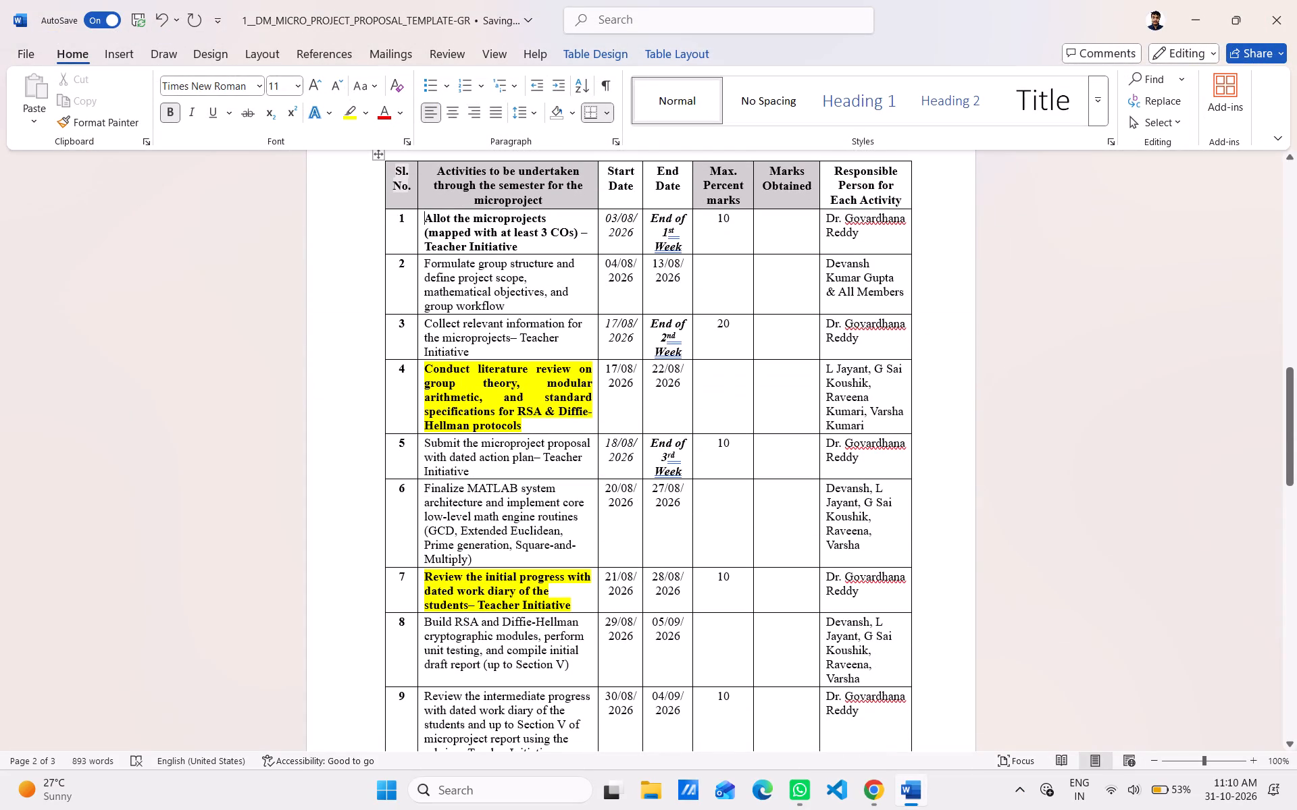
pyautogui.moveTo(519, 242); pyautogui.dragTo(419, 219)
pyautogui.hotkey('ctrl', 'b')
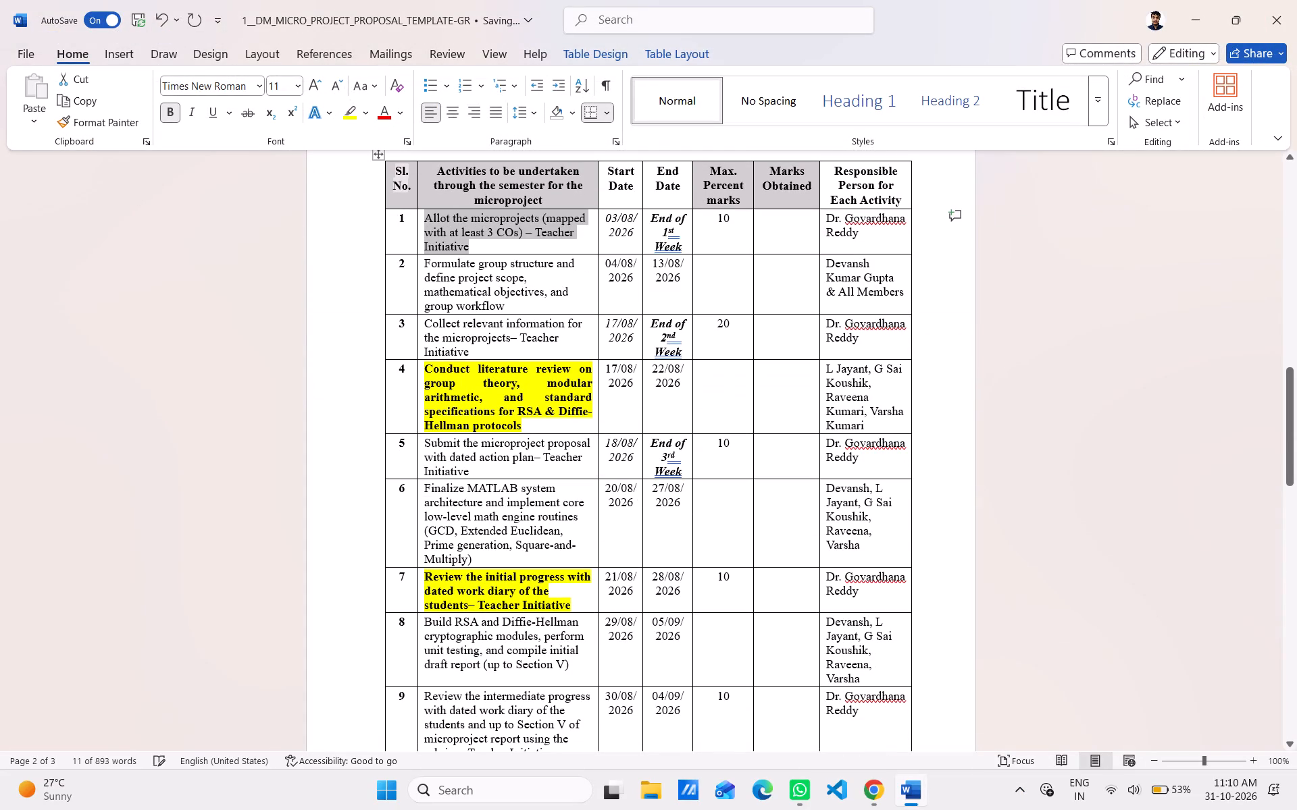
pyautogui.click(501, 247)
pyautogui.moveTo(567, 242); pyautogui.dragTo(444, 223)
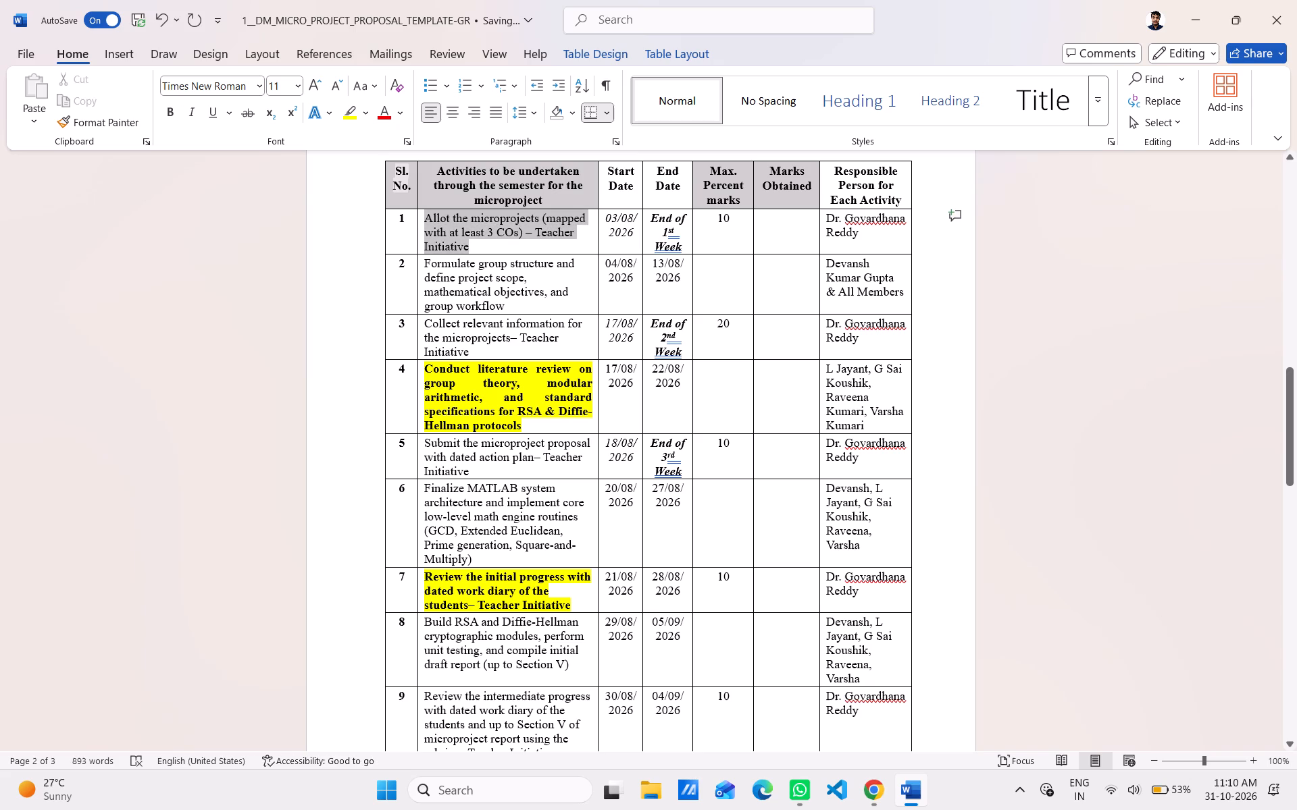
pyautogui.moveTo(444, 223); pyautogui.dragTo(444, 222)
pyautogui.click(448, 232)
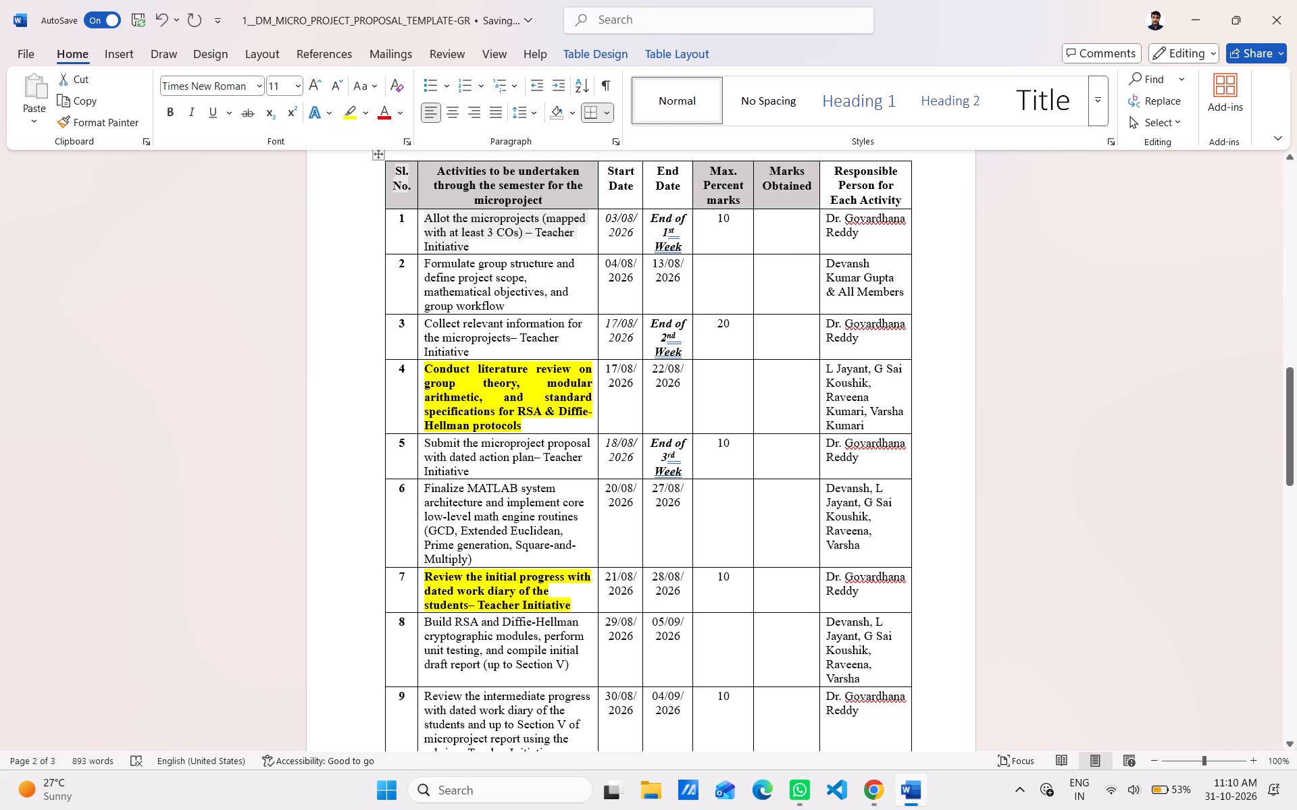
# Add a full stop at the end of the row 1 activity text, after "Teacher Initiative".
pyautogui.click(475, 244)
pyautogui.press('.')
# Shade the row 1 activity cell grey, using a theme colour like that of the header cells.
pyautogui.moveTo(527, 248); pyautogui.dragTo(432, 223)
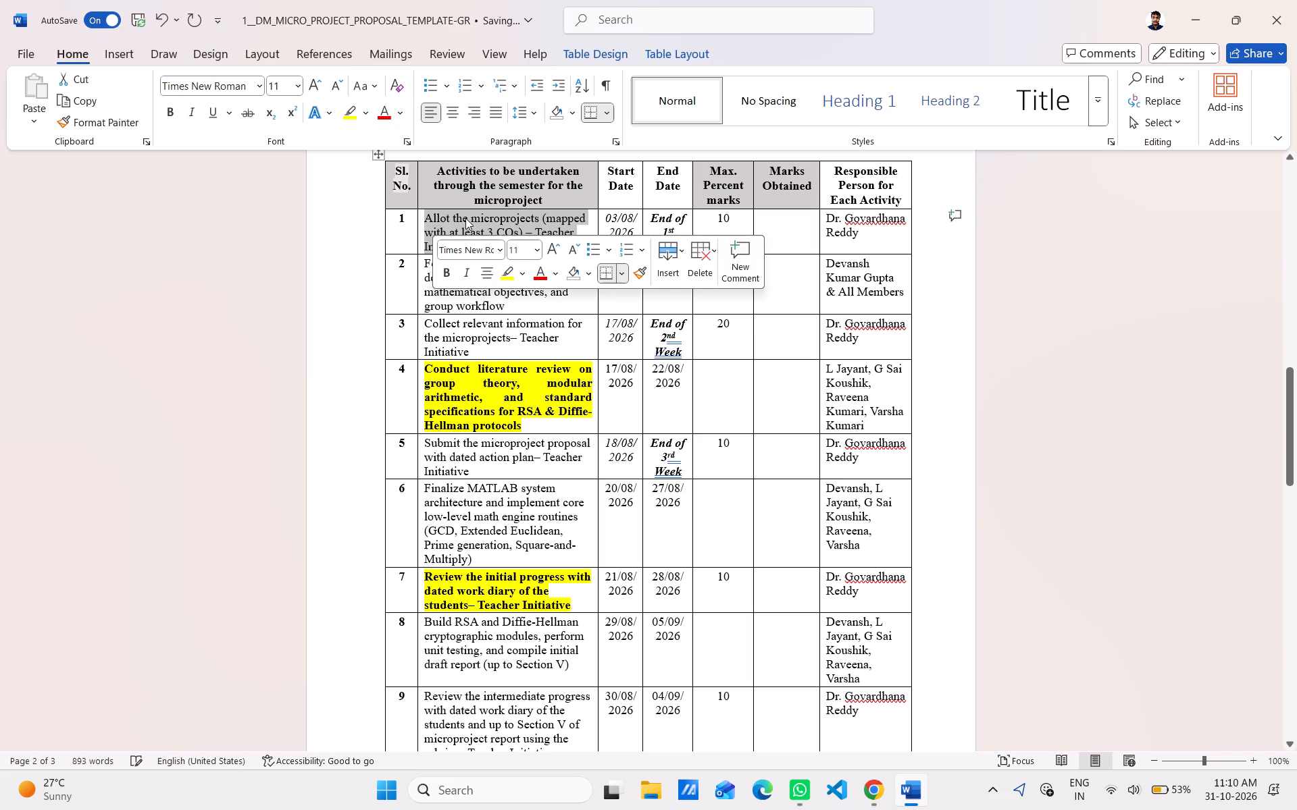
pyautogui.click(662, 53)
pyautogui.click(616, 55)
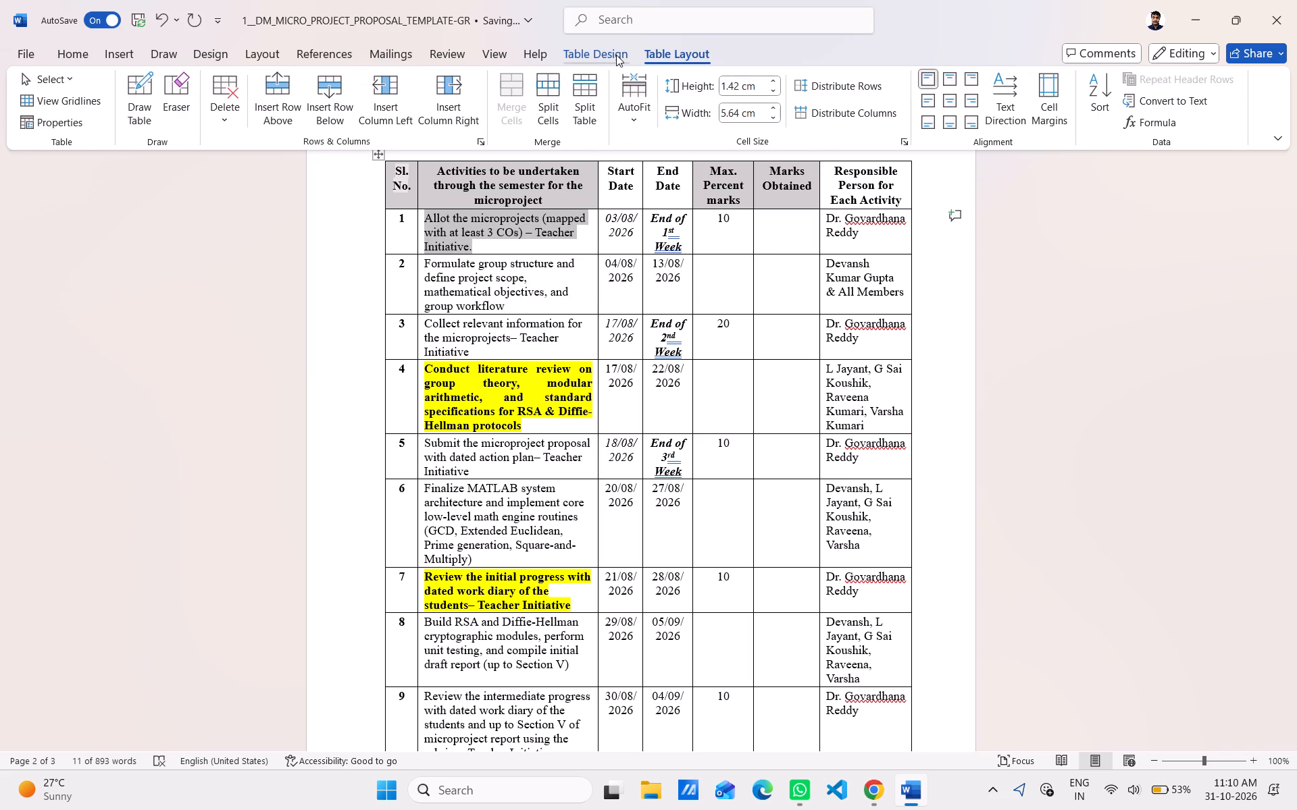
pyautogui.click(692, 109)
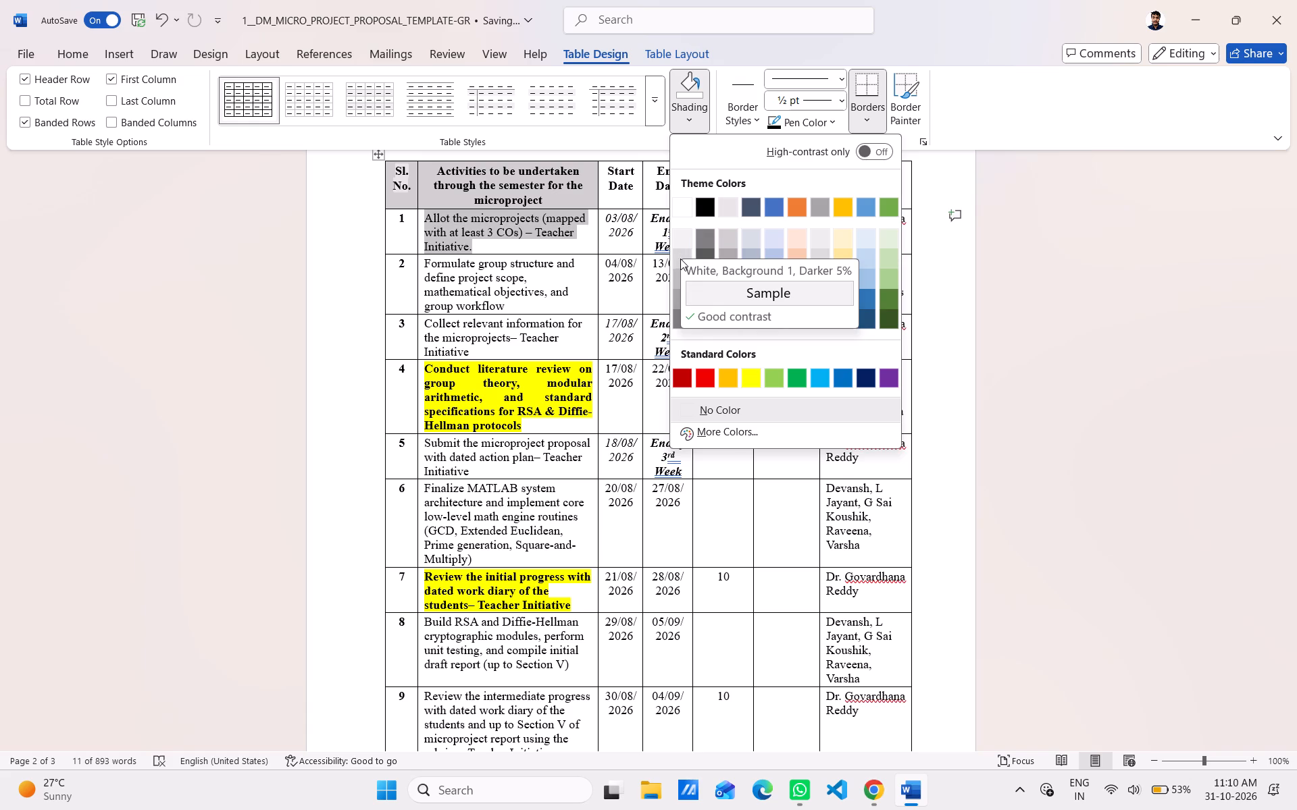
# Shade the row 1 activity cell about allotting the microprojects with the grey theme colour that matches the shaded header cells.
pyautogui.click(728, 237)
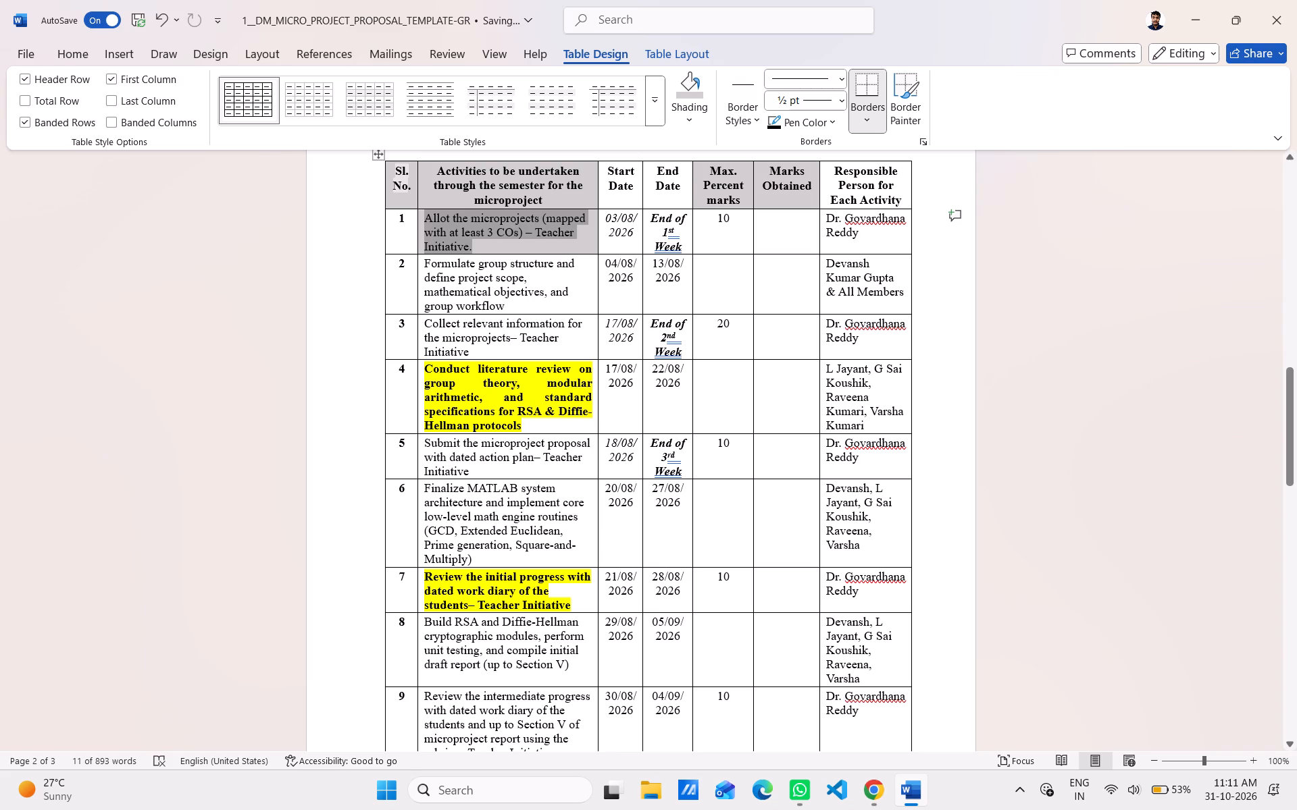
pyautogui.click(843, 351)
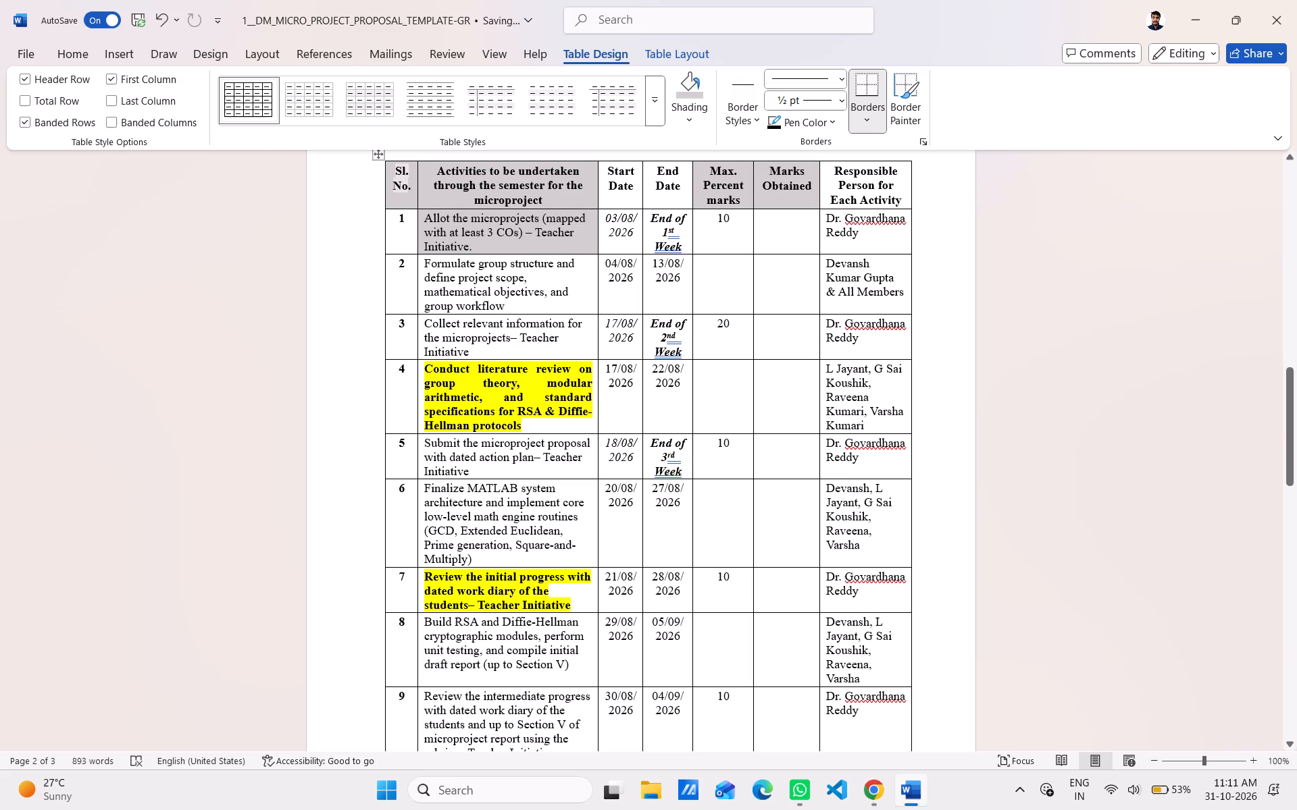
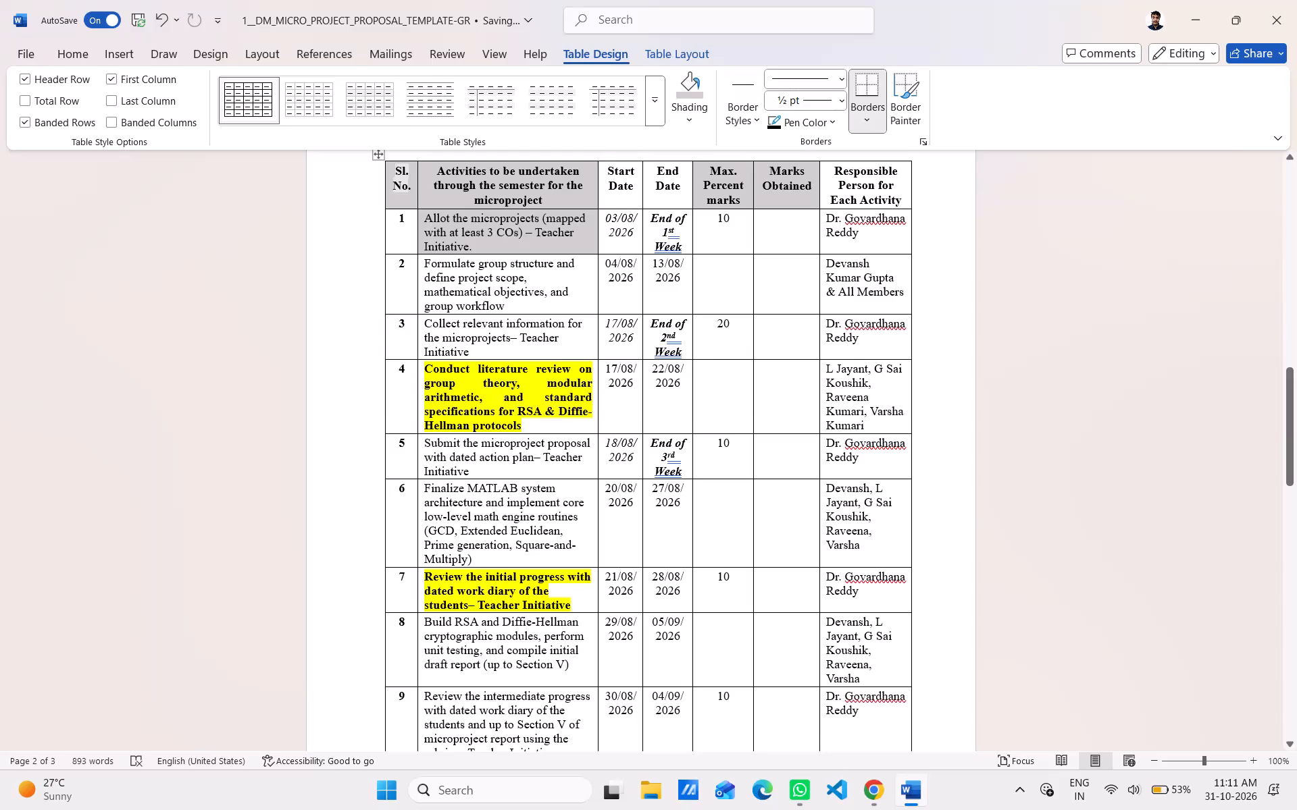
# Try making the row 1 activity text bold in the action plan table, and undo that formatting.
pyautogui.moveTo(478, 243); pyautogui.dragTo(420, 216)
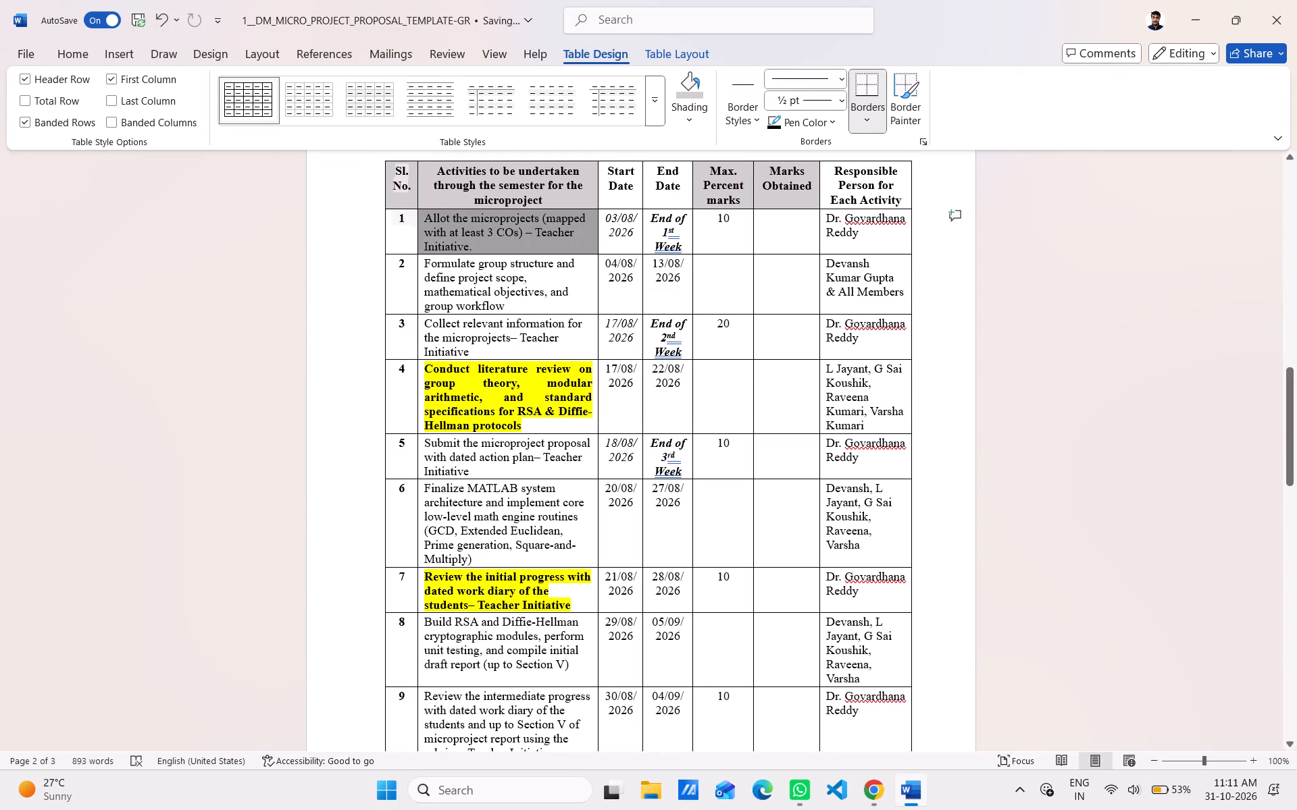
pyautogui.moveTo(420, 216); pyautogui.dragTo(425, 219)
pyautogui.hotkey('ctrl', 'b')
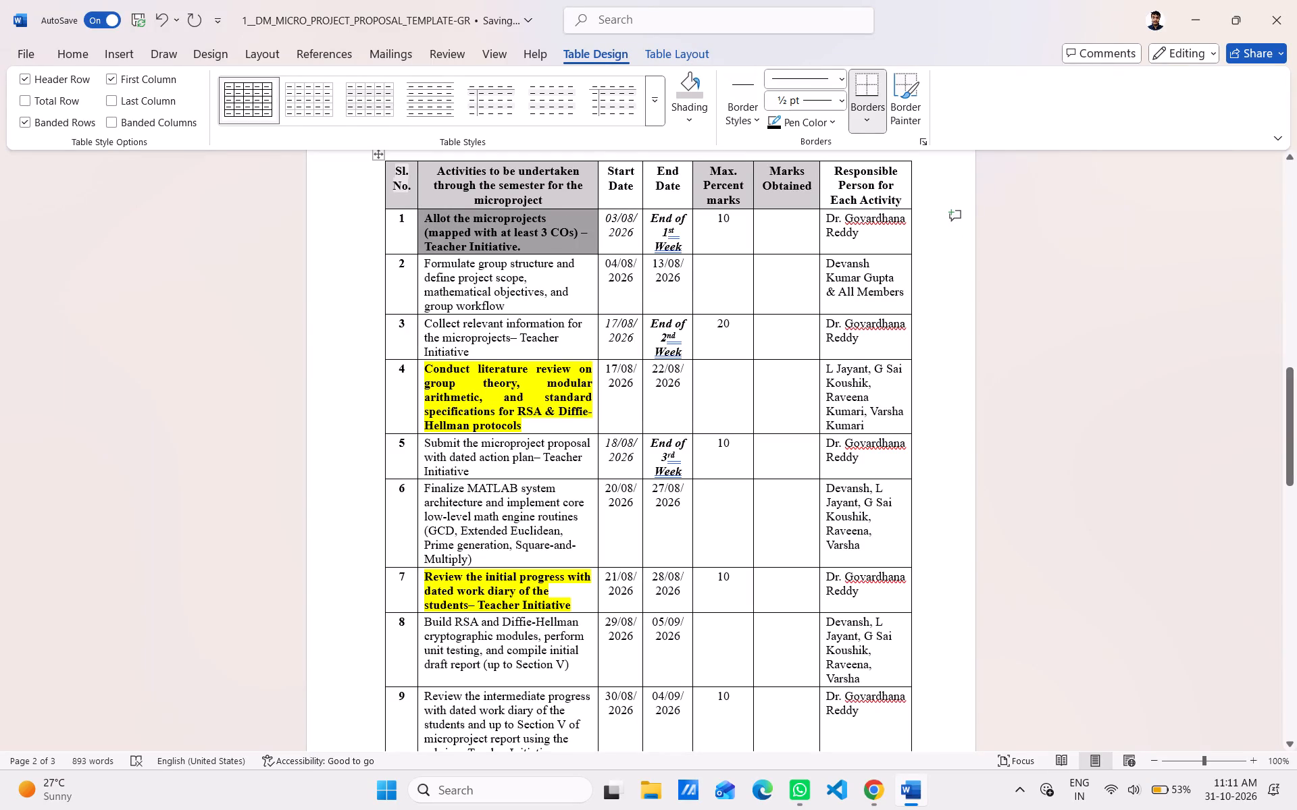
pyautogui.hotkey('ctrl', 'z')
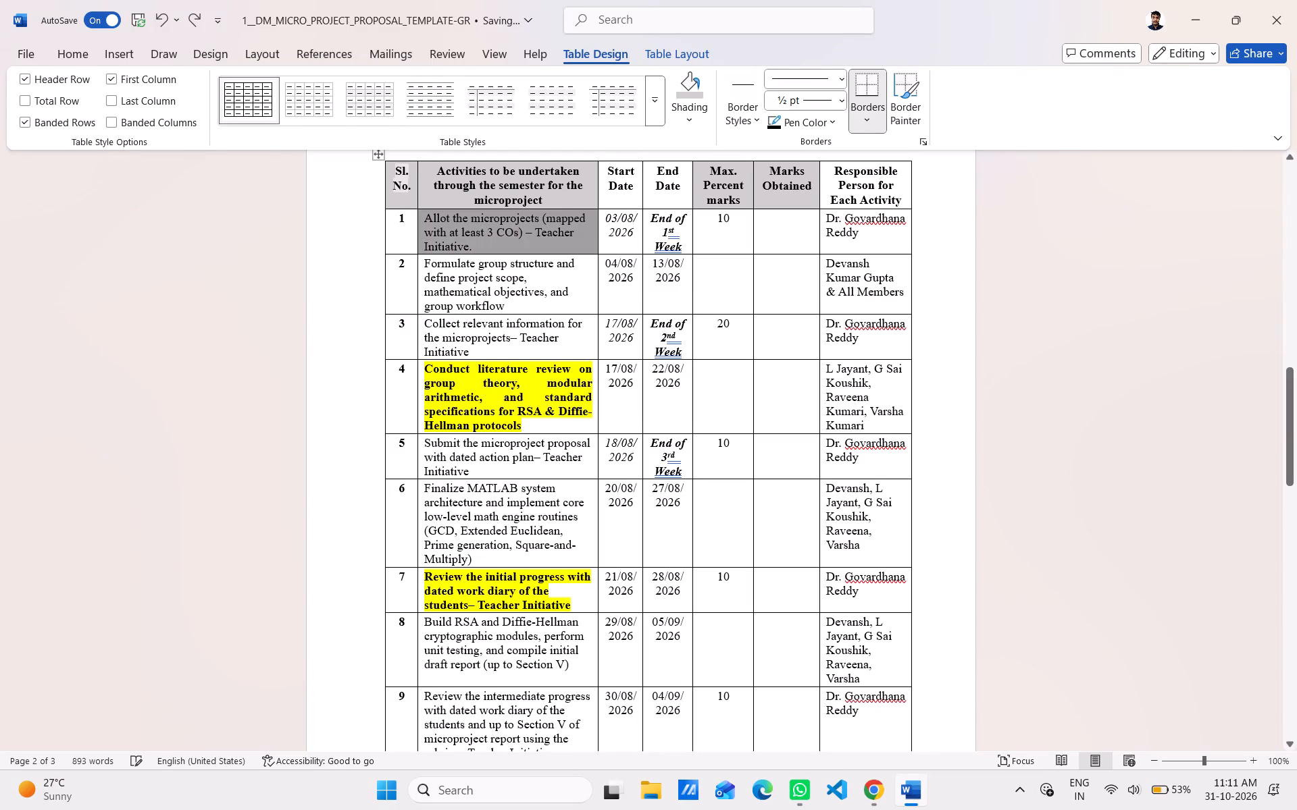
# Remove the yellow highlight from the row 4 activity about the literature review in the action plan table.
pyautogui.moveTo(524, 431); pyautogui.dragTo(436, 377)
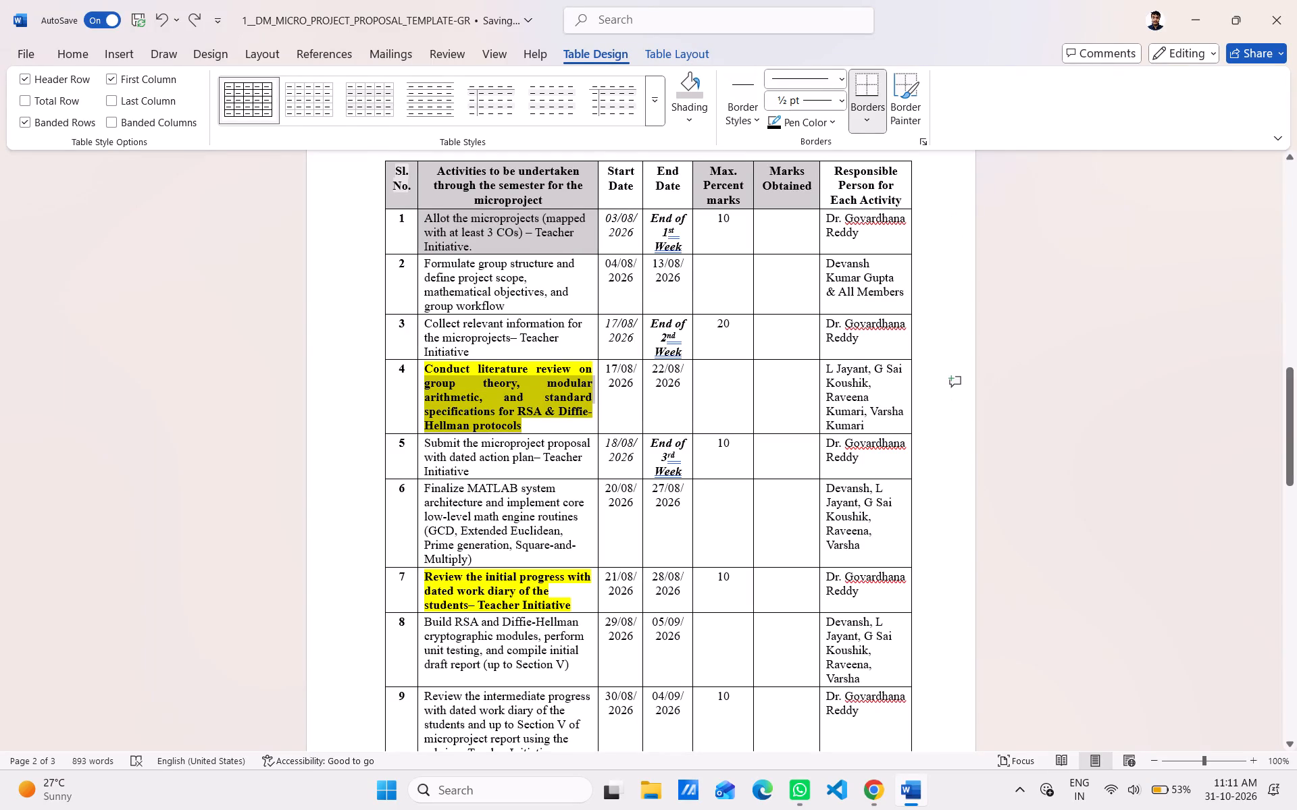
pyautogui.moveTo(436, 377); pyautogui.dragTo(432, 359)
pyautogui.click(501, 326)
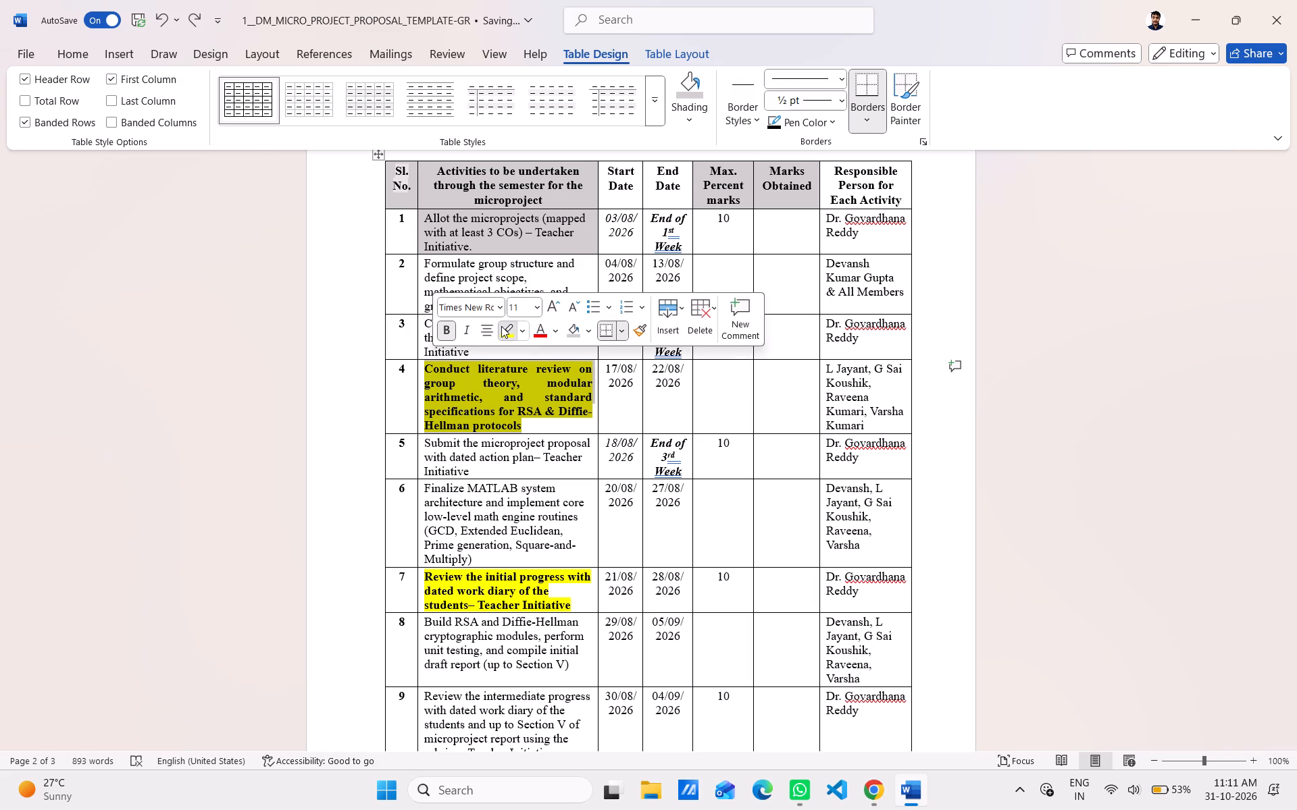
# Remove the bold formatting from the row 4 literature review activity and end its text with a full stop.
pyautogui.click(449, 331)
pyautogui.moveTo(544, 421); pyautogui.dragTo(433, 372)
pyautogui.hotkey('ctrl', 'b')
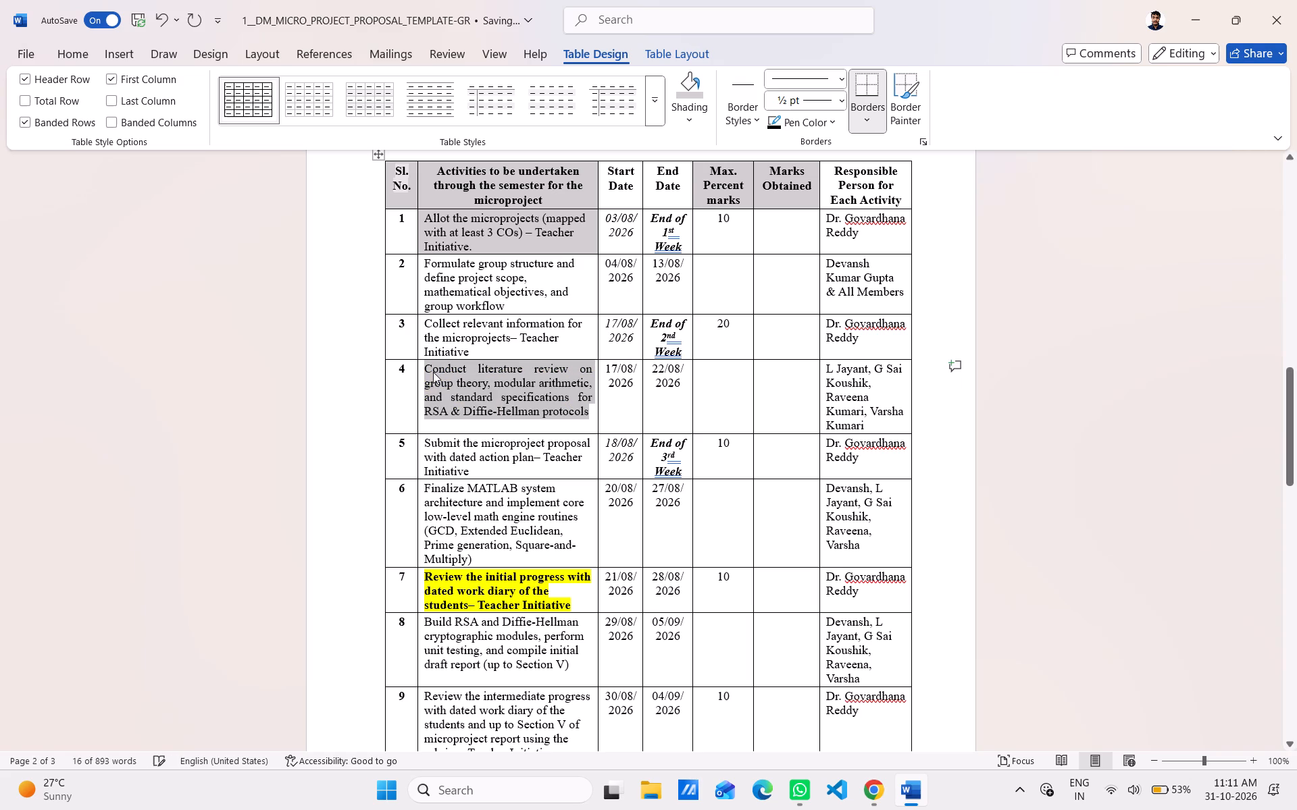
pyautogui.click(589, 409)
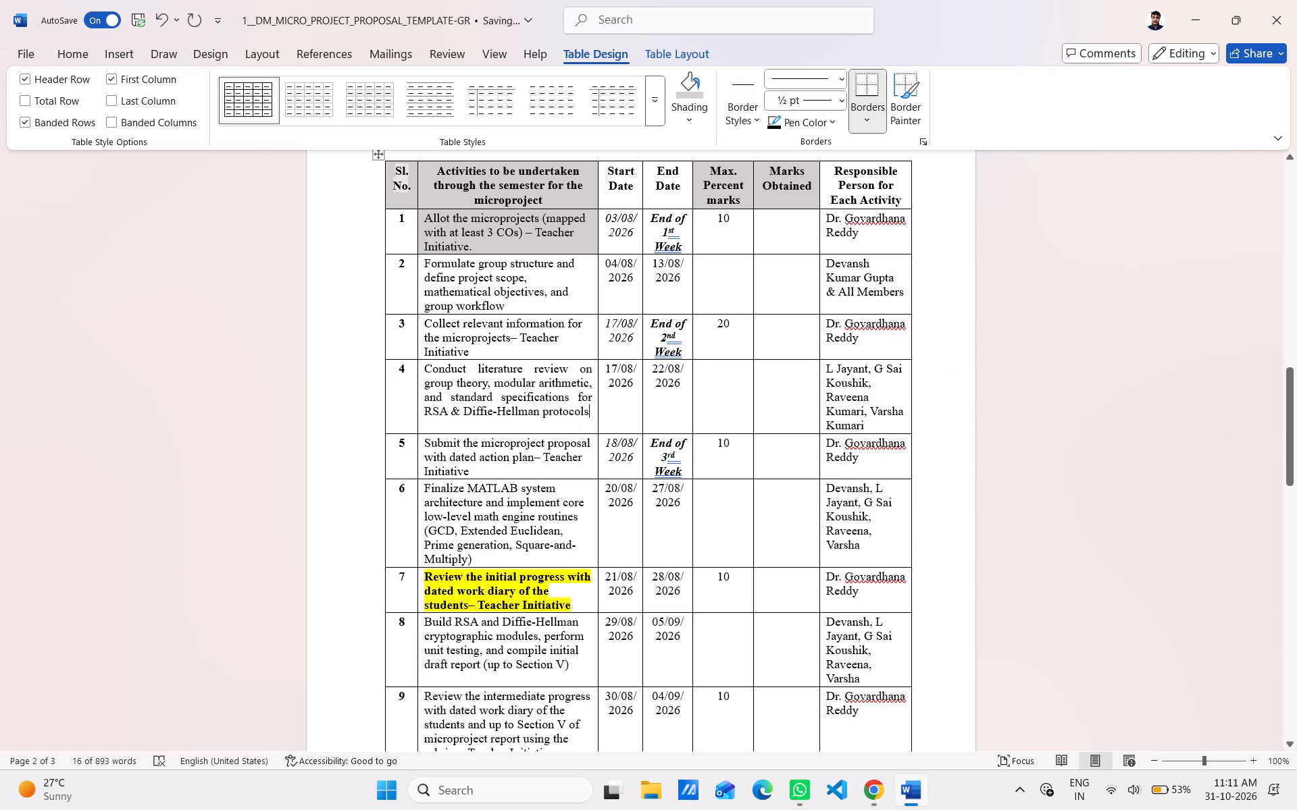
pyautogui.press('.')
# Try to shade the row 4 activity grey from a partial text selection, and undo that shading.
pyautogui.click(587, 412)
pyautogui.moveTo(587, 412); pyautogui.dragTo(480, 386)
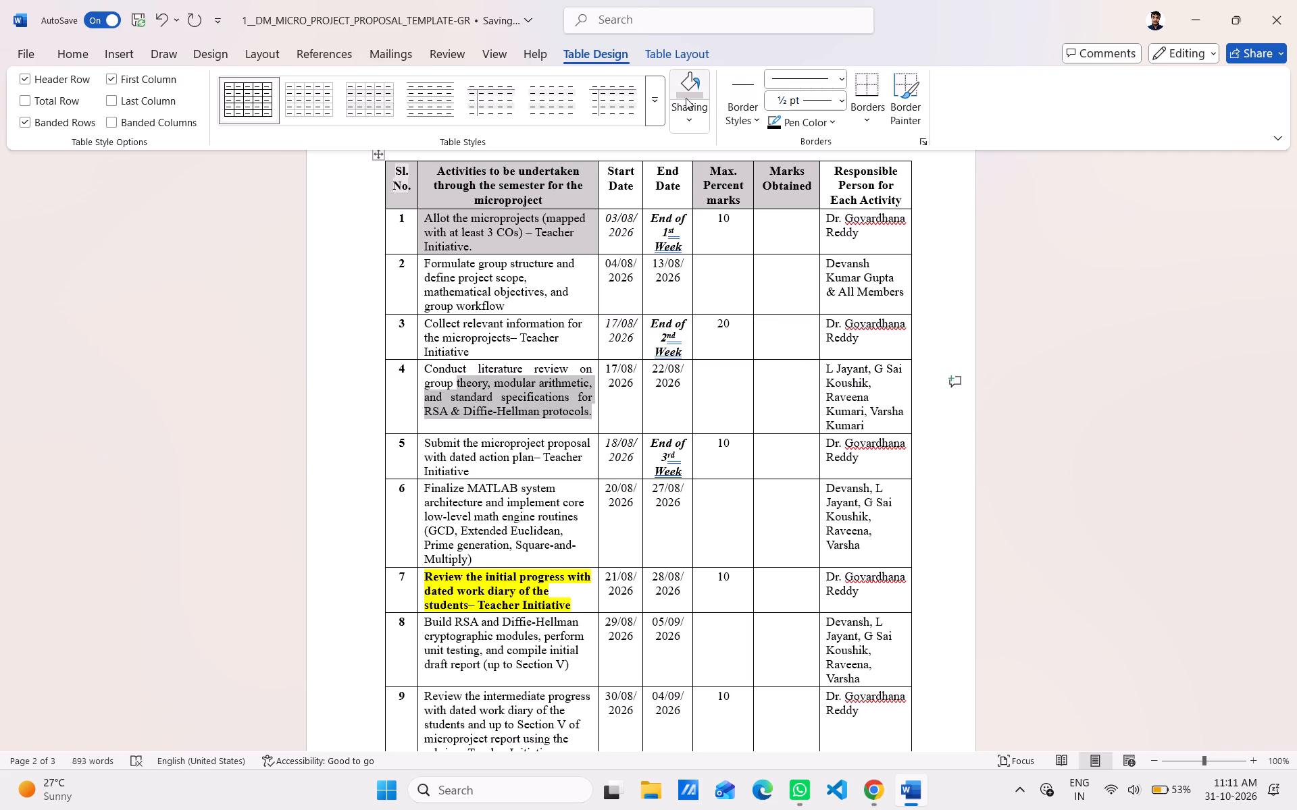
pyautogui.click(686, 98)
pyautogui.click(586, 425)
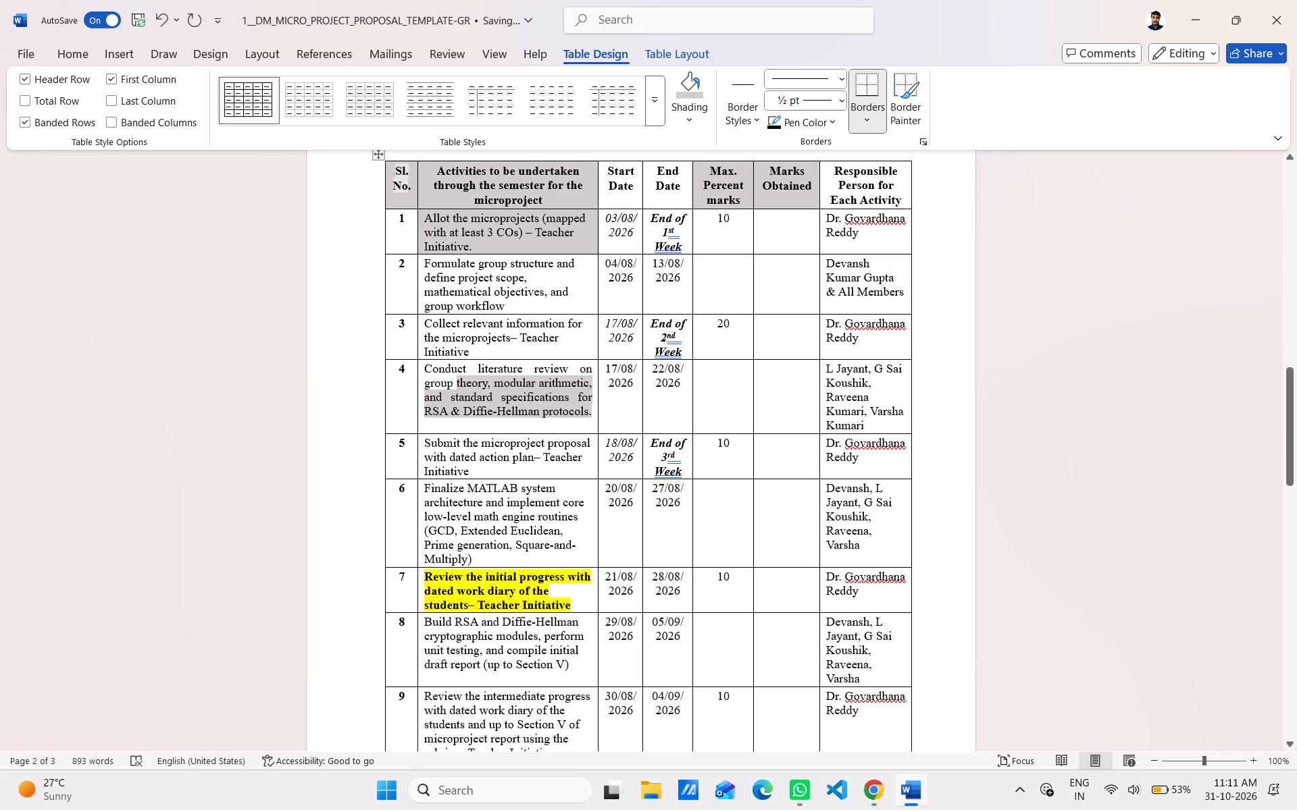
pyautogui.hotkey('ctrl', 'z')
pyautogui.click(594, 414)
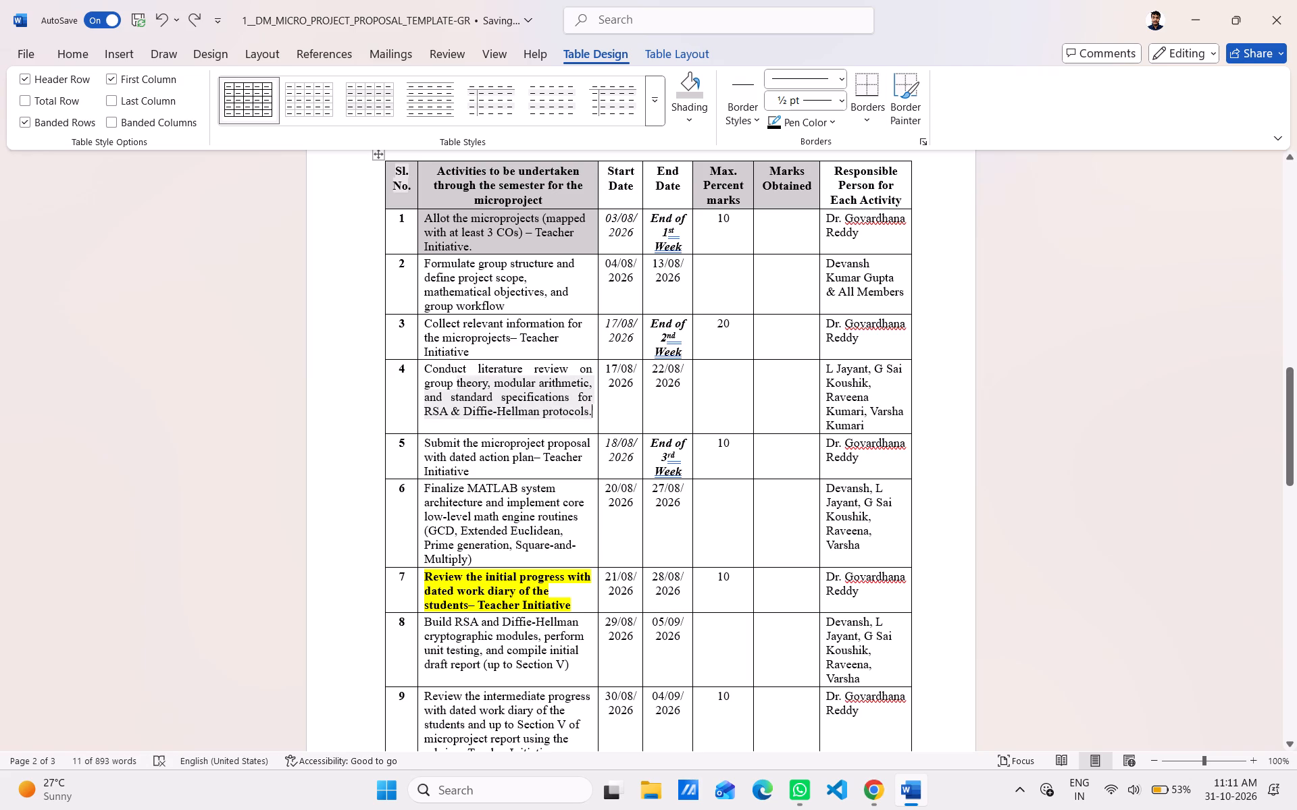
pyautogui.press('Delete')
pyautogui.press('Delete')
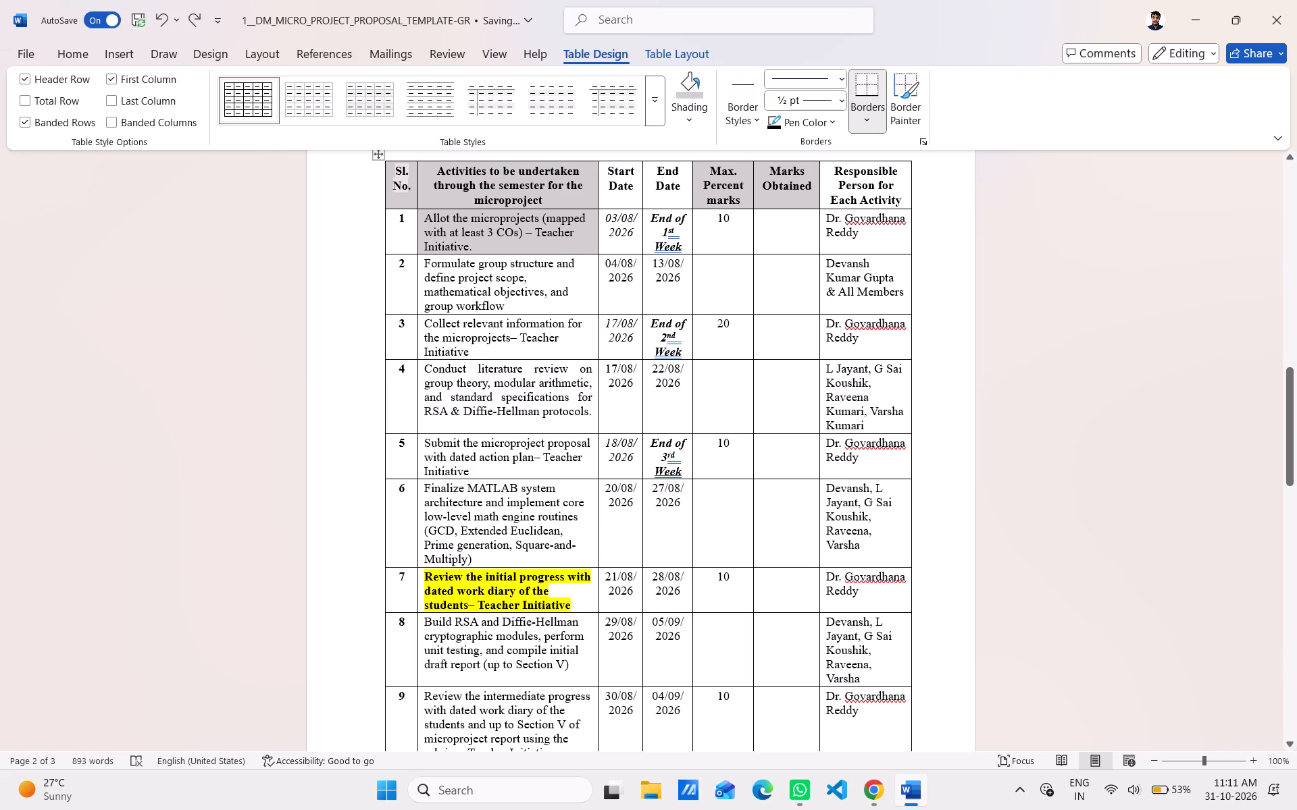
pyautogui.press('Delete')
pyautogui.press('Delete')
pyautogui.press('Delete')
# Shade the whole row 4 activity cell with the same grey as the row 1 activity cell.
pyautogui.moveTo(592, 422); pyautogui.dragTo(572, 416)
pyautogui.moveTo(572, 416); pyautogui.dragTo(422, 374)
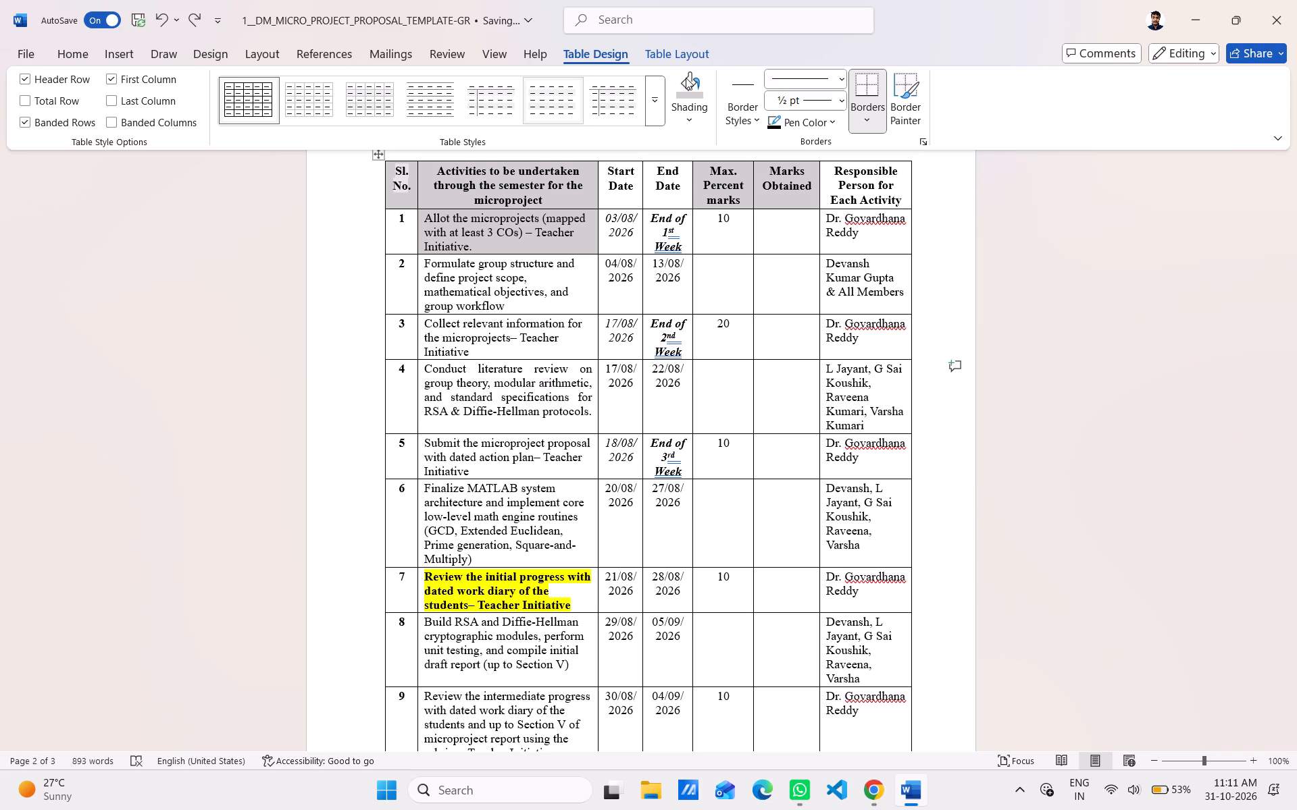
pyautogui.click(686, 79)
pyautogui.click(1073, 196)
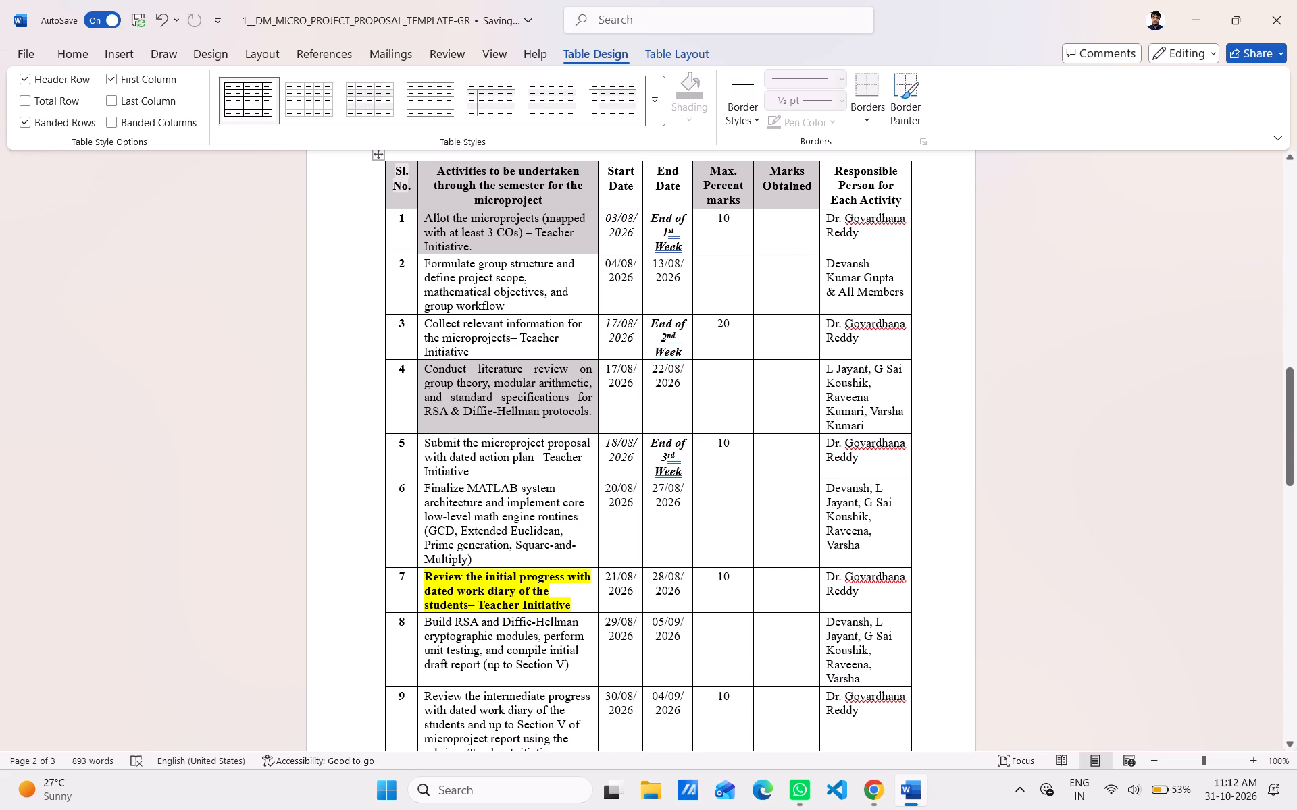
# Remove the bold formatting from the row 7 activity about reviewing the initial progress.
pyautogui.moveTo(572, 604); pyautogui.dragTo(440, 579)
pyautogui.hotkey('ctrl', 'b')
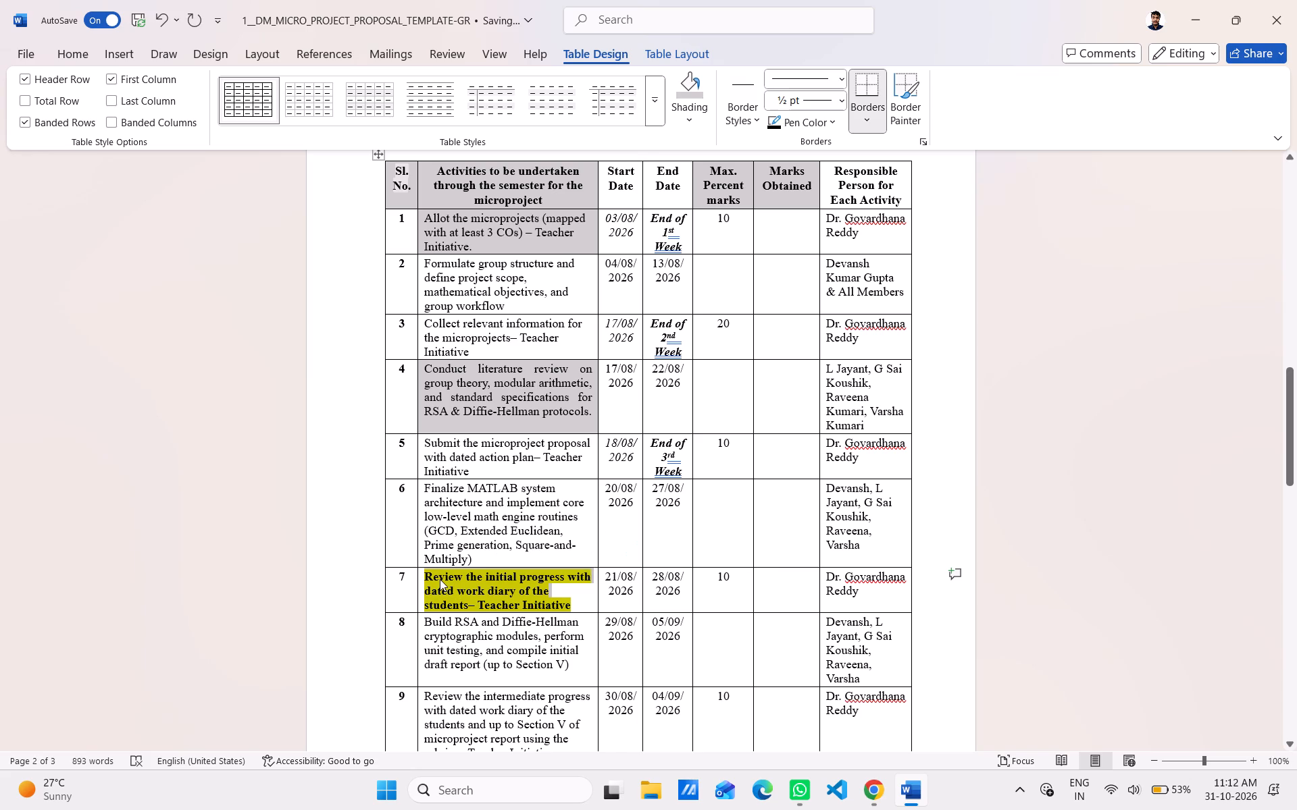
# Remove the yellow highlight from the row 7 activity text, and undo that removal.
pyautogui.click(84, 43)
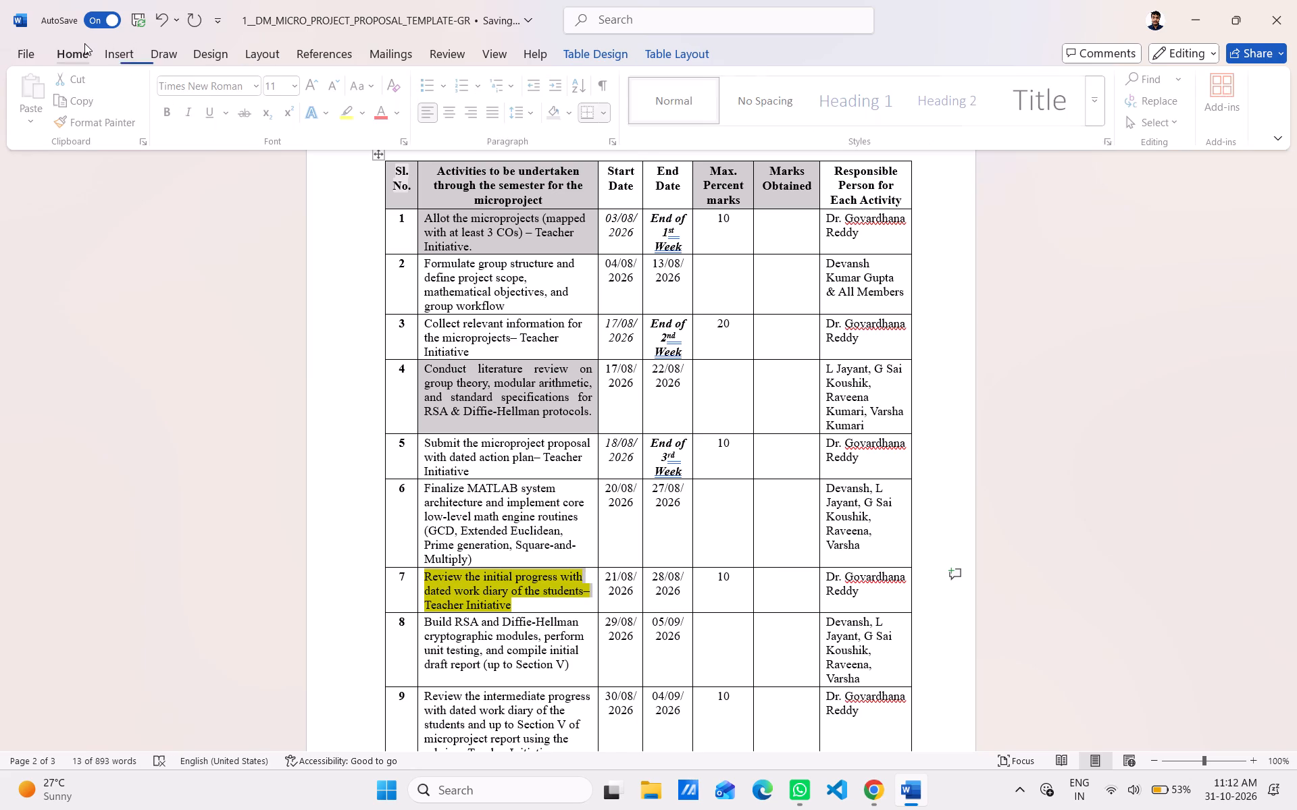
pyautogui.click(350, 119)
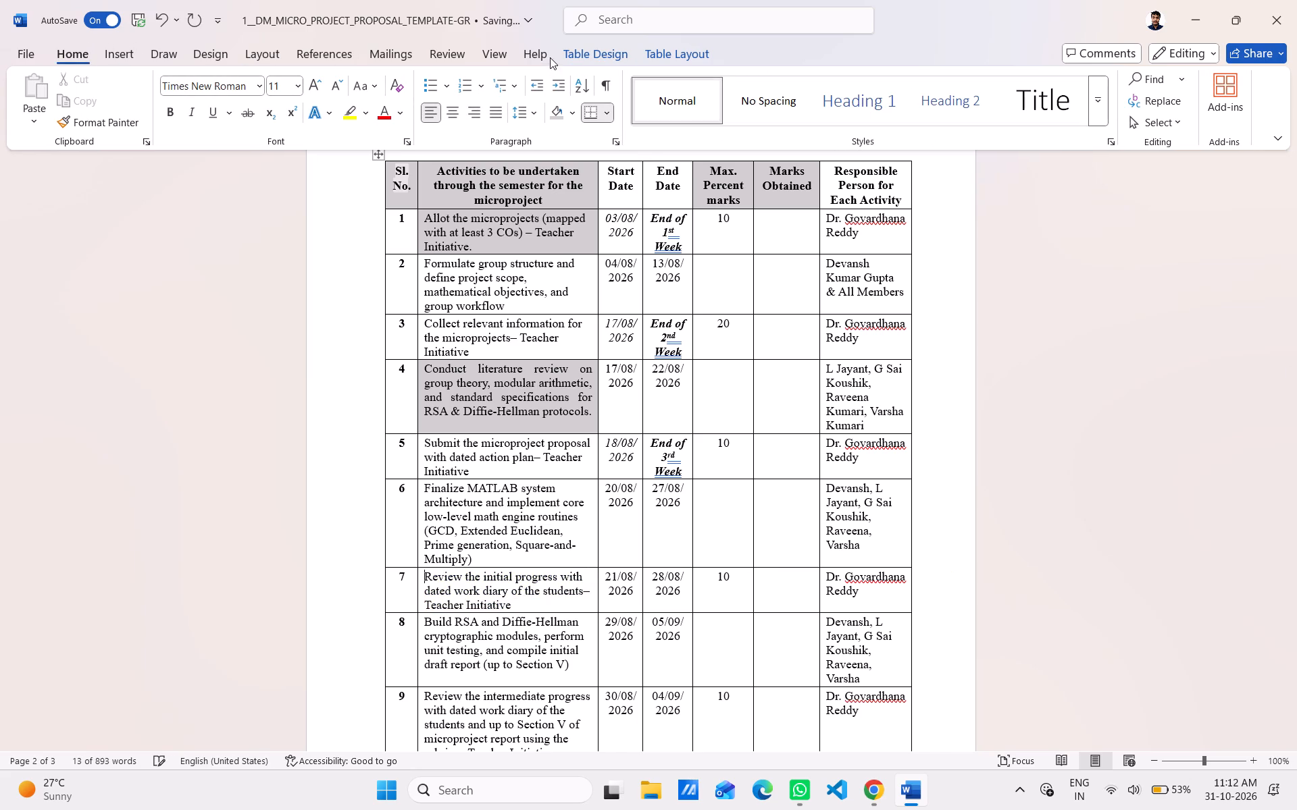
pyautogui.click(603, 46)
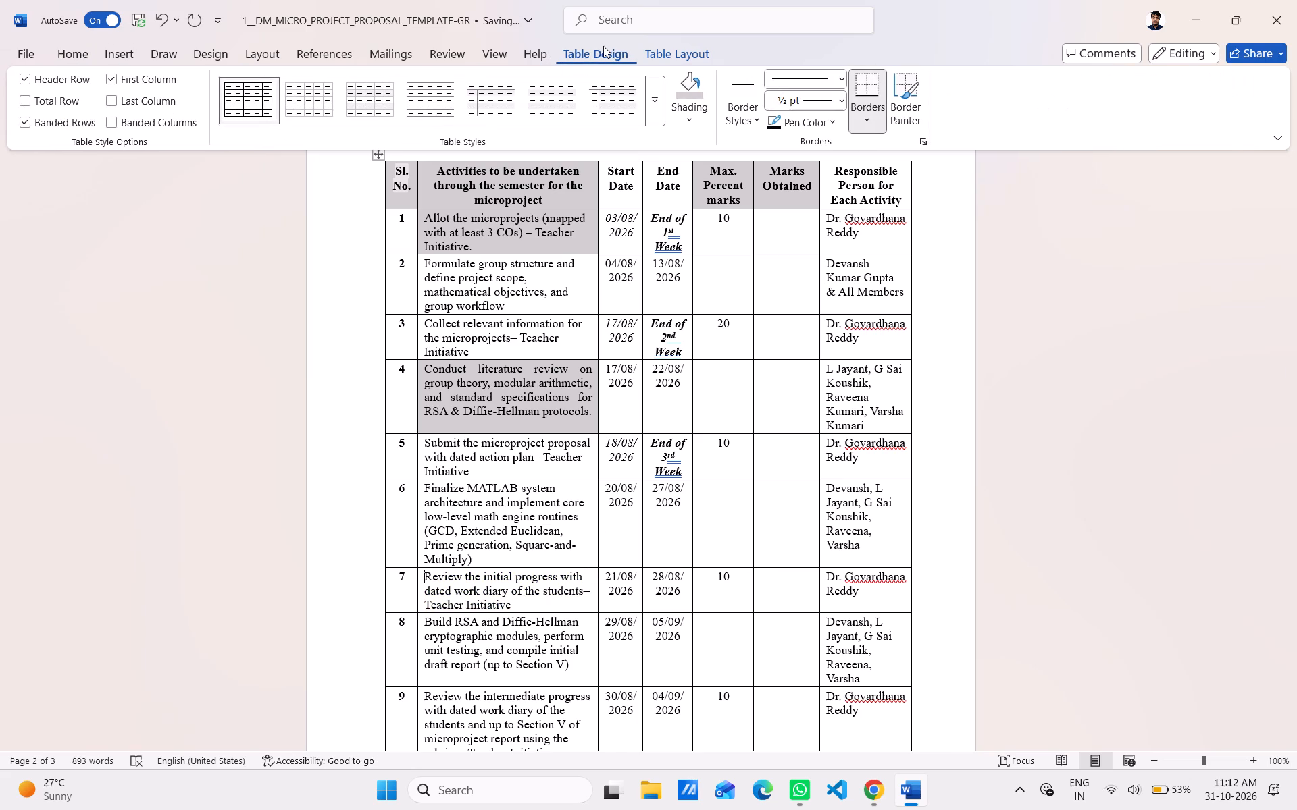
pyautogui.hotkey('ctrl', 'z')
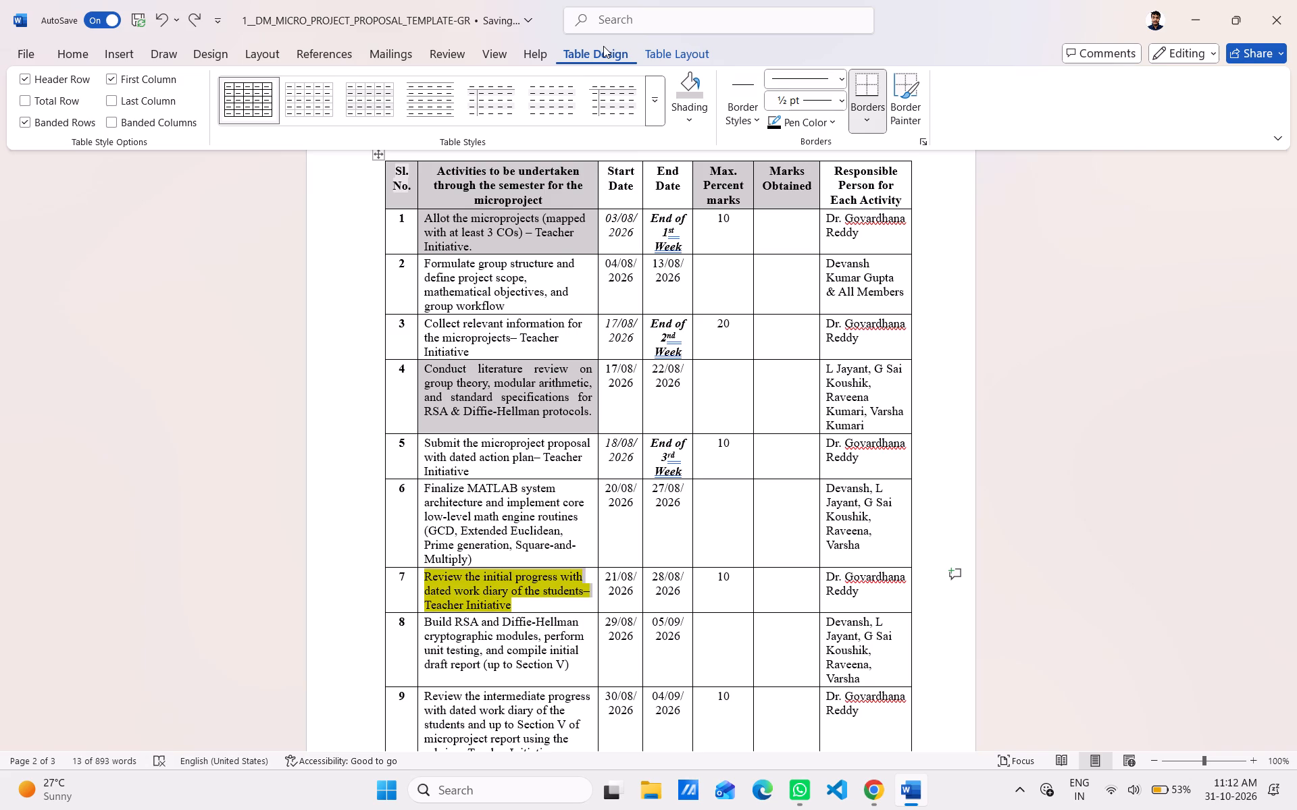
# Shade the row 7 activity cell with the same grey as the row 1 and row 4 activity cells.
pyautogui.click(691, 83)
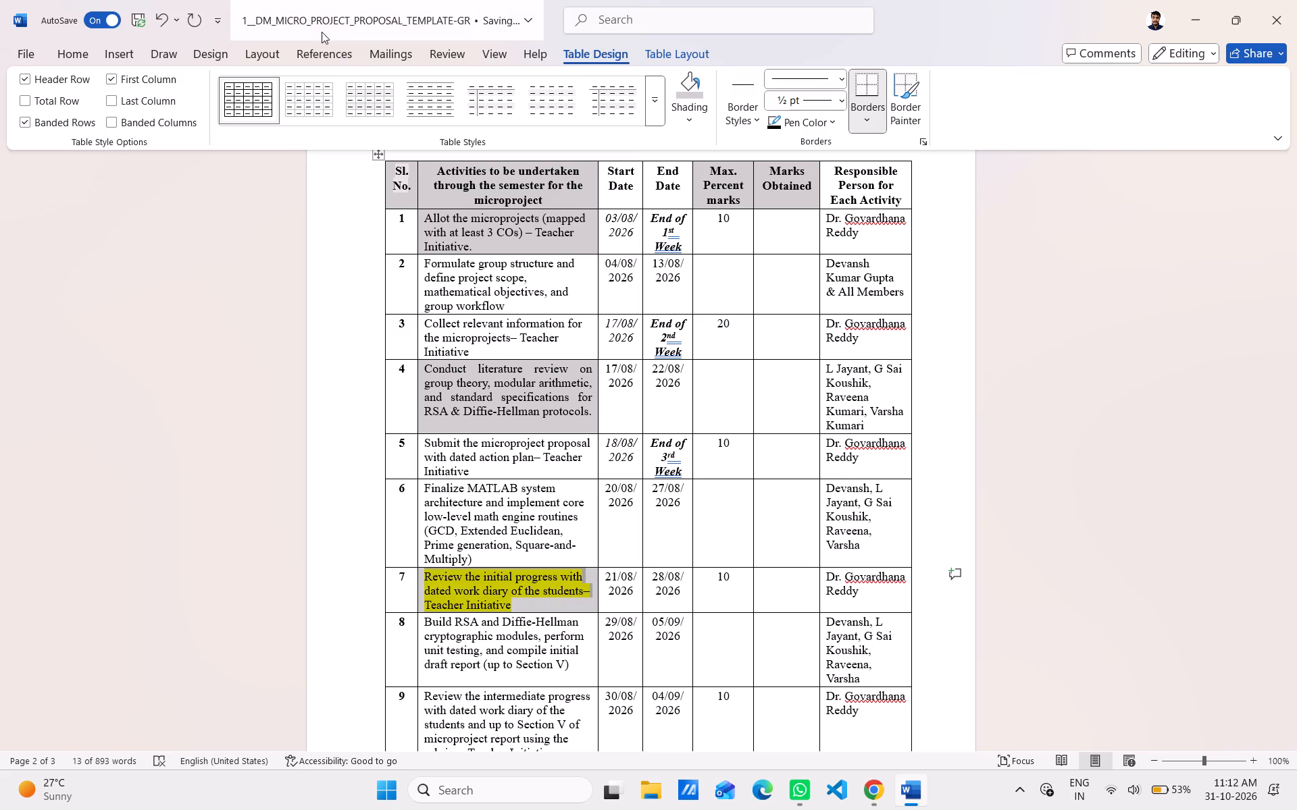
# Add a full stop after "Teacher Initiative" in the row 7 activity and remove the text's yellow highlight.
pyautogui.click(72, 52)
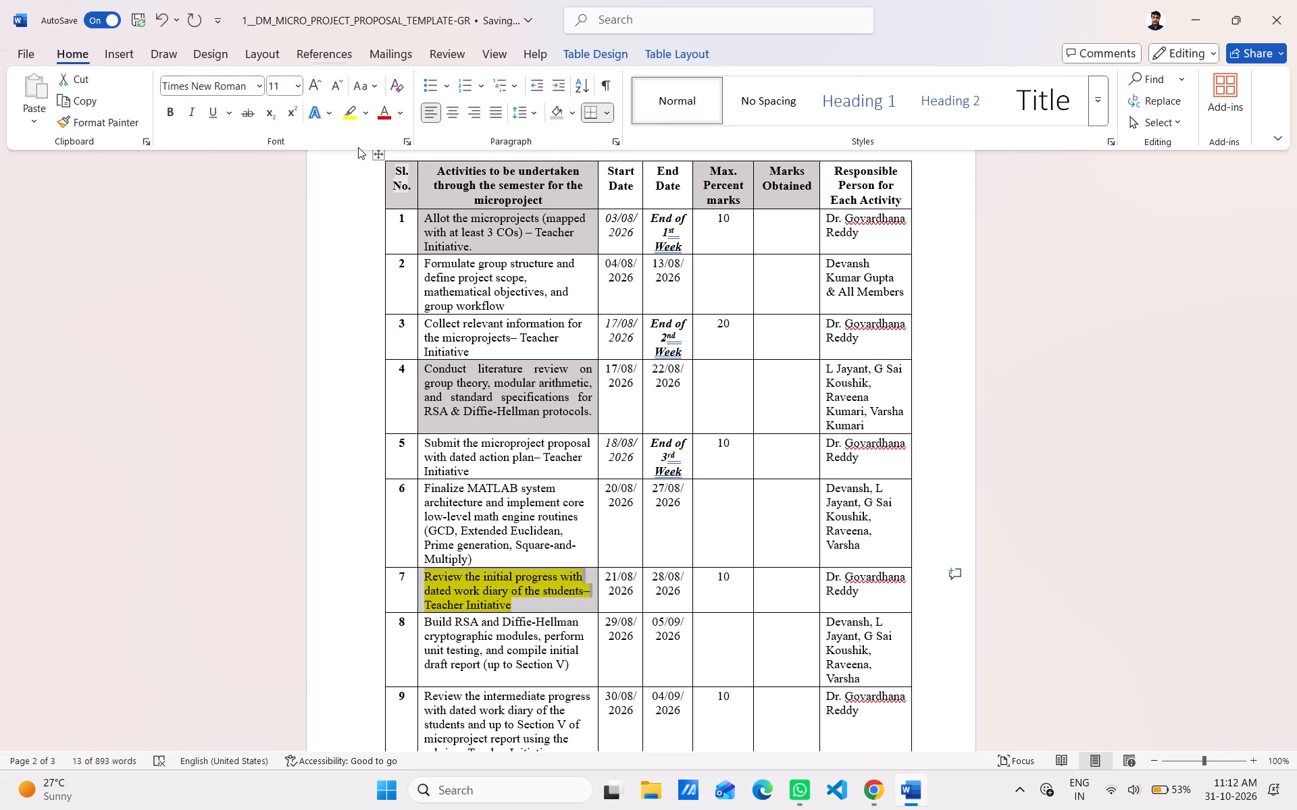
pyautogui.click(503, 593)
pyautogui.click(516, 607)
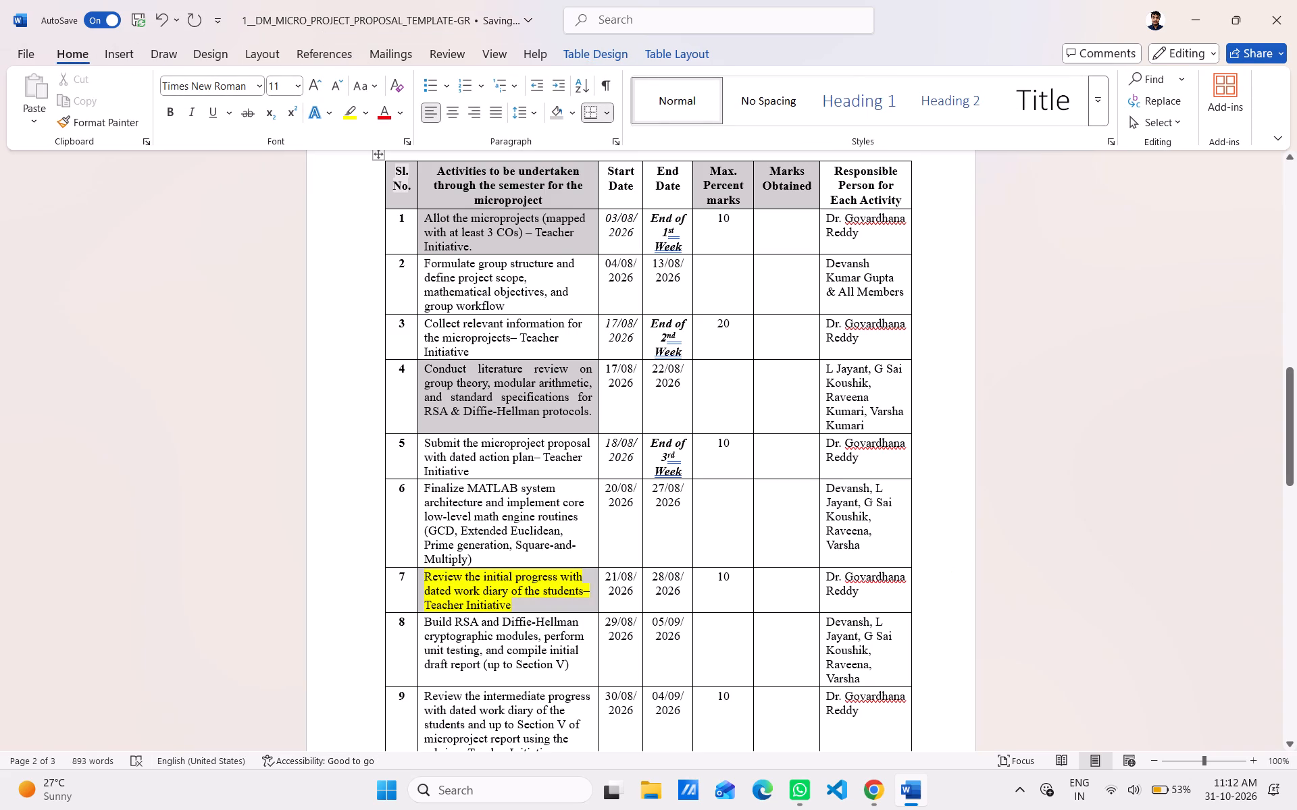
pyautogui.press('.')
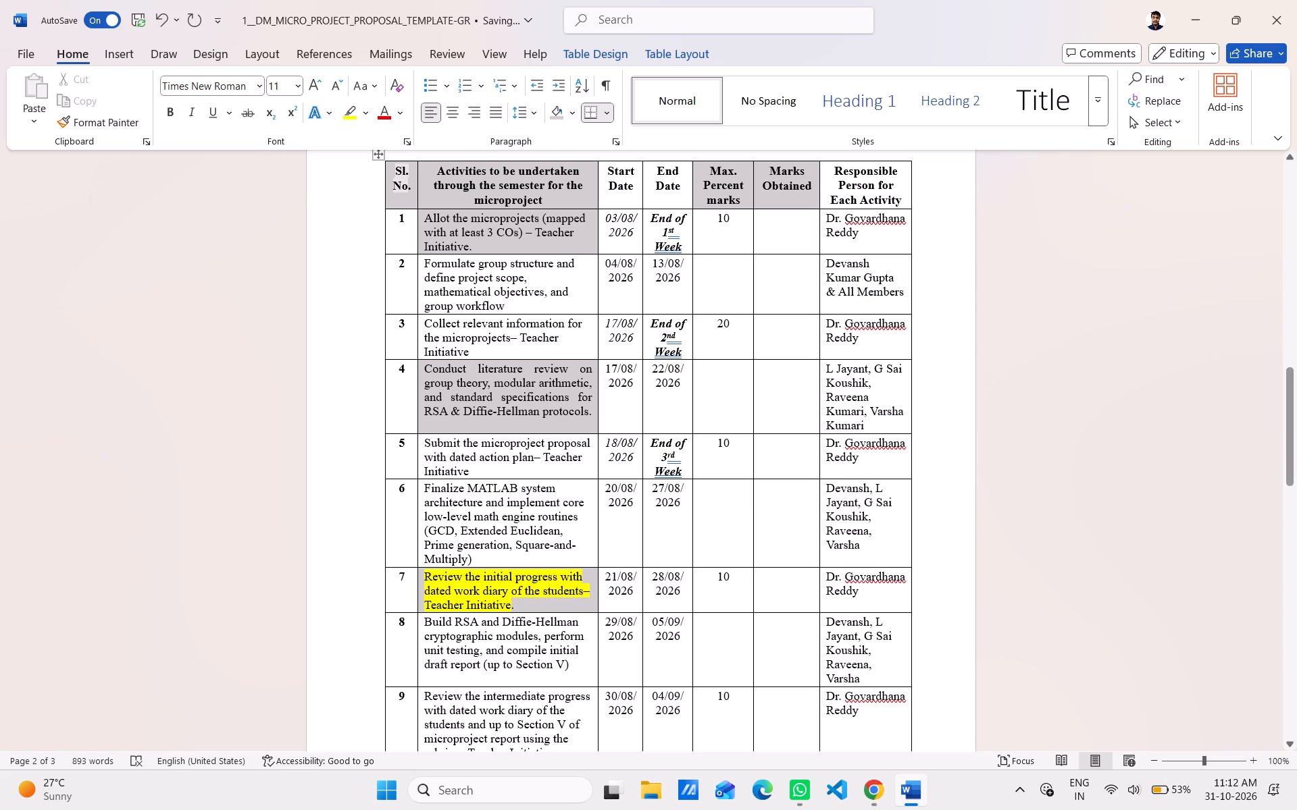
pyautogui.moveTo(427, 575); pyautogui.dragTo(542, 612)
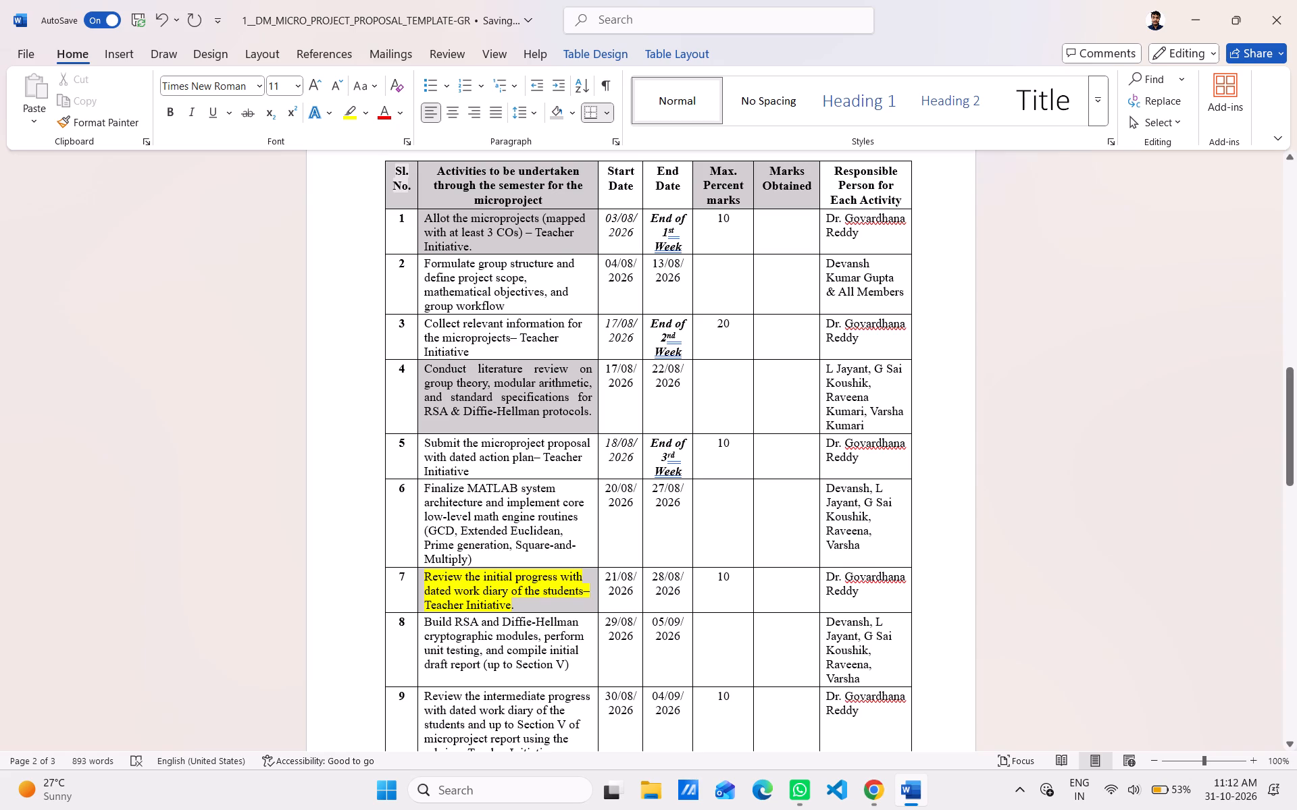
pyautogui.moveTo(542, 612); pyautogui.dragTo(514, 593)
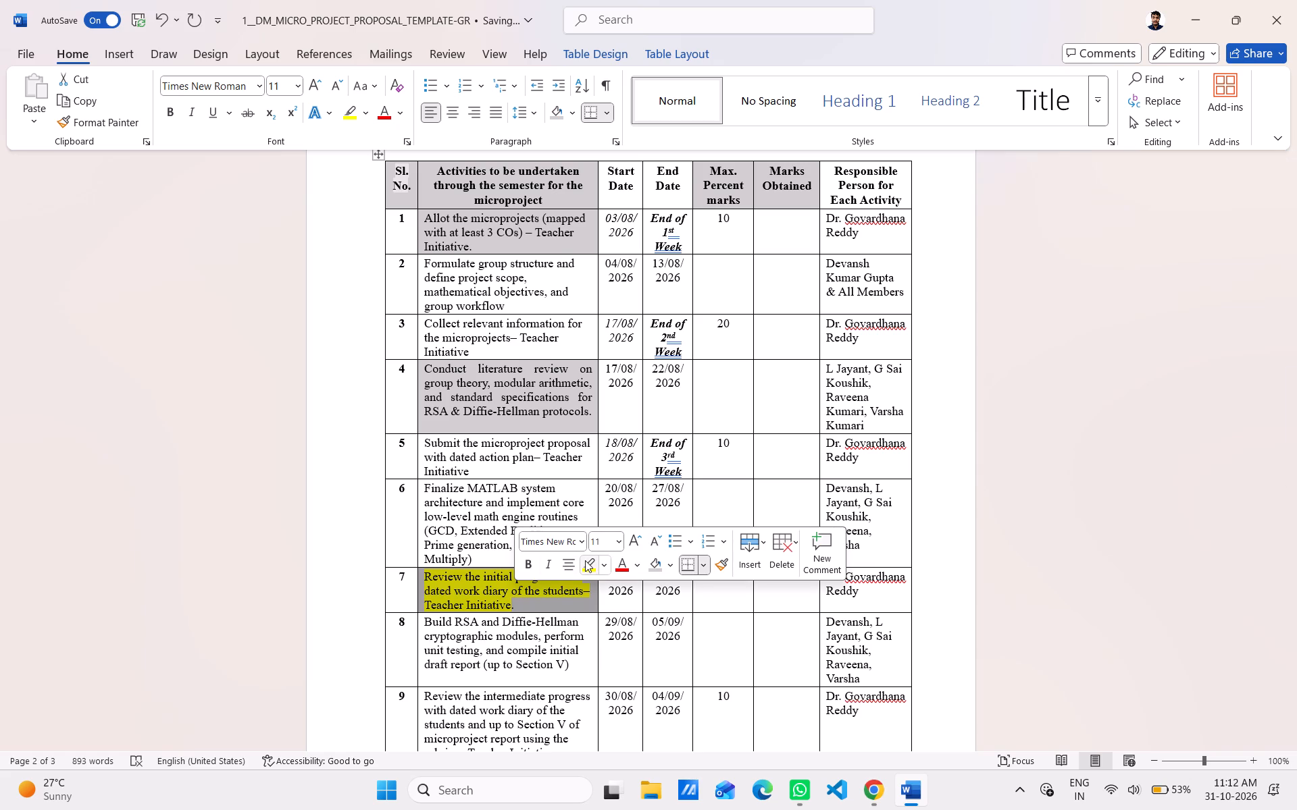
pyautogui.click(585, 560)
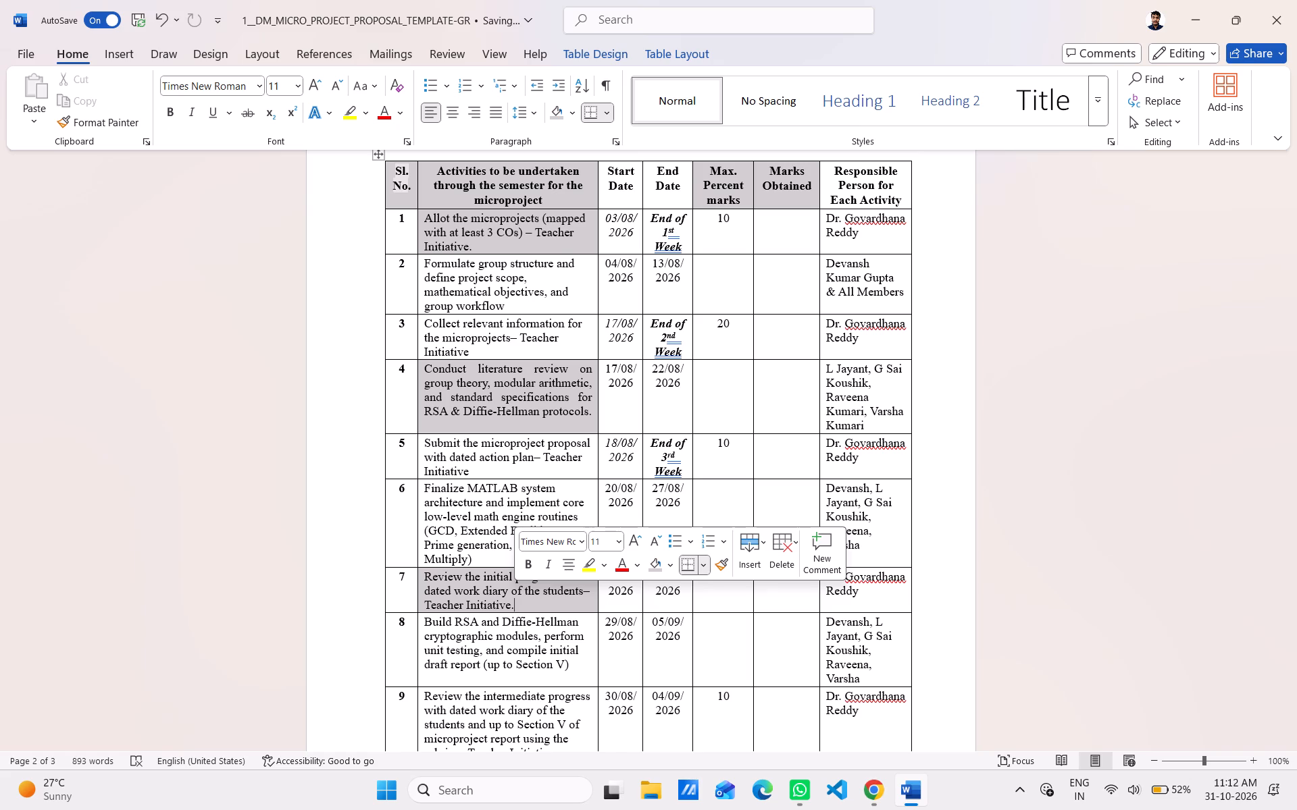
# Remove the yellow highlight and bold formatting from the row 27 activity about the seminar presentation and final evaluation.
pyautogui.scroll(-4, 928, 524)
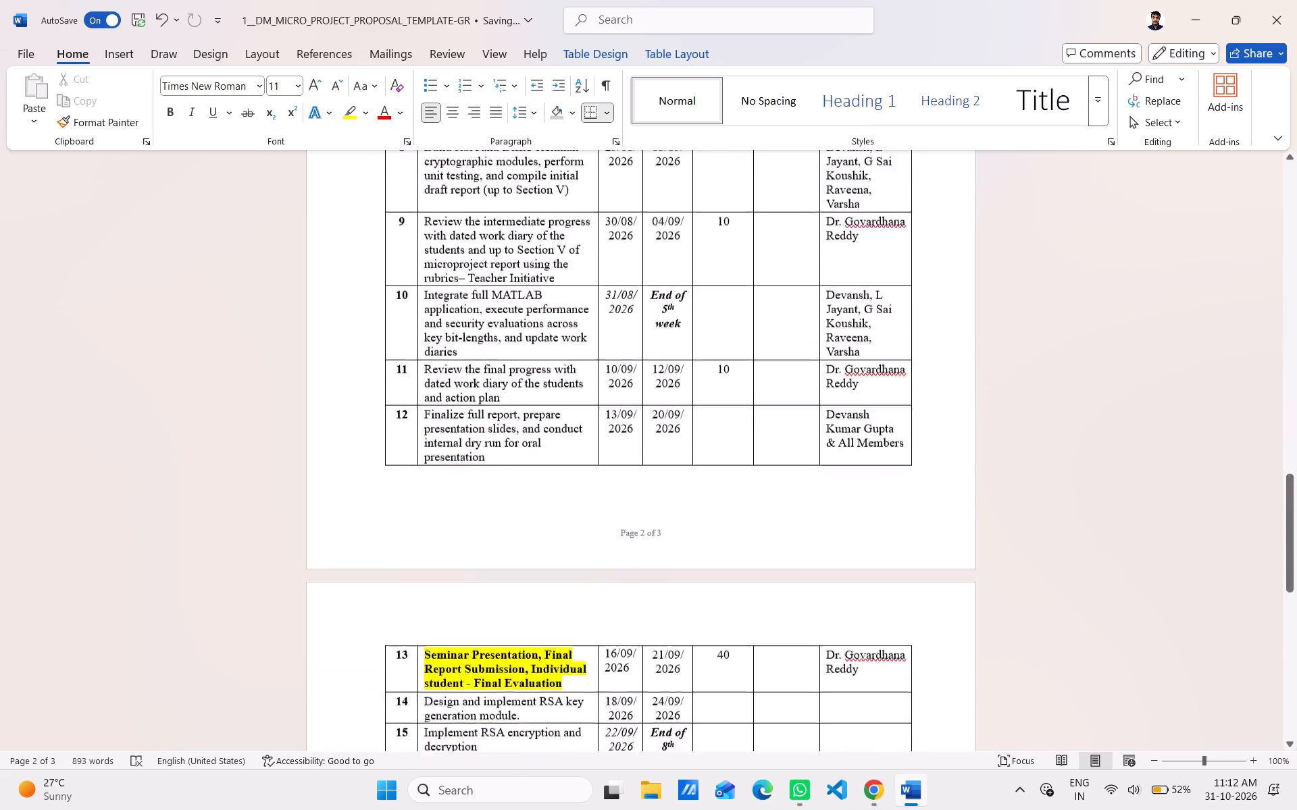
pyautogui.scroll(-1, 928, 524)
pyautogui.scroll(2, 928, 524)
pyautogui.scroll(-1, 928, 524)
pyautogui.scroll(-1, 599, 626)
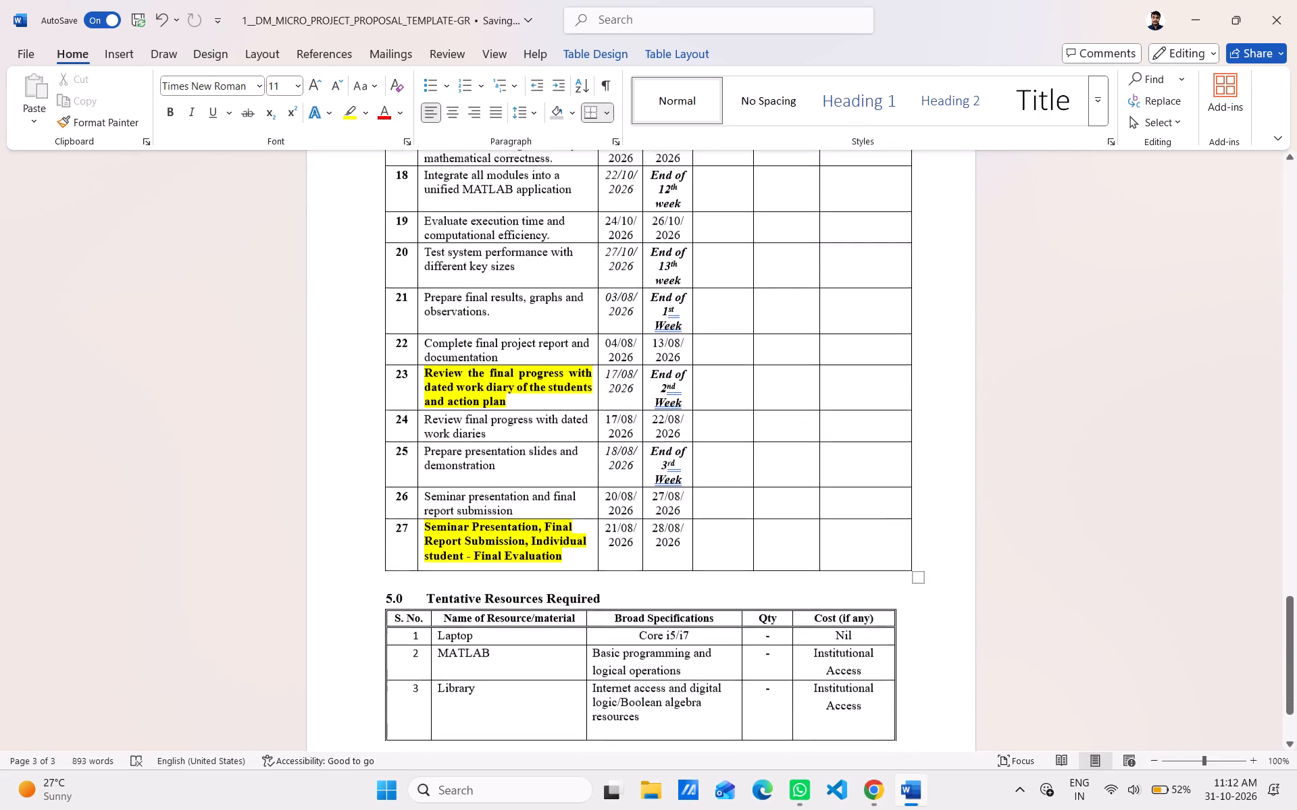
pyautogui.moveTo(562, 553); pyautogui.dragTo(426, 529)
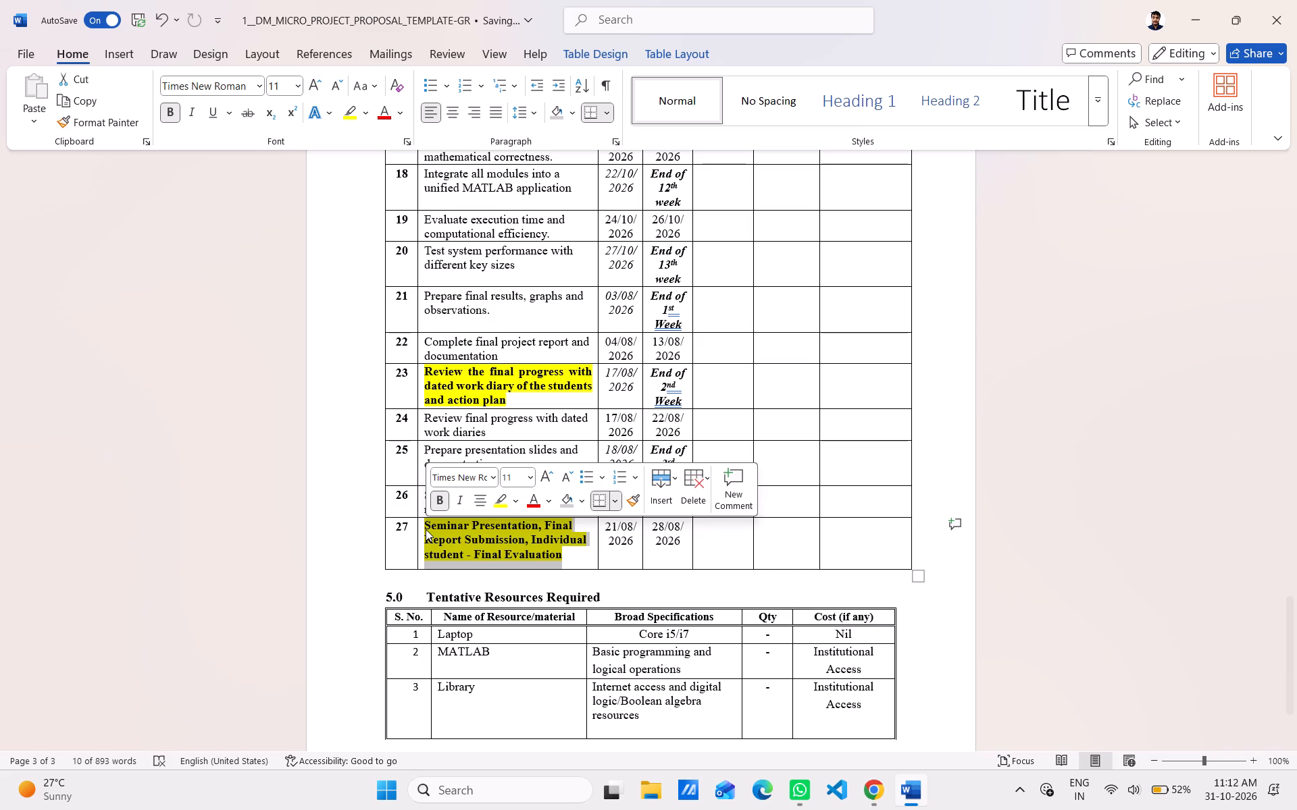
pyautogui.click(358, 119)
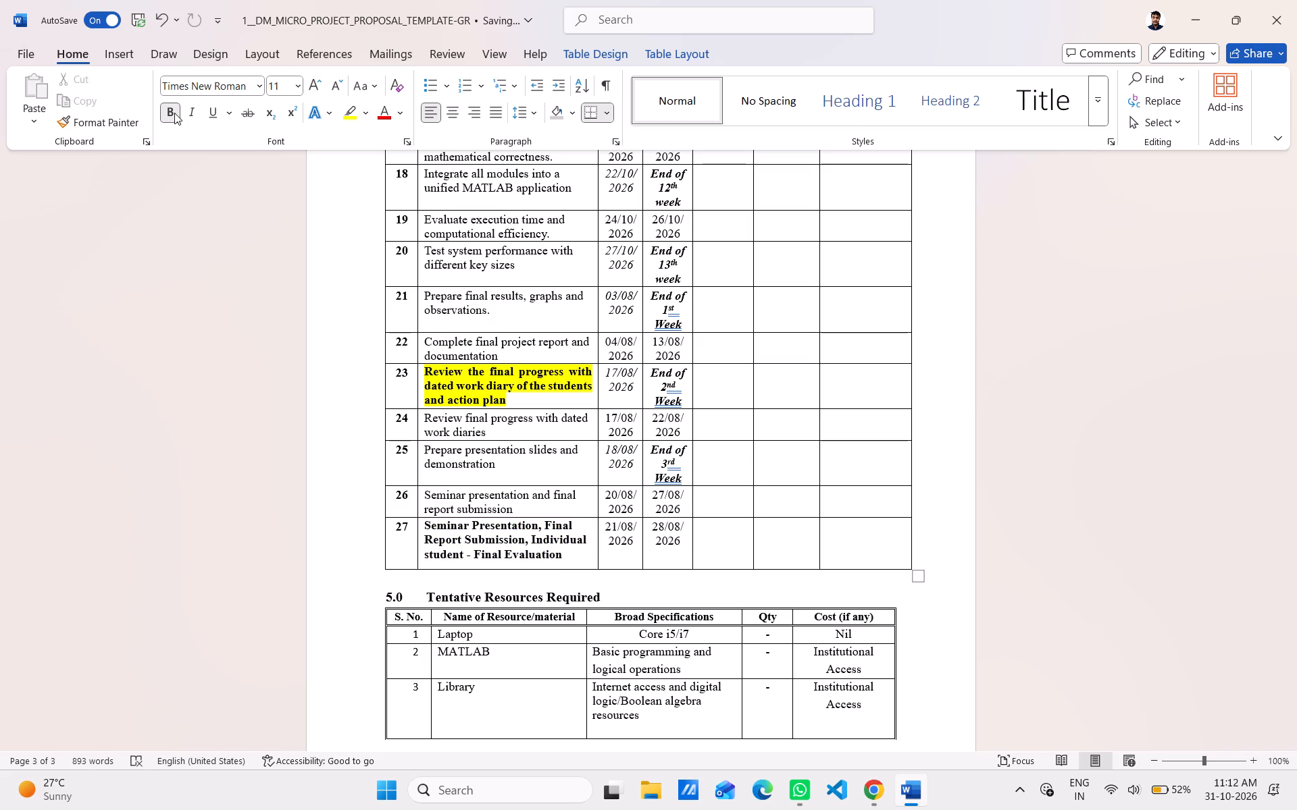
pyautogui.click(174, 113)
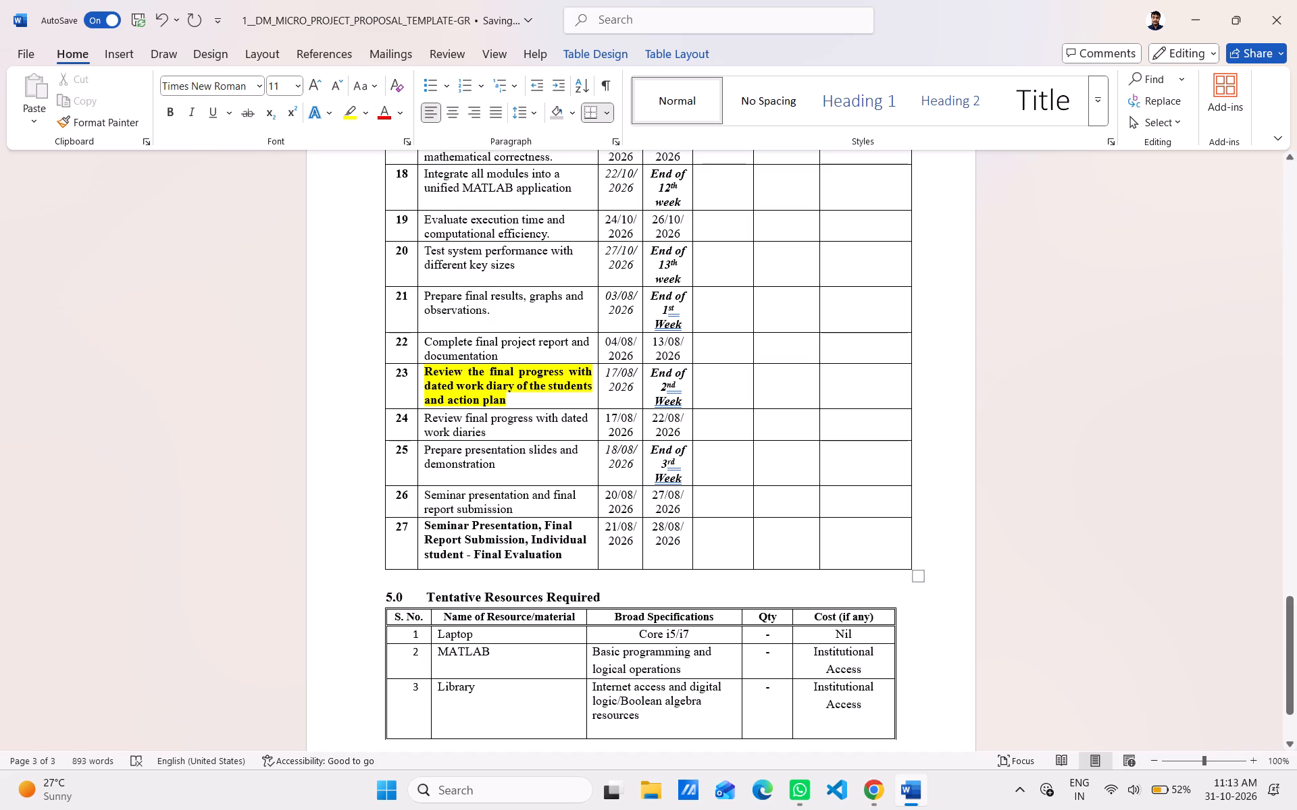
pyautogui.moveTo(581, 559); pyautogui.dragTo(436, 531)
pyautogui.hotkey('ctrl', 'b')
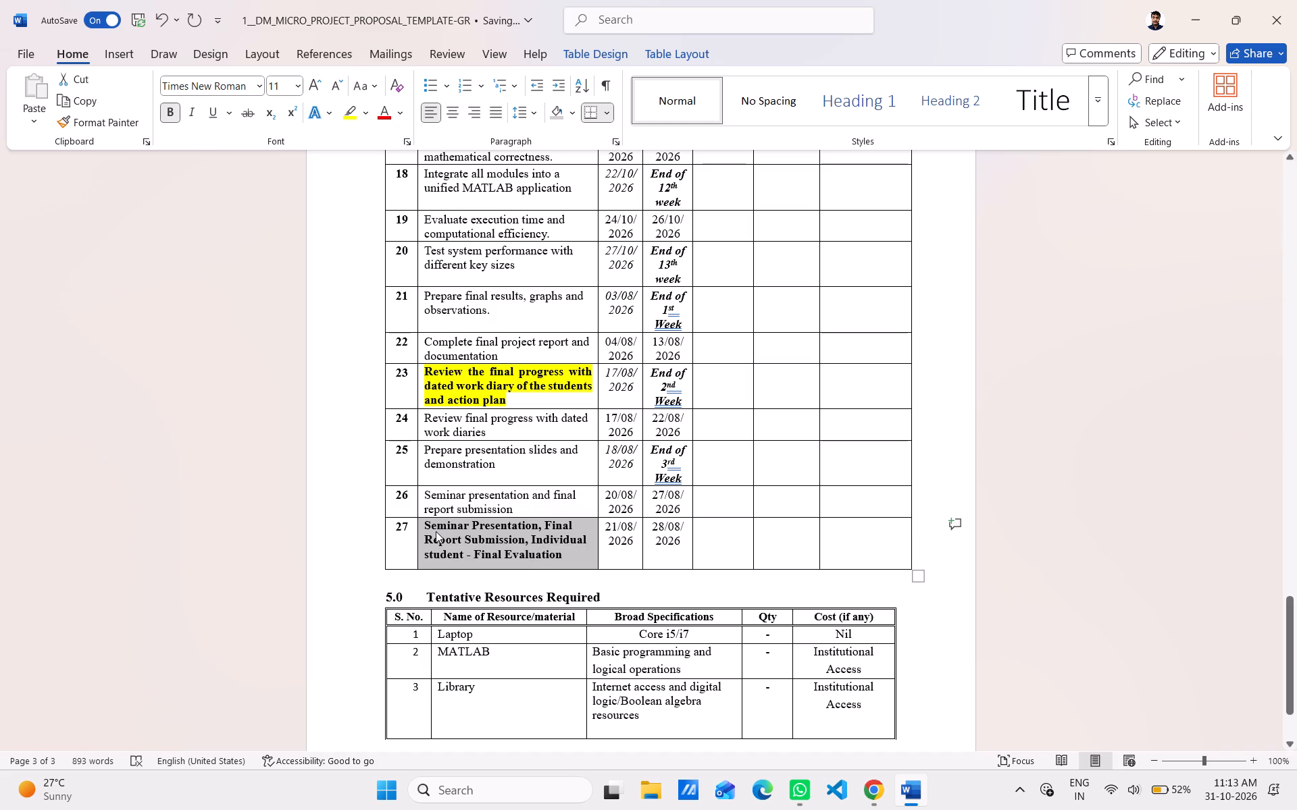
# Shade the row 27 activity cell with the same grey as the other shaded activity cells.
pyautogui.click(675, 52)
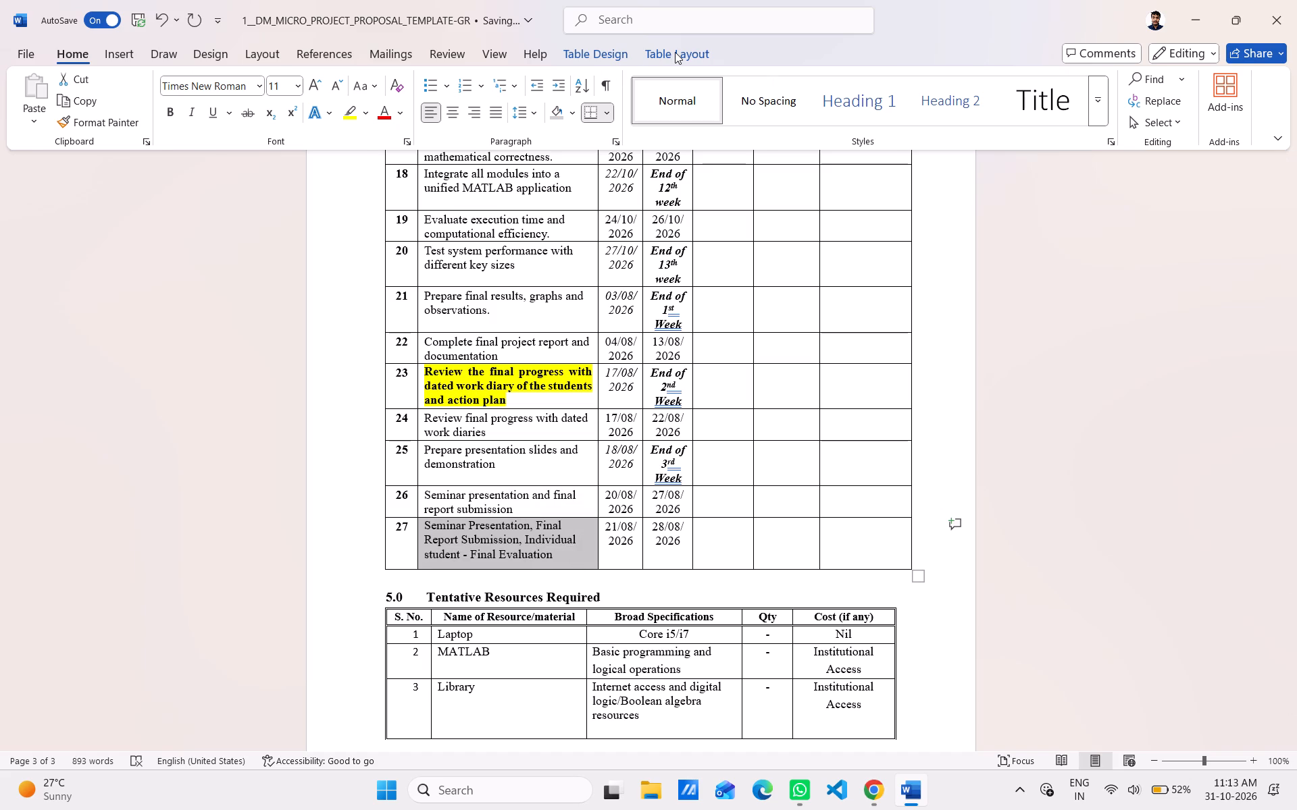
pyautogui.click(594, 57)
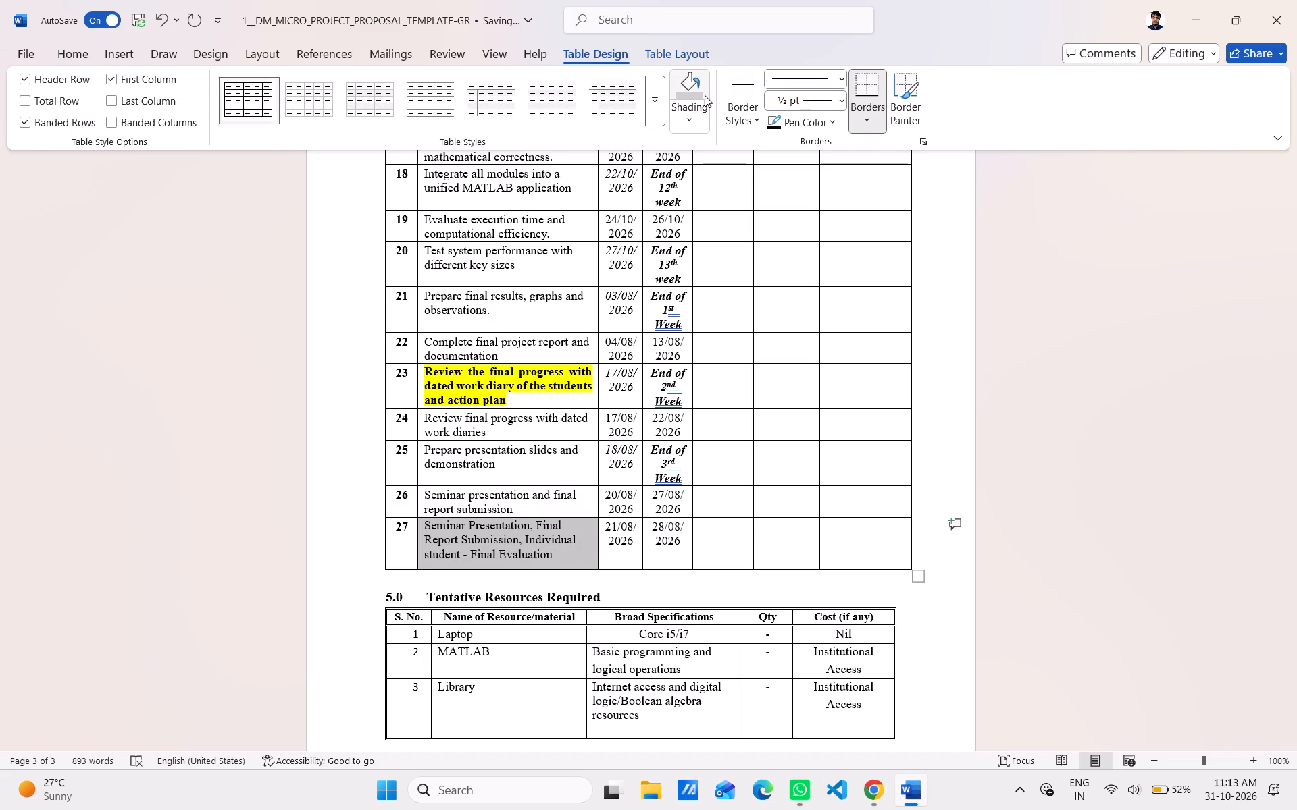
pyautogui.click(682, 79)
pyautogui.click(1004, 304)
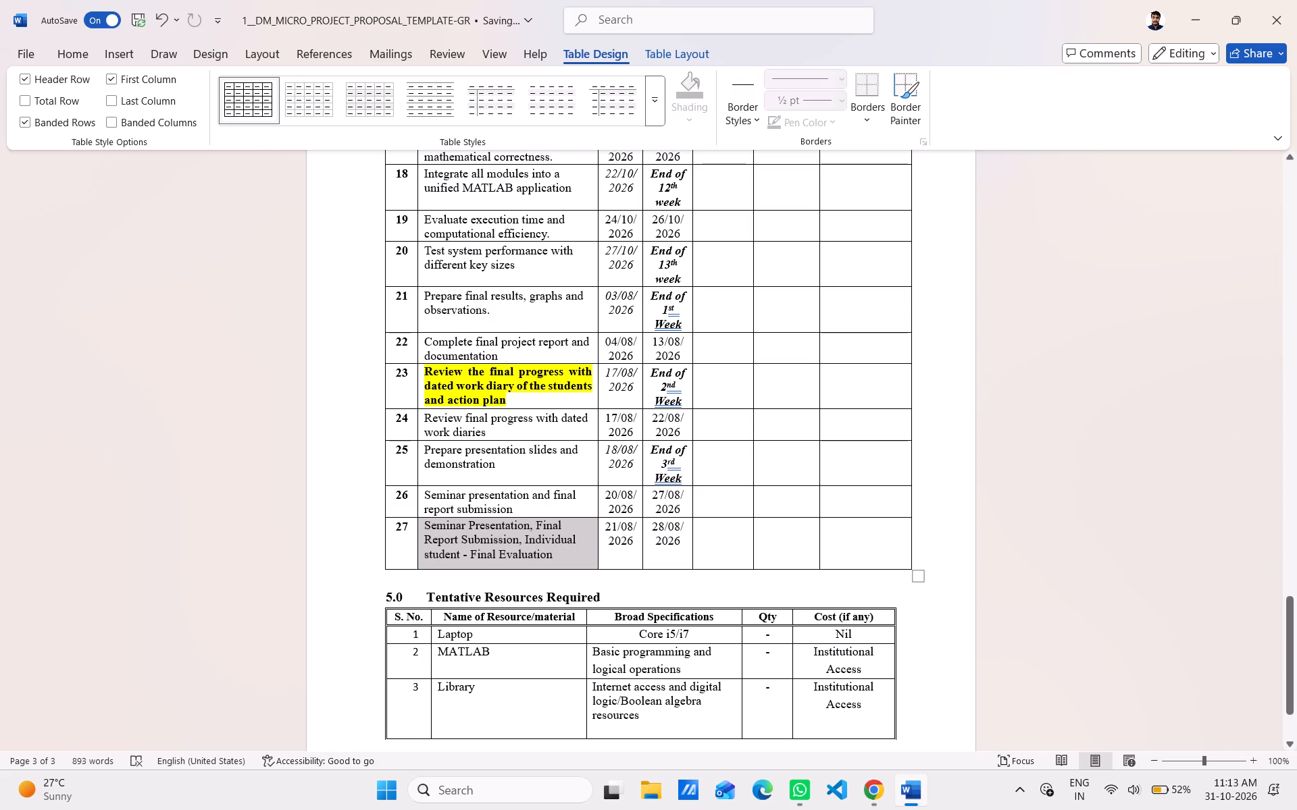
# Add a full stop after "action plan" in the row 23 activity and remove the text's bold formatting.
pyautogui.click(511, 394)
pyautogui.press('.')
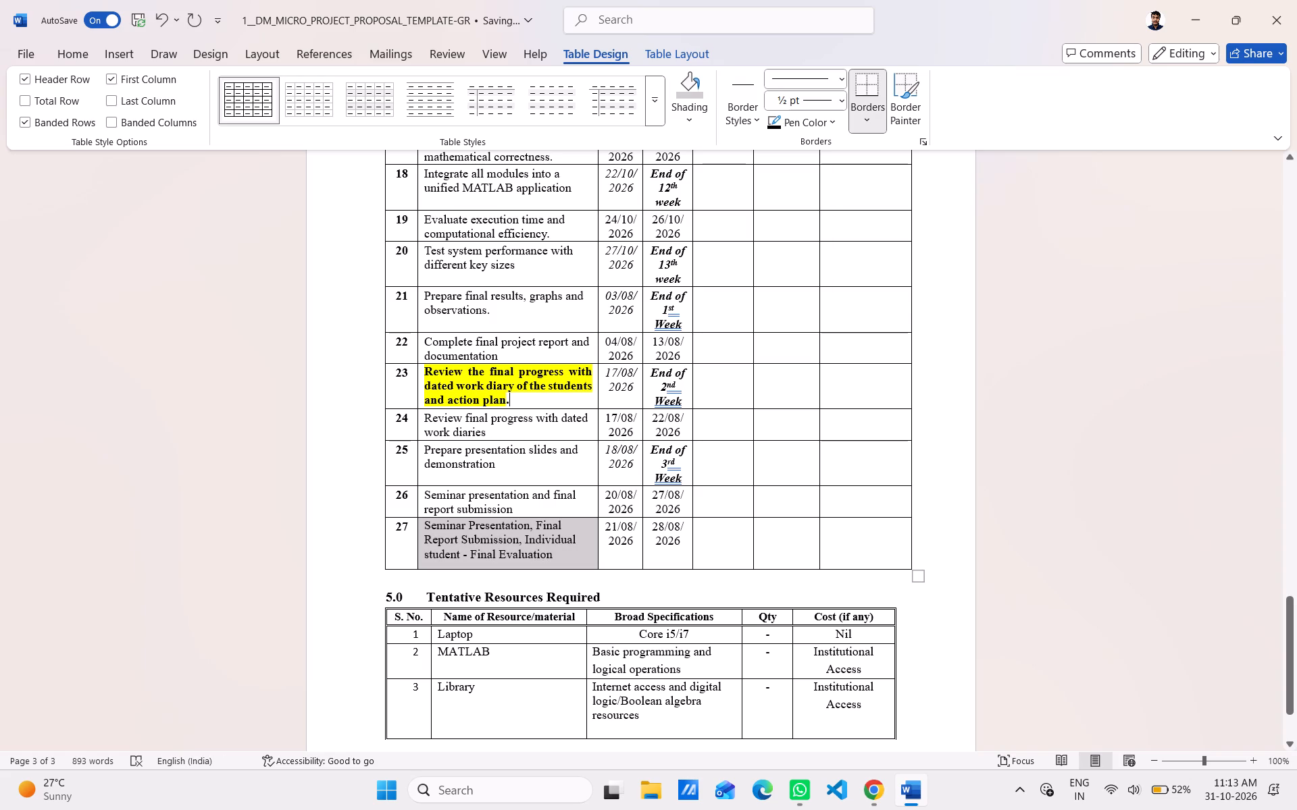
pyautogui.moveTo(515, 404); pyautogui.dragTo(428, 371)
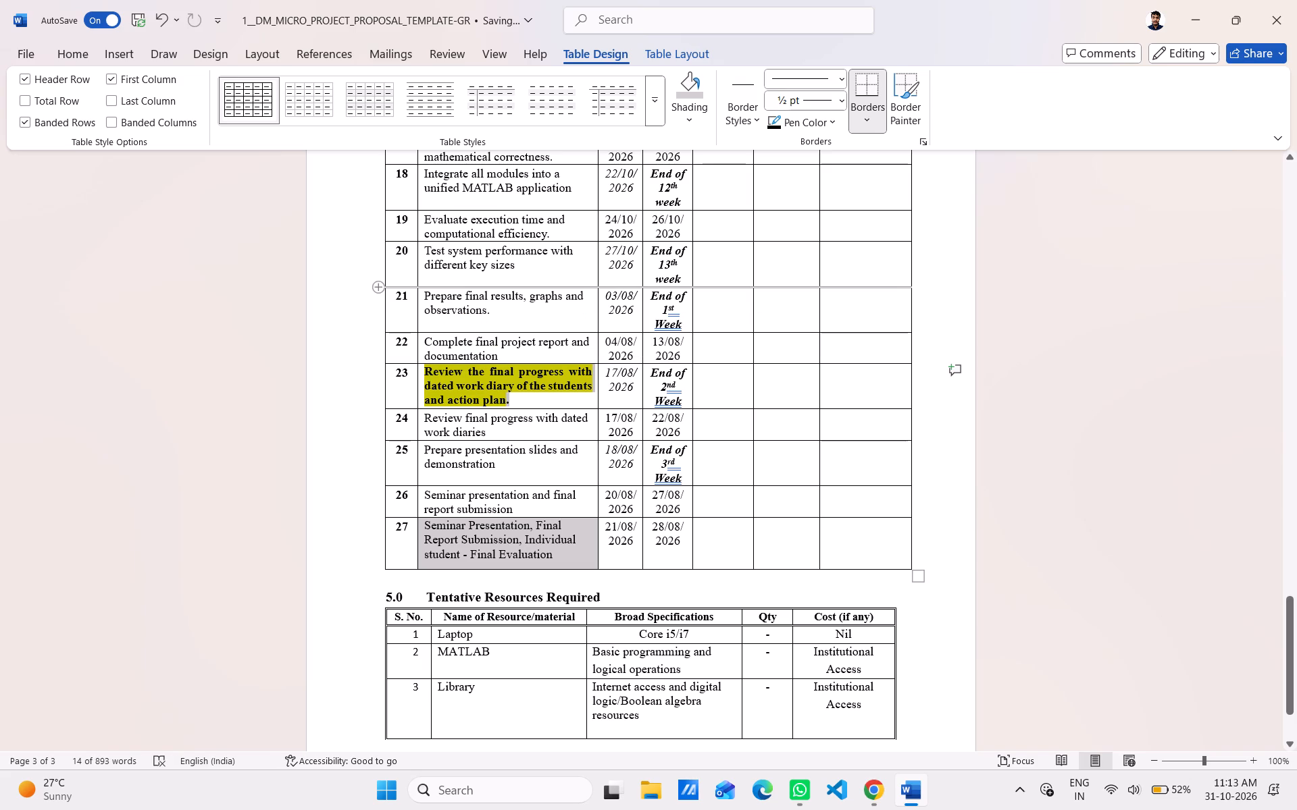
pyautogui.hotkey('ctrl', 'b')
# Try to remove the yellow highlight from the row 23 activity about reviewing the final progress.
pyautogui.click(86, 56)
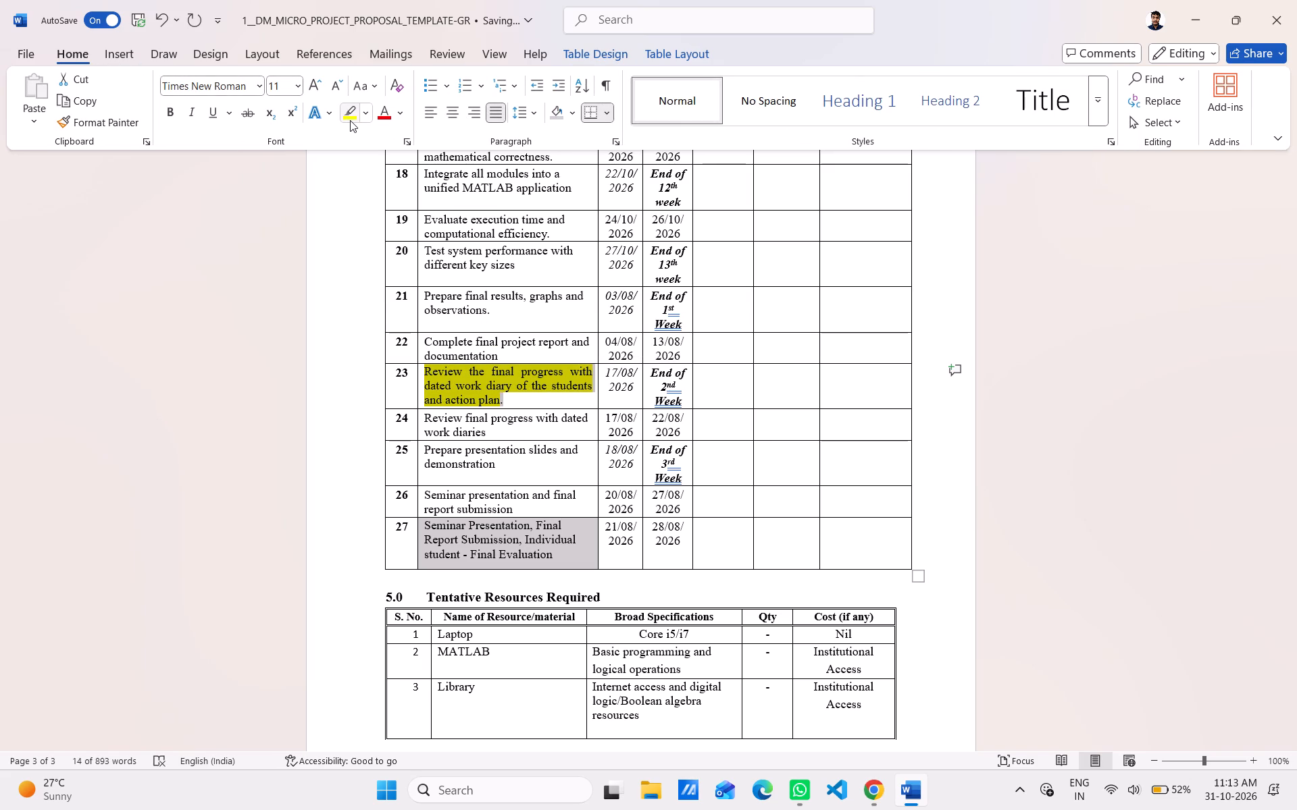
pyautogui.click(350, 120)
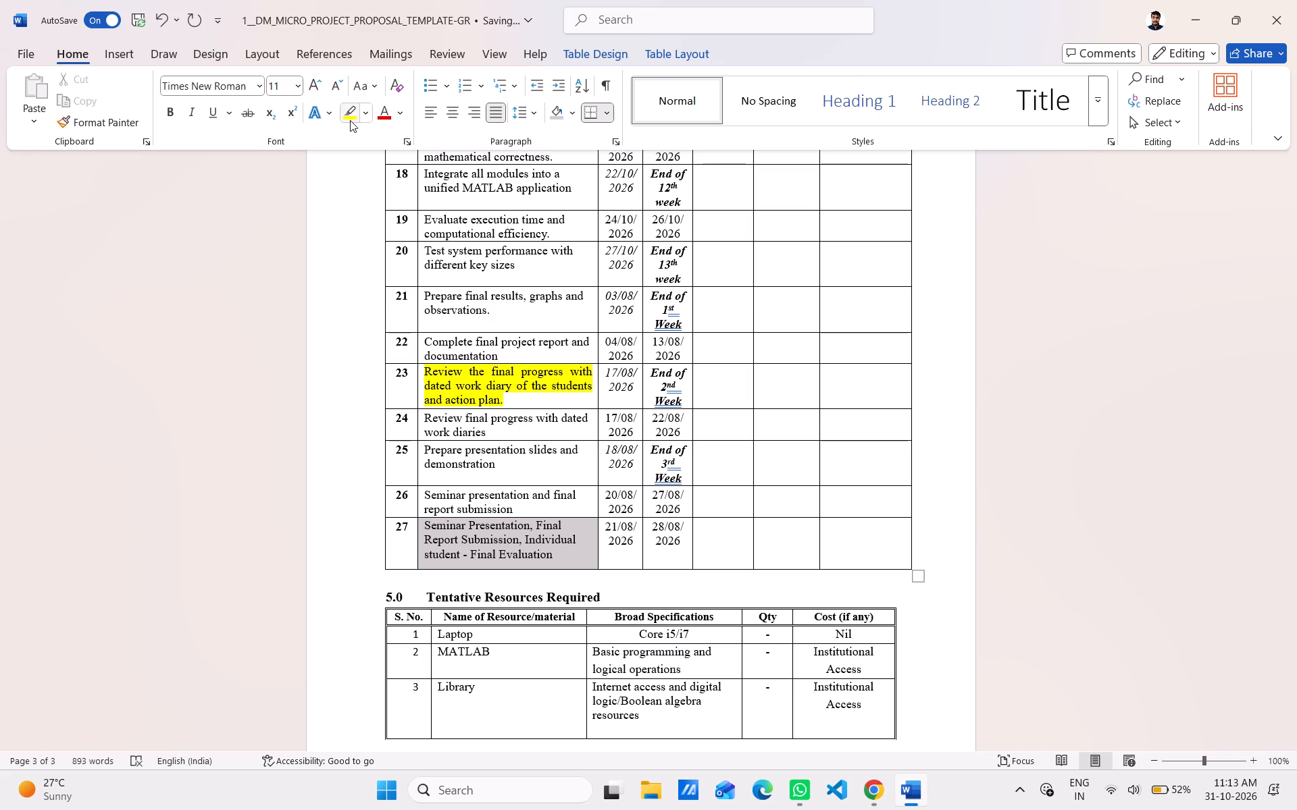
# Shade the row 23 activity cell with the same grey as the row 27 activity cell.
pyautogui.click(610, 56)
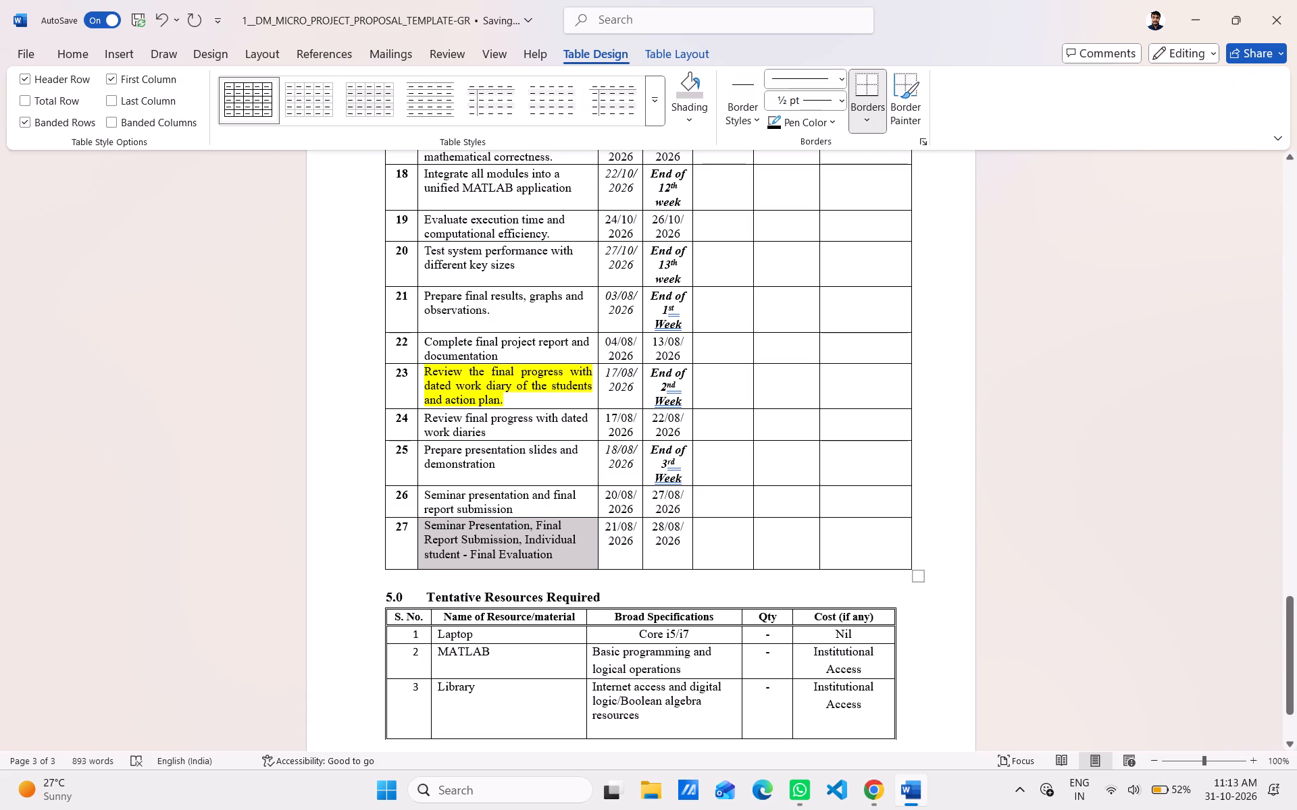
pyautogui.moveTo(551, 400); pyautogui.dragTo(438, 371)
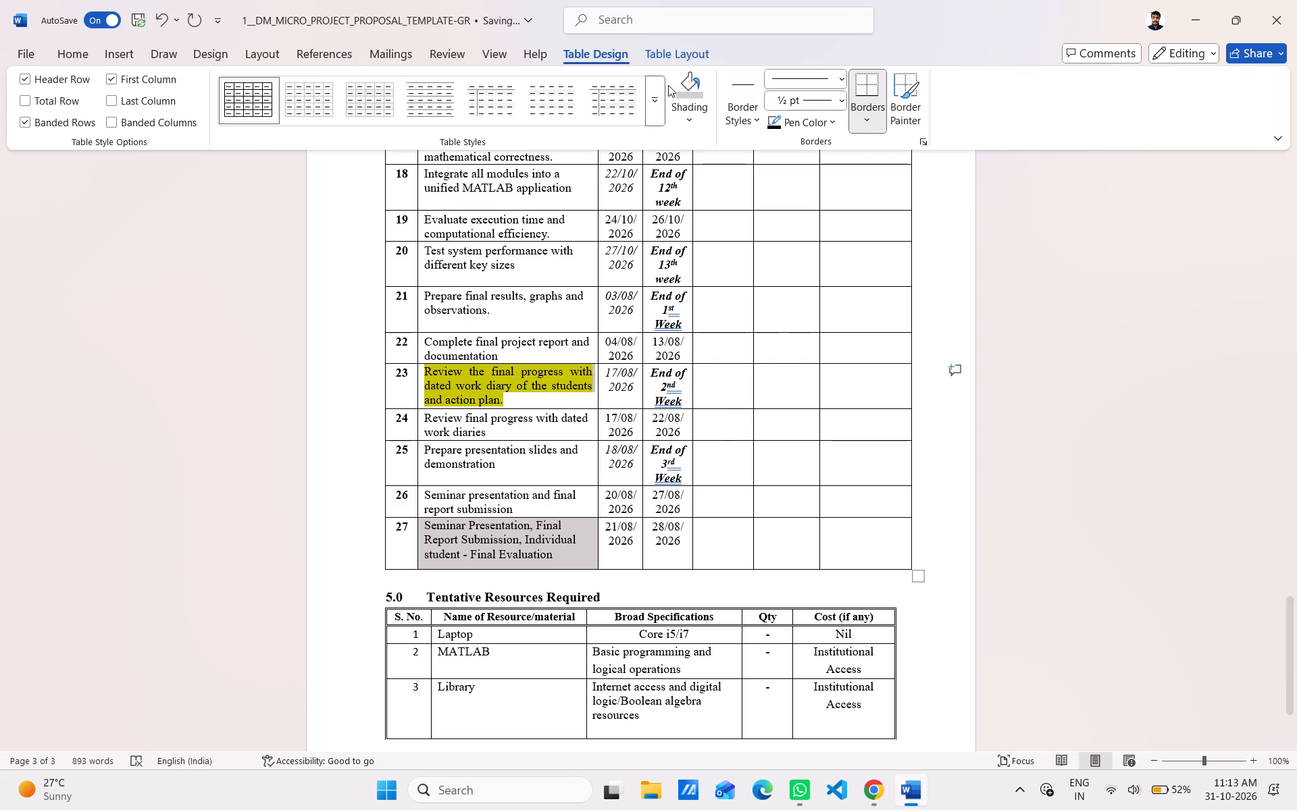
pyautogui.click(694, 82)
pyautogui.click(963, 251)
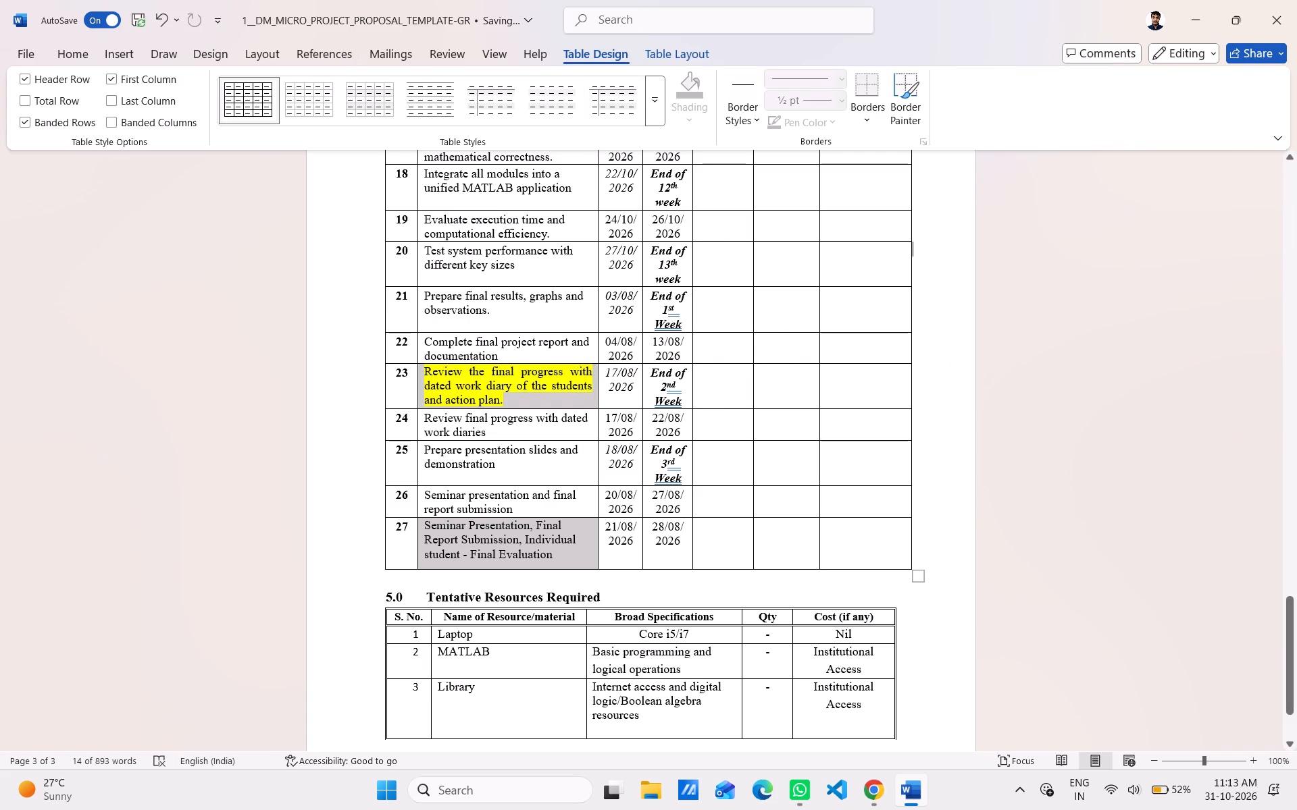
# Remove the yellow highlight from the whole row 23 activity text, including its full stop.
pyautogui.moveTo(517, 397); pyautogui.dragTo(415, 364)
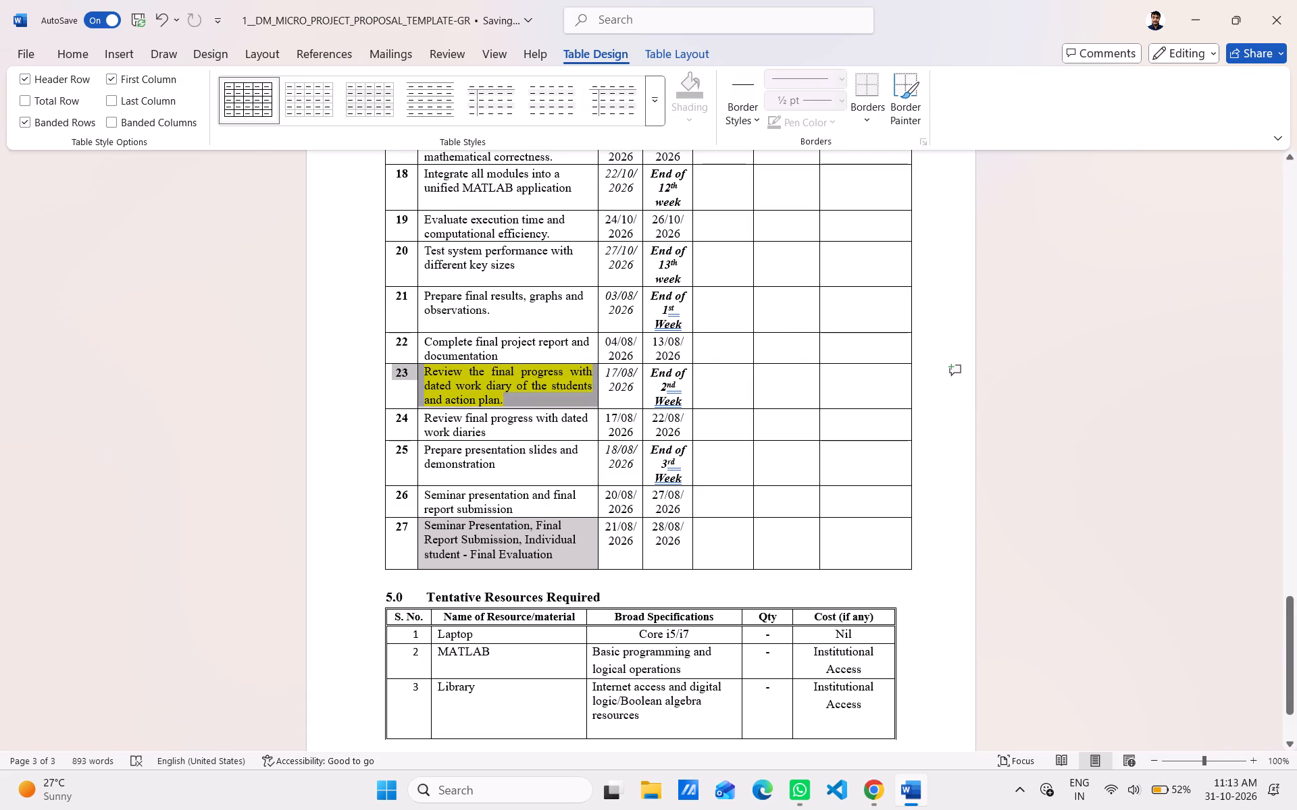
pyautogui.moveTo(415, 364); pyautogui.dragTo(424, 368)
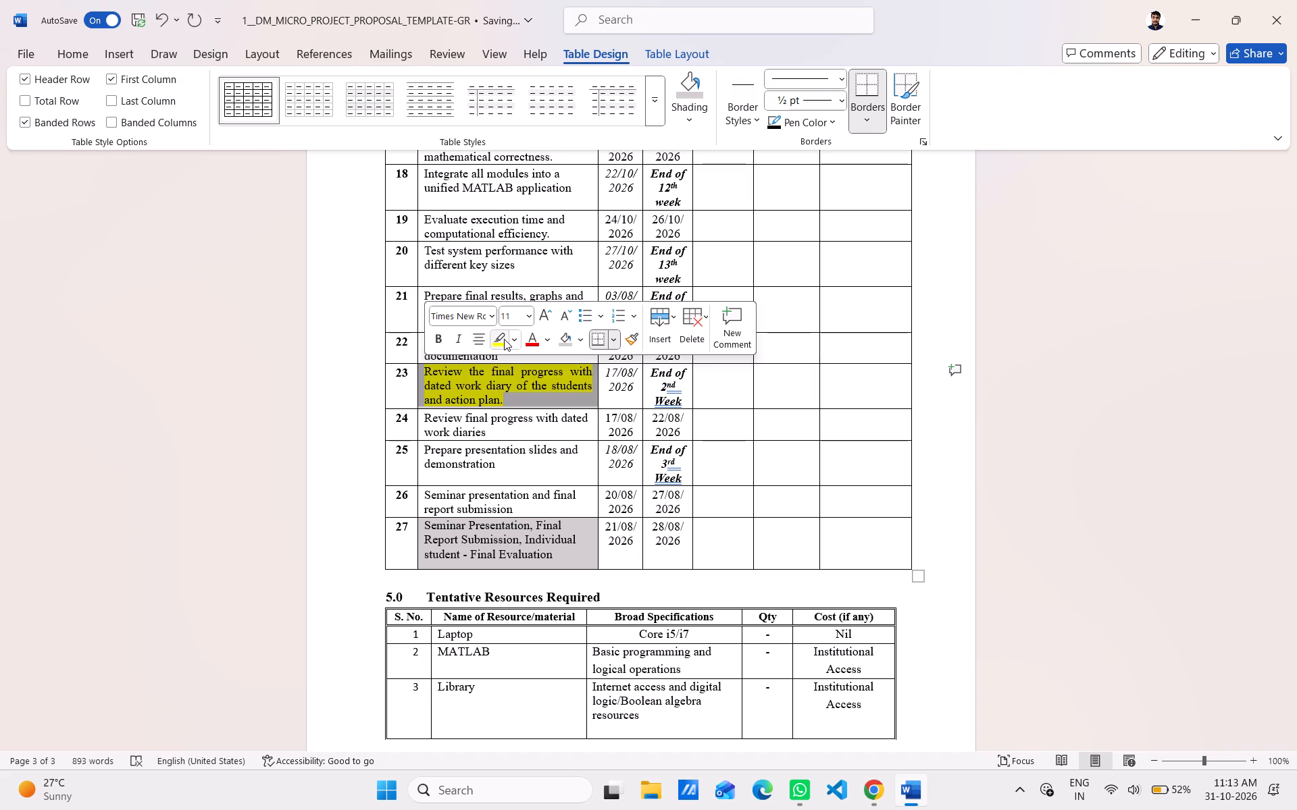
pyautogui.click(504, 339)
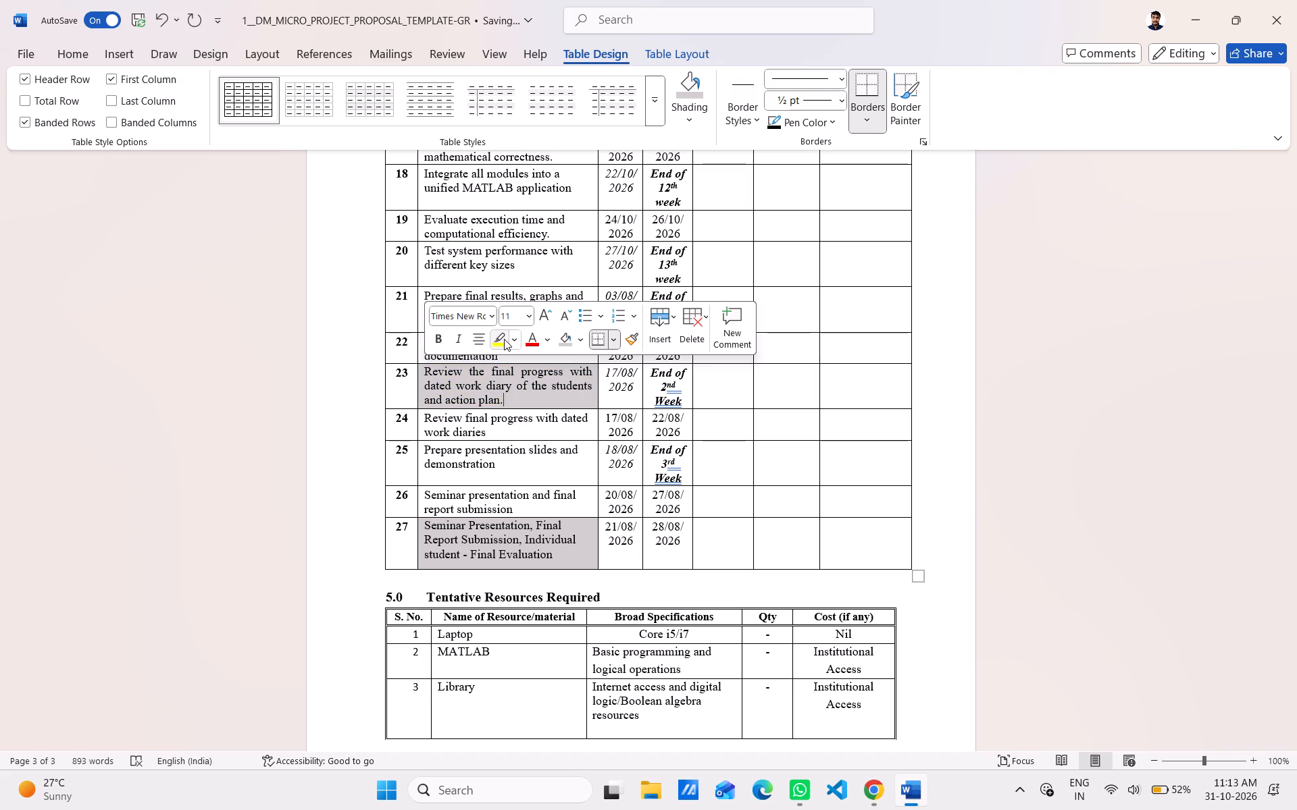
pyautogui.click(1019, 403)
# Add a full stop after "Final Evaluation" in the row 13 activity and remove the text's bold formatting.
pyautogui.scroll(1, 1019, 403)
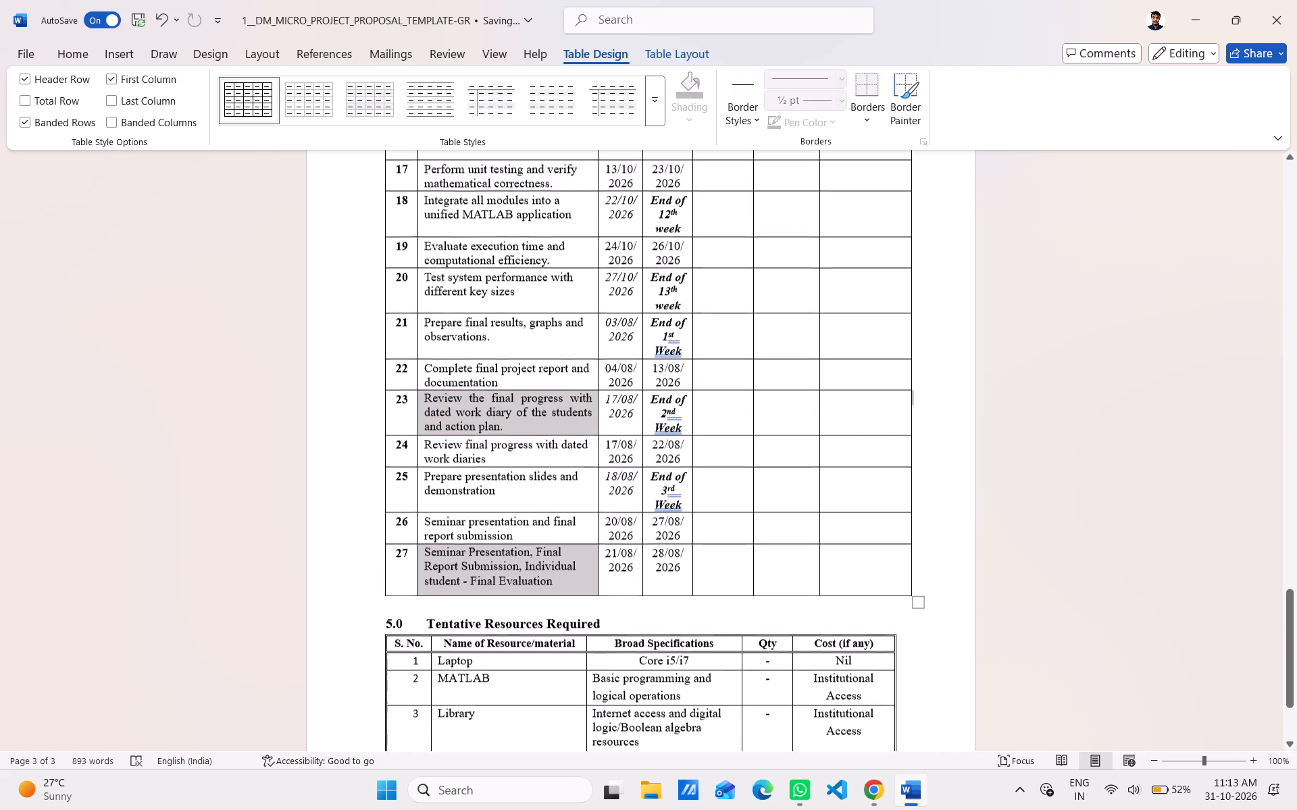
pyautogui.scroll(1, 1019, 403)
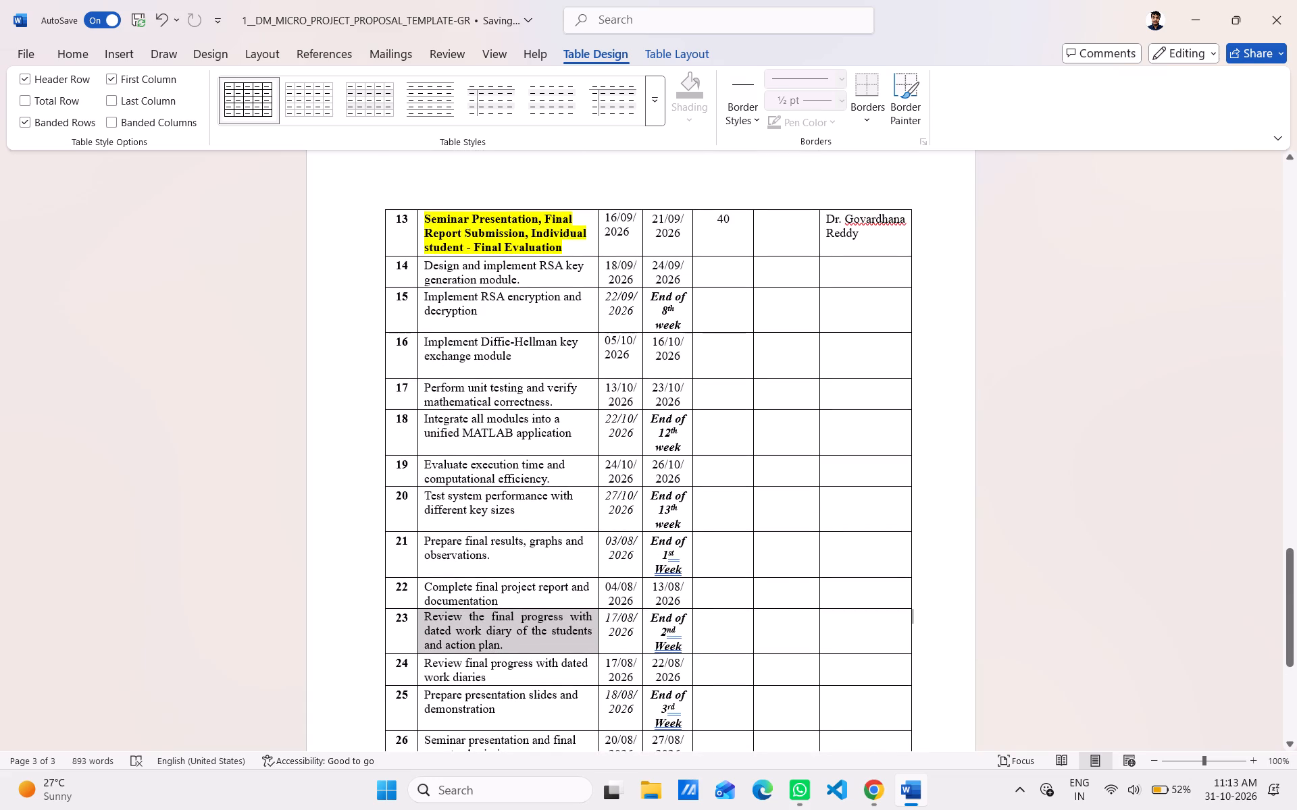
pyautogui.click(569, 250)
pyautogui.press('.')
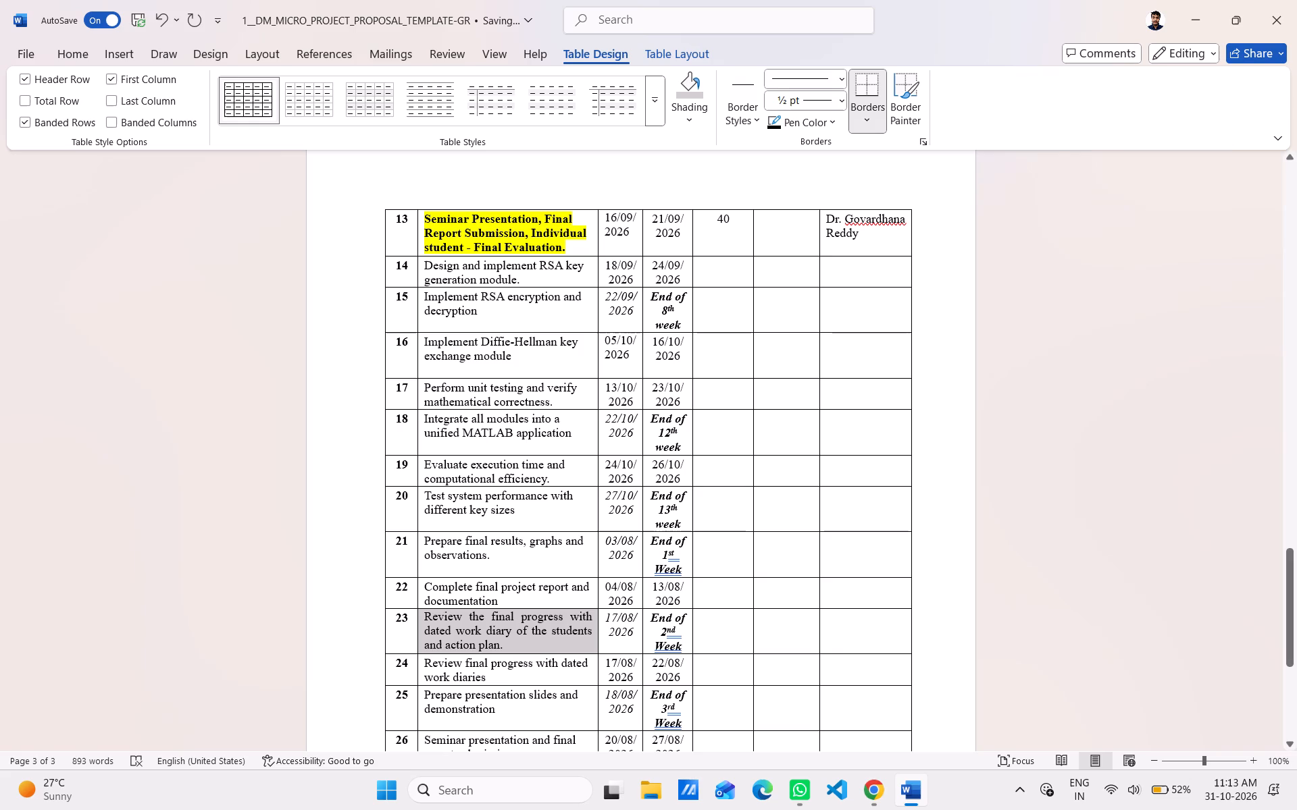
pyautogui.moveTo(429, 217); pyautogui.dragTo(558, 242)
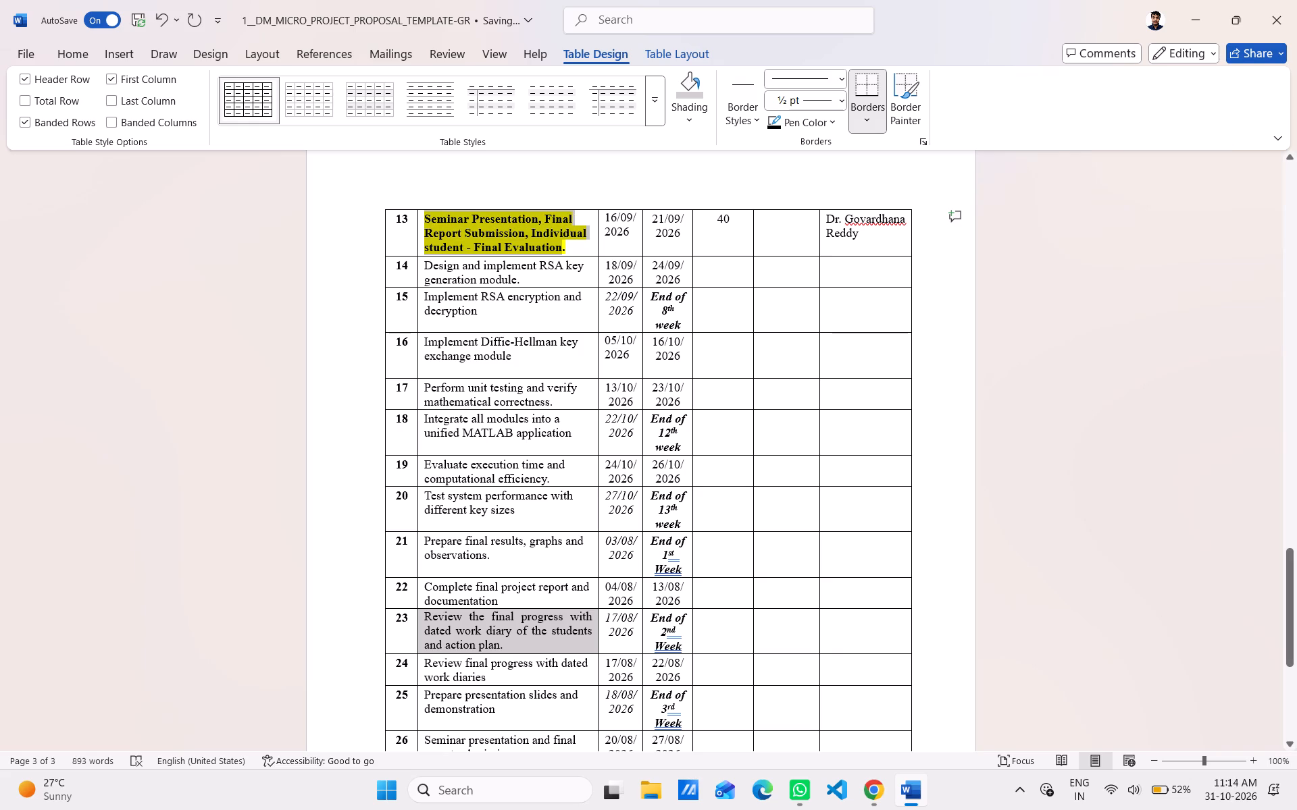
pyautogui.moveTo(558, 242); pyautogui.dragTo(571, 245)
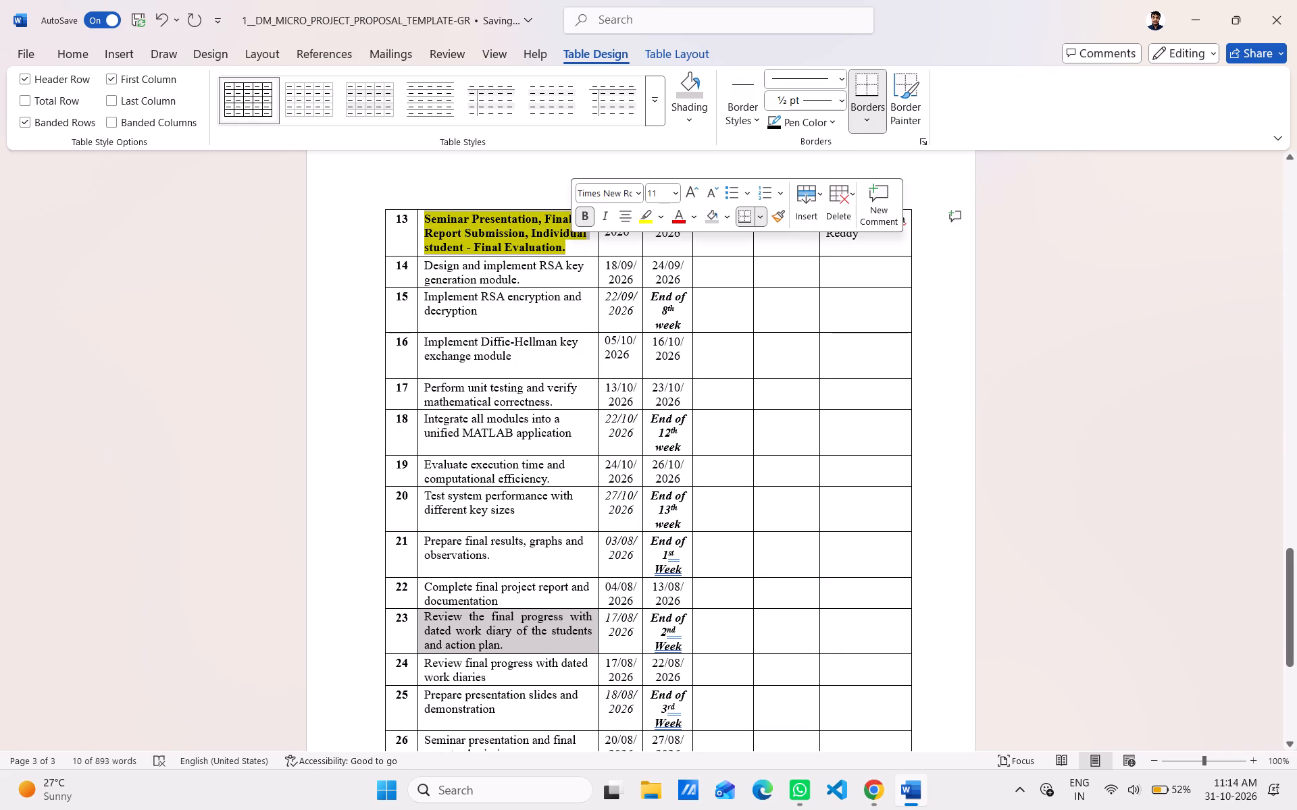
pyautogui.hotkey('ctrl', 'b')
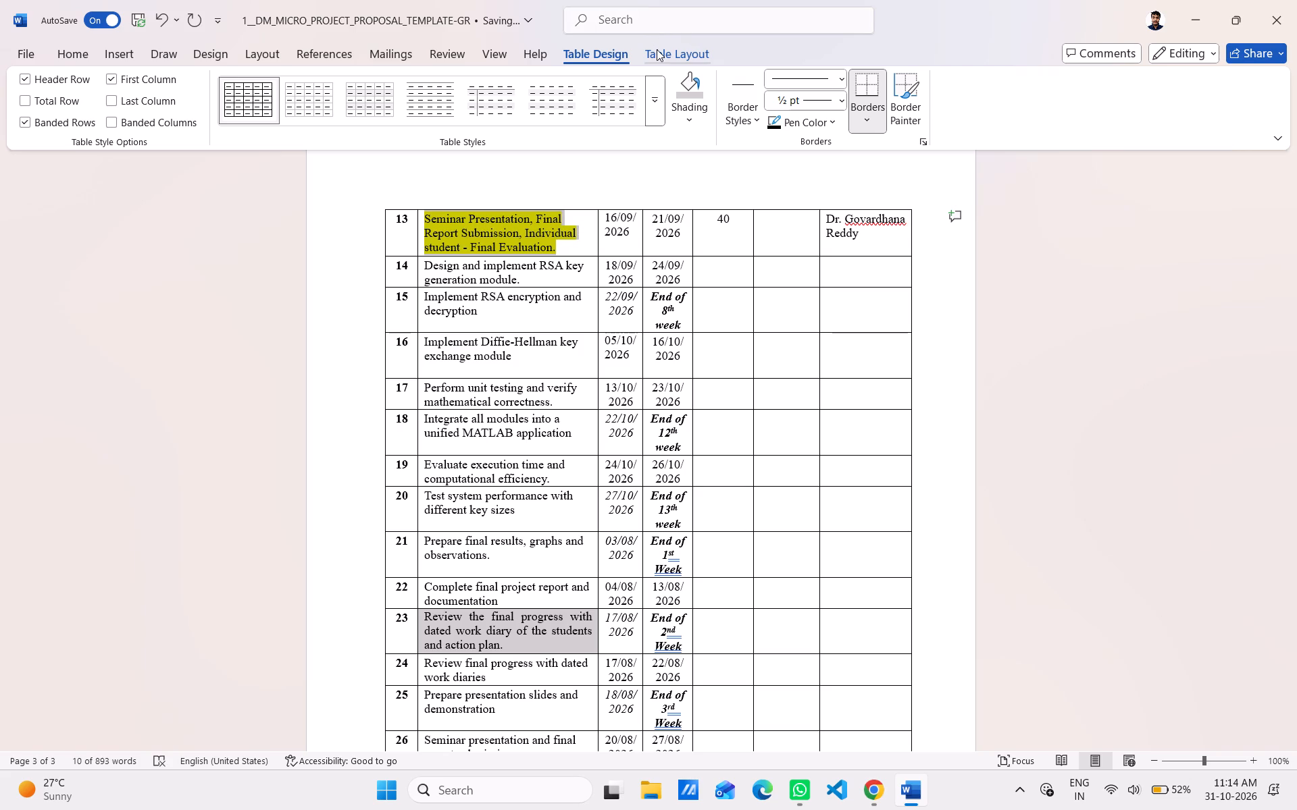
# Shade the row 13 activity cell with the same grey and justify its text.
pyautogui.click(688, 88)
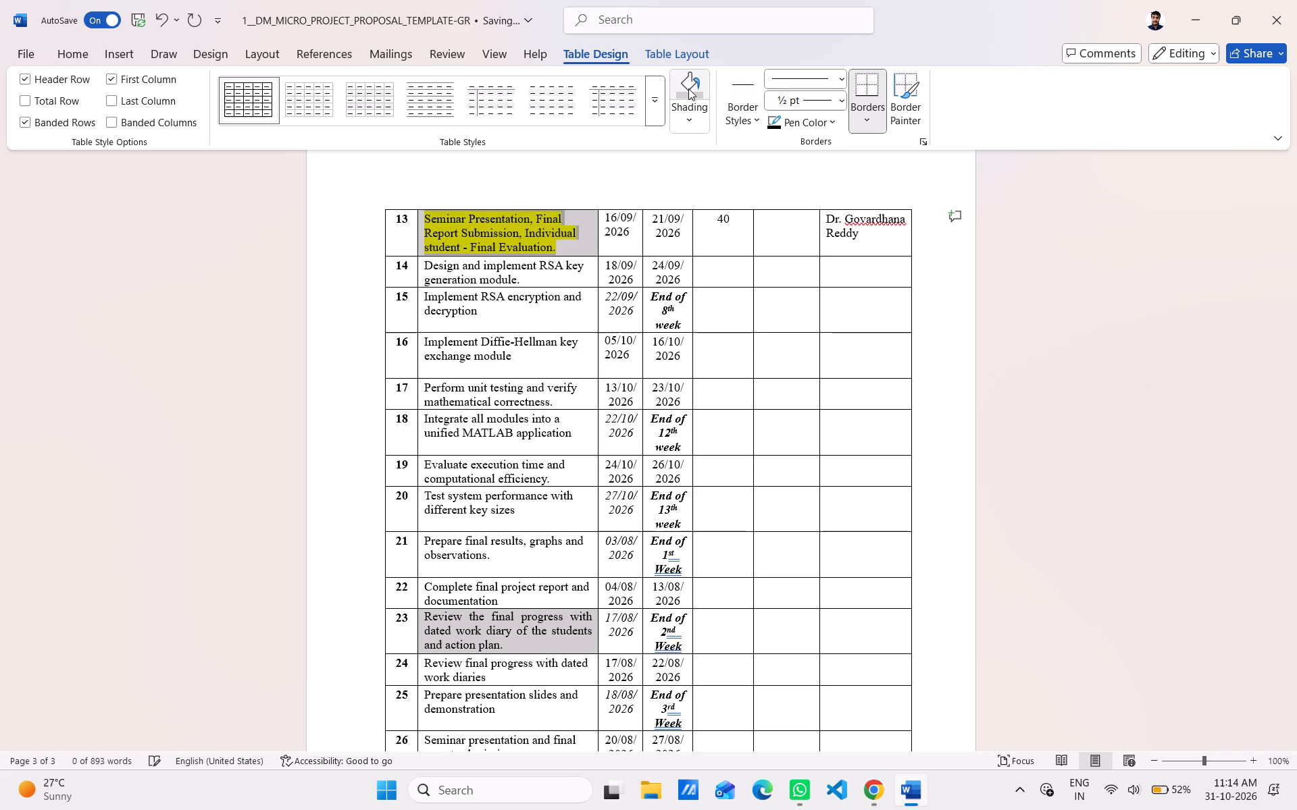
pyautogui.click(570, 242)
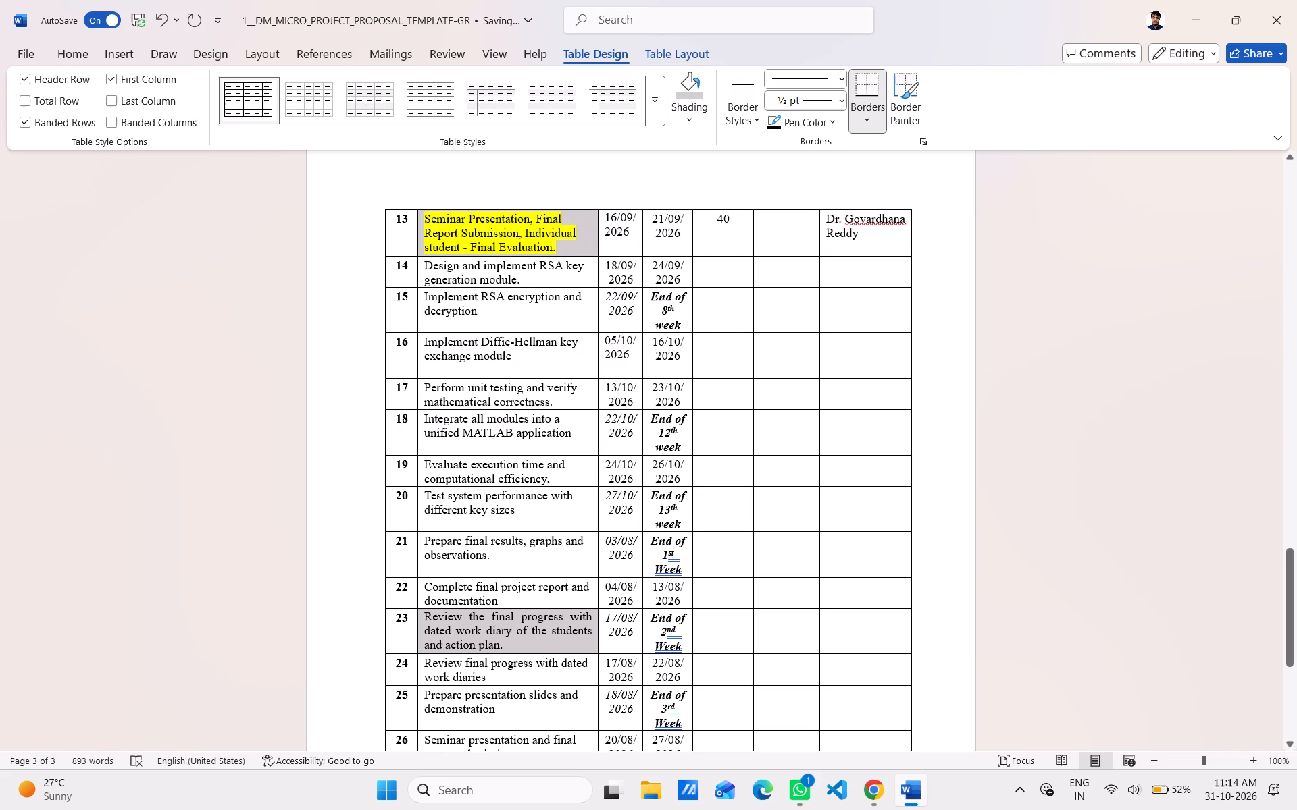
pyautogui.hotkey('ctrl', 'j')
# Remove the yellow highlight from the row 13 activity about the seminar presentation and final evaluation.
pyautogui.moveTo(570, 242); pyautogui.dragTo(451, 228)
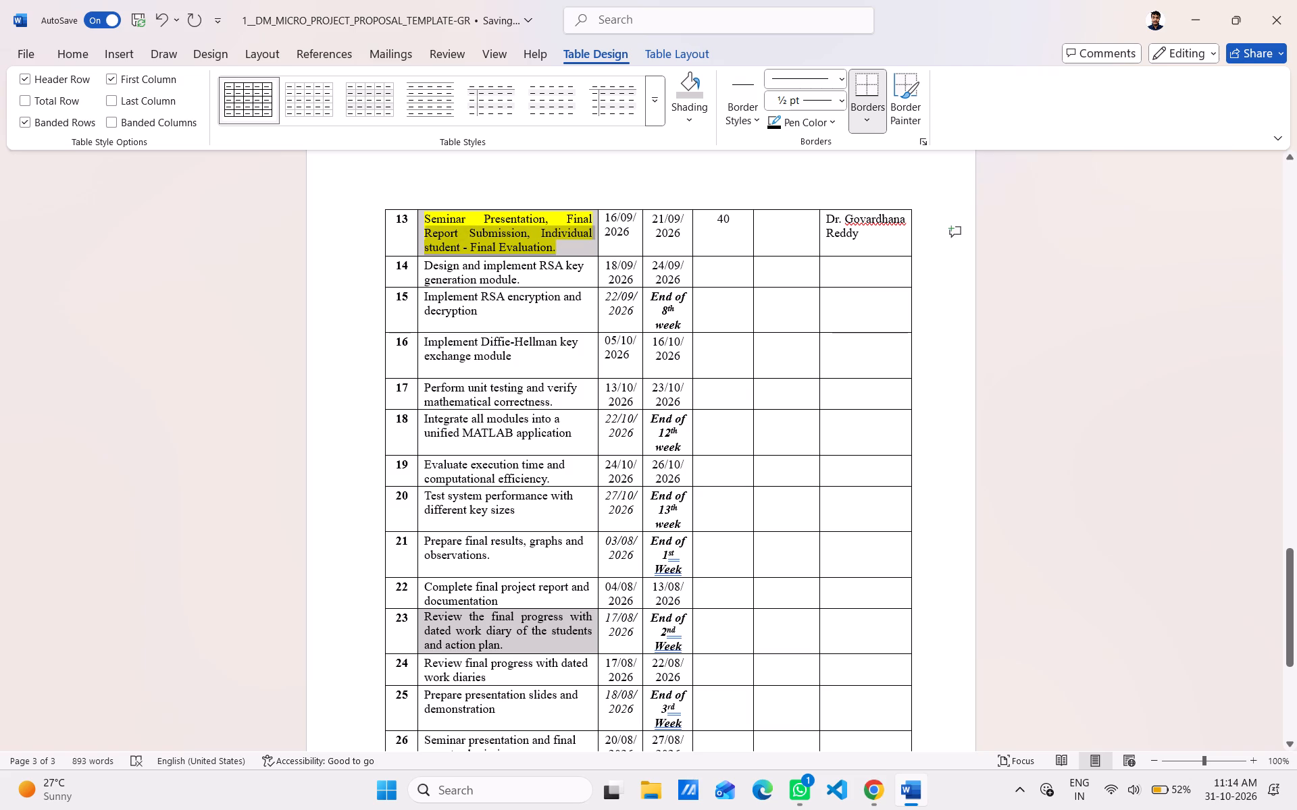
pyautogui.moveTo(451, 228); pyautogui.dragTo(442, 222)
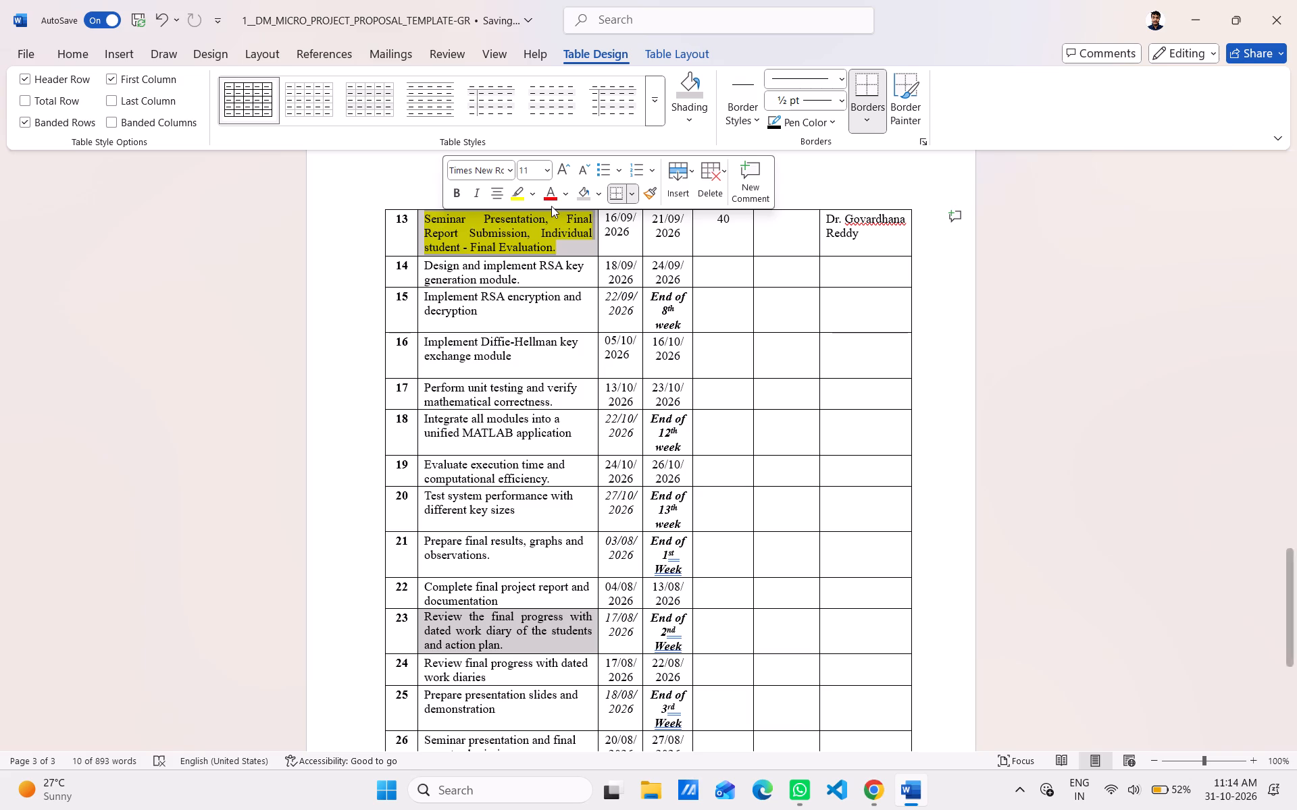
pyautogui.click(513, 188)
pyautogui.click(1115, 497)
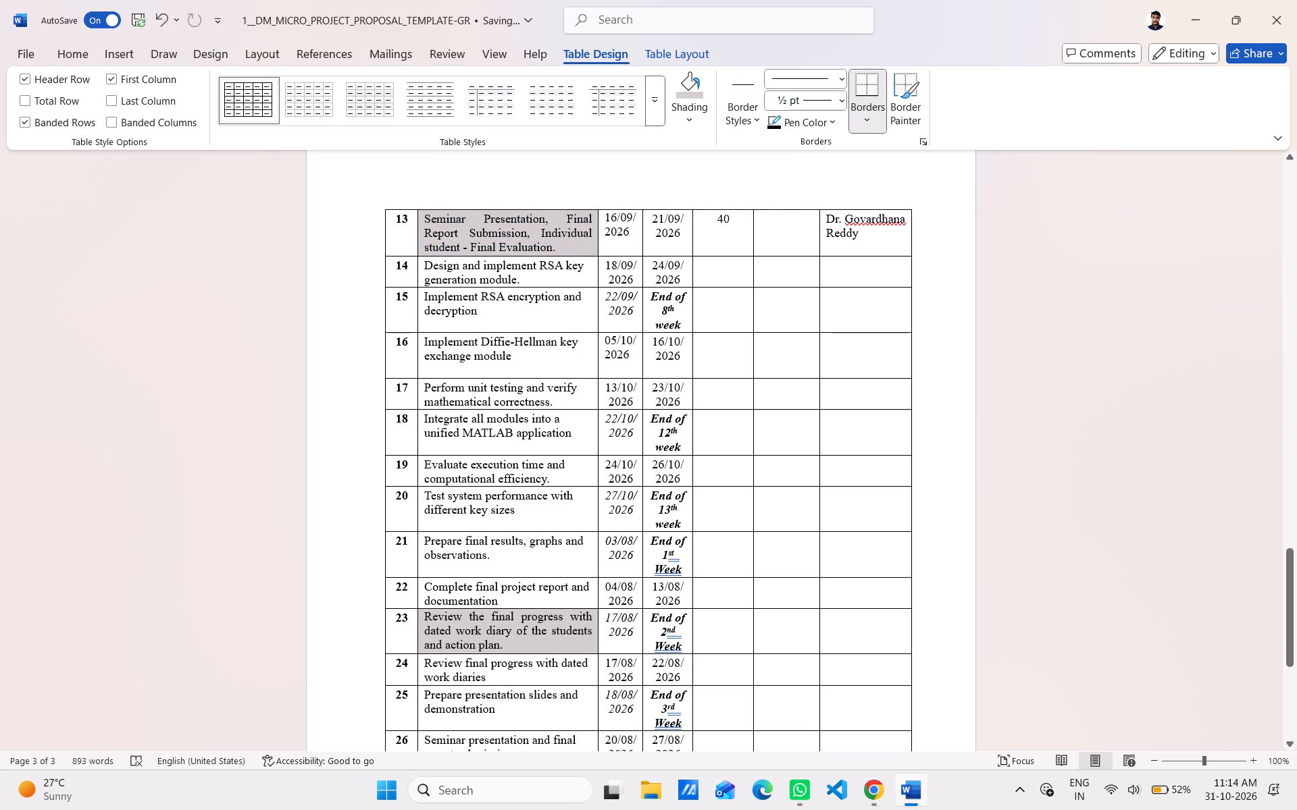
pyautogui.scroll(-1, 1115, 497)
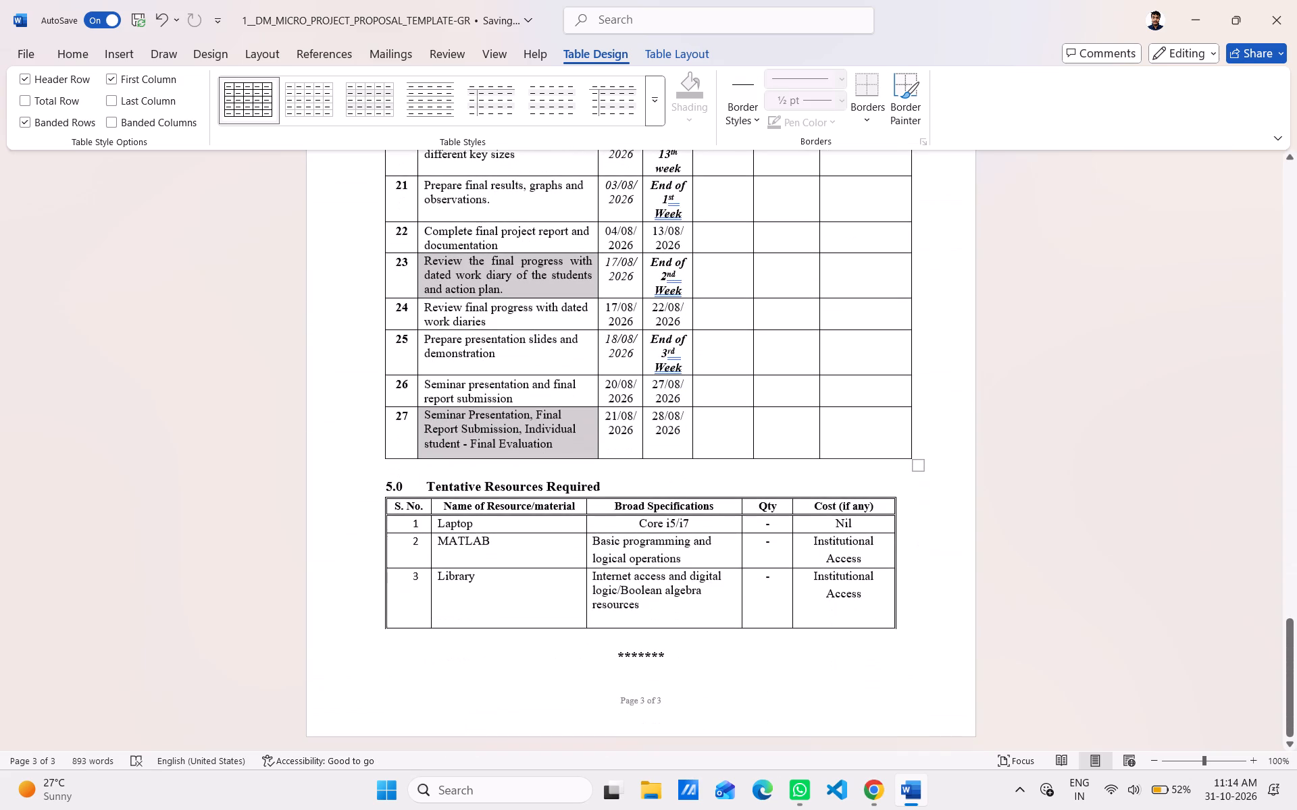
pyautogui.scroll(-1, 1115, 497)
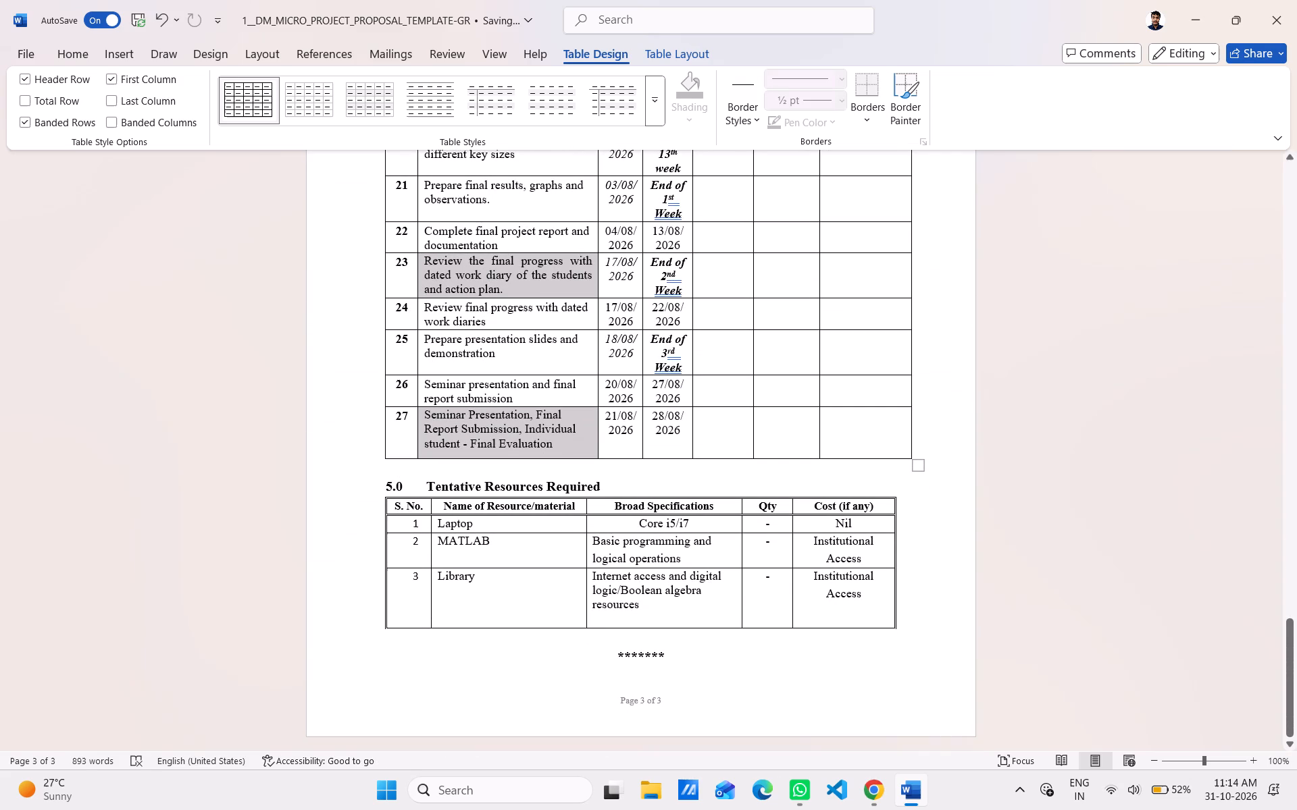
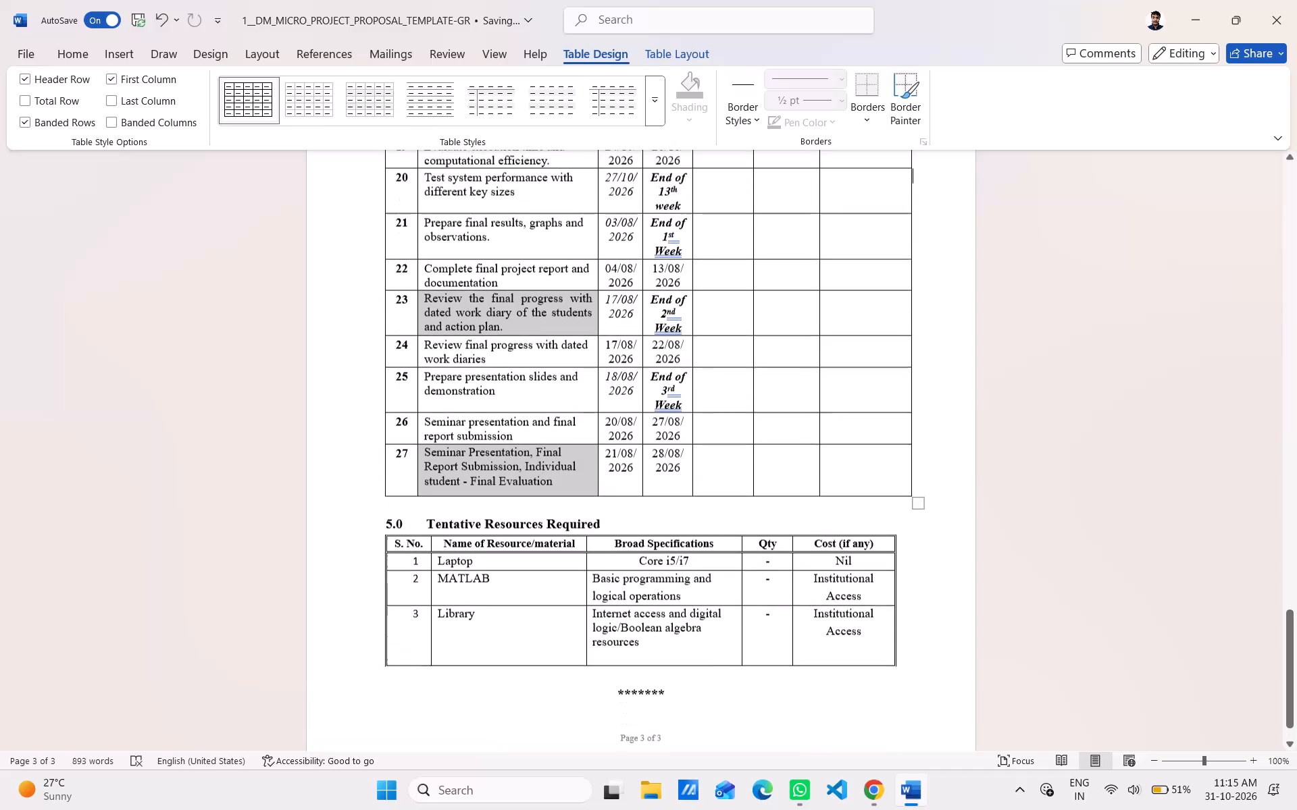
# Look over the proposal's action plan table and switch to Chrome to consult the action plan in the Microproject Proposal Template.
pyautogui.scroll(1, 784, 410)
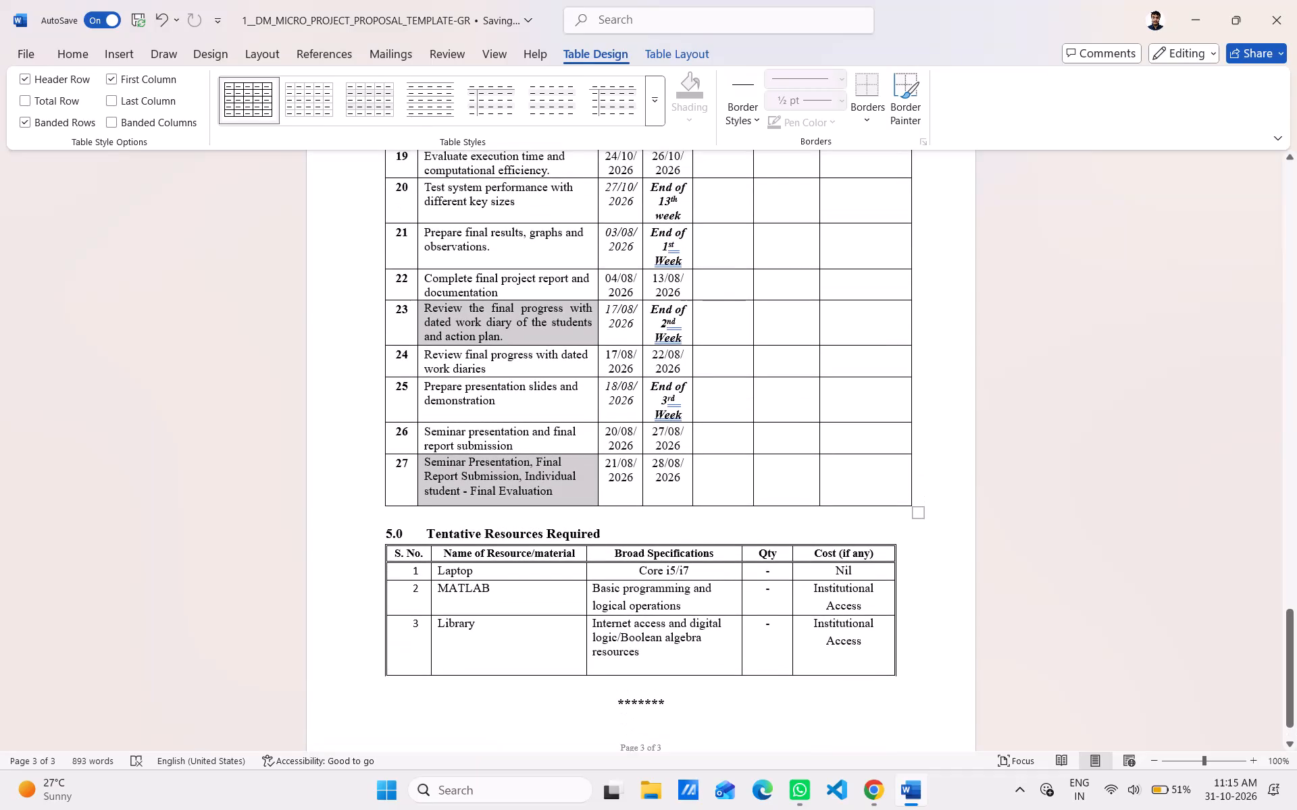
pyautogui.scroll(3, 779, 598)
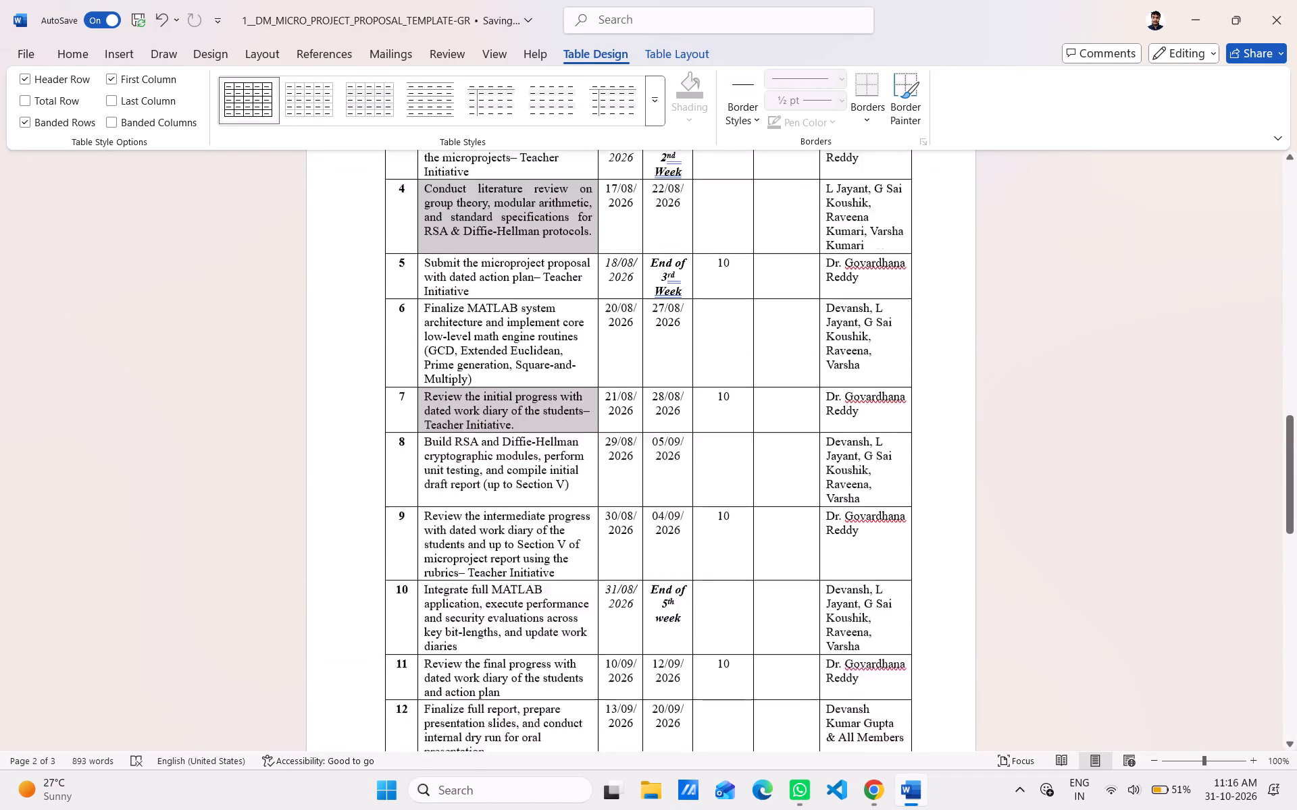
pyautogui.scroll(-1, 779, 598)
pyautogui.click(870, 782)
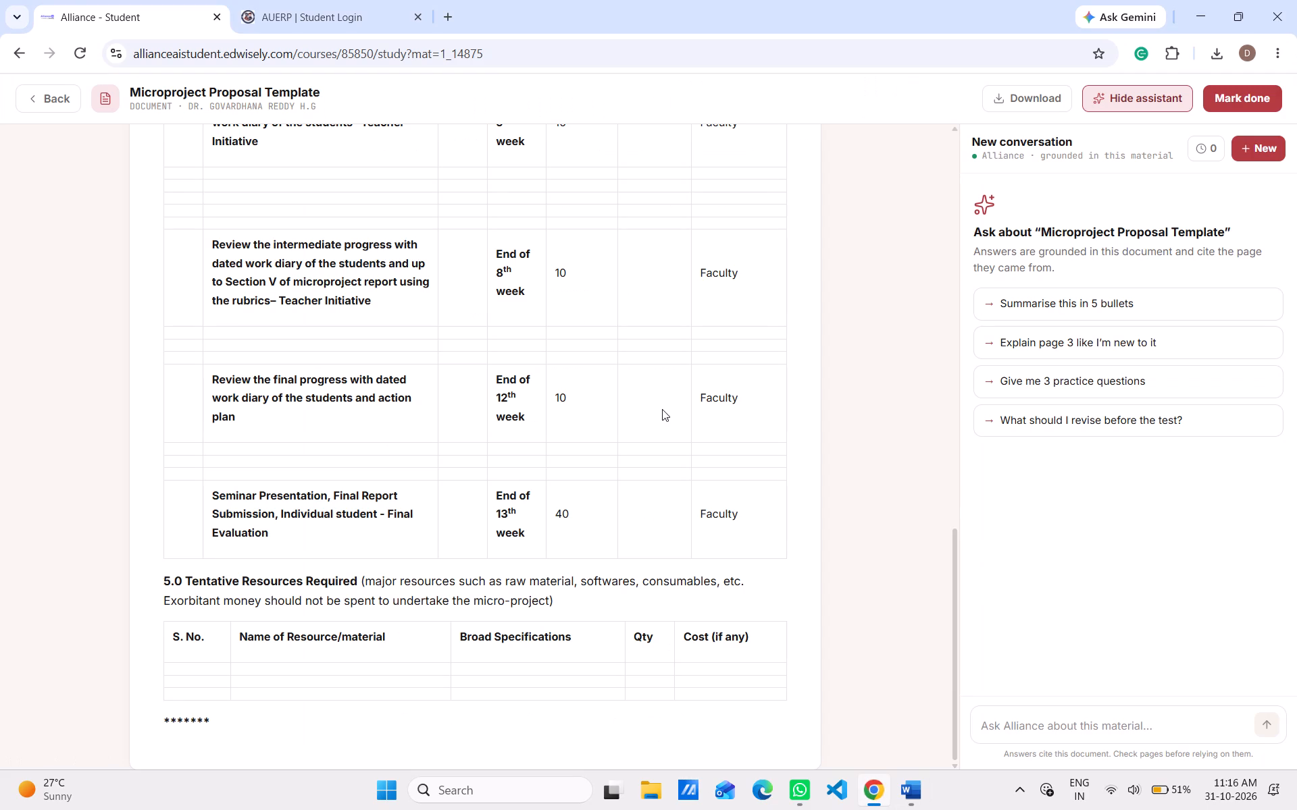
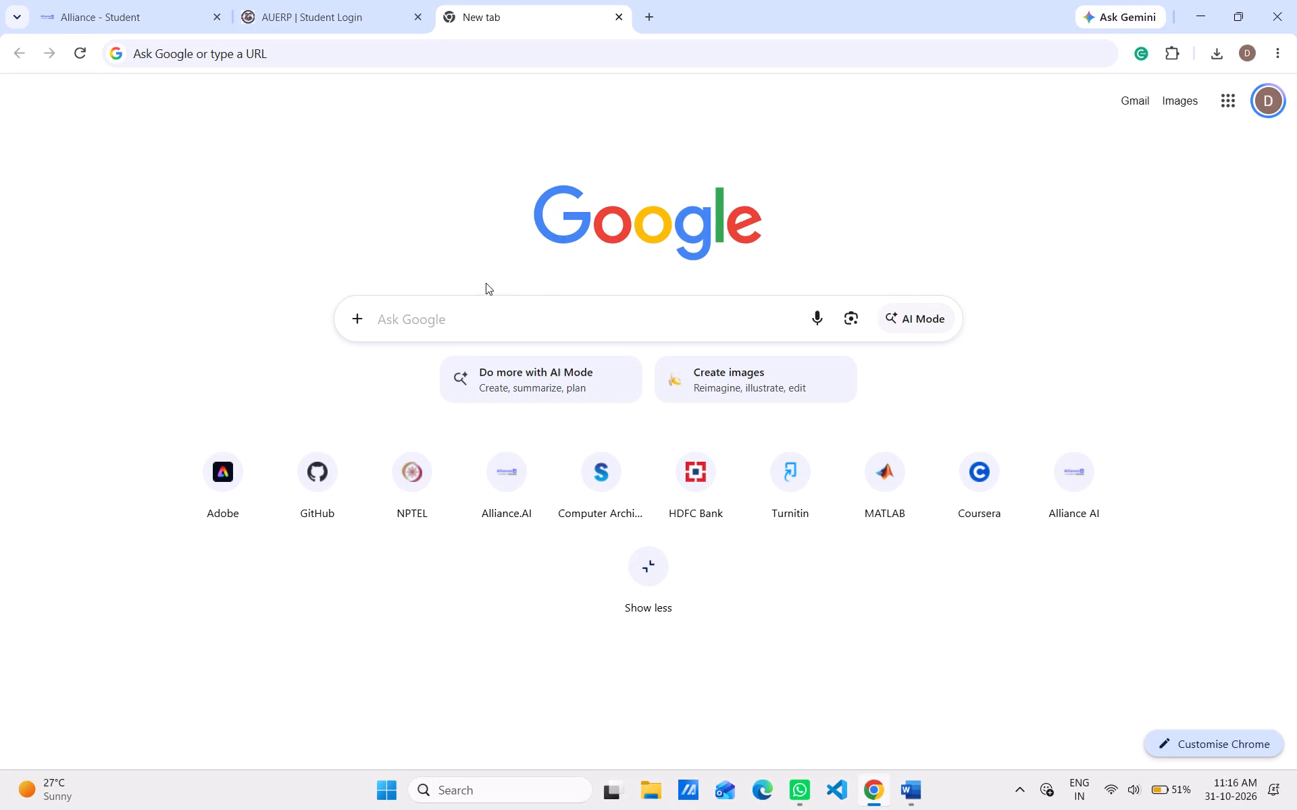
# Open the Alliance.ai student portal and bring up the materials list of the Discrete Mathematics course.
pyautogui.click(517, 455)
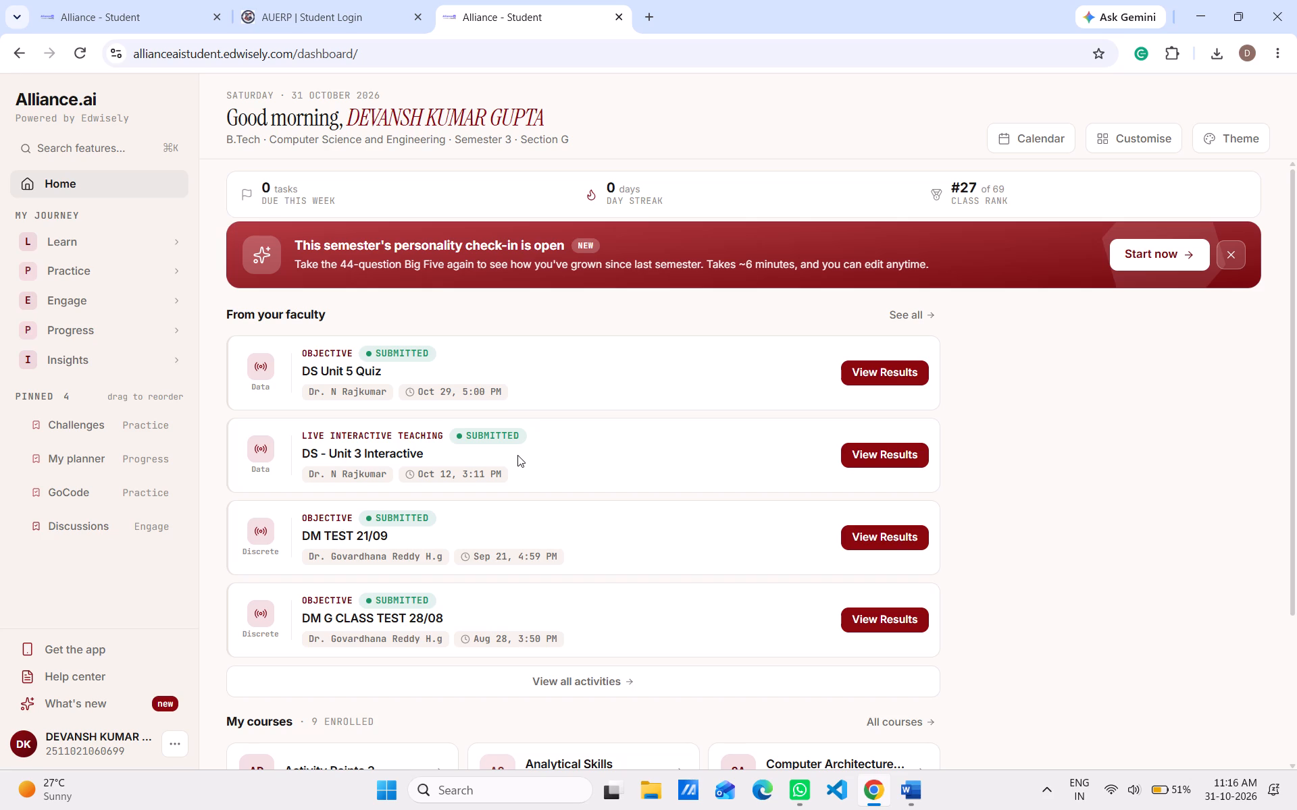
pyautogui.scroll(-3, 517, 455)
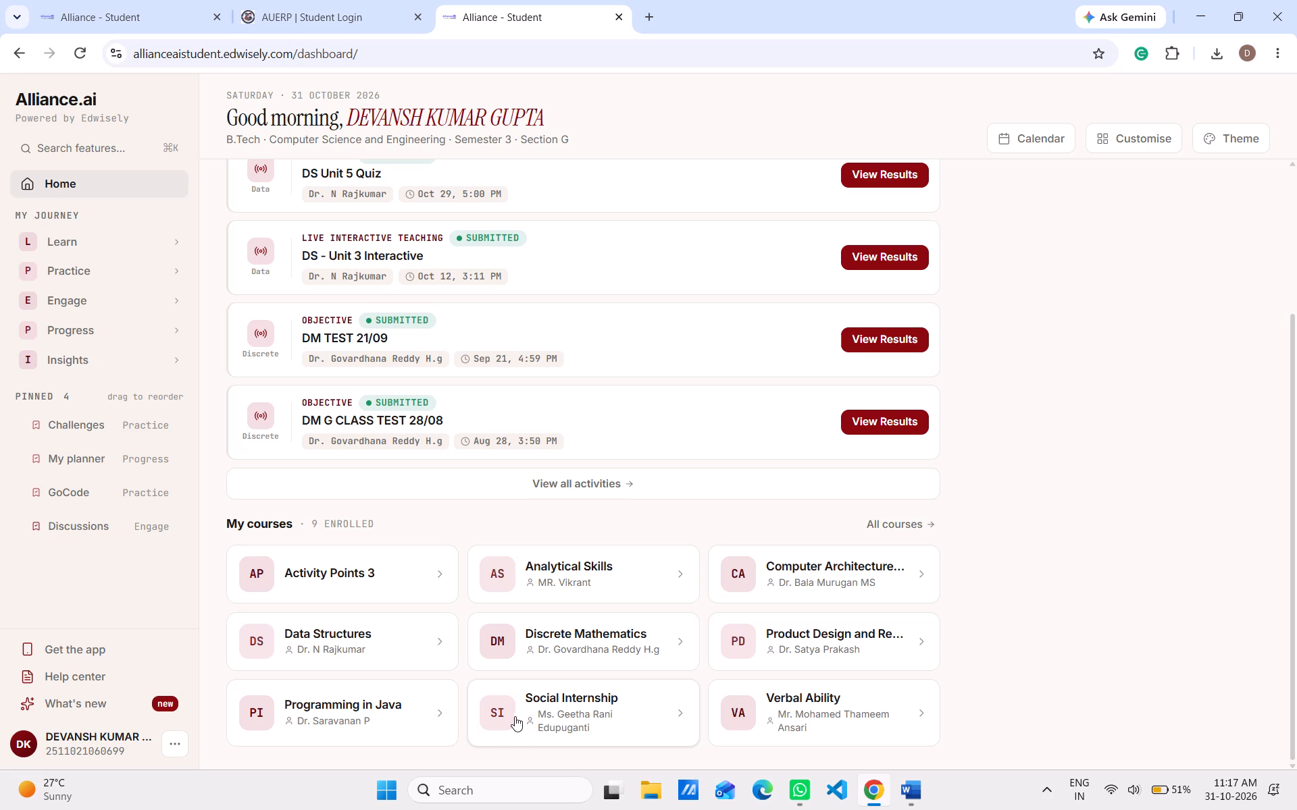
pyautogui.scroll(-2, 593, 707)
pyautogui.click(576, 636)
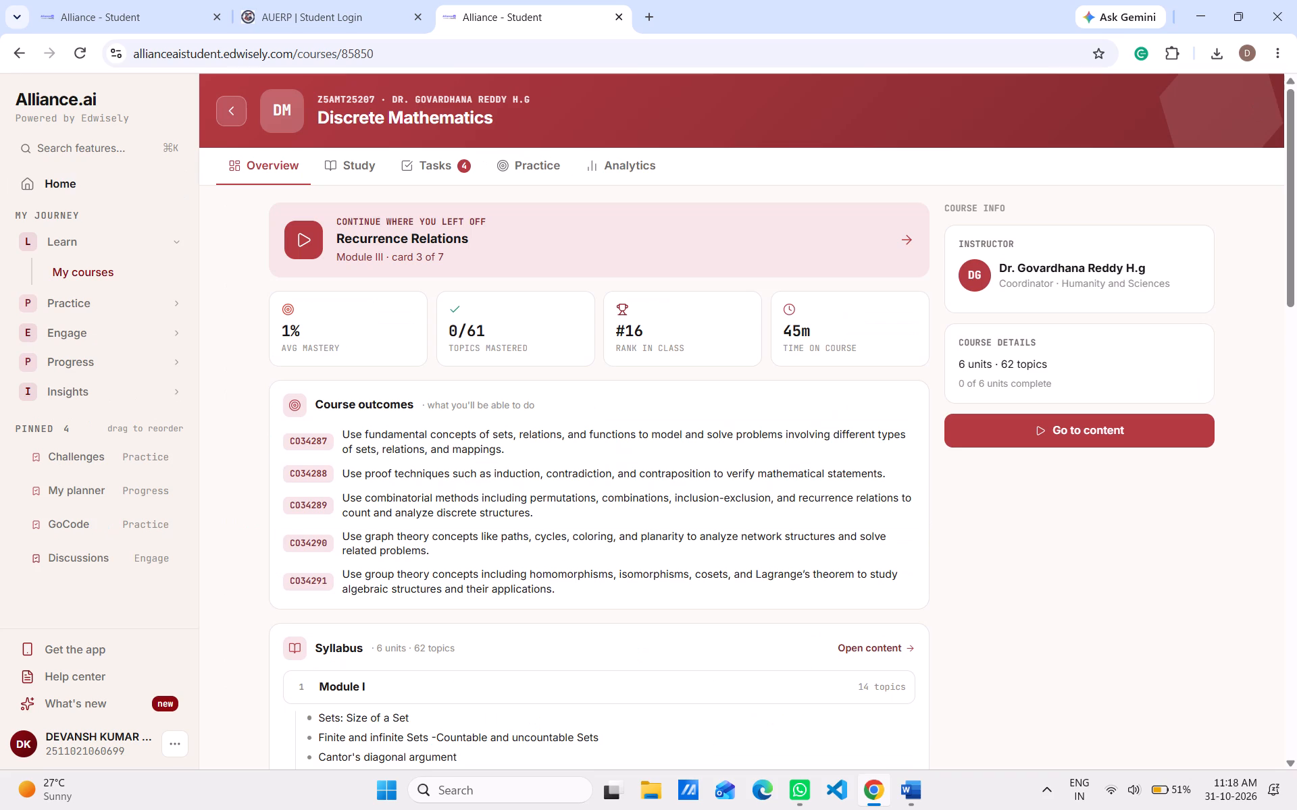
pyautogui.hscroll(1, 499, 398)
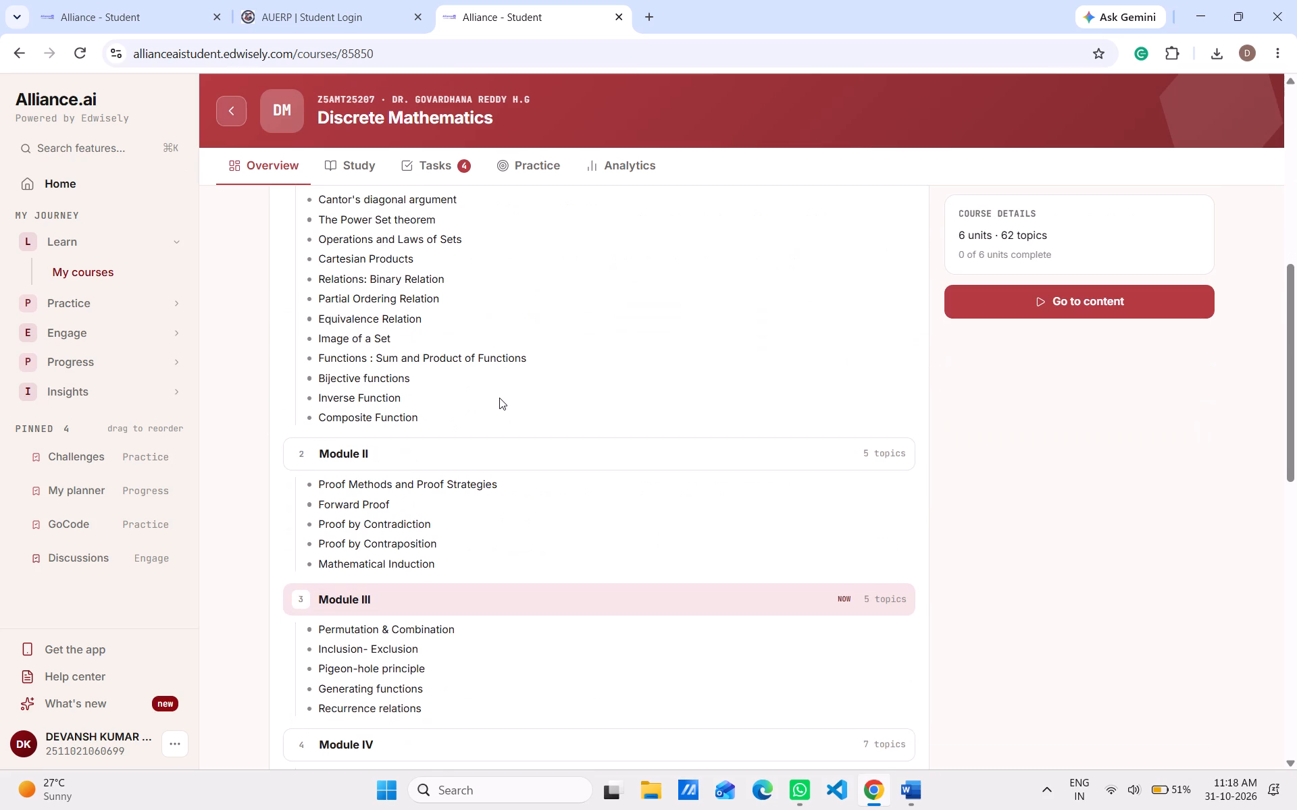
pyautogui.hscroll(1, 499, 398)
pyautogui.click(365, 151)
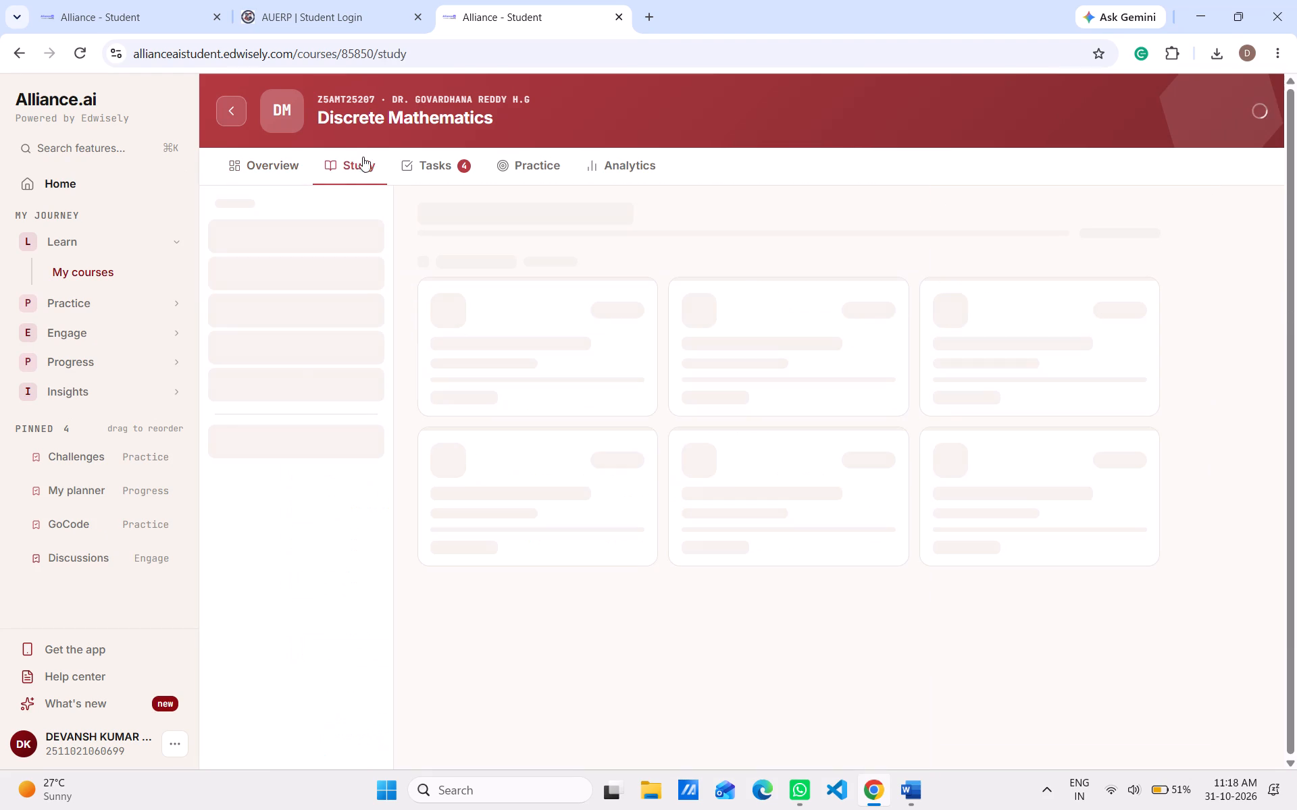
pyautogui.click(322, 442)
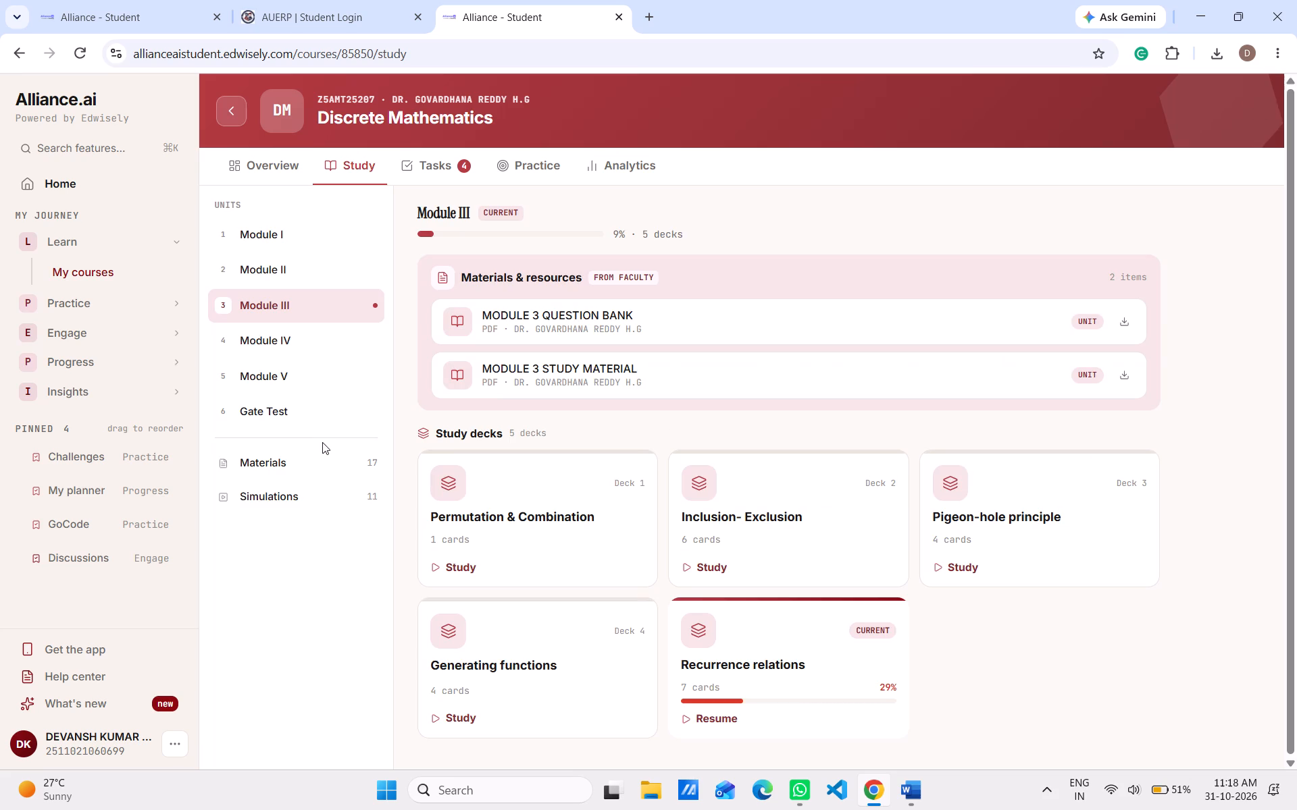
pyautogui.click(320, 475)
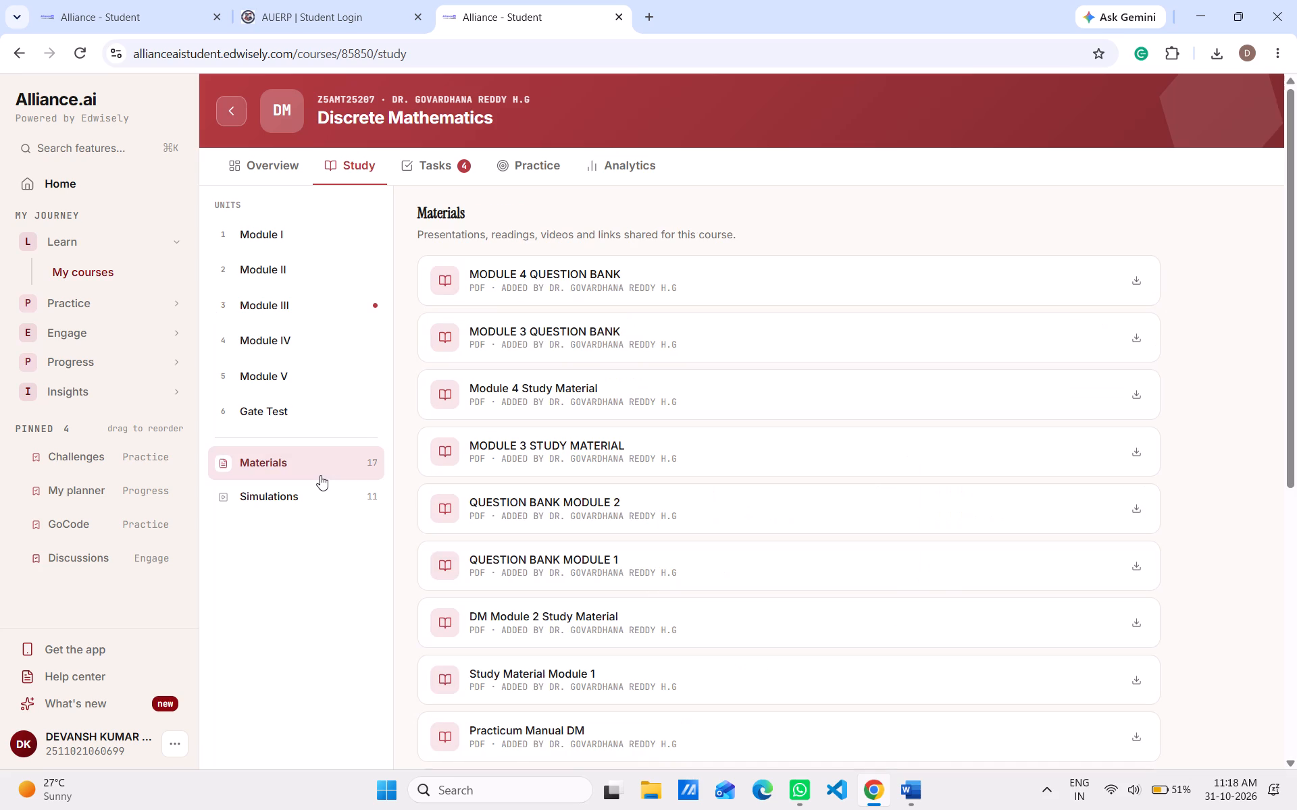
# Find the Microproject Proposal Template among the course materials and open it to view its action plan and resources tables.
pyautogui.scroll(-7, 644, 485)
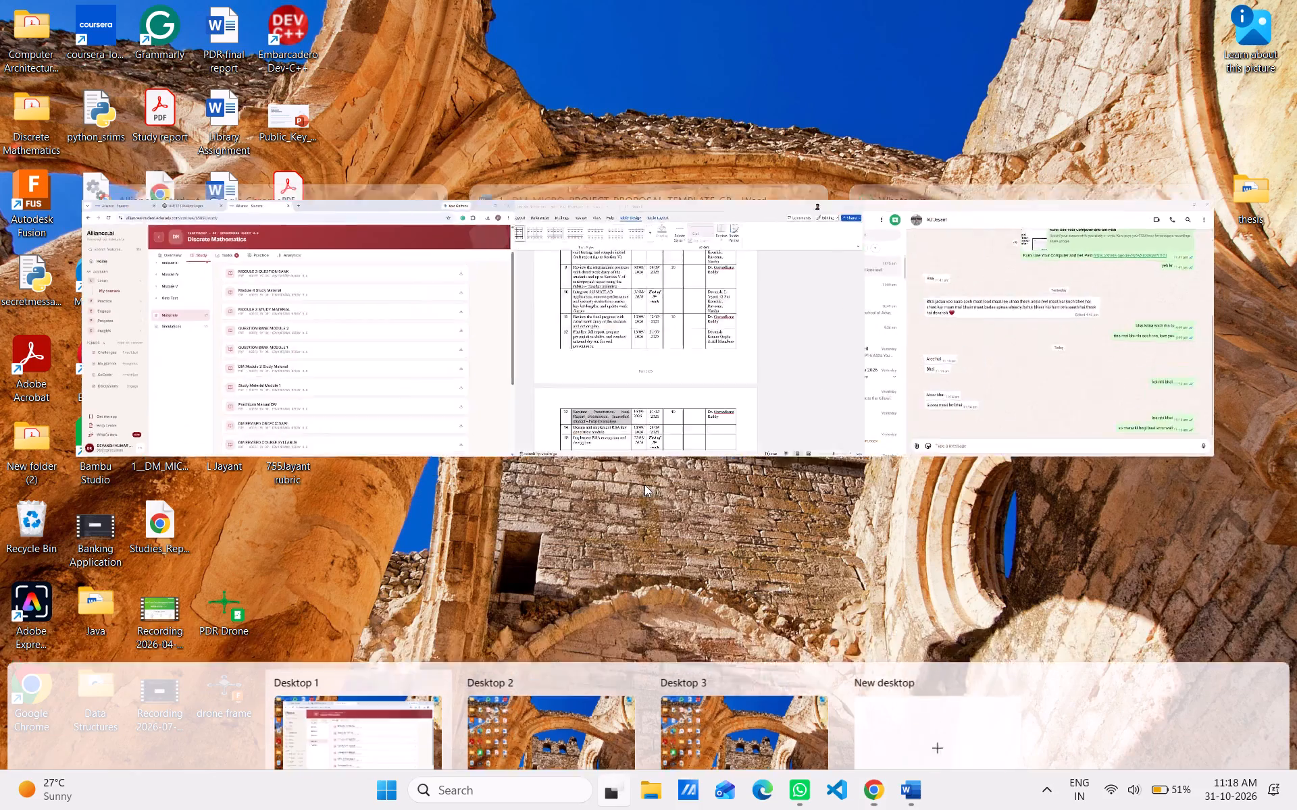
pyautogui.click(369, 330)
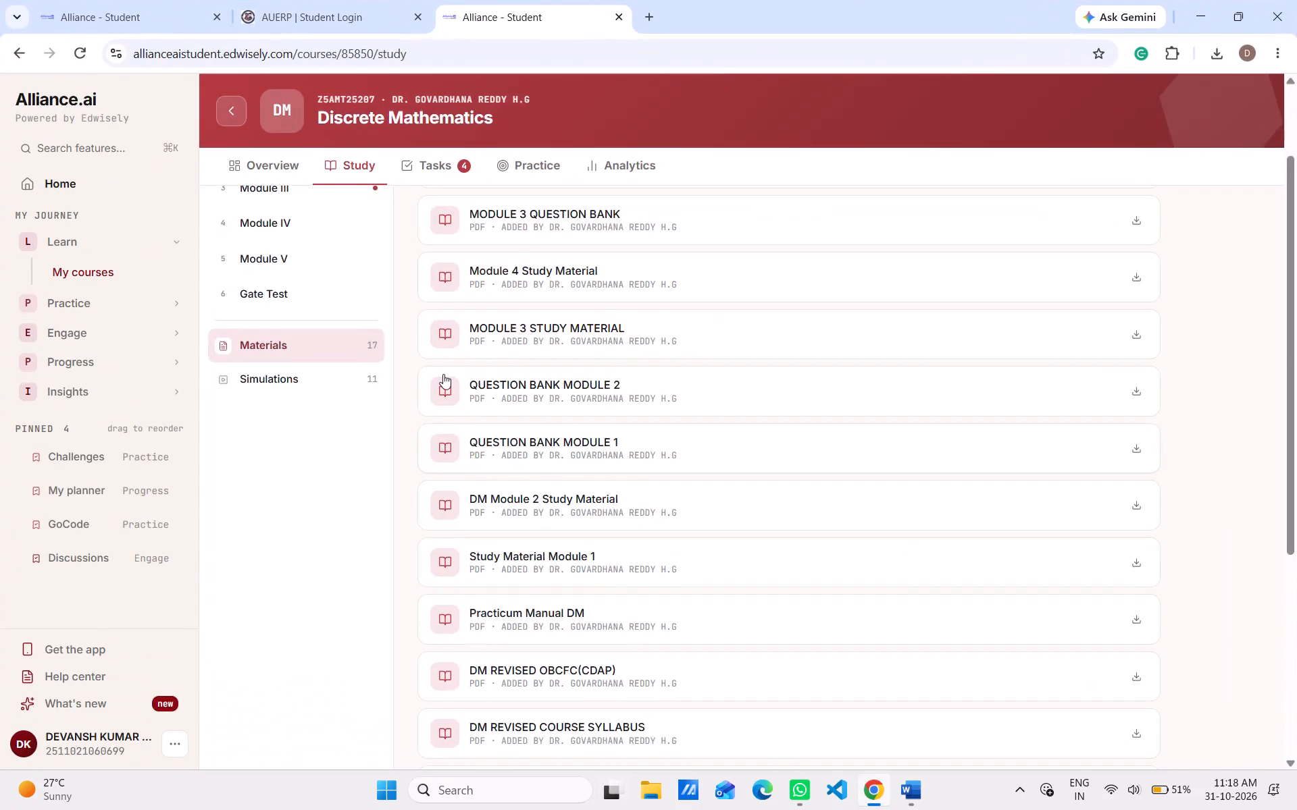
pyautogui.scroll(8, 443, 374)
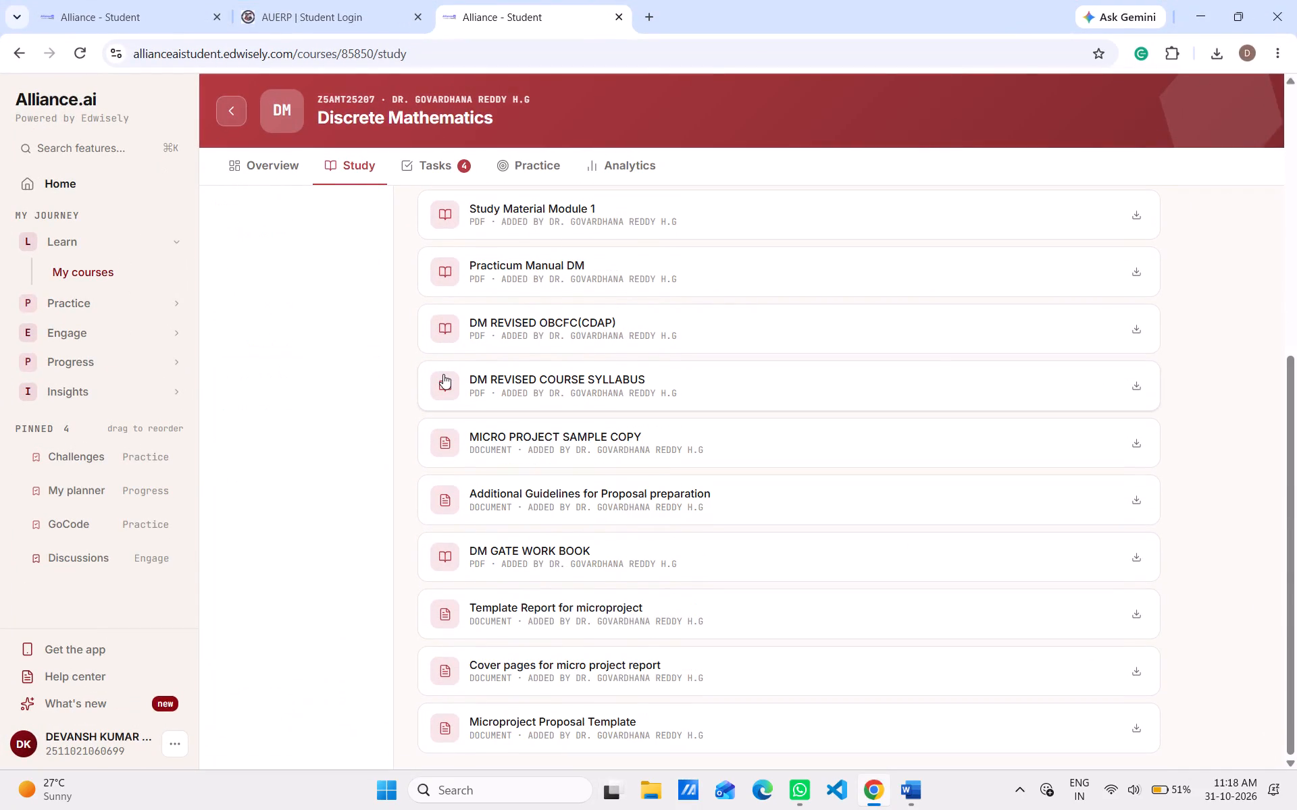
pyautogui.scroll(-4, 443, 374)
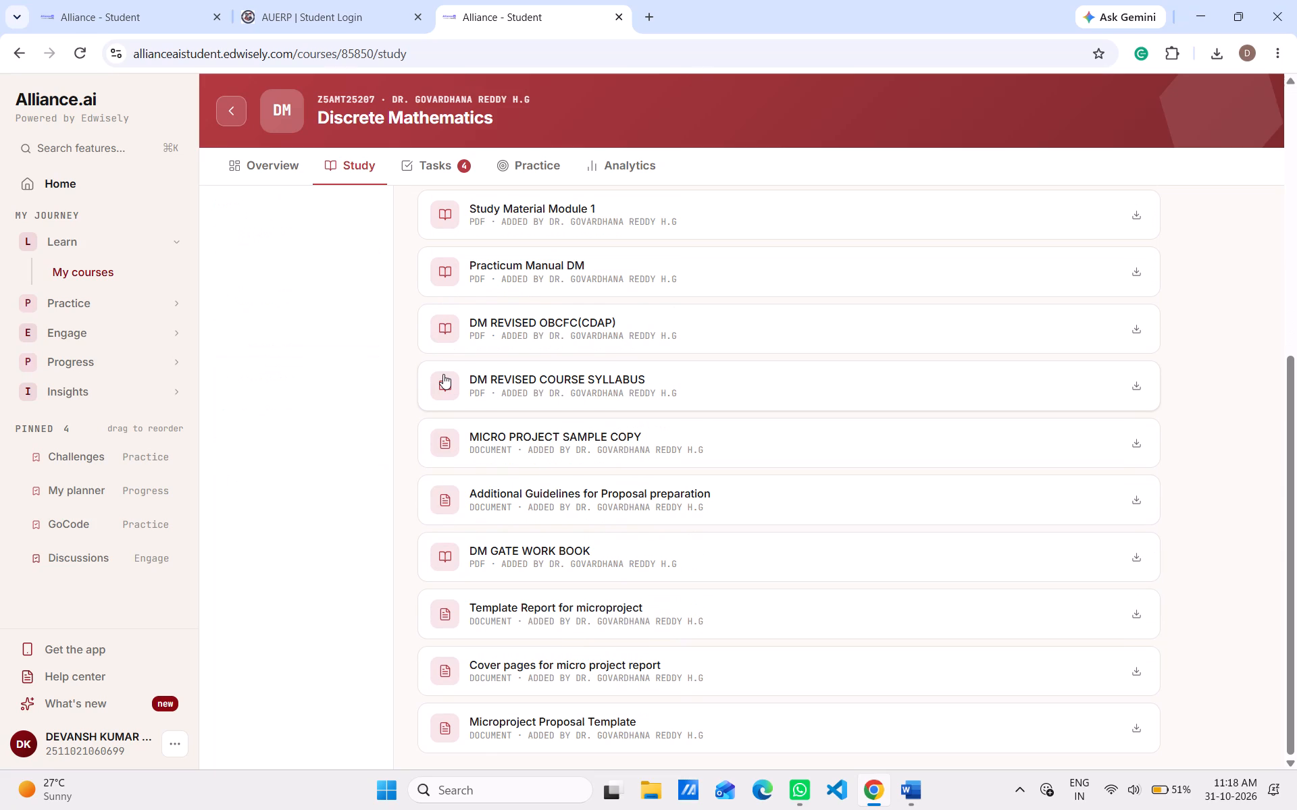
pyautogui.scroll(-3, 443, 374)
pyautogui.click(909, 809)
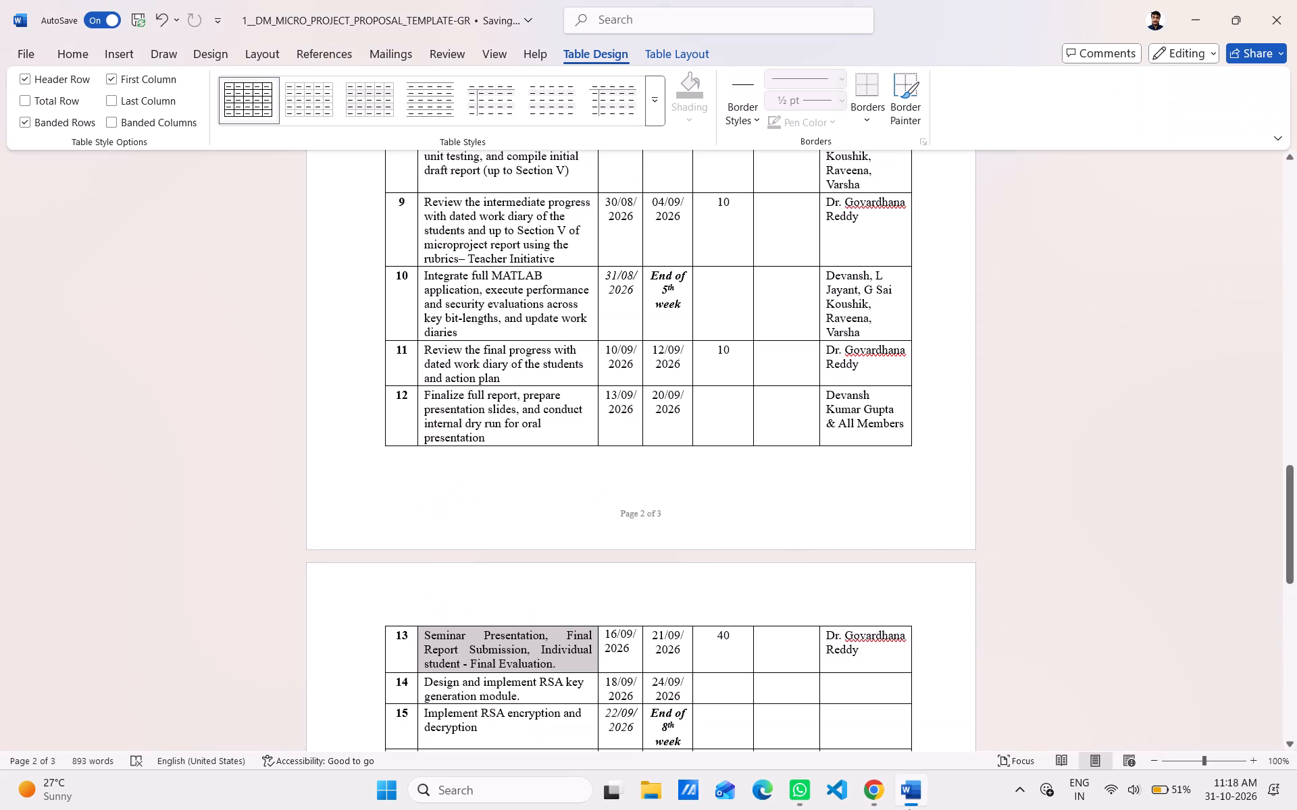
pyautogui.click(909, 809)
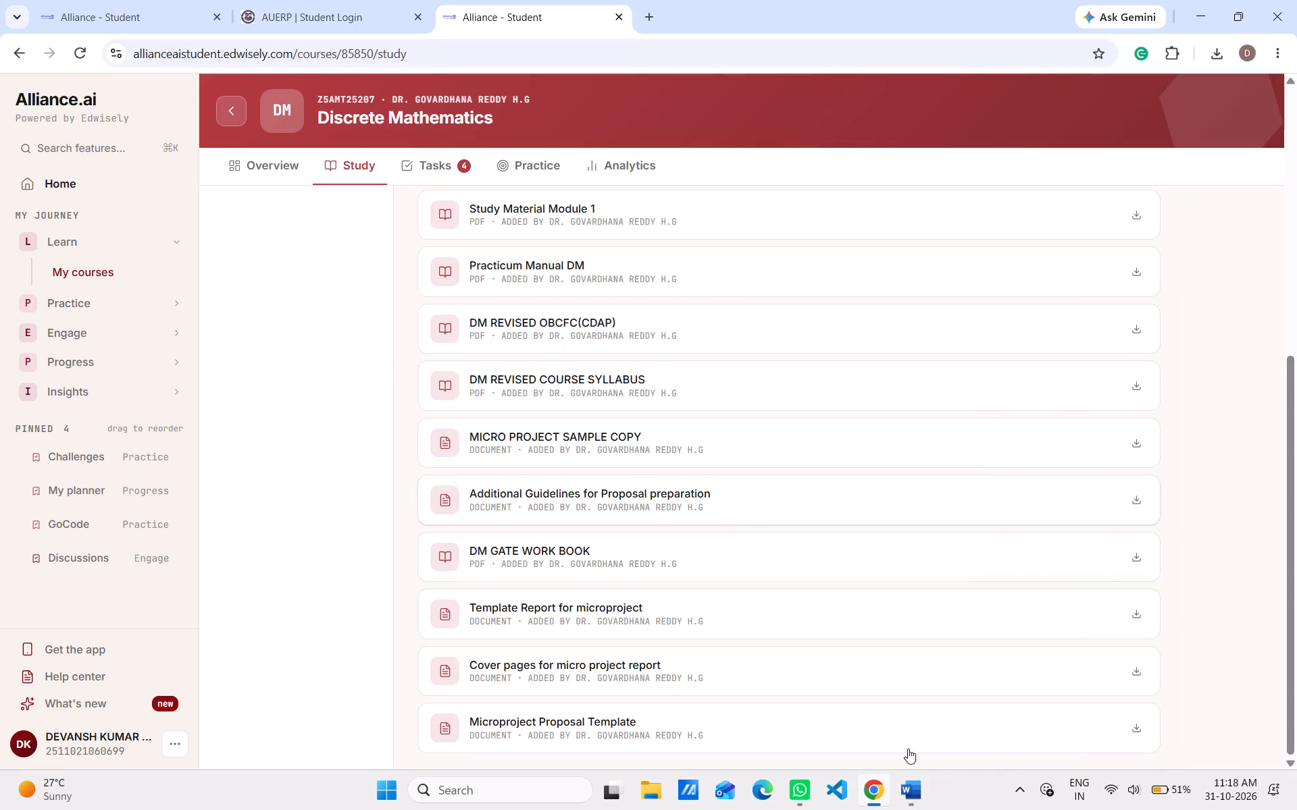
pyautogui.click(919, 782)
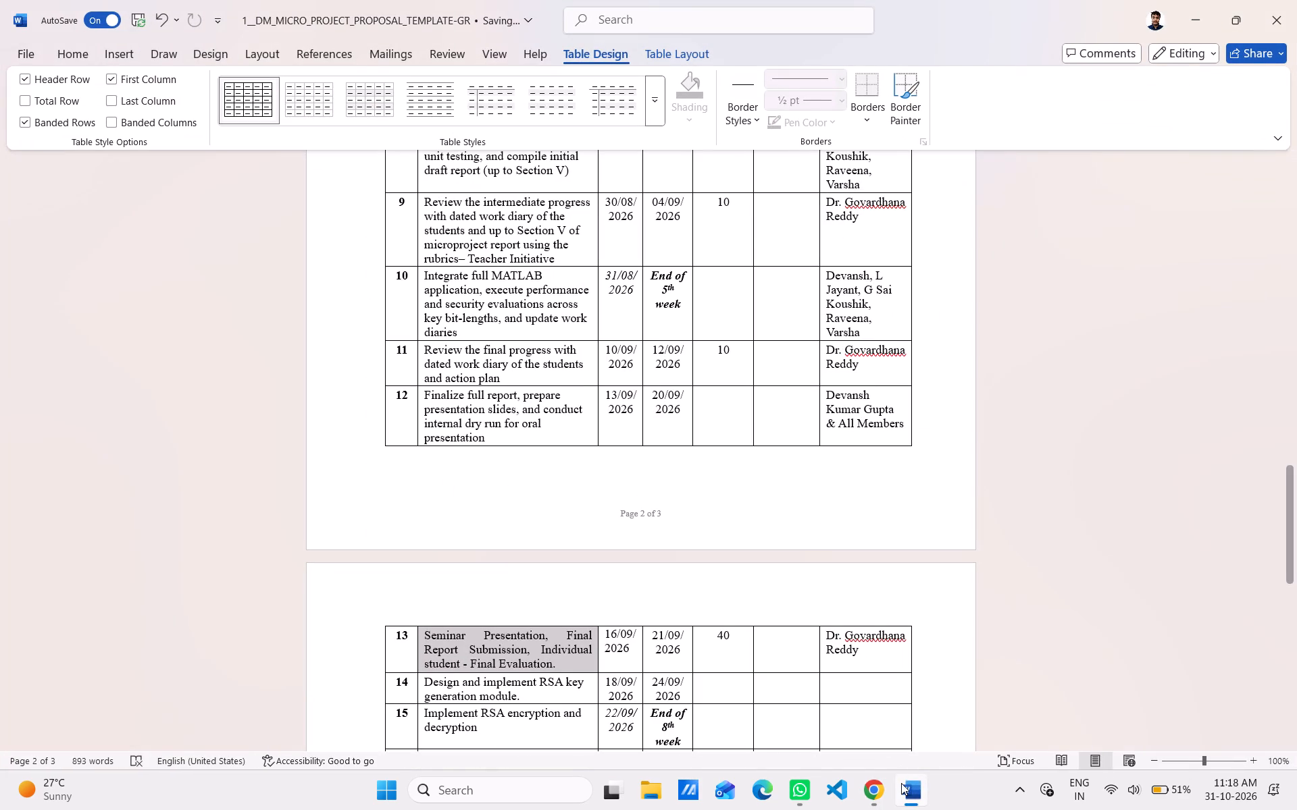
pyautogui.click(901, 783)
pyautogui.scroll(-1, 678, 605)
pyautogui.click(678, 751)
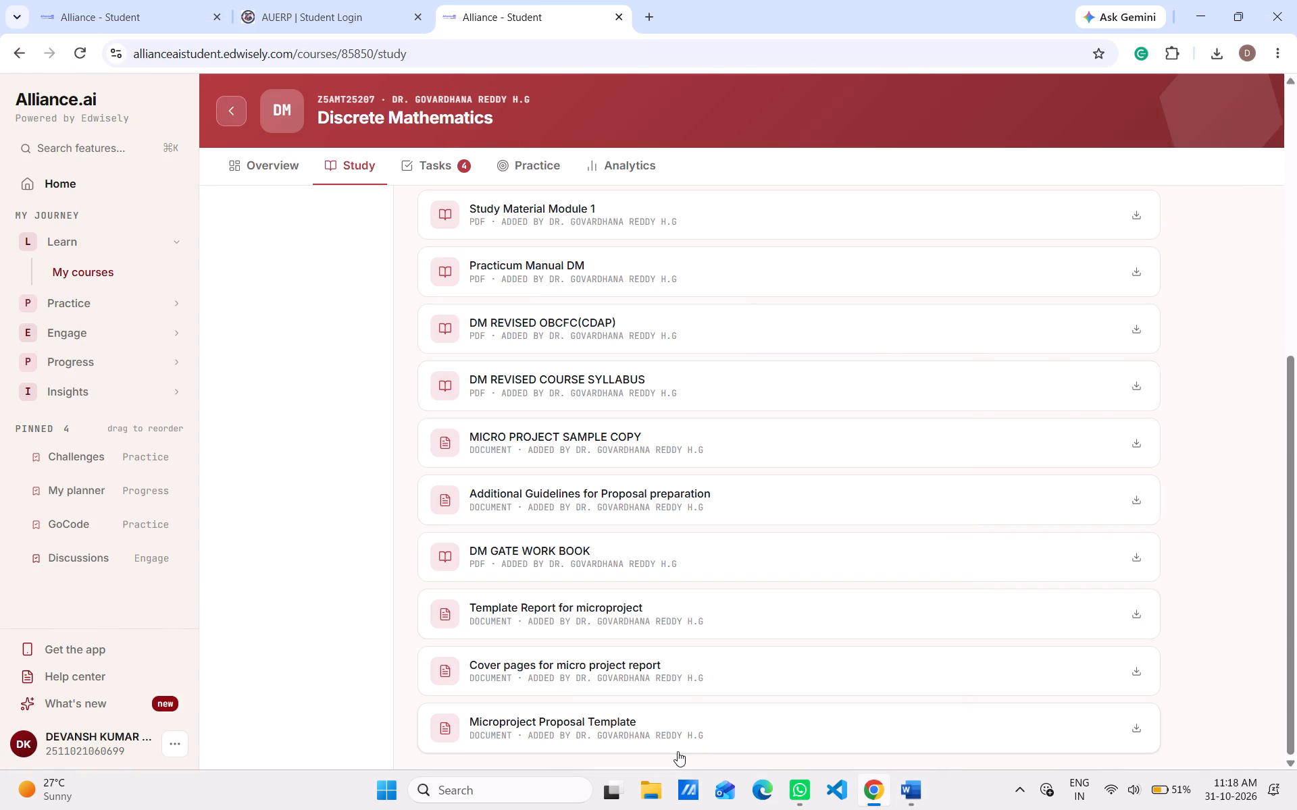
pyautogui.scroll(-11, 682, 623)
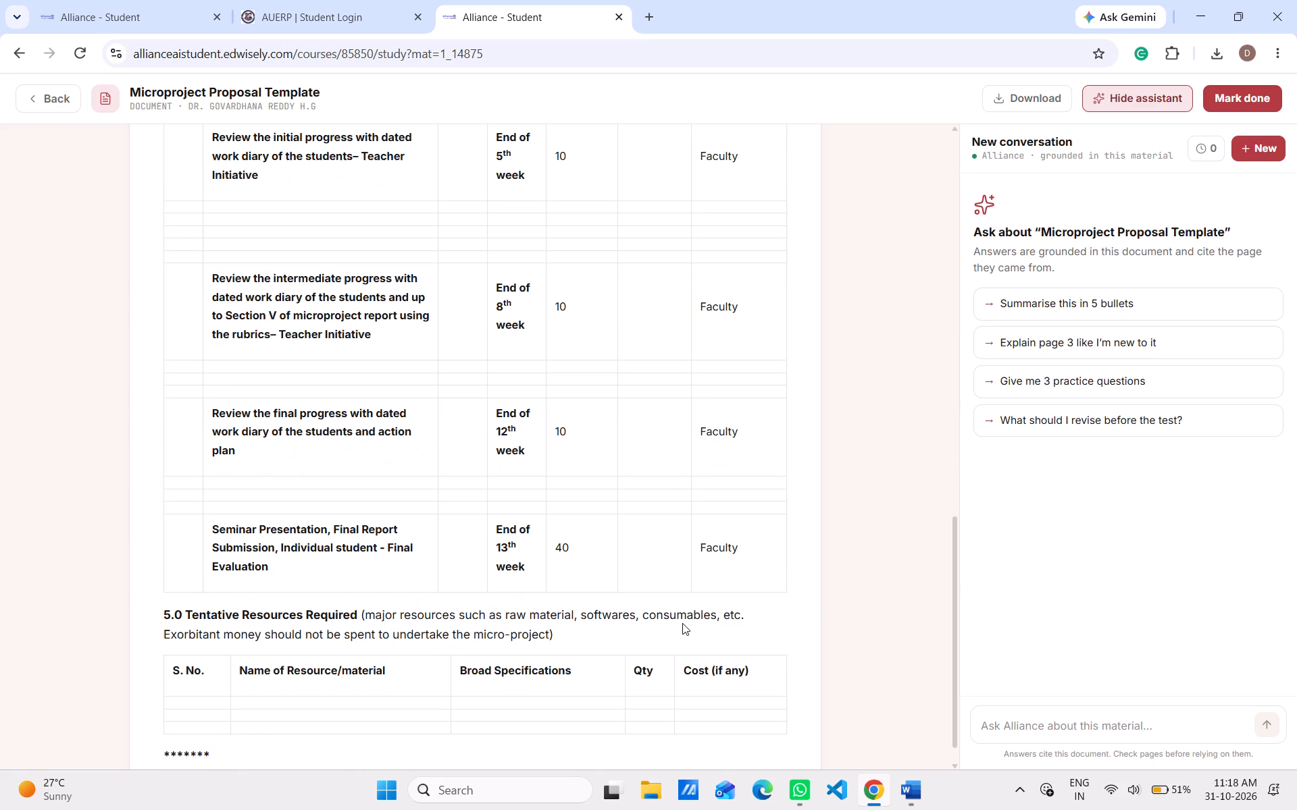
# Open the downloaded Microproject Proposal Template in Word and compare its action plan table with the one in the proposal.
pyautogui.click(1215, 44)
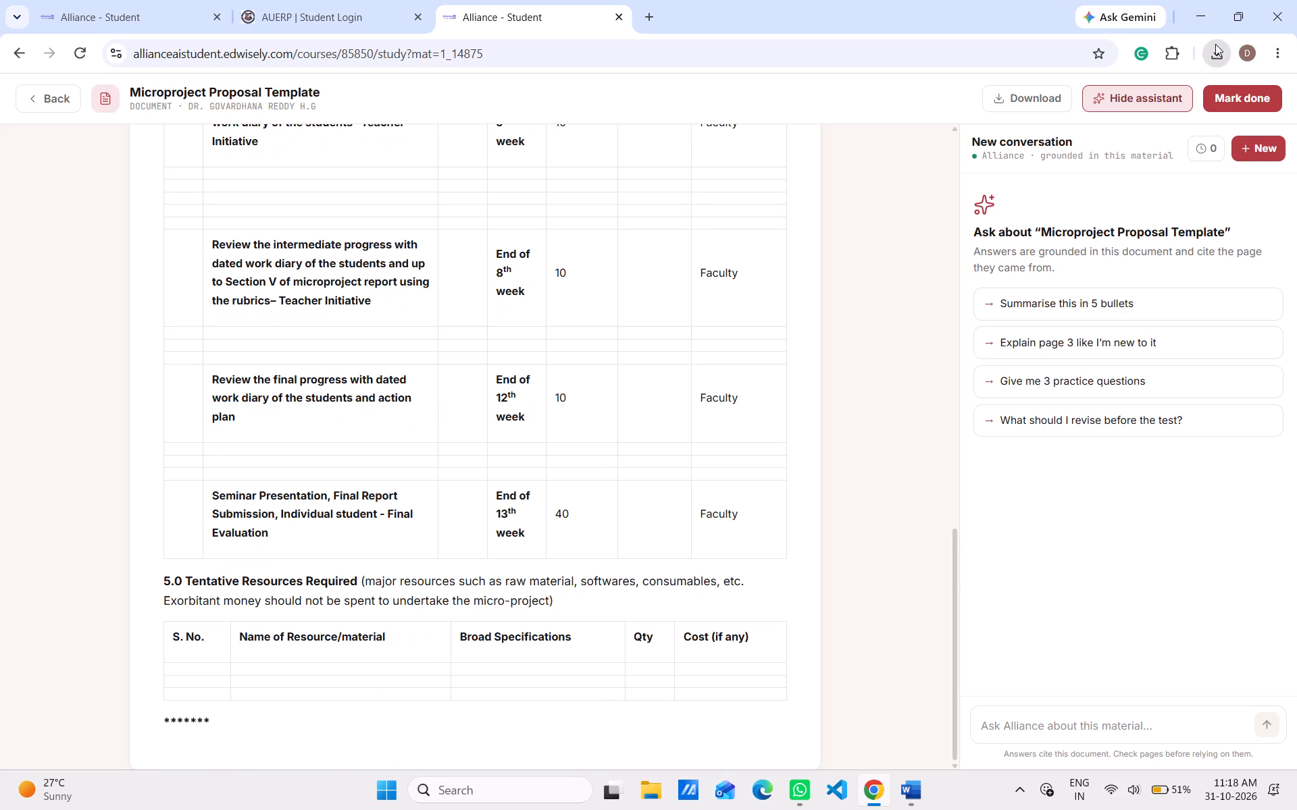
pyautogui.click(1058, 130)
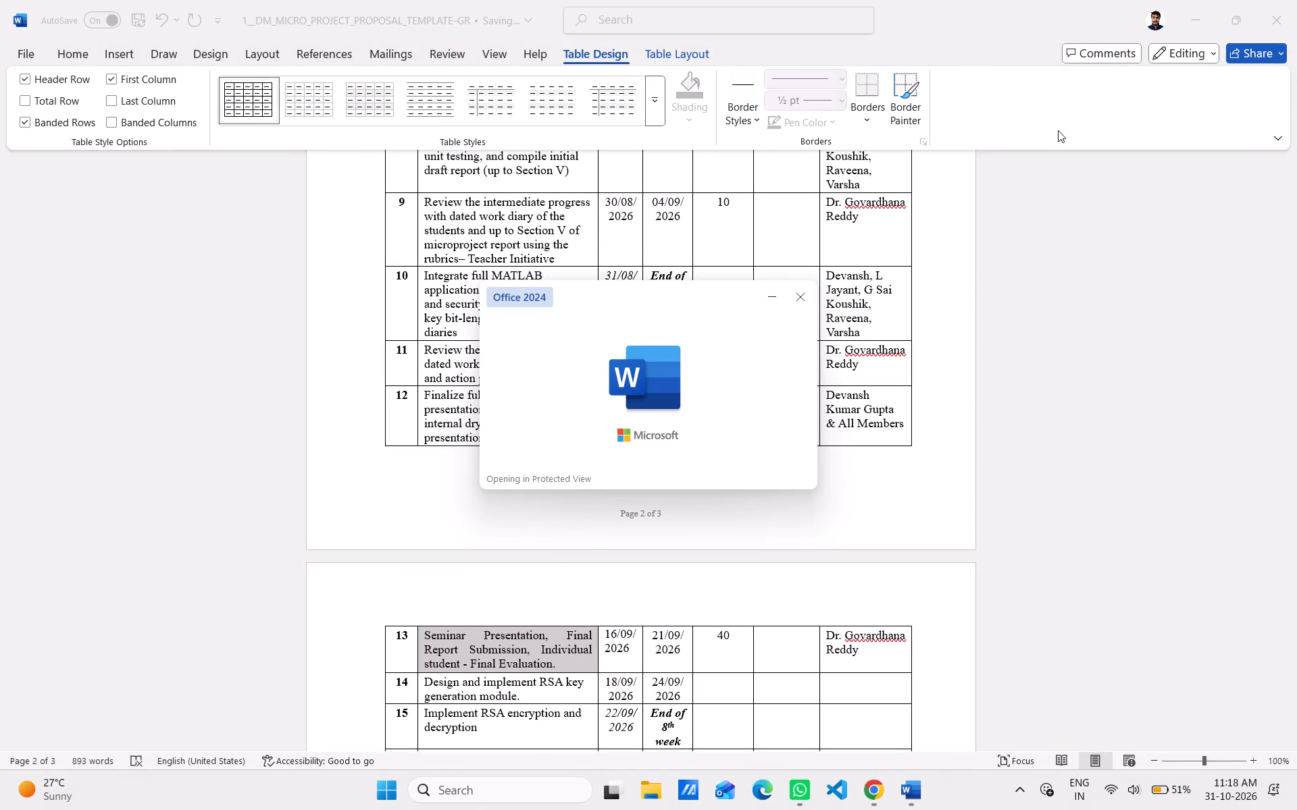
pyautogui.scroll(-1, 943, 246)
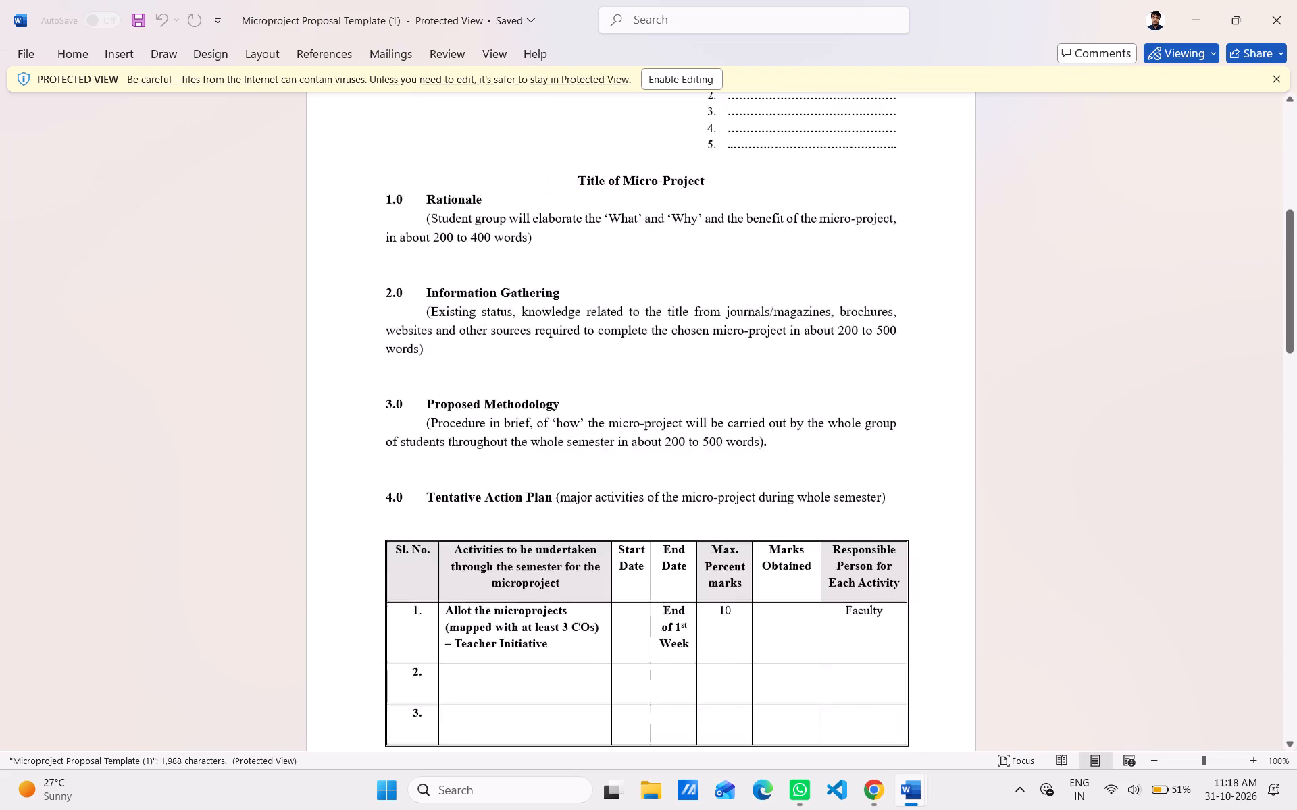
pyautogui.scroll(-5, 943, 246)
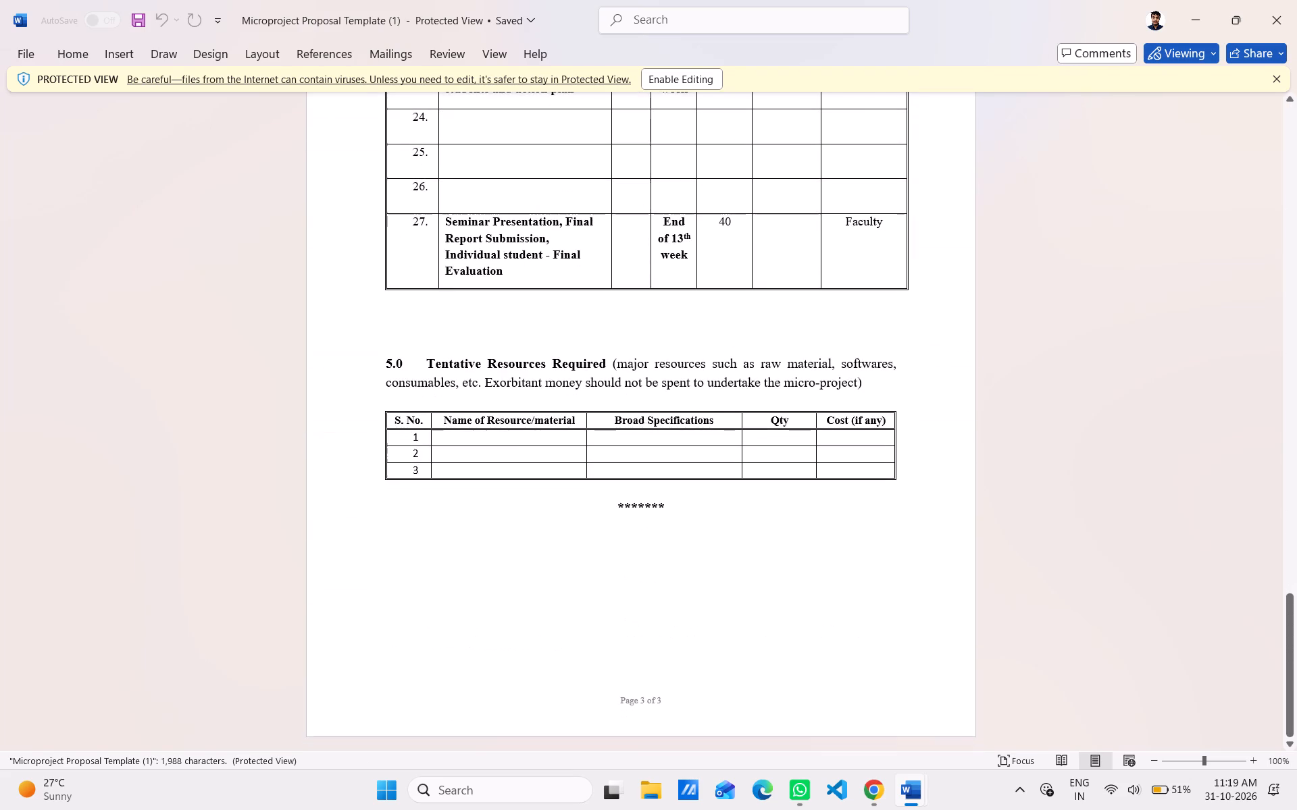
pyautogui.scroll(-2, 943, 246)
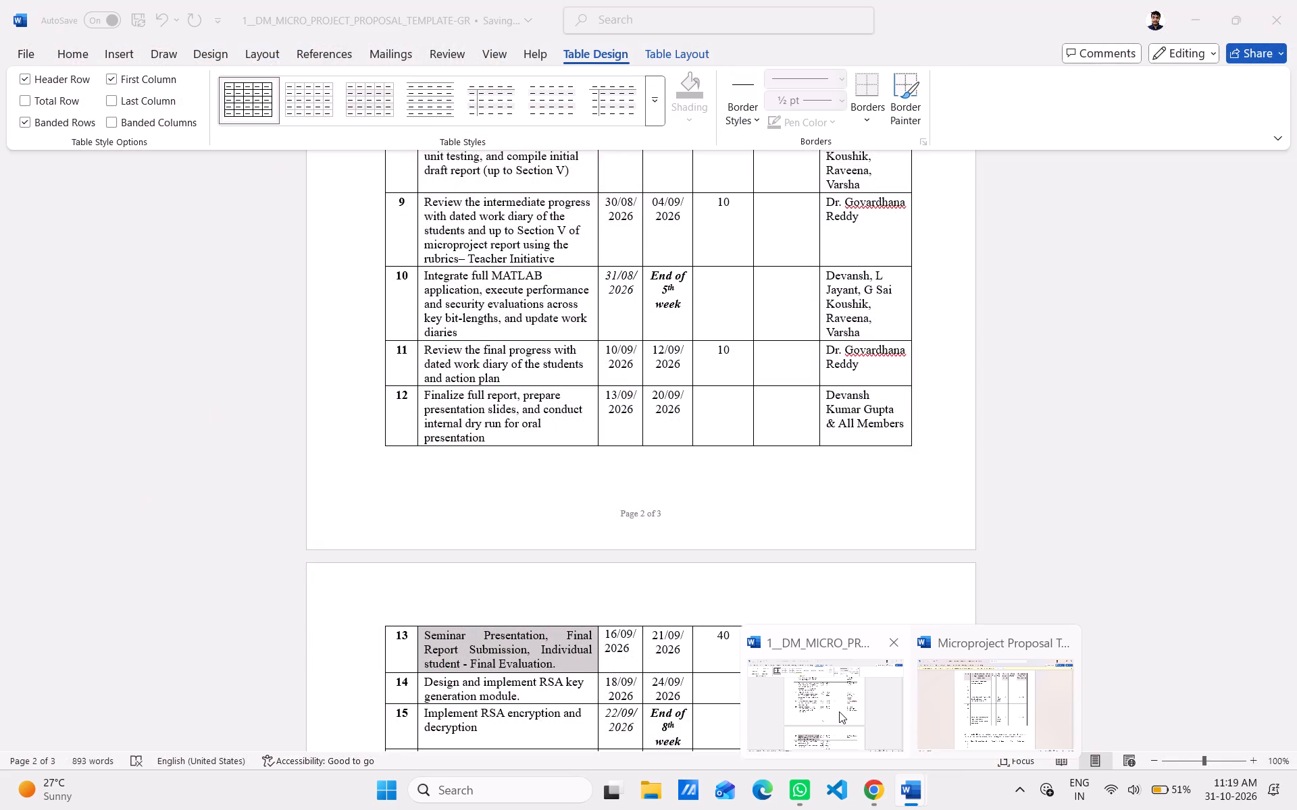
pyautogui.click(886, 685)
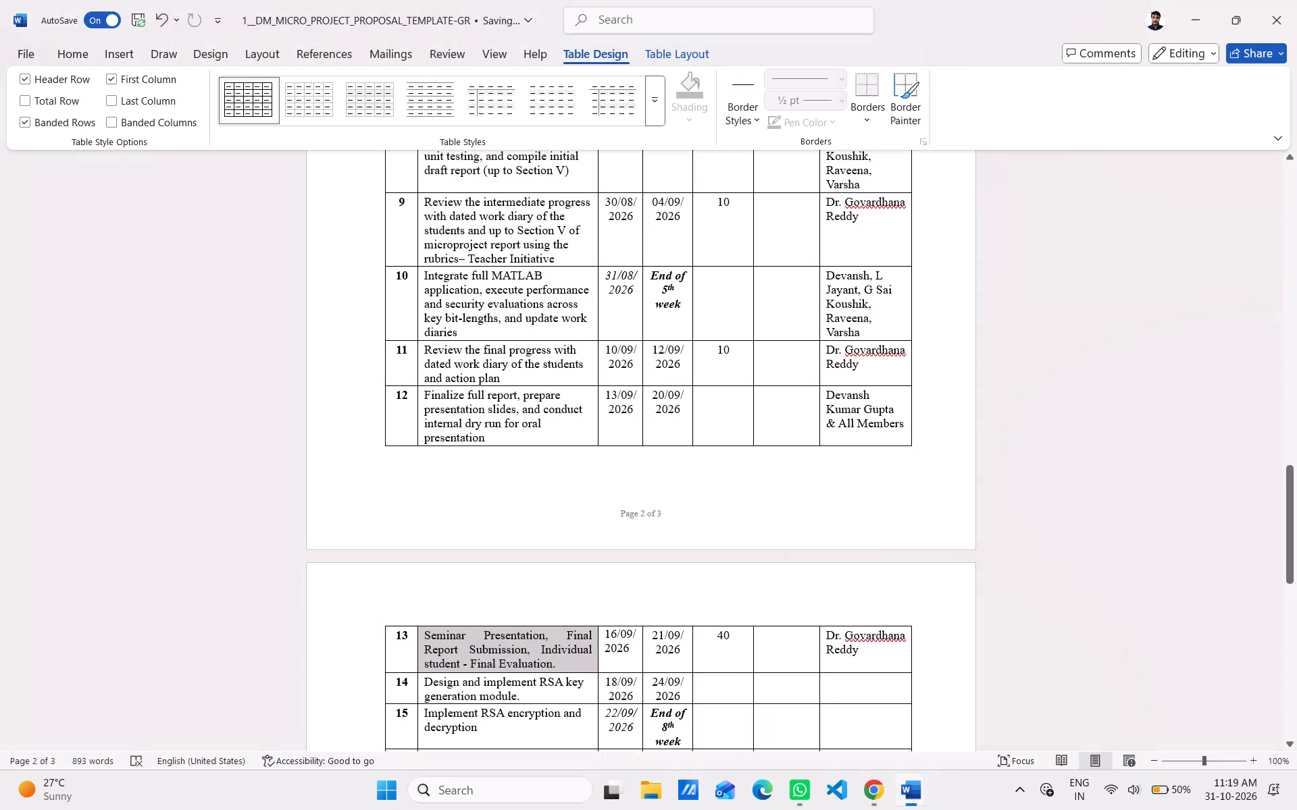
pyautogui.scroll(-2, 753, 430)
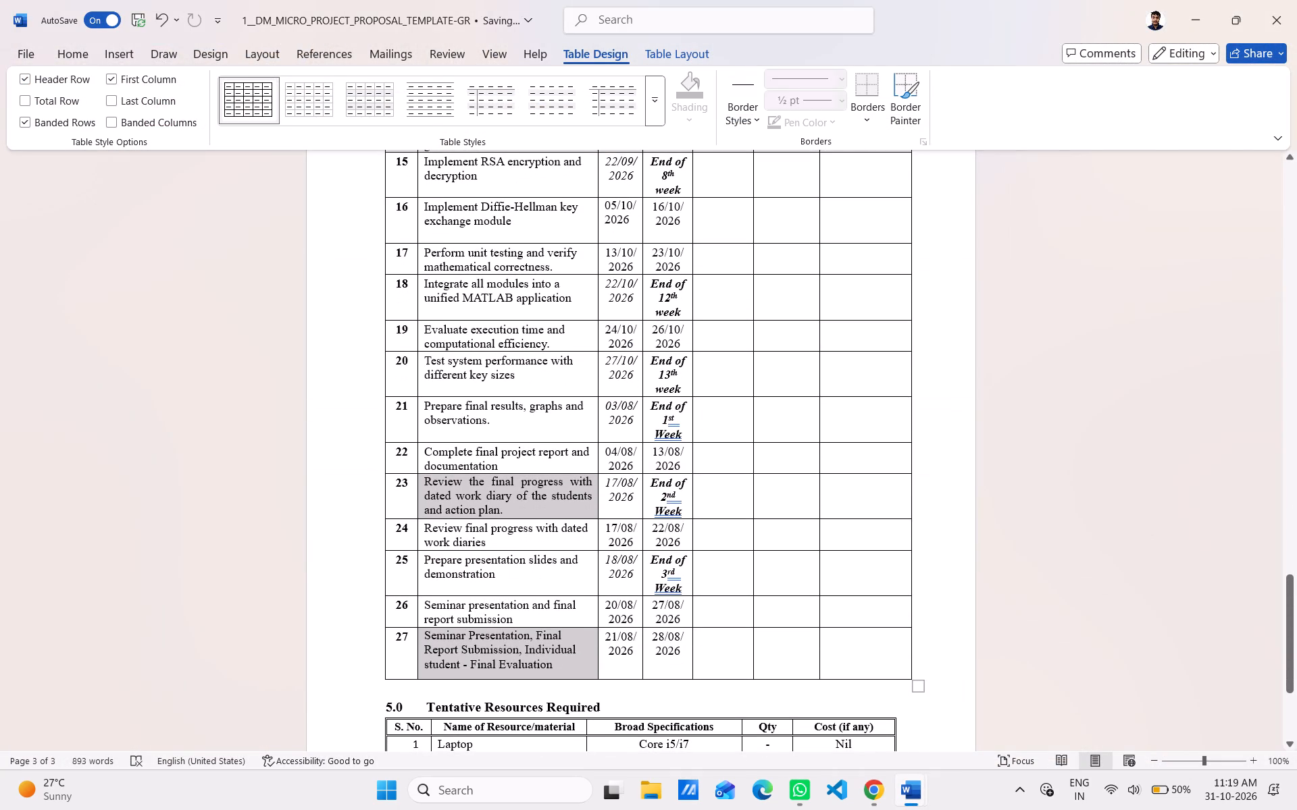
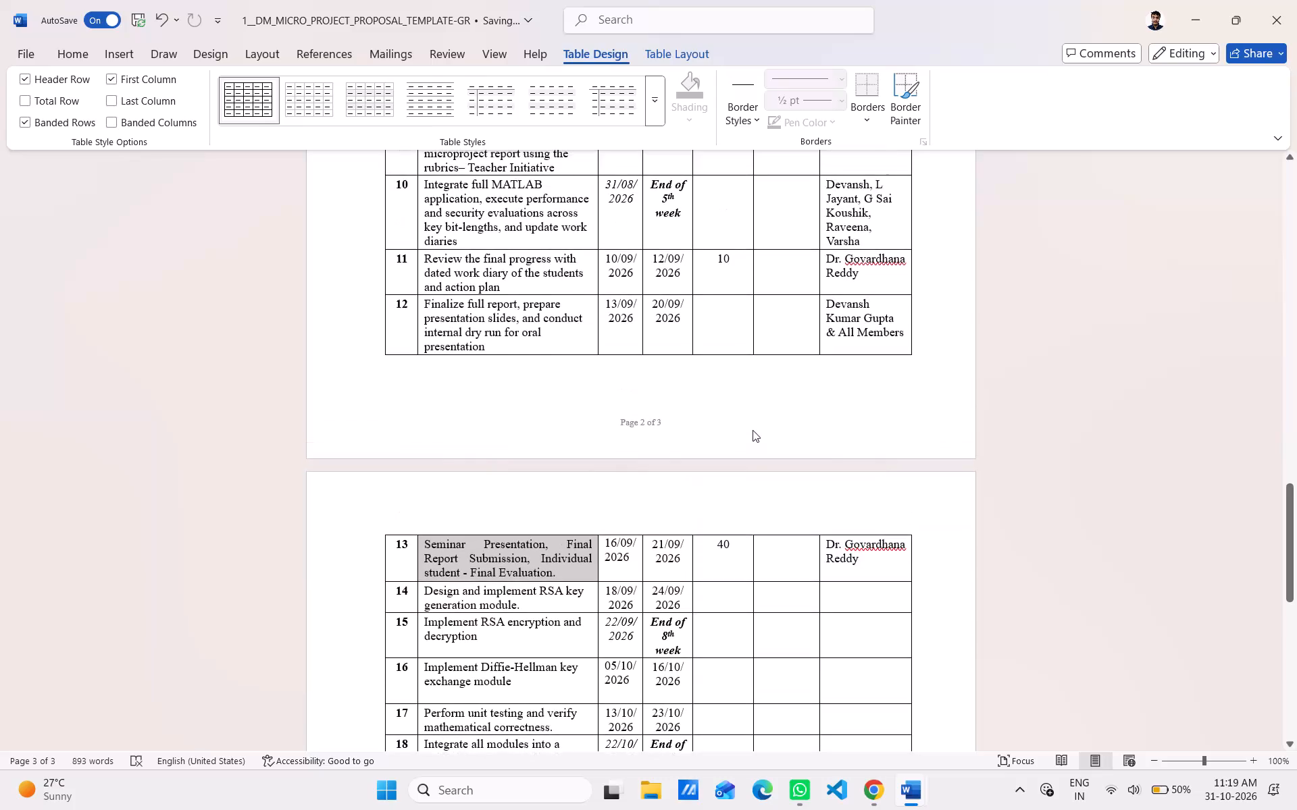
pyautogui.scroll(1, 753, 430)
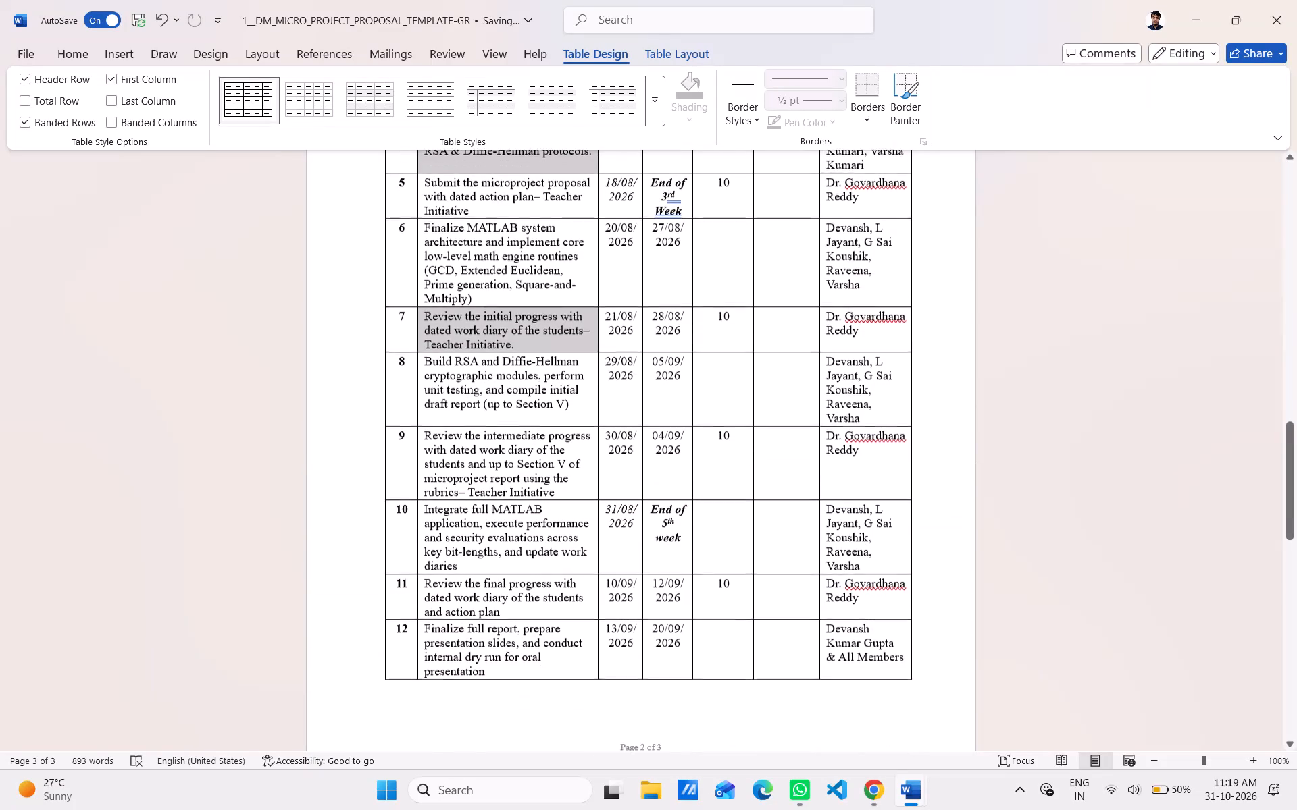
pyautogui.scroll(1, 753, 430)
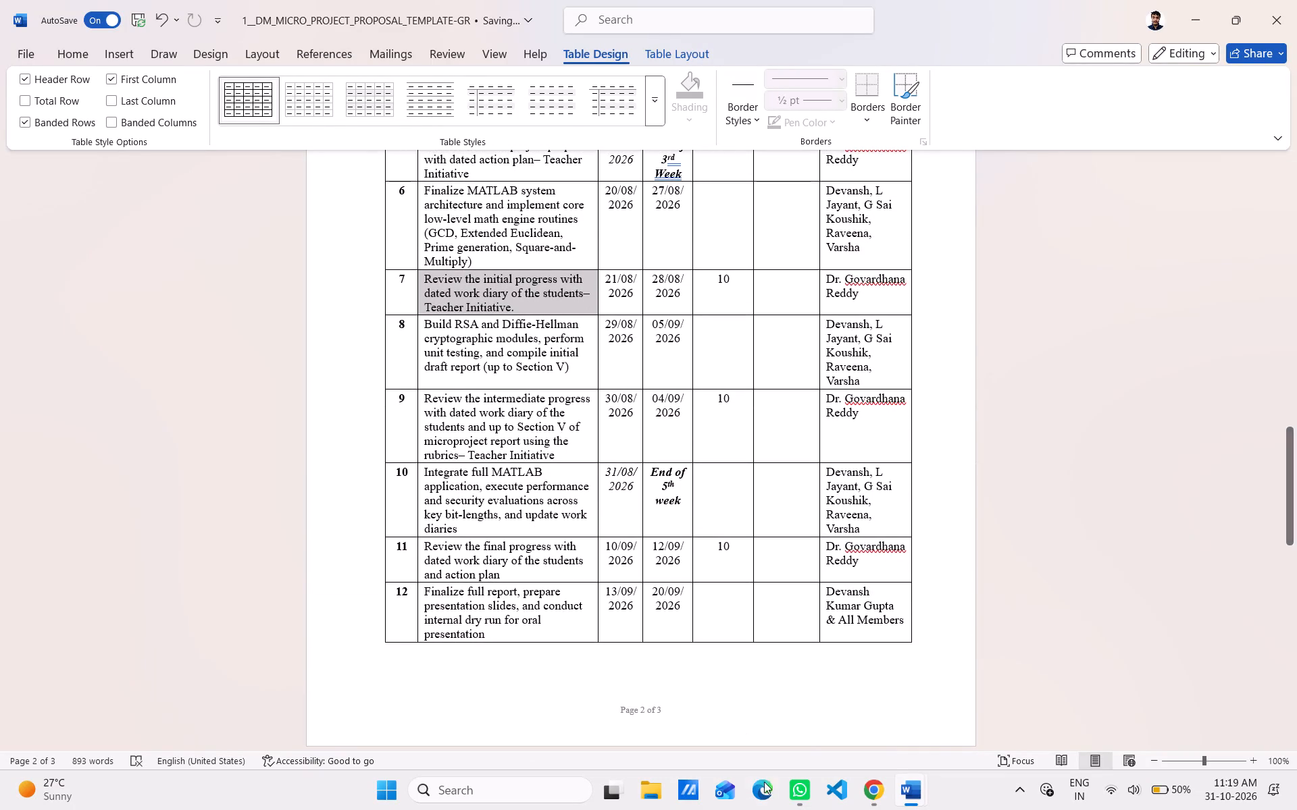
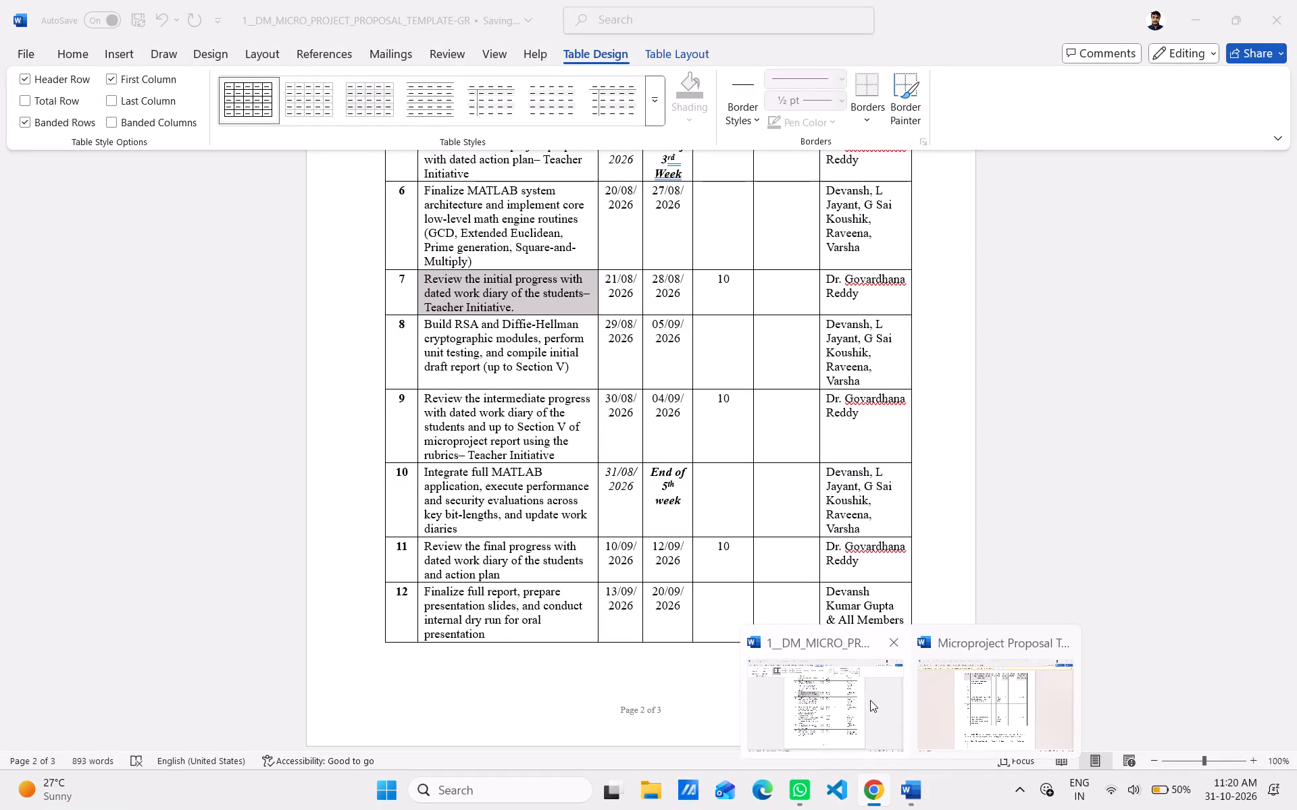
# Open the Microproject Proposal Template document from the Downloads folder.
pyautogui.click(856, 701)
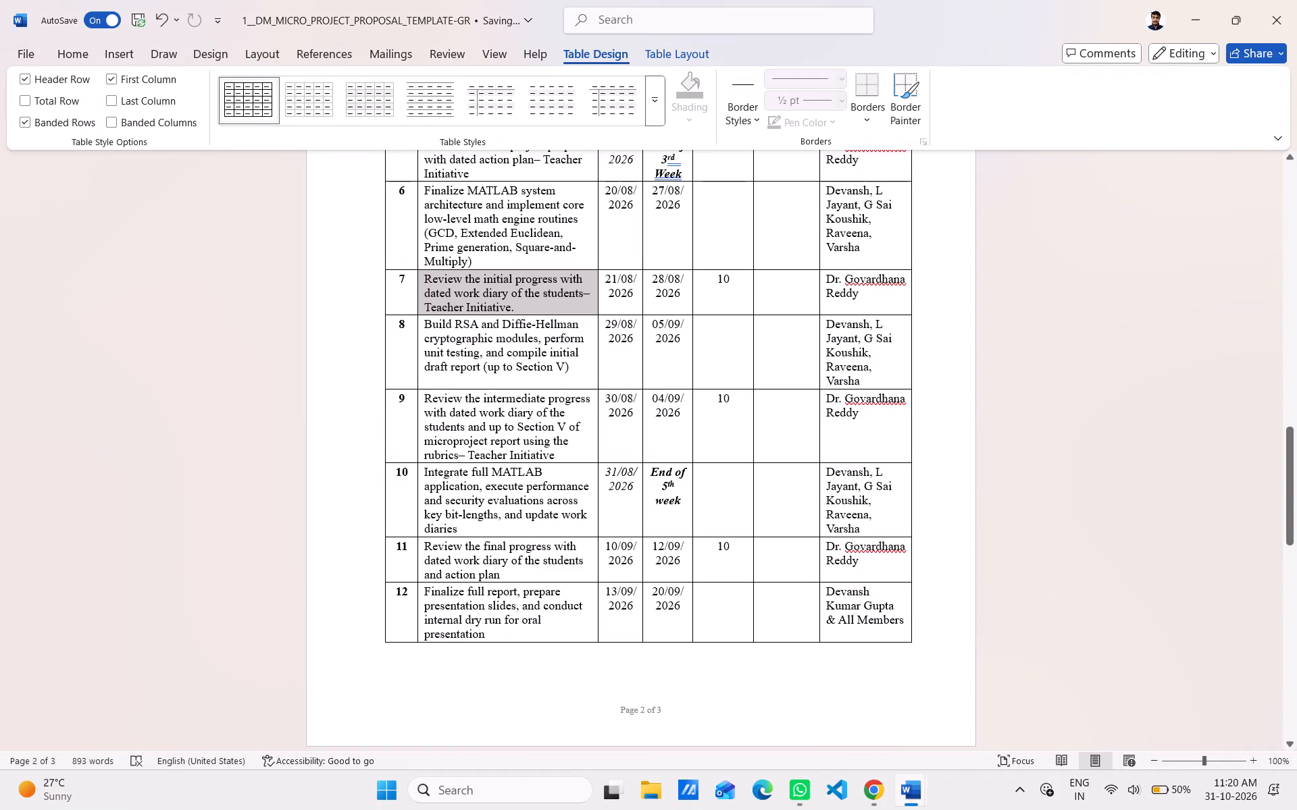
pyautogui.click(659, 781)
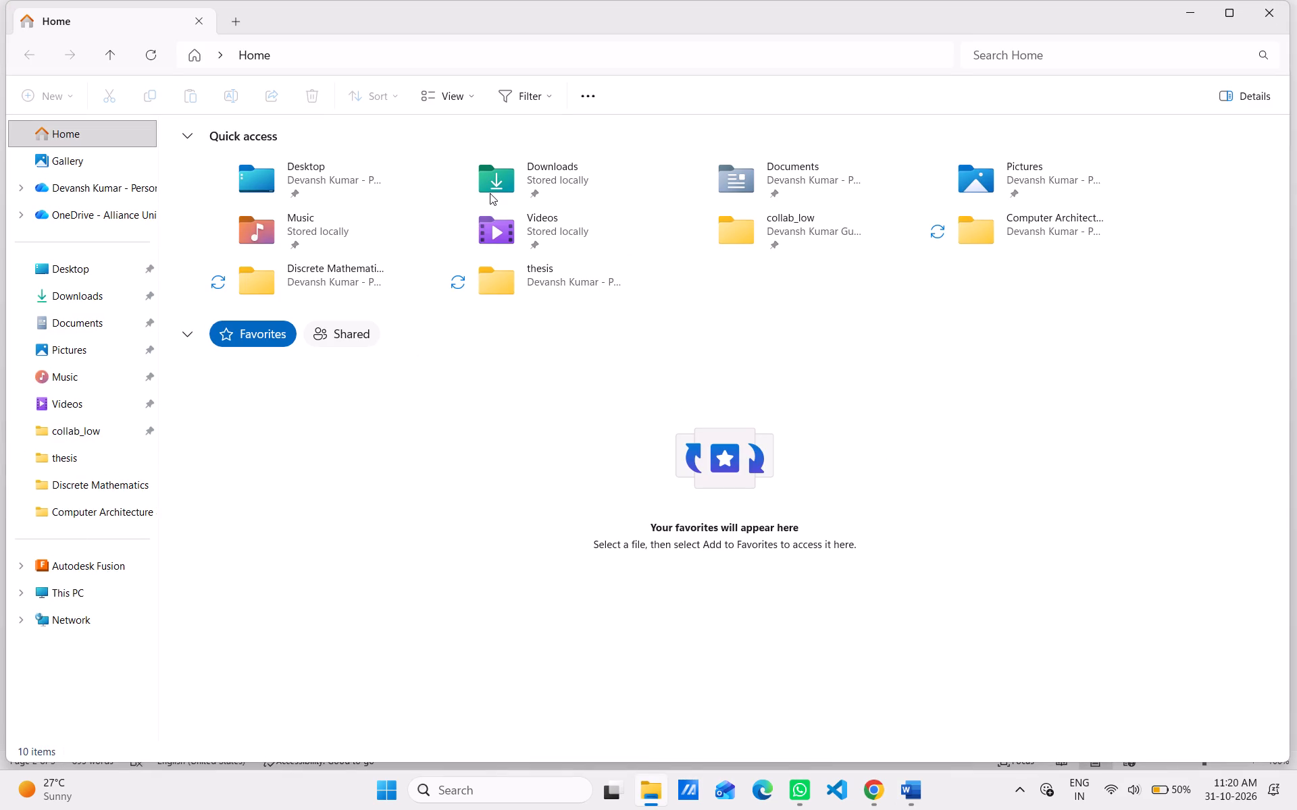
pyautogui.doubleClick(490, 193)
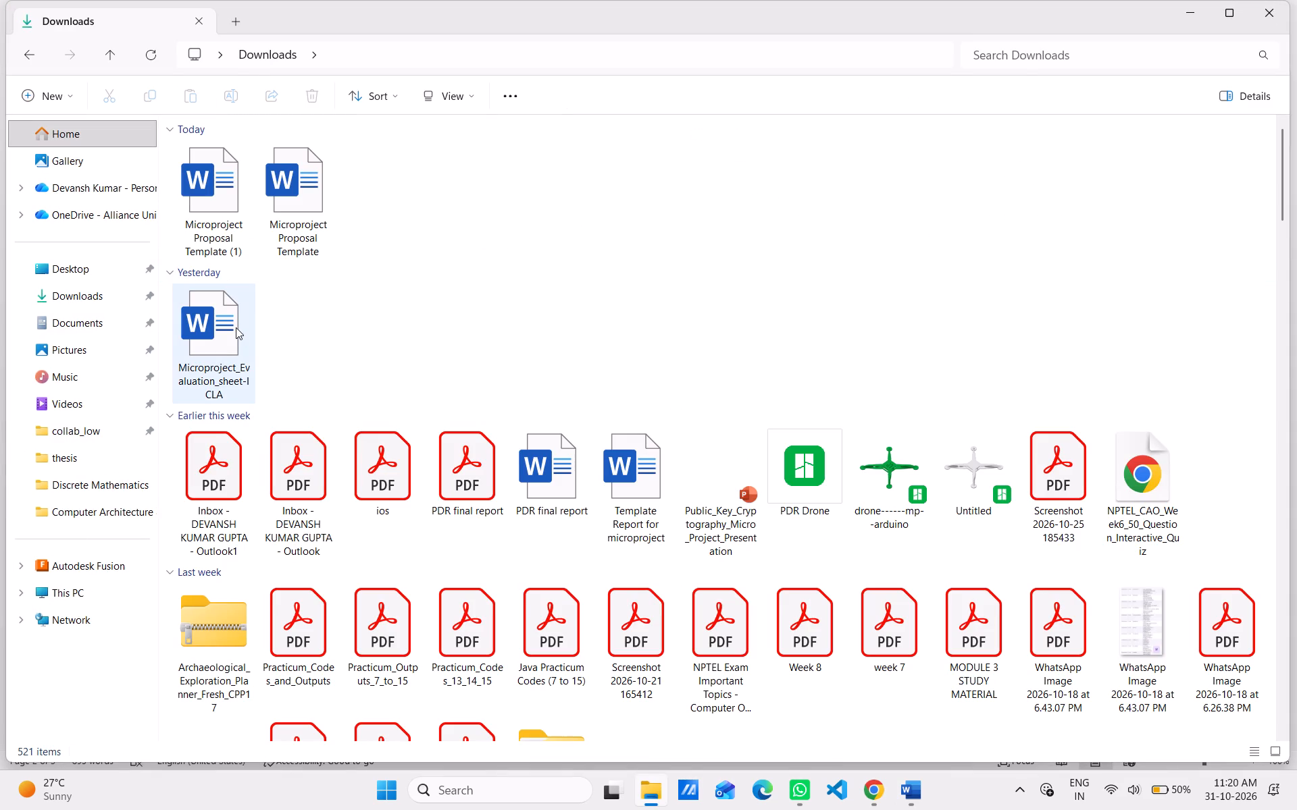
pyautogui.doubleClick(301, 230)
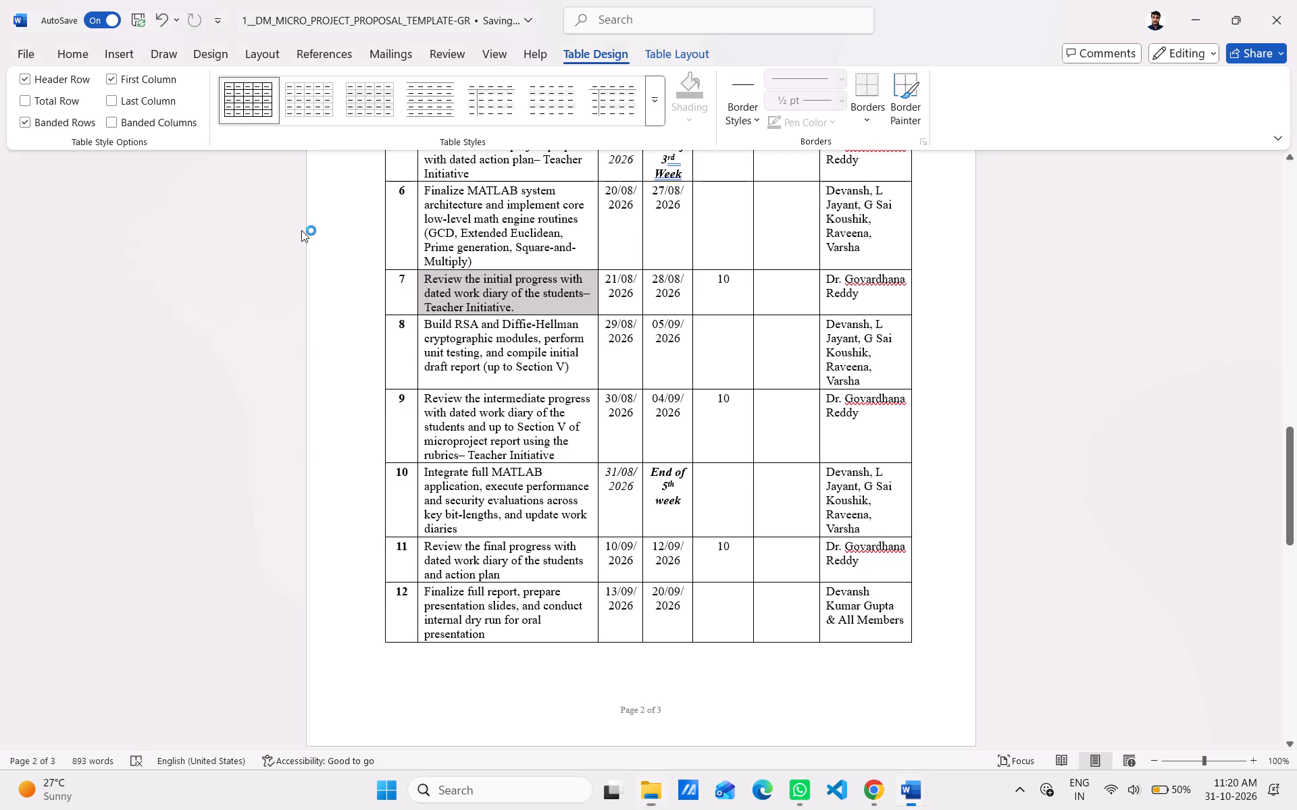
# Examine the template's action plan table for its activities, row numbering, end-week entries, maximum marks and responsible persons.
pyautogui.scroll(-20, 544, 423)
pyautogui.scroll(-20, 544, 423)
pyautogui.scroll(-20, 544, 423)
pyautogui.scroll(1, 544, 423)
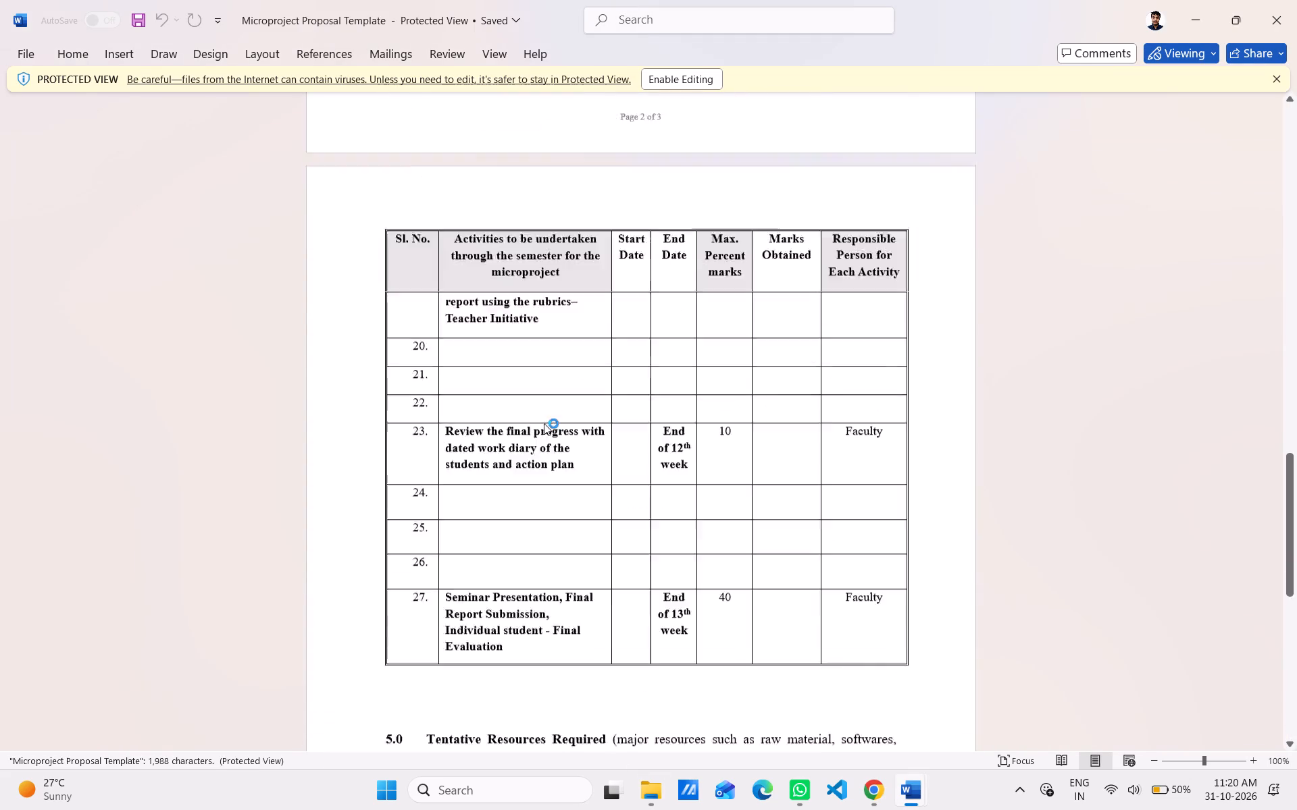
pyautogui.scroll(2, 544, 423)
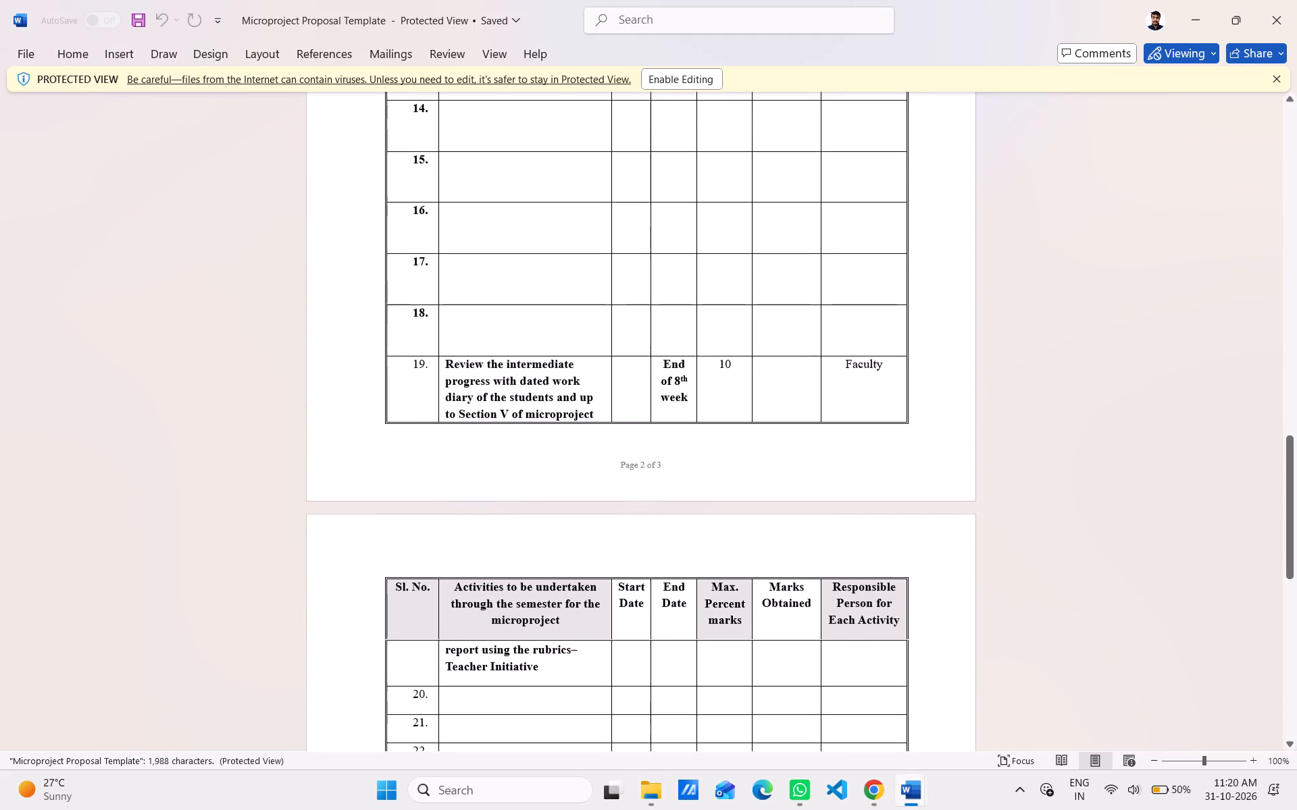
pyautogui.scroll(2, 544, 423)
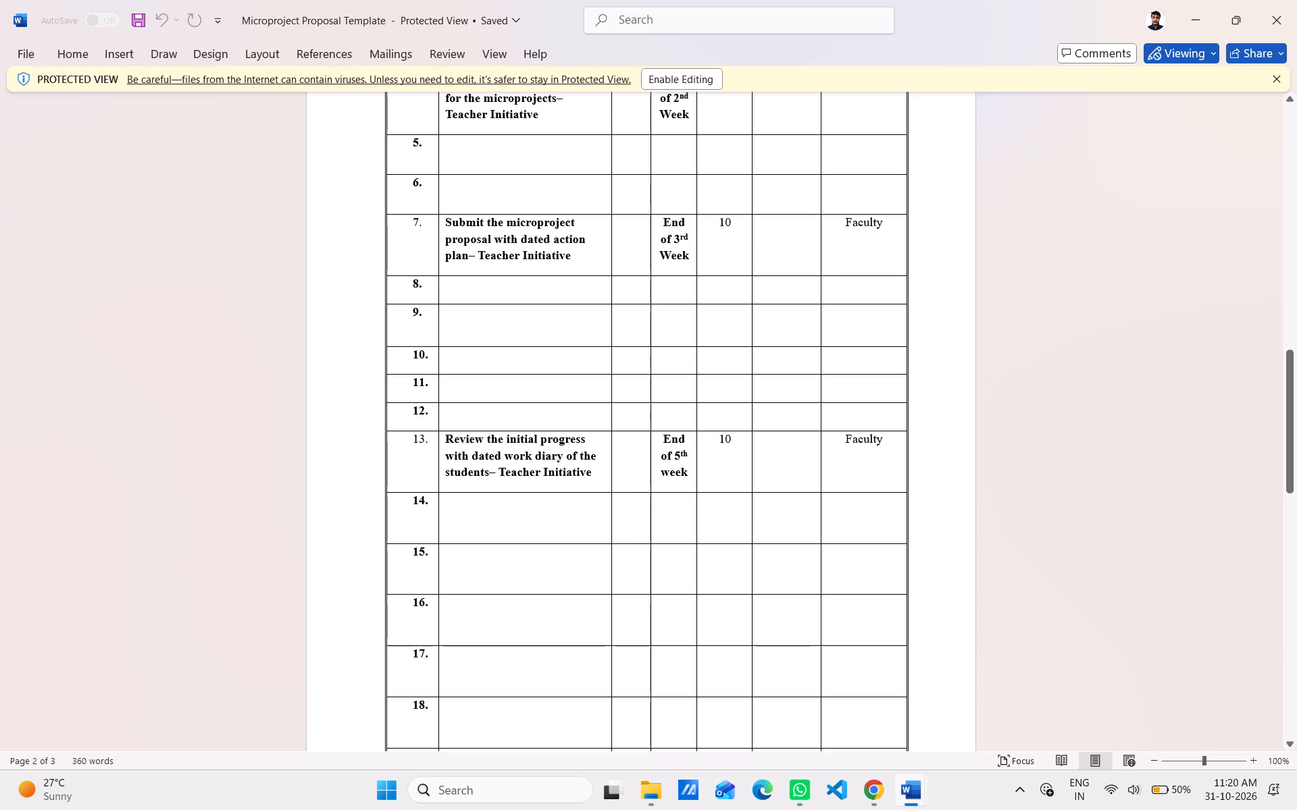
pyautogui.scroll(2, 544, 423)
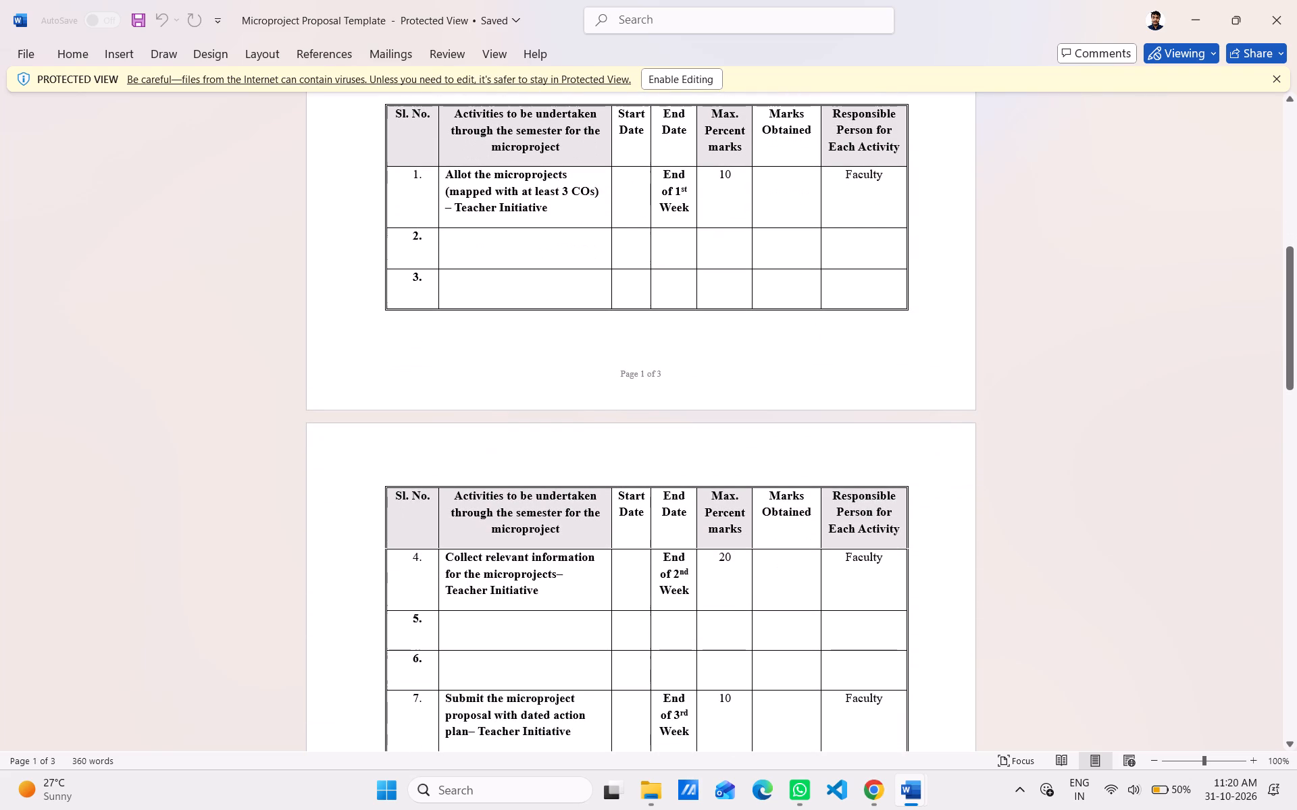
pyautogui.scroll(-1, 544, 423)
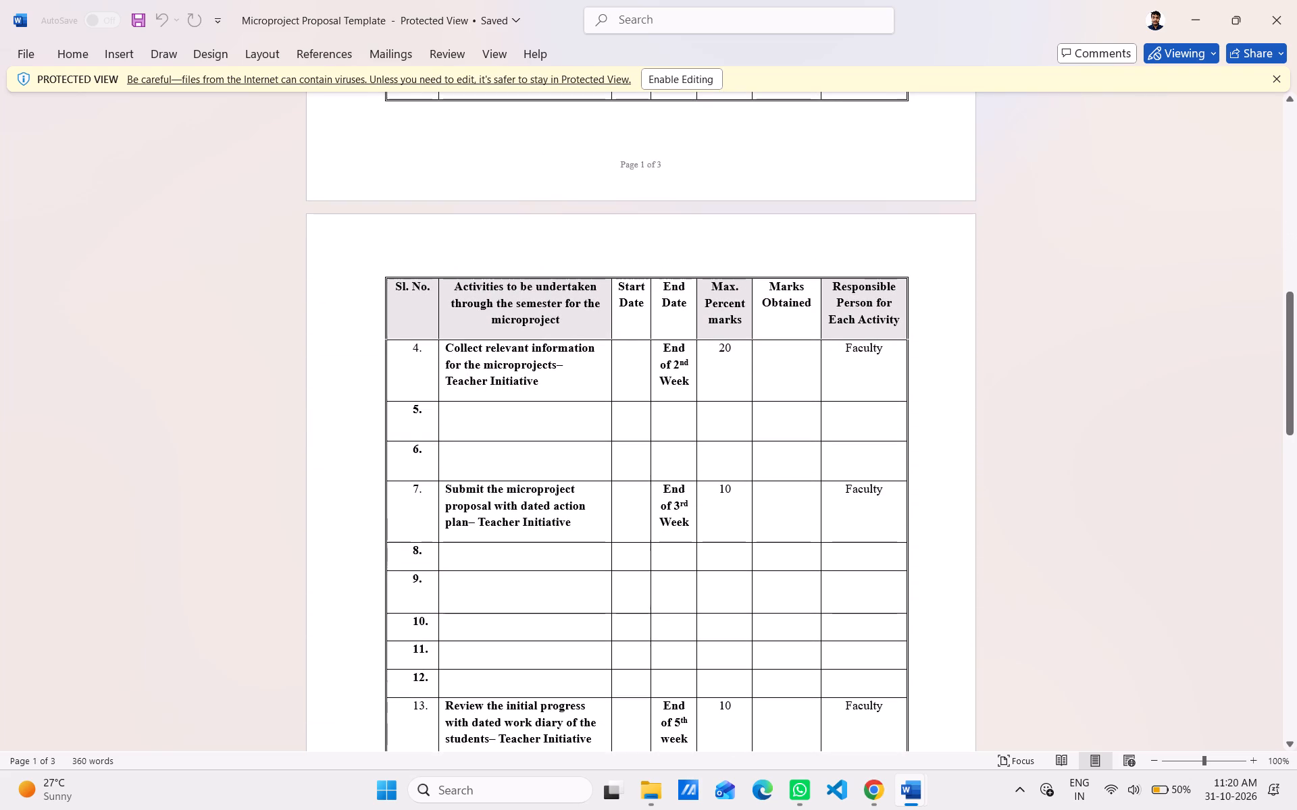
pyautogui.scroll(-1, 544, 423)
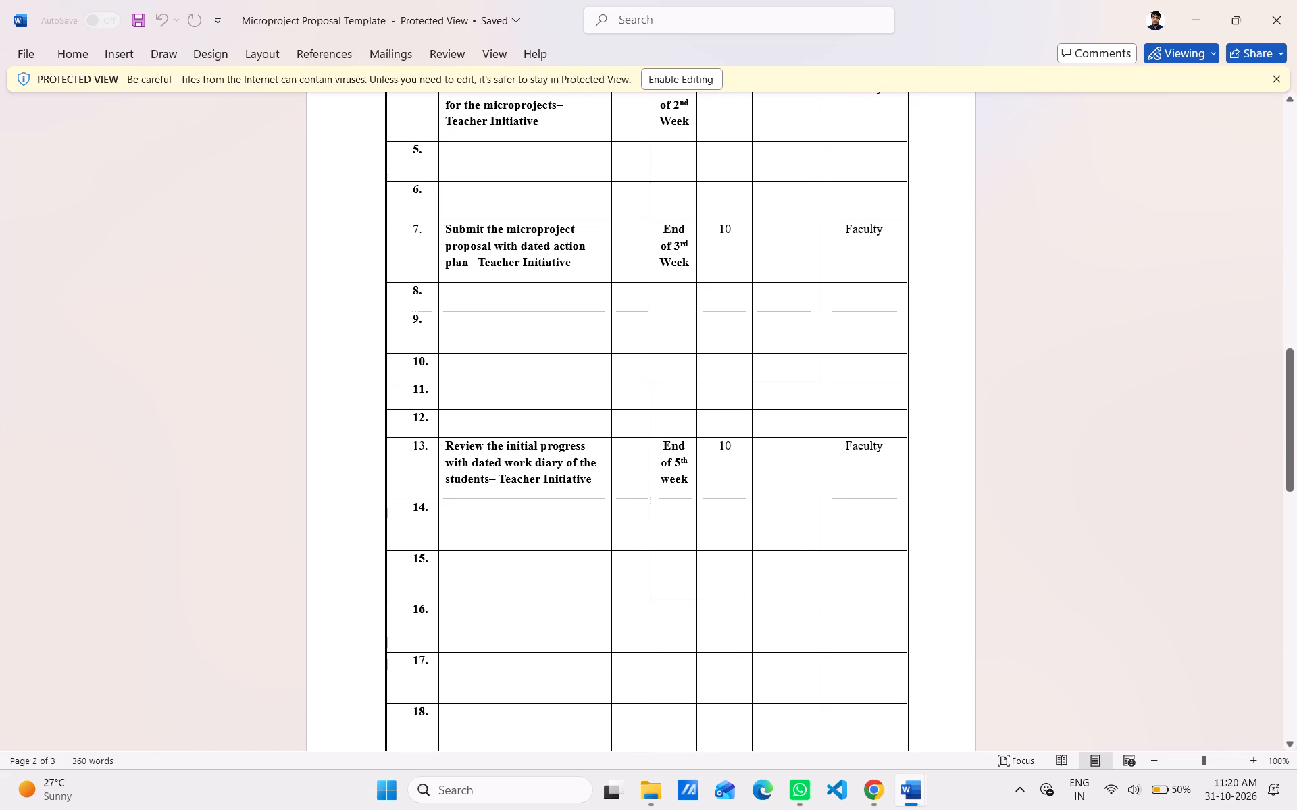
pyautogui.scroll(-3, 544, 423)
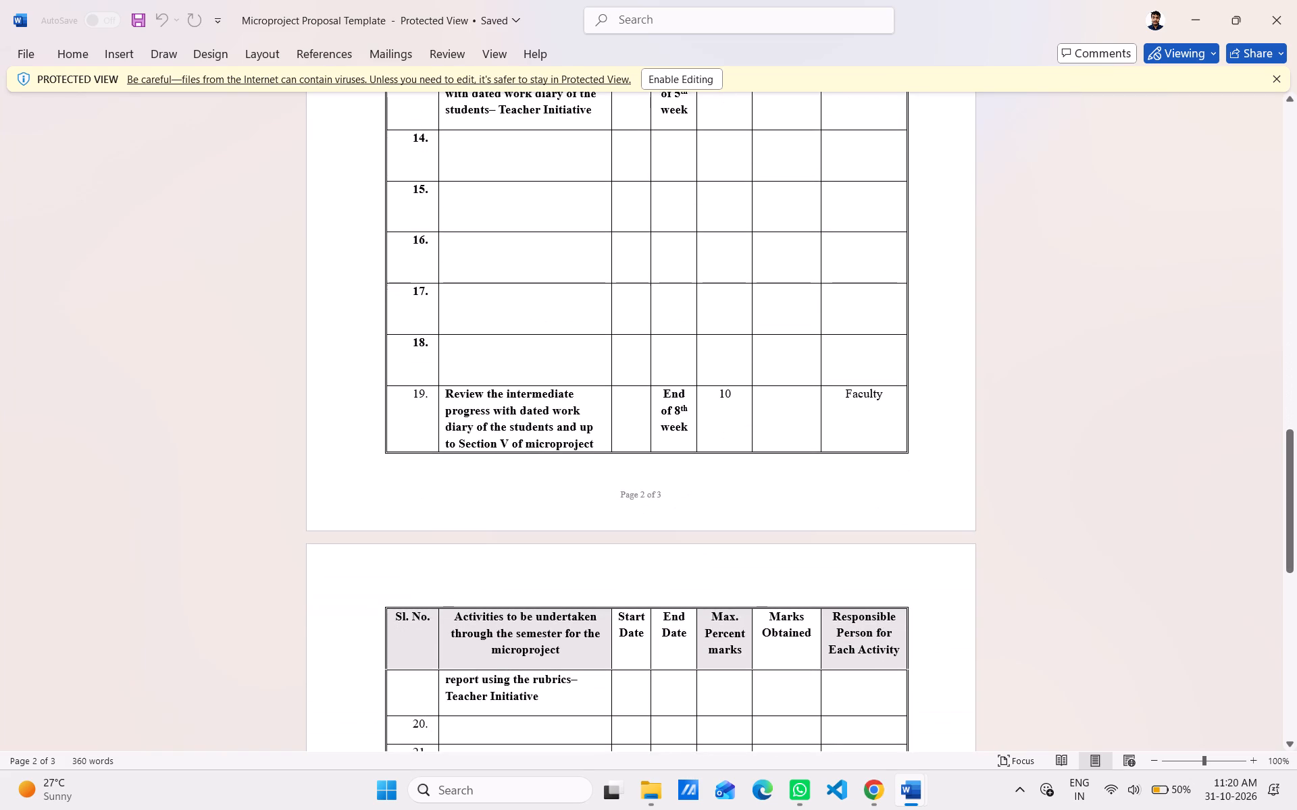
pyautogui.scroll(-3, 544, 423)
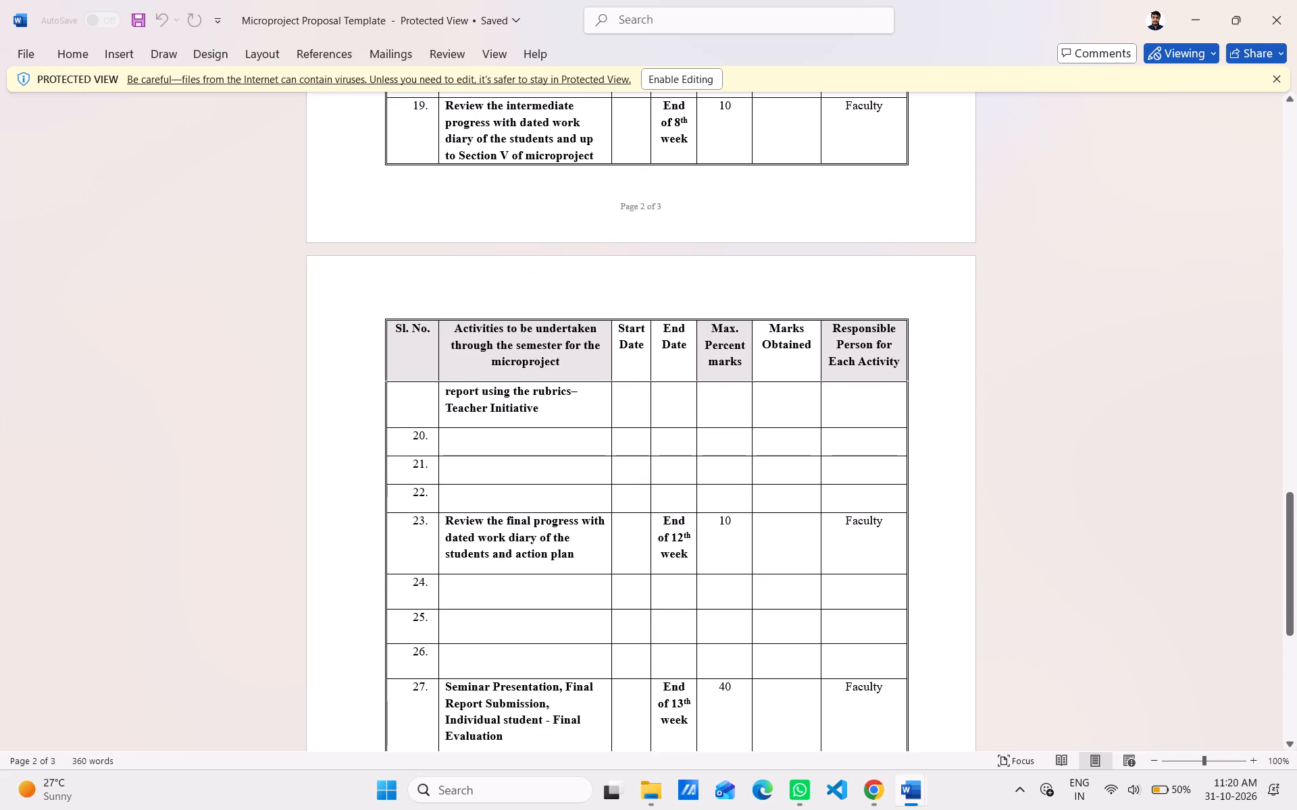
pyautogui.scroll(-1, 544, 423)
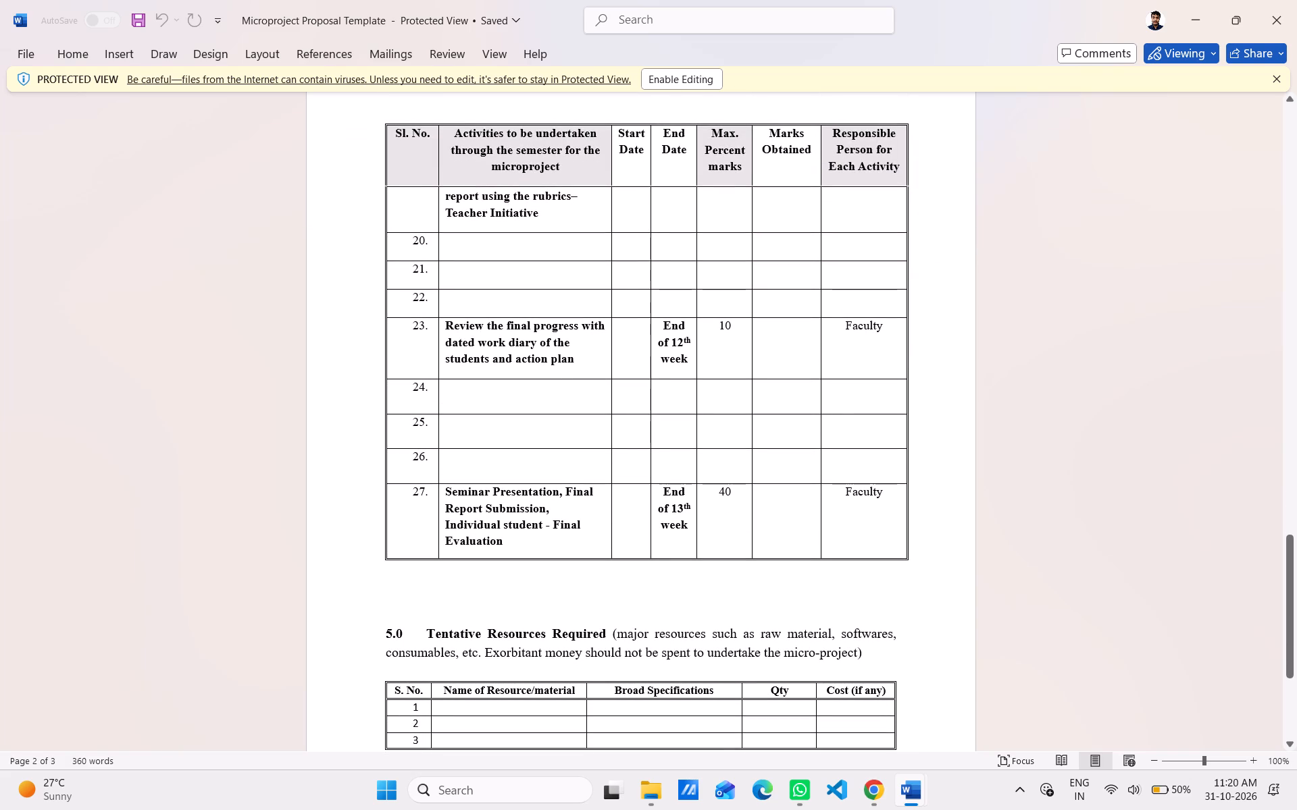
# Switch back to the 1__DM_MICRO_PROJECT_PROPOSAL_TEMPLATE-GR document.
pyautogui.click(866, 809)
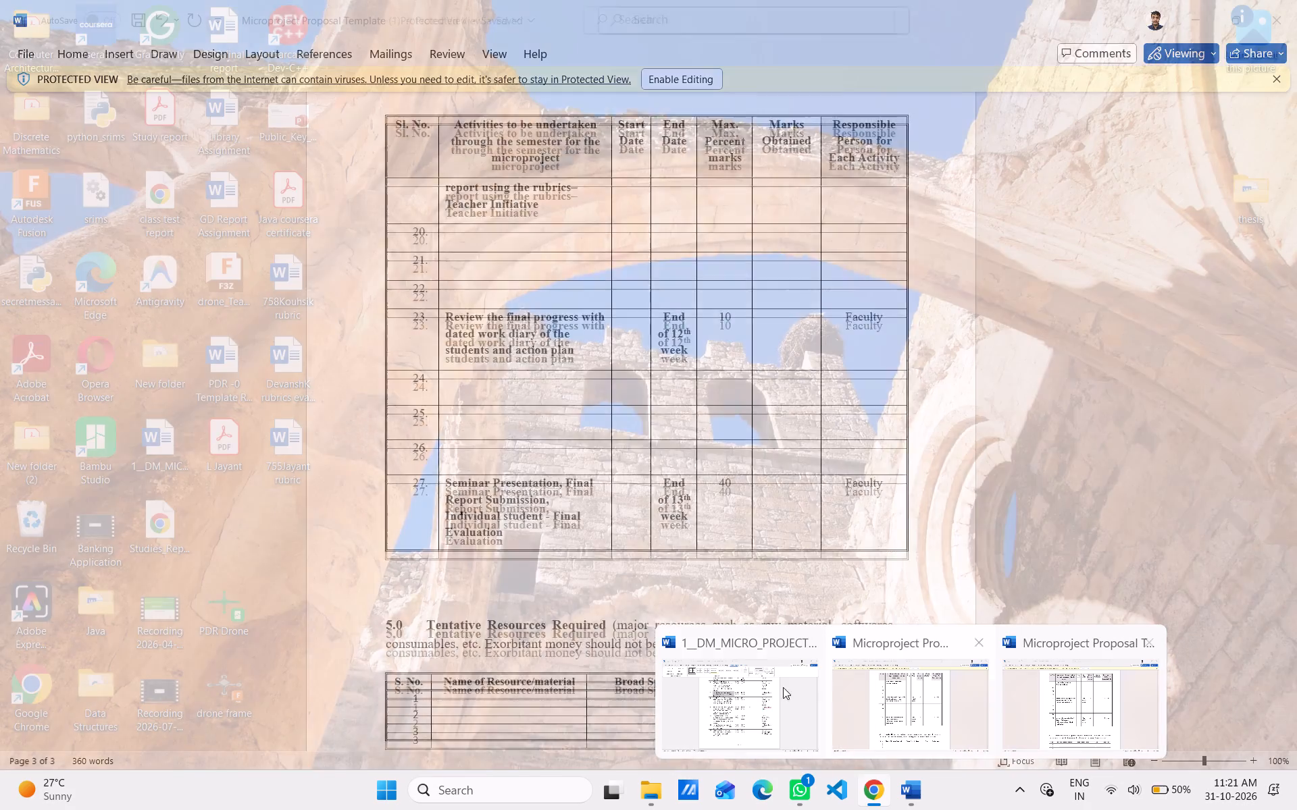
pyautogui.click(763, 693)
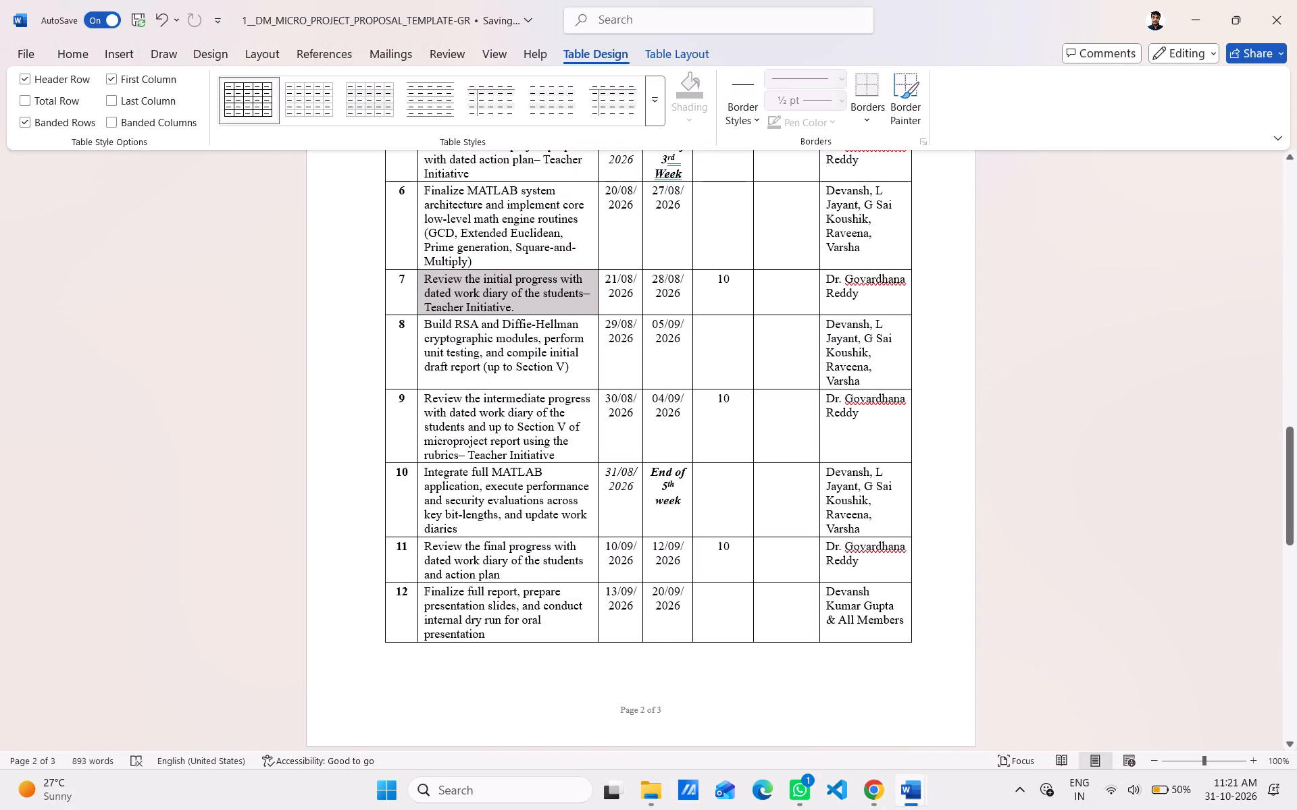
pyautogui.scroll(-1, 521, 630)
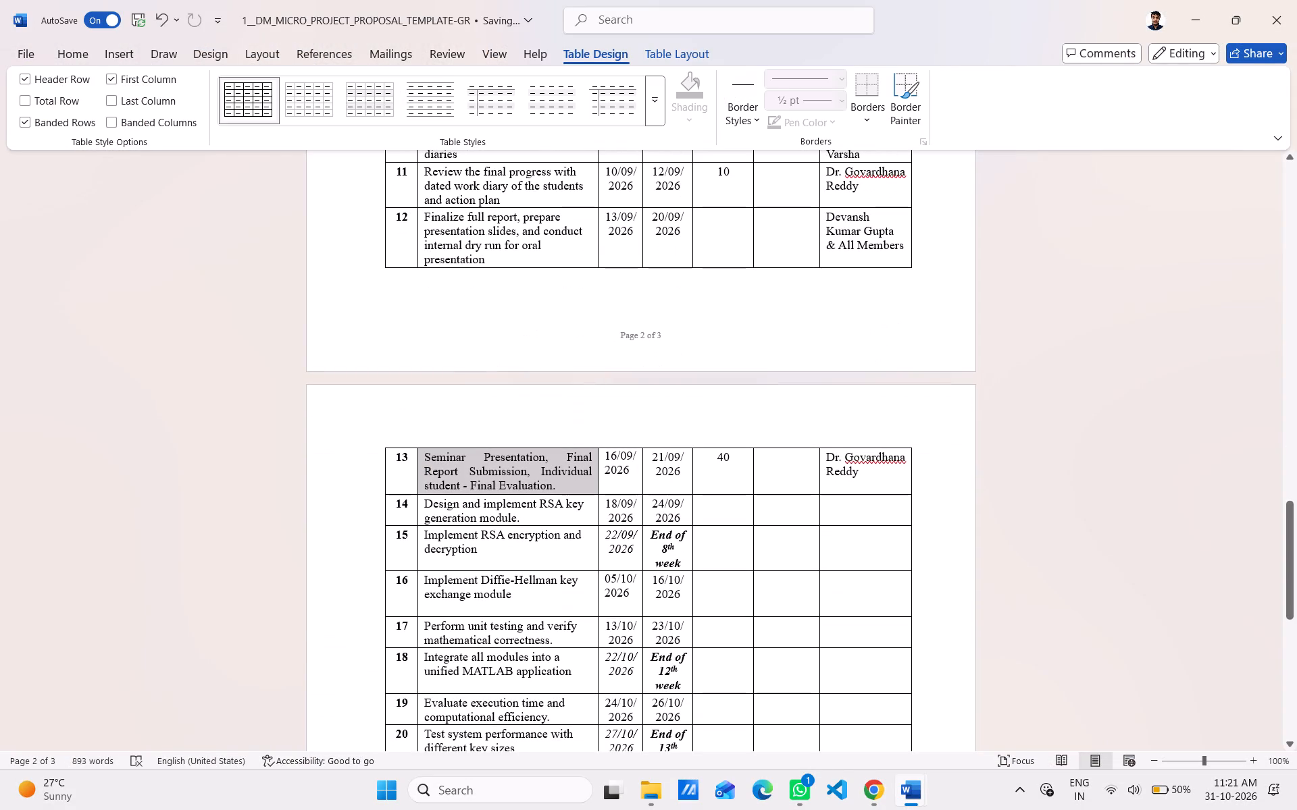
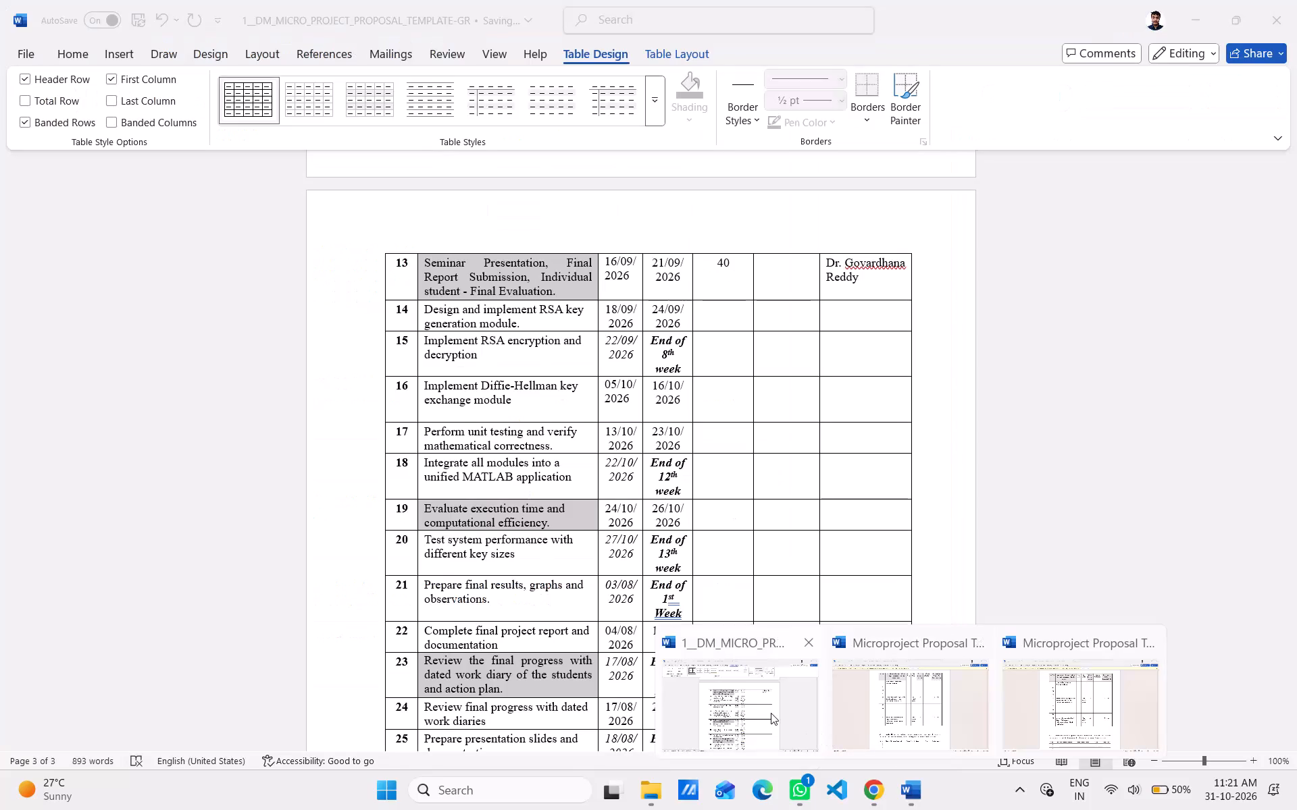
# Return to the 1__DM_MICRO_PROJECT_PROPOSAL_TEMPLATE-GR document and examine its action plan rows for shading, dates, maximum marks and responsible persons.
pyautogui.click(771, 713)
pyautogui.scroll(-3, 695, 538)
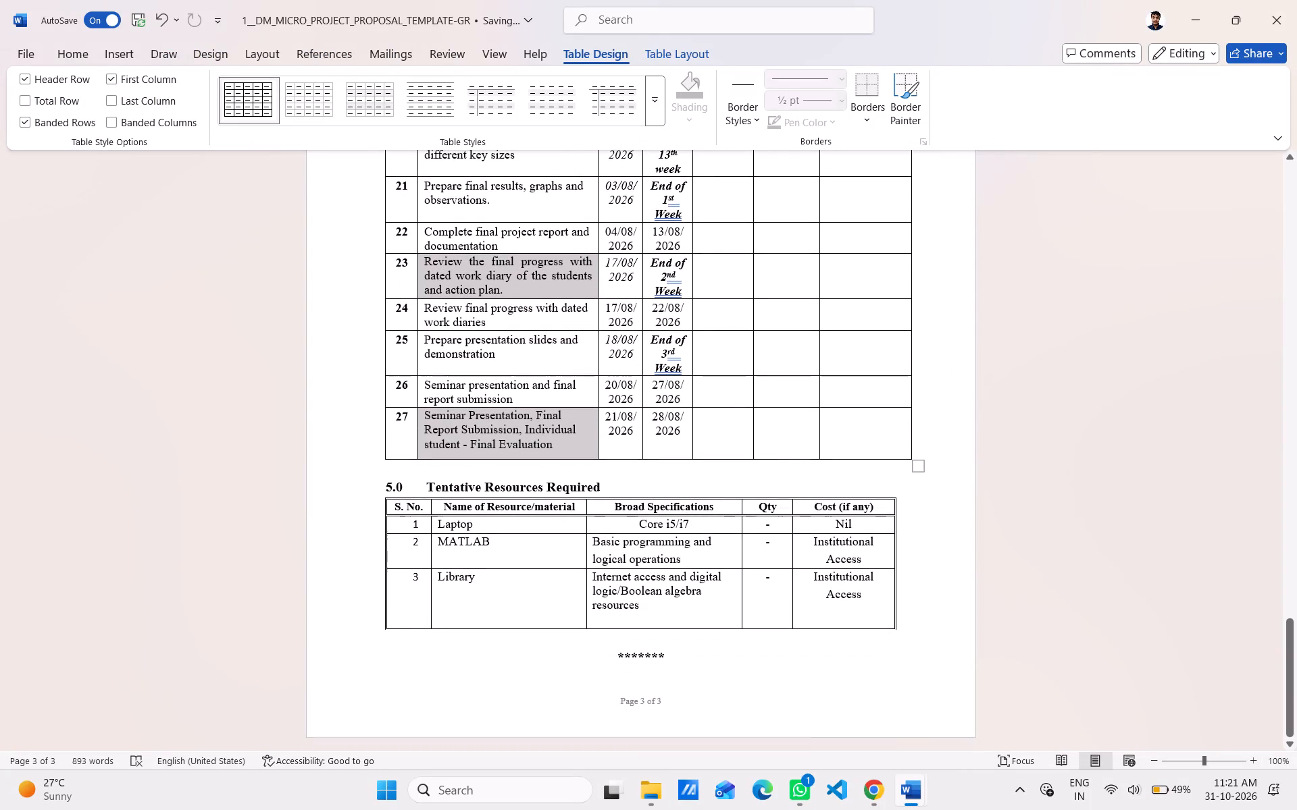
pyautogui.scroll(-3, 695, 538)
pyautogui.scroll(3, 695, 538)
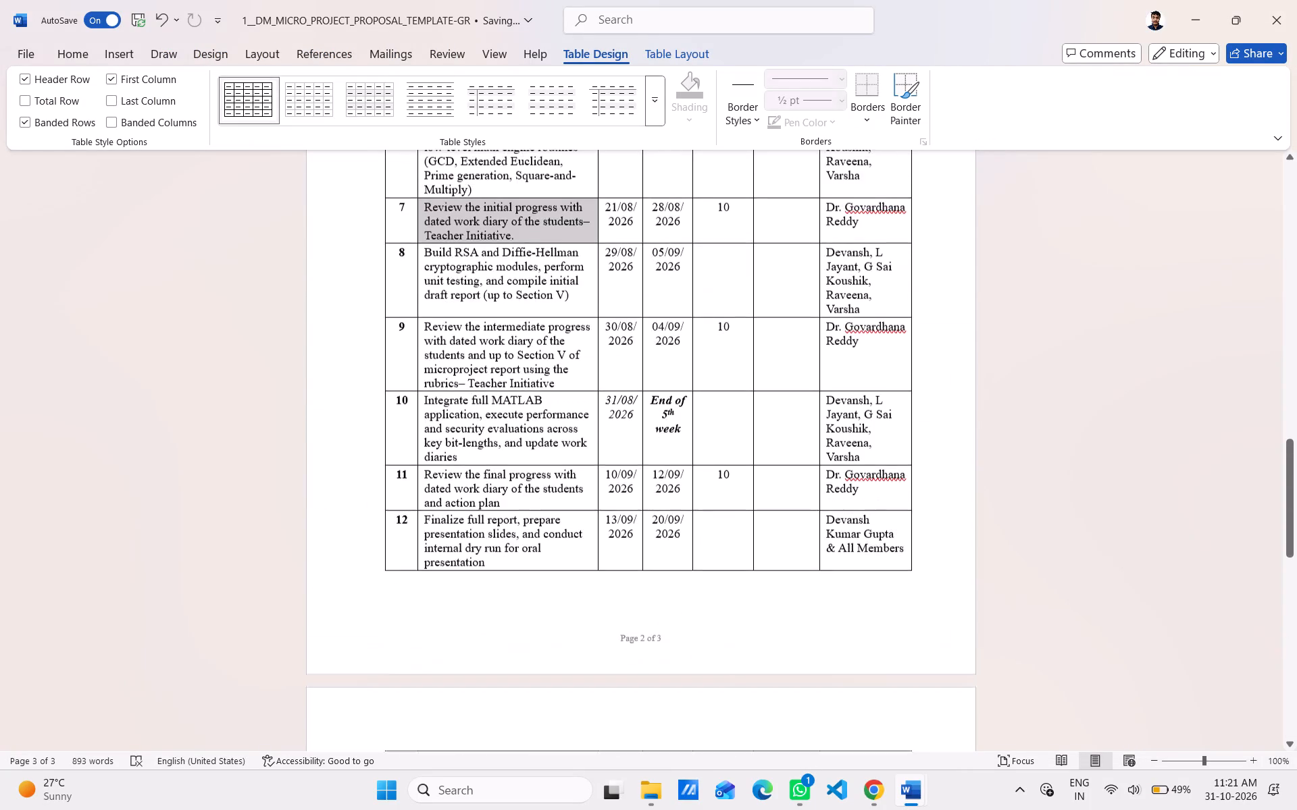
pyautogui.scroll(2, 695, 538)
pyautogui.scroll(-9, 695, 538)
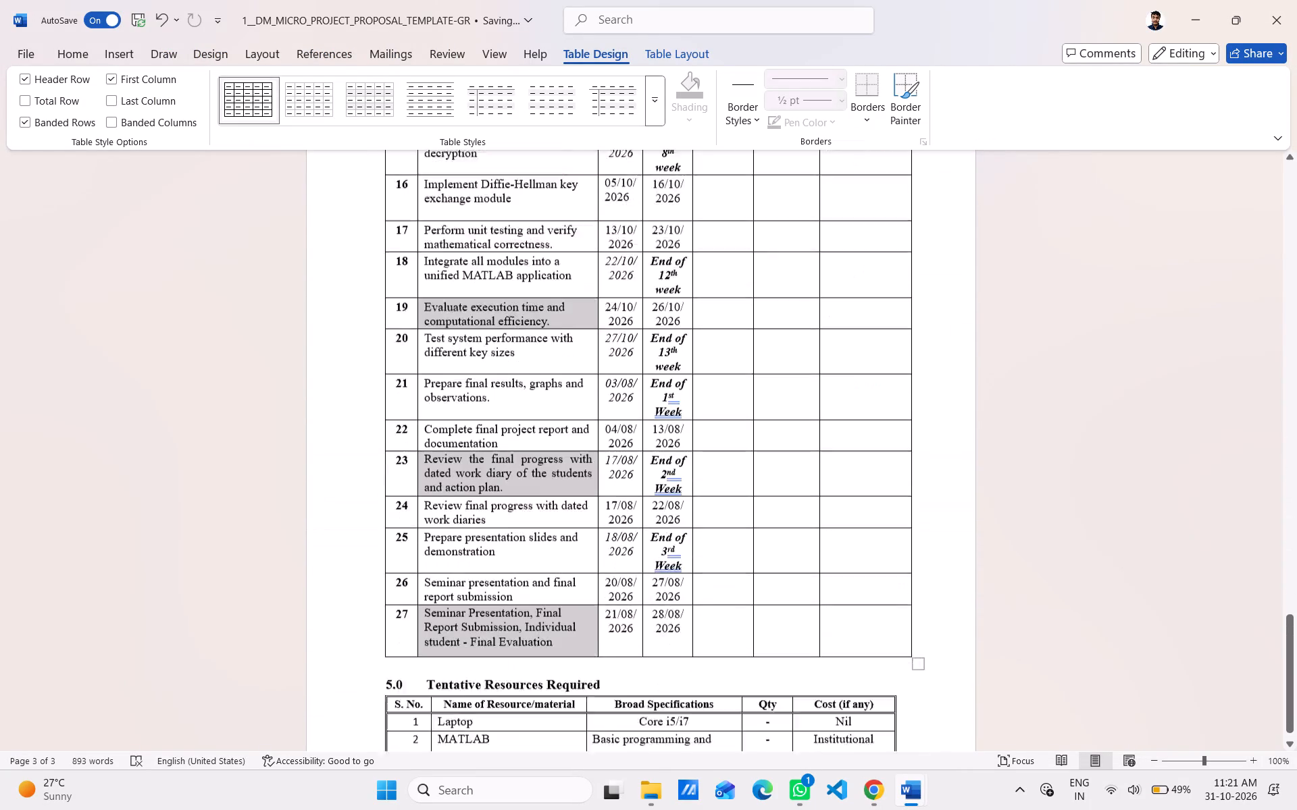
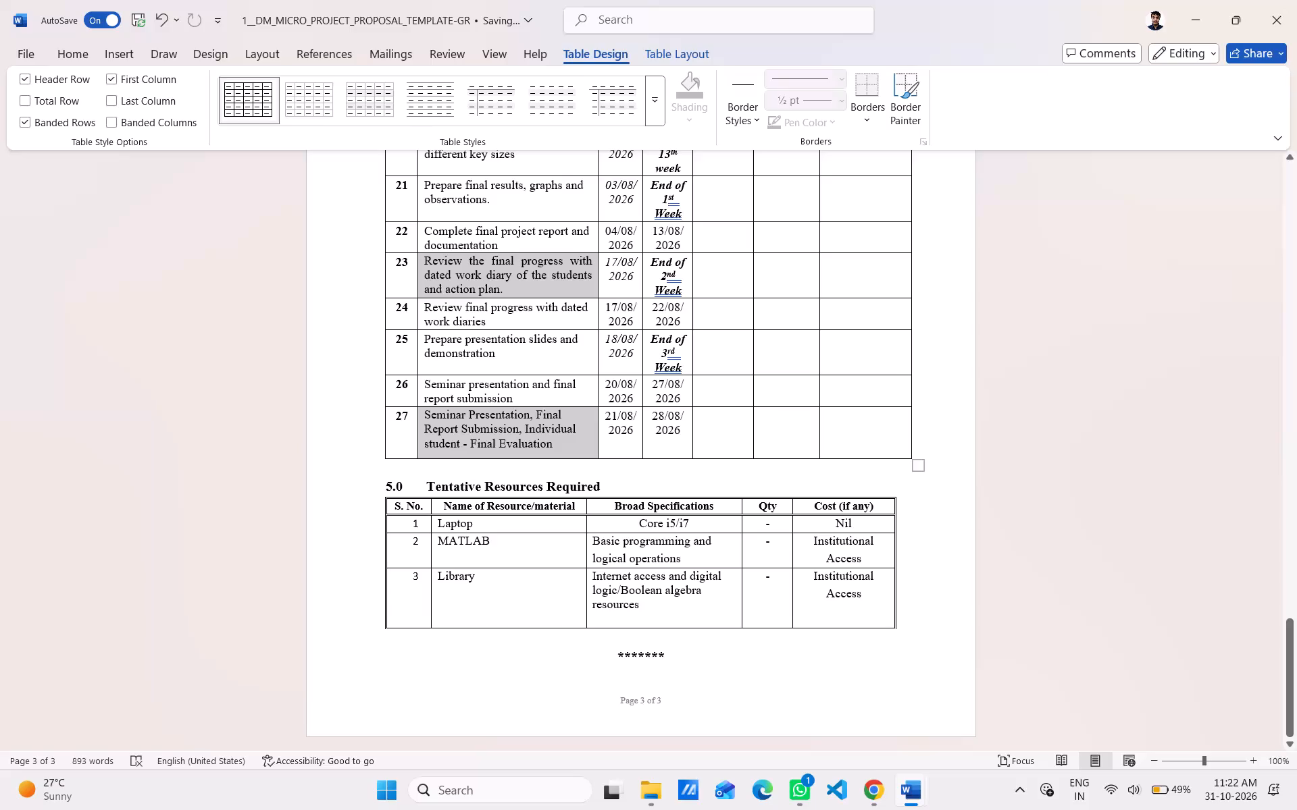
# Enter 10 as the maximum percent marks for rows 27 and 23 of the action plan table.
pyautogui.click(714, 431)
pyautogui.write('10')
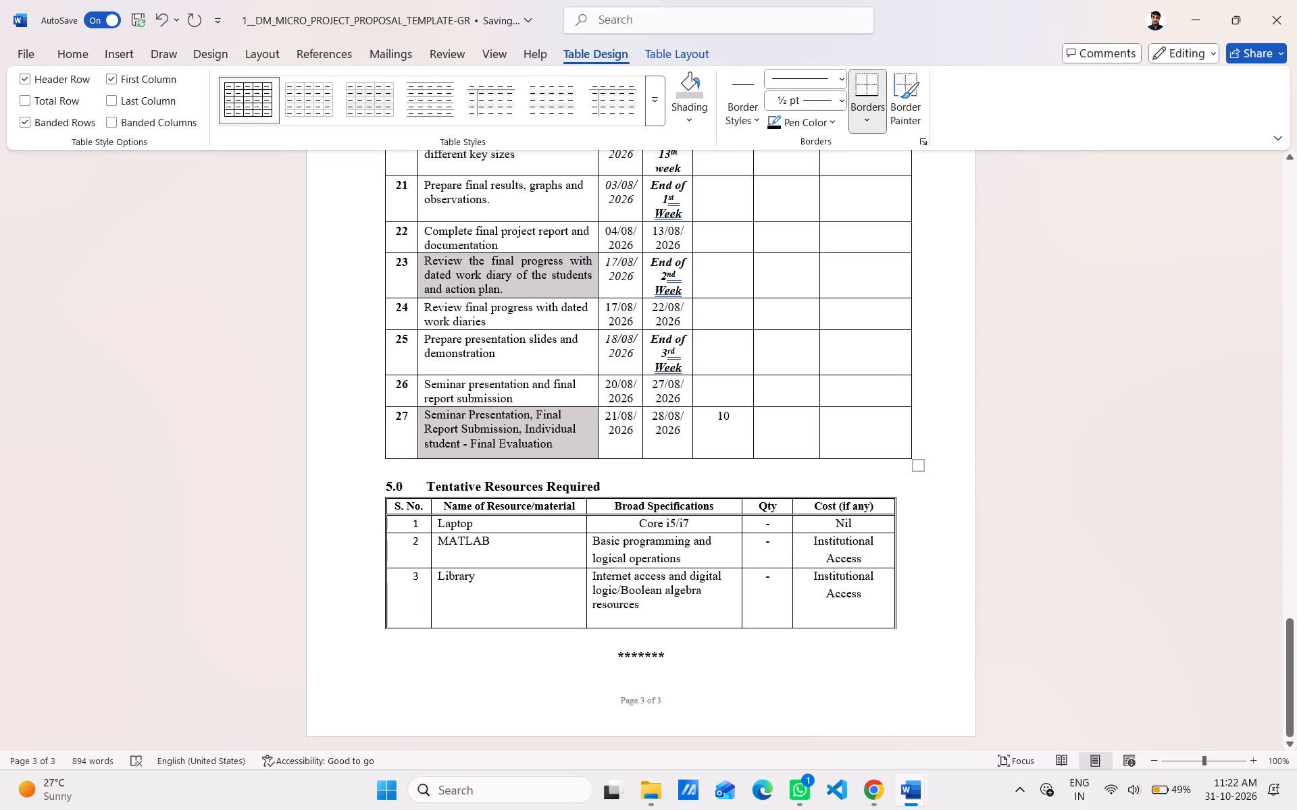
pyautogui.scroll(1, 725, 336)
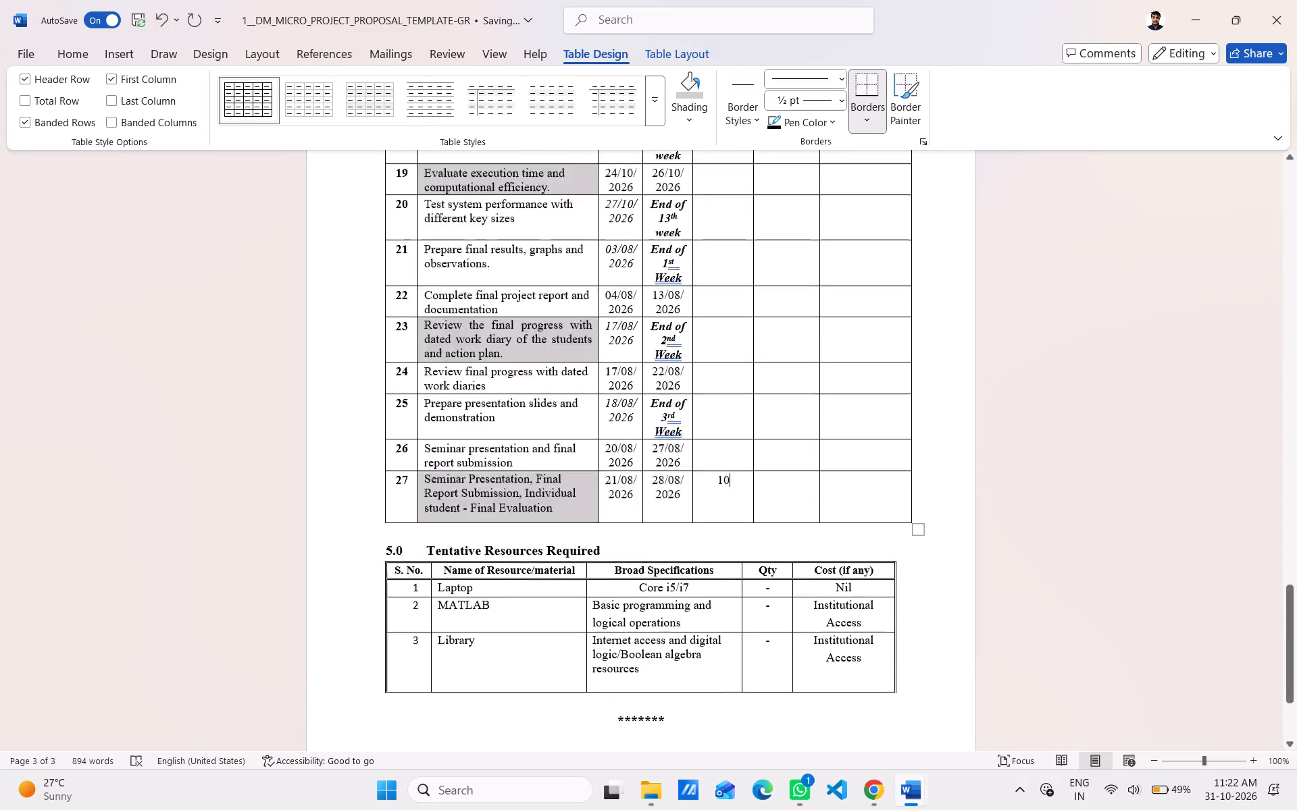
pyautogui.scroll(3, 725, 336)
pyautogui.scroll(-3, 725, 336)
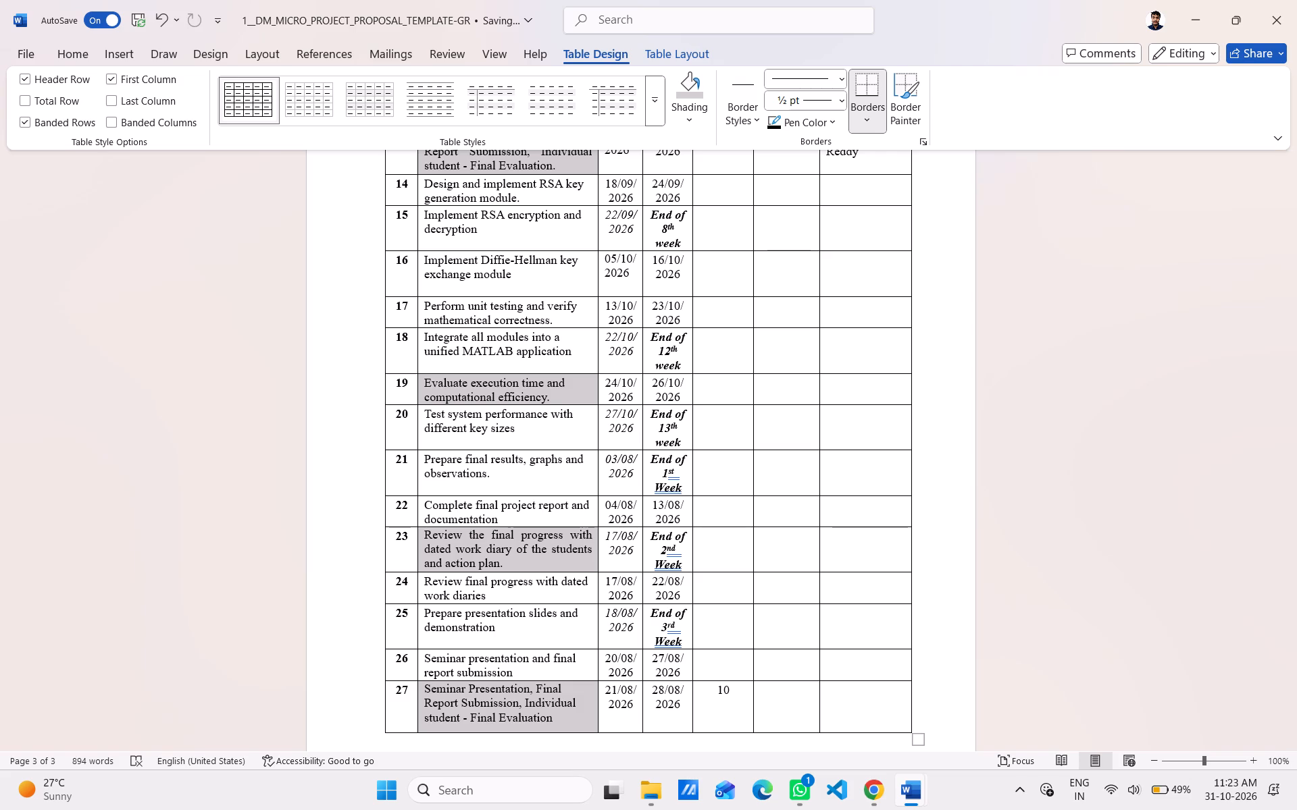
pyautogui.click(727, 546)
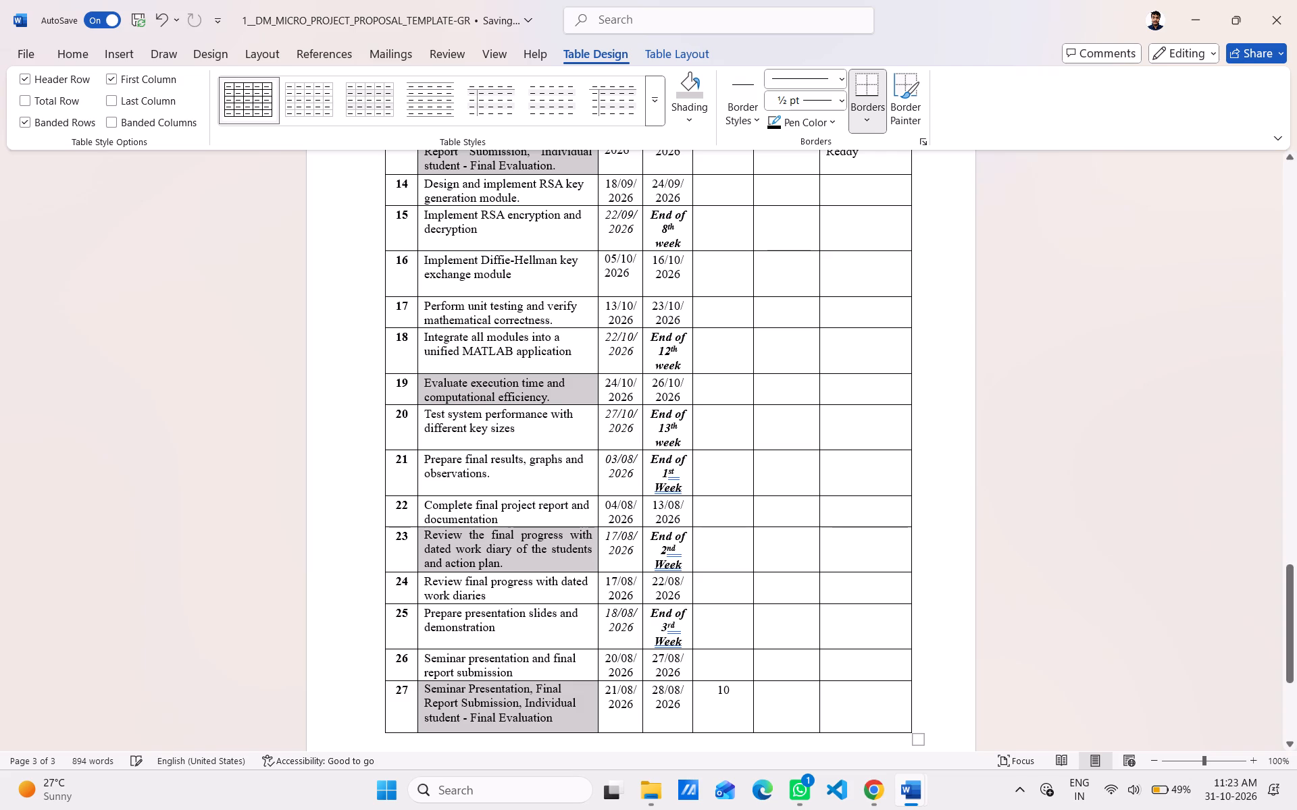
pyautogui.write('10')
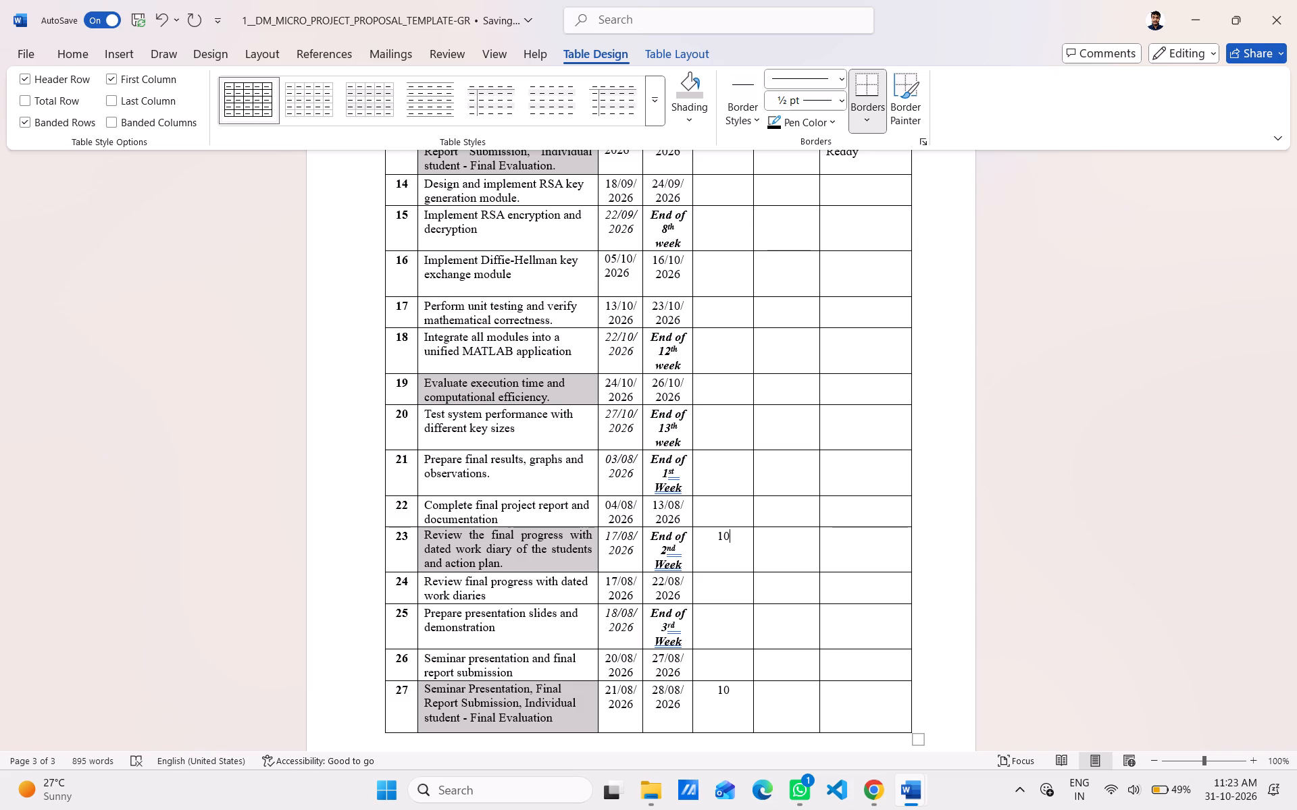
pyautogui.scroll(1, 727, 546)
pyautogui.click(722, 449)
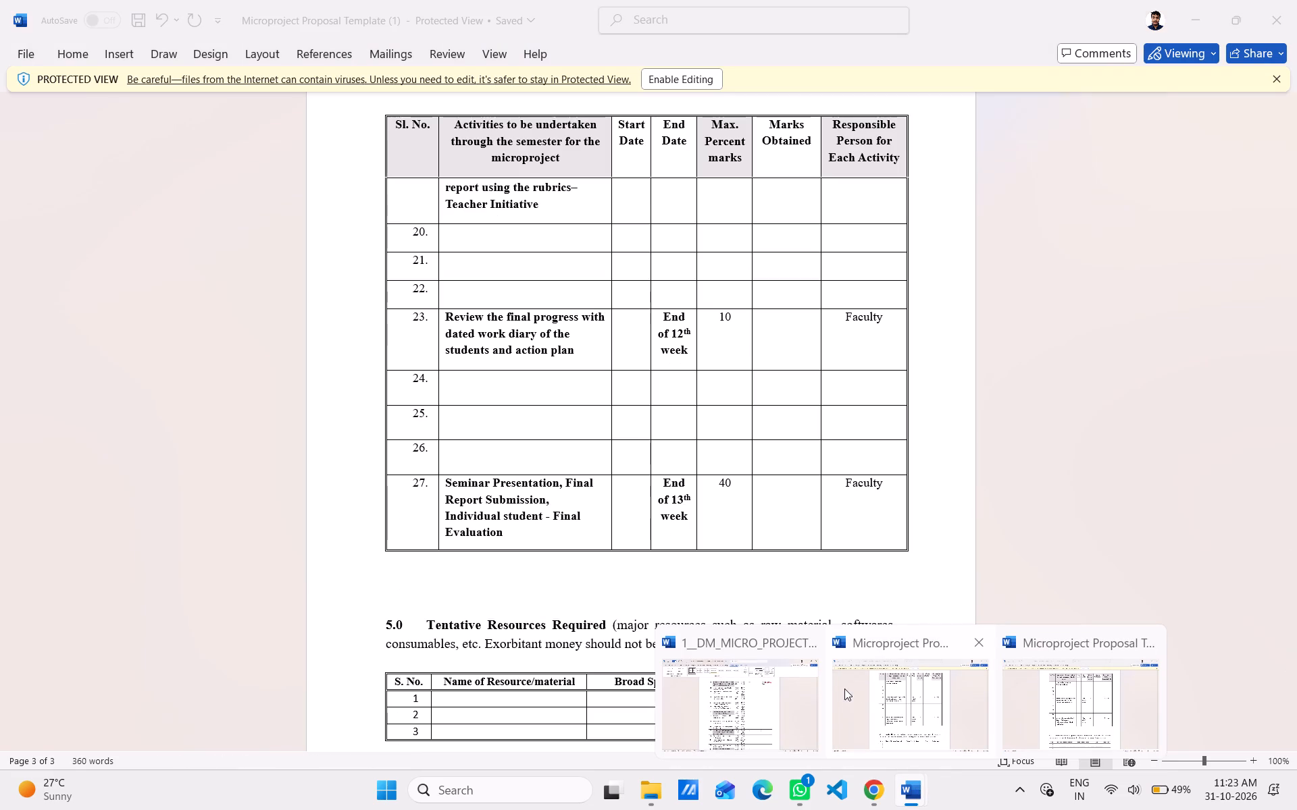
# Switch to the Microproject Proposal Template (1) document and copy the Max. Percent marks entries for rows 1 to 27.
pyautogui.click(867, 691)
pyautogui.moveTo(736, 517); pyautogui.dragTo(704, 192)
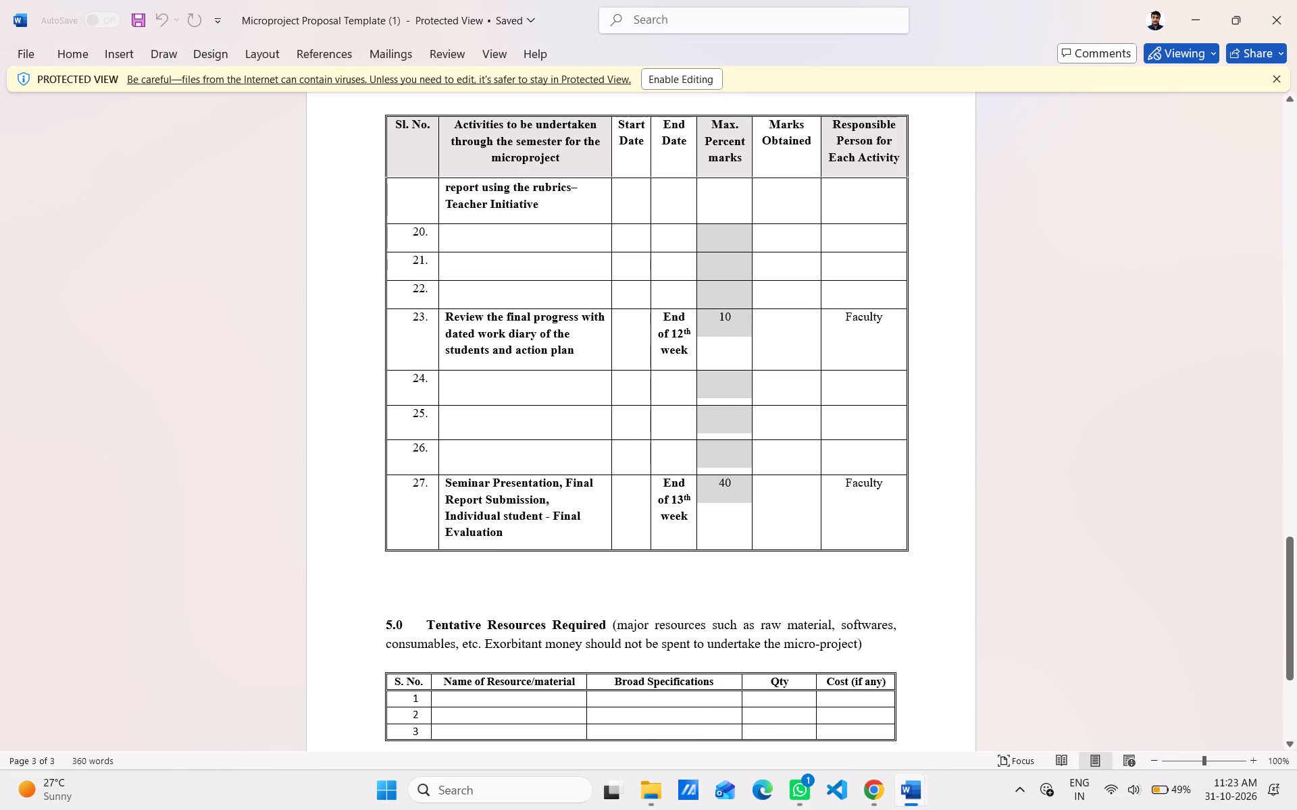
pyautogui.moveTo(704, 192); pyautogui.dragTo(734, 50)
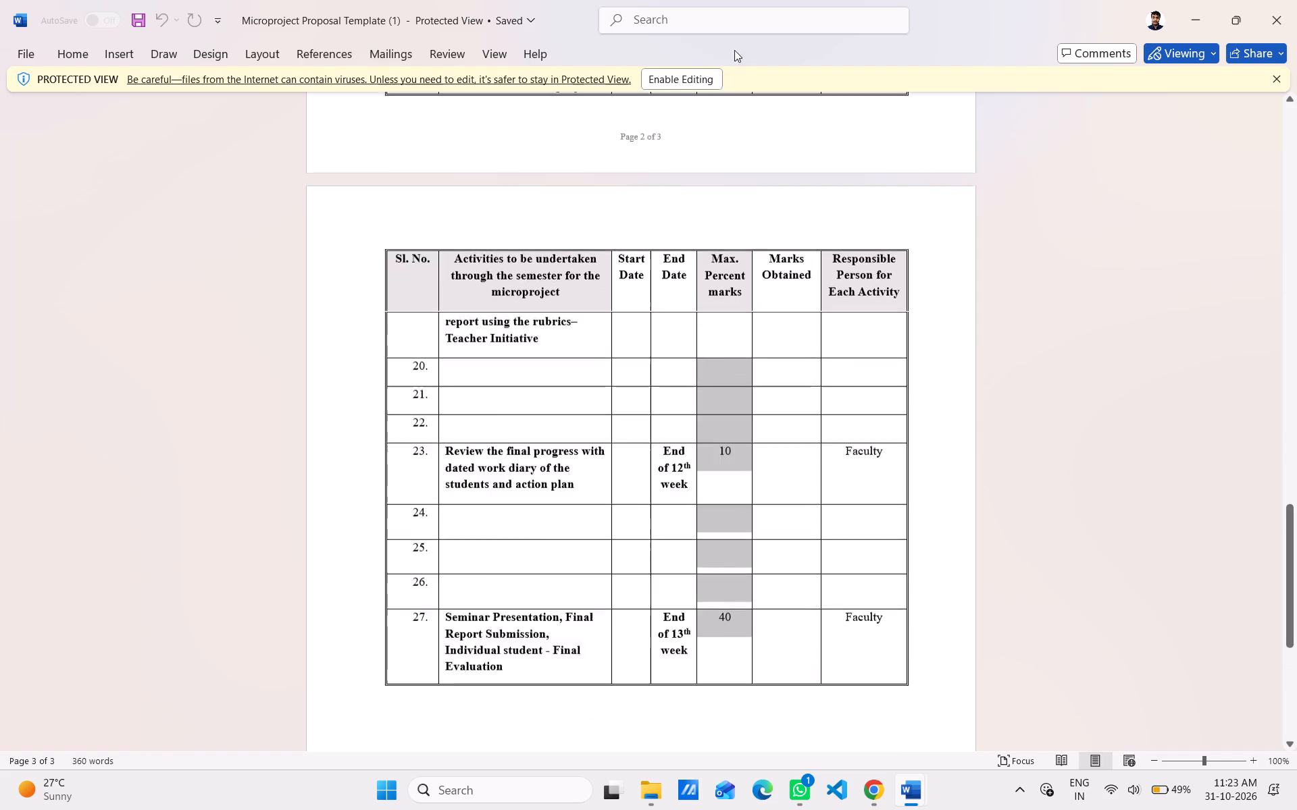
pyautogui.moveTo(734, 50); pyautogui.dragTo(728, 73)
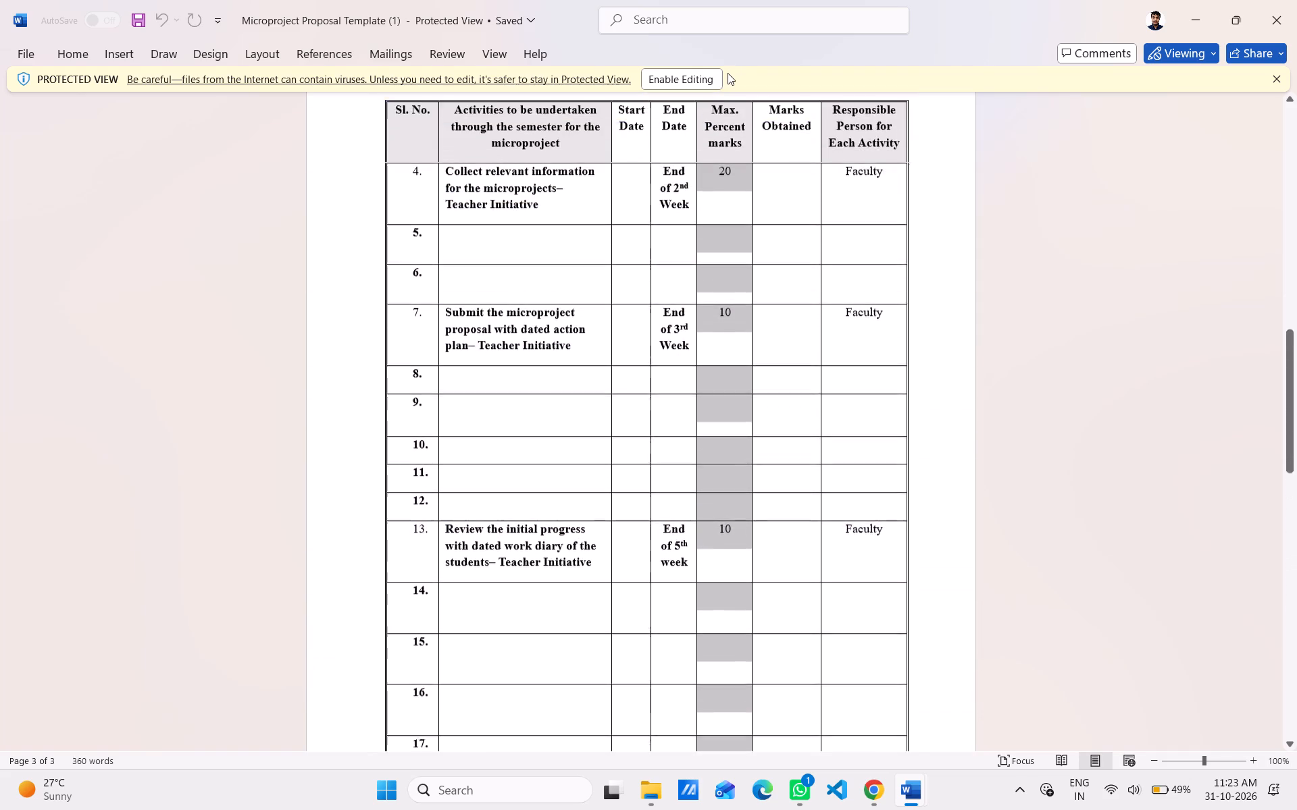
pyautogui.moveTo(728, 73); pyautogui.dragTo(701, 80)
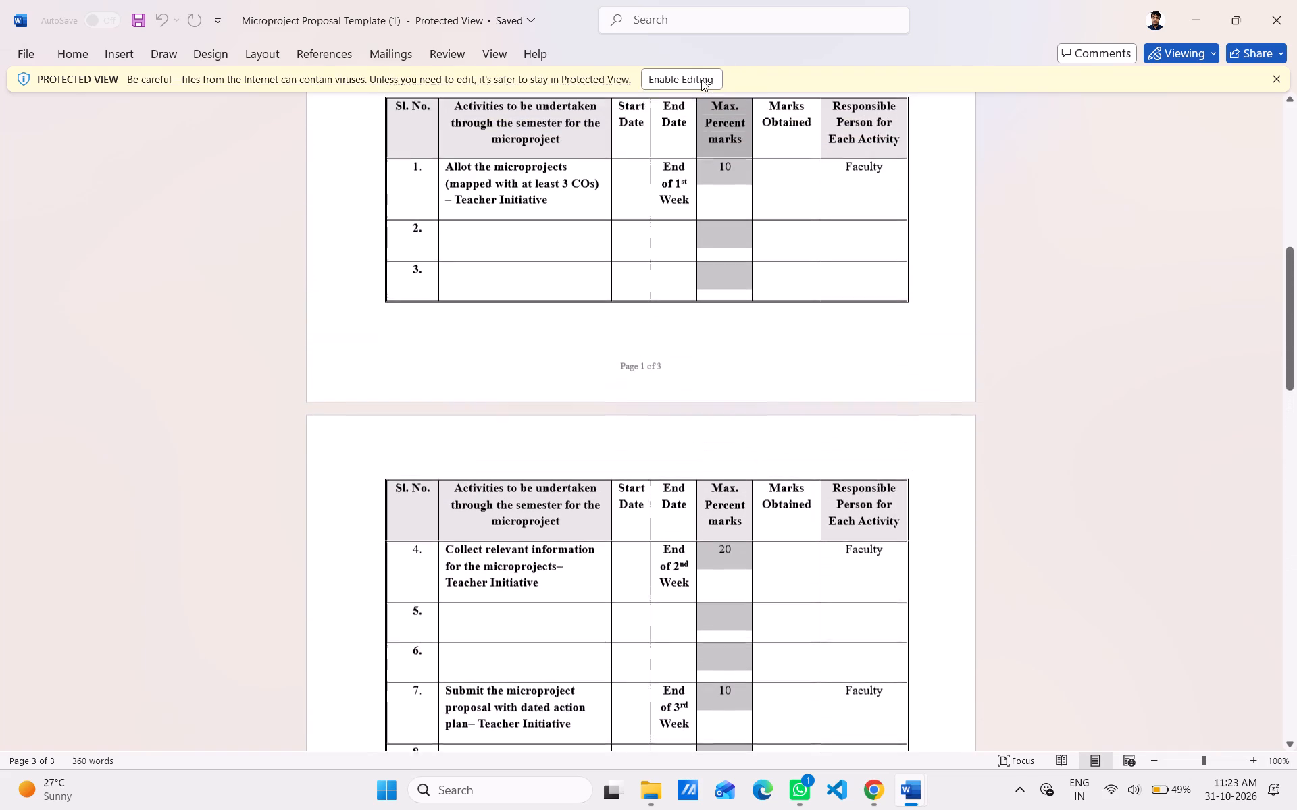
pyautogui.moveTo(701, 80); pyautogui.dragTo(724, 226)
pyautogui.hotkey('ctrl', 'c')
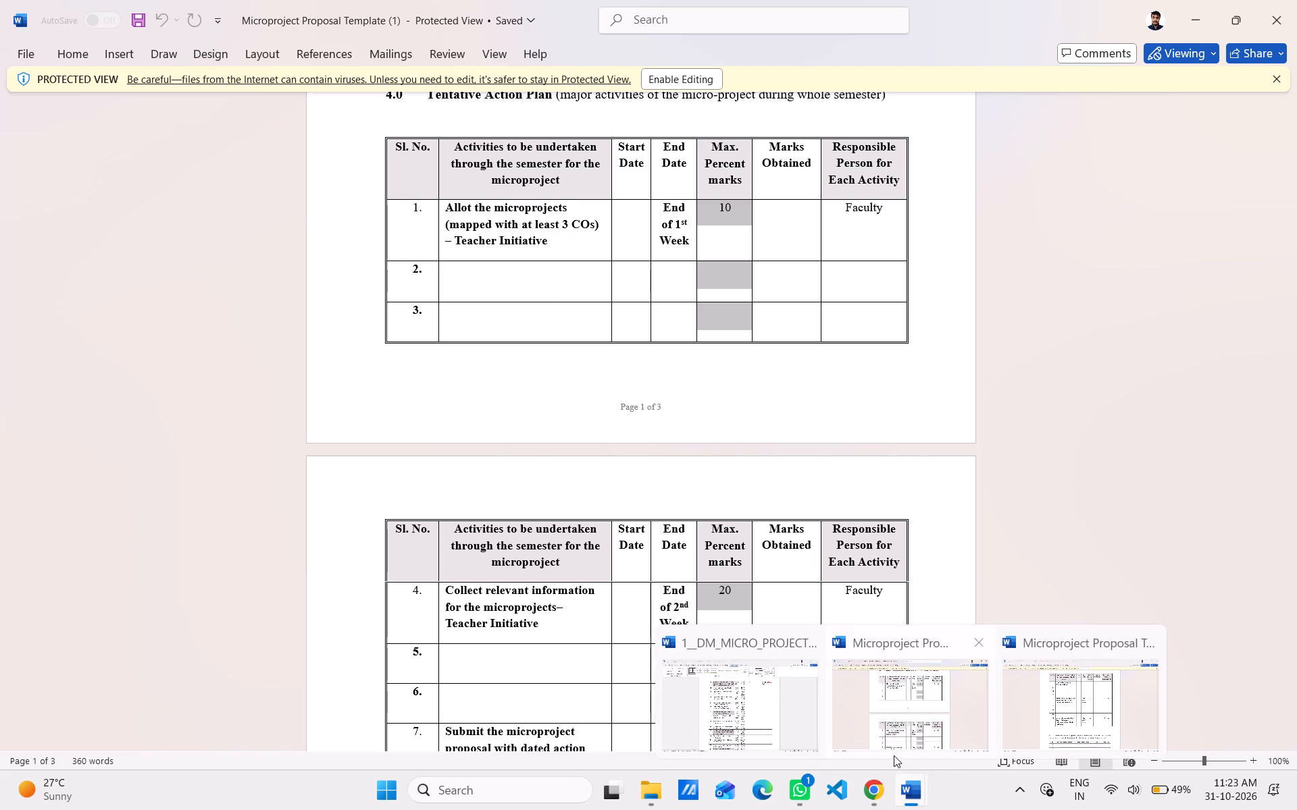
# Return to the proposal document and paste the copied marks over the Max. Percent marks cells of rows 1 to 27.
pyautogui.click(732, 661)
pyautogui.scroll(2, 715, 407)
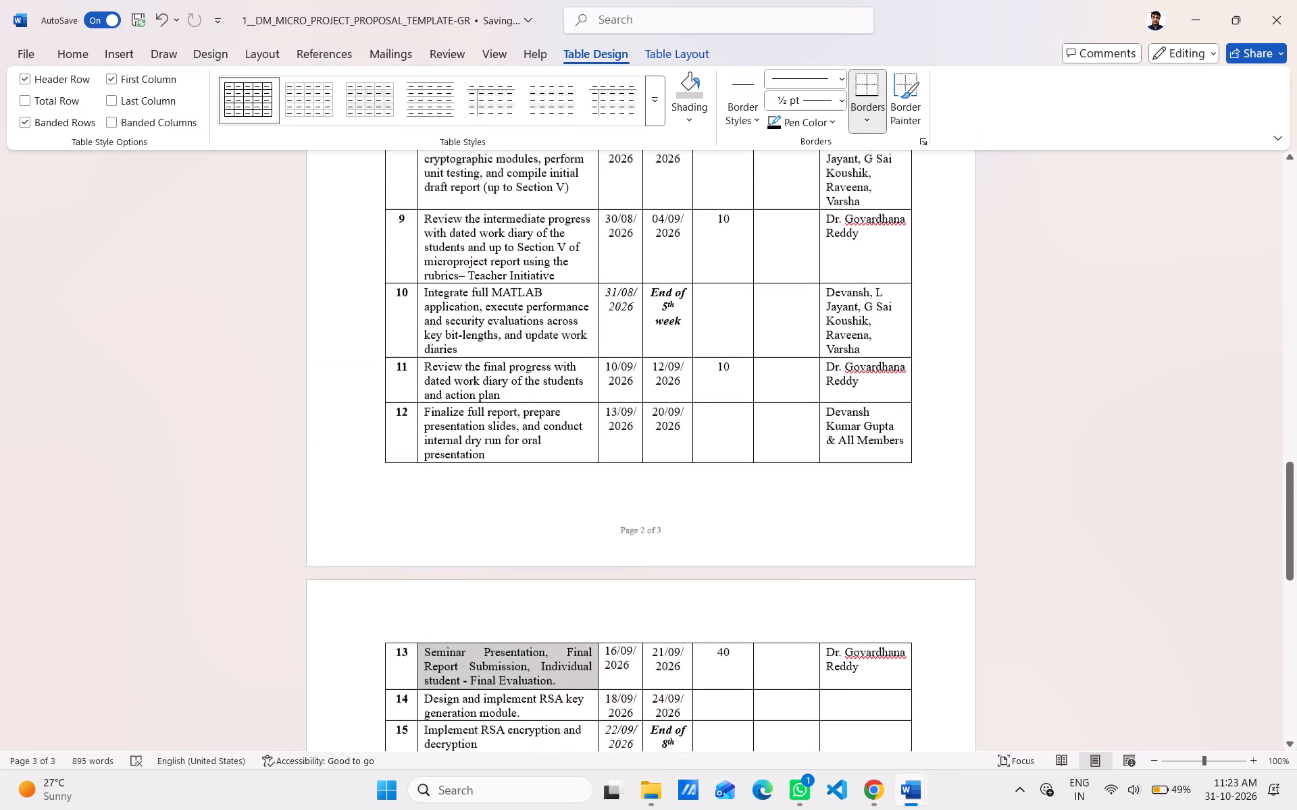
pyautogui.scroll(2, 715, 407)
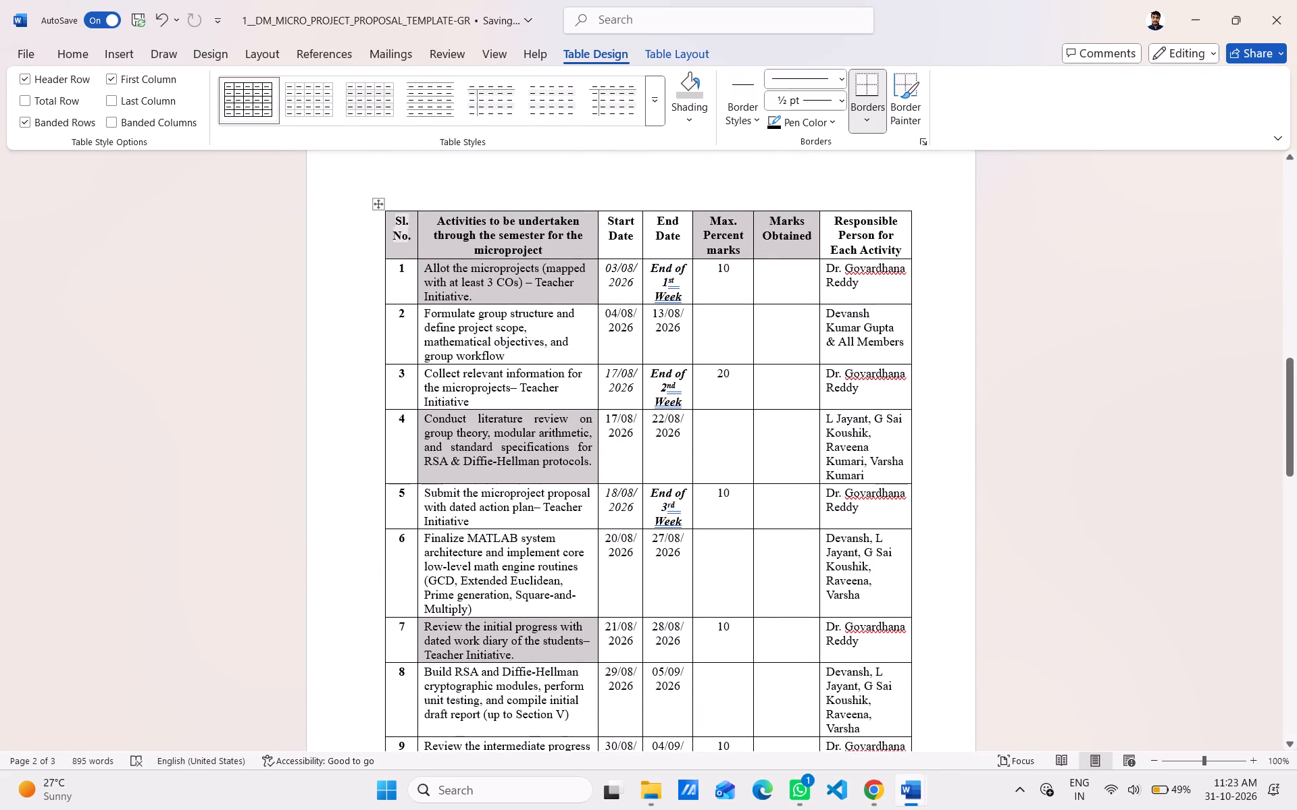
pyautogui.moveTo(708, 271); pyautogui.dragTo(690, 460)
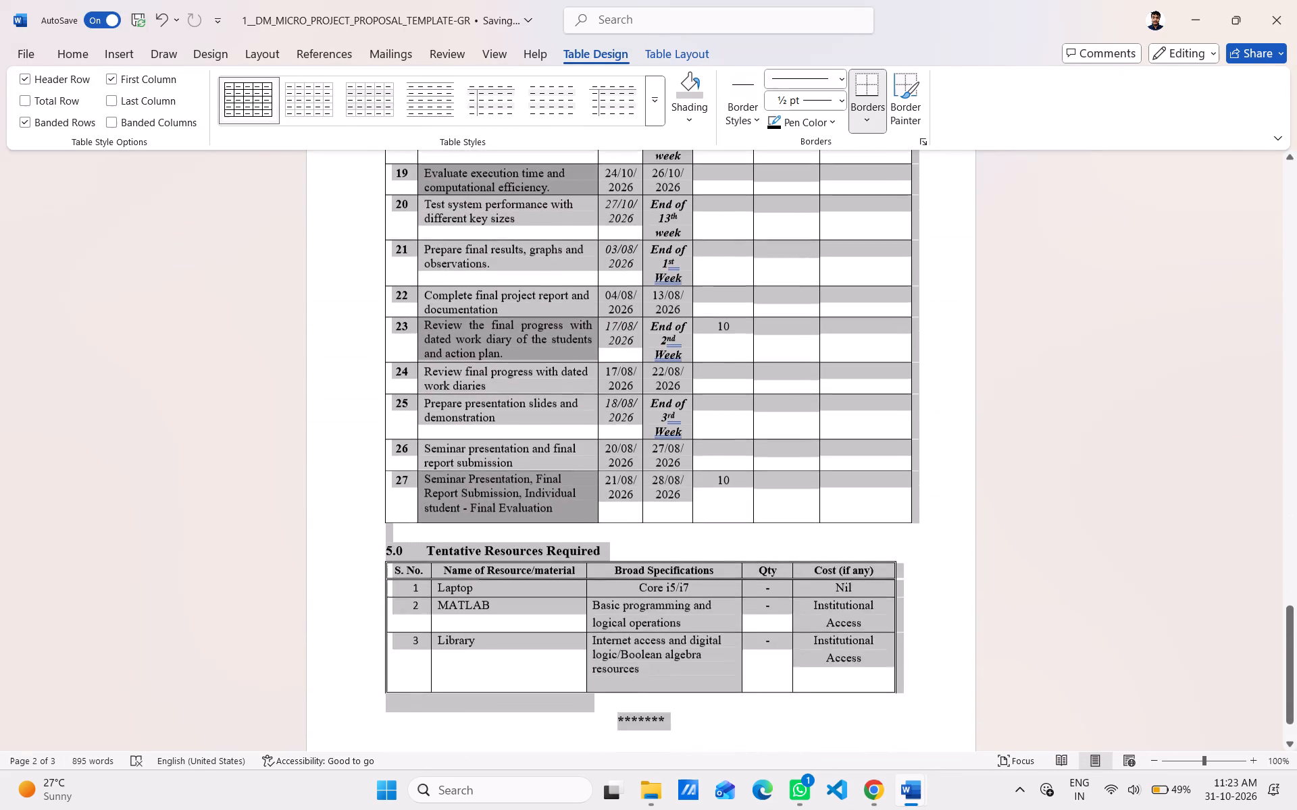
pyautogui.moveTo(690, 460); pyautogui.dragTo(729, 465)
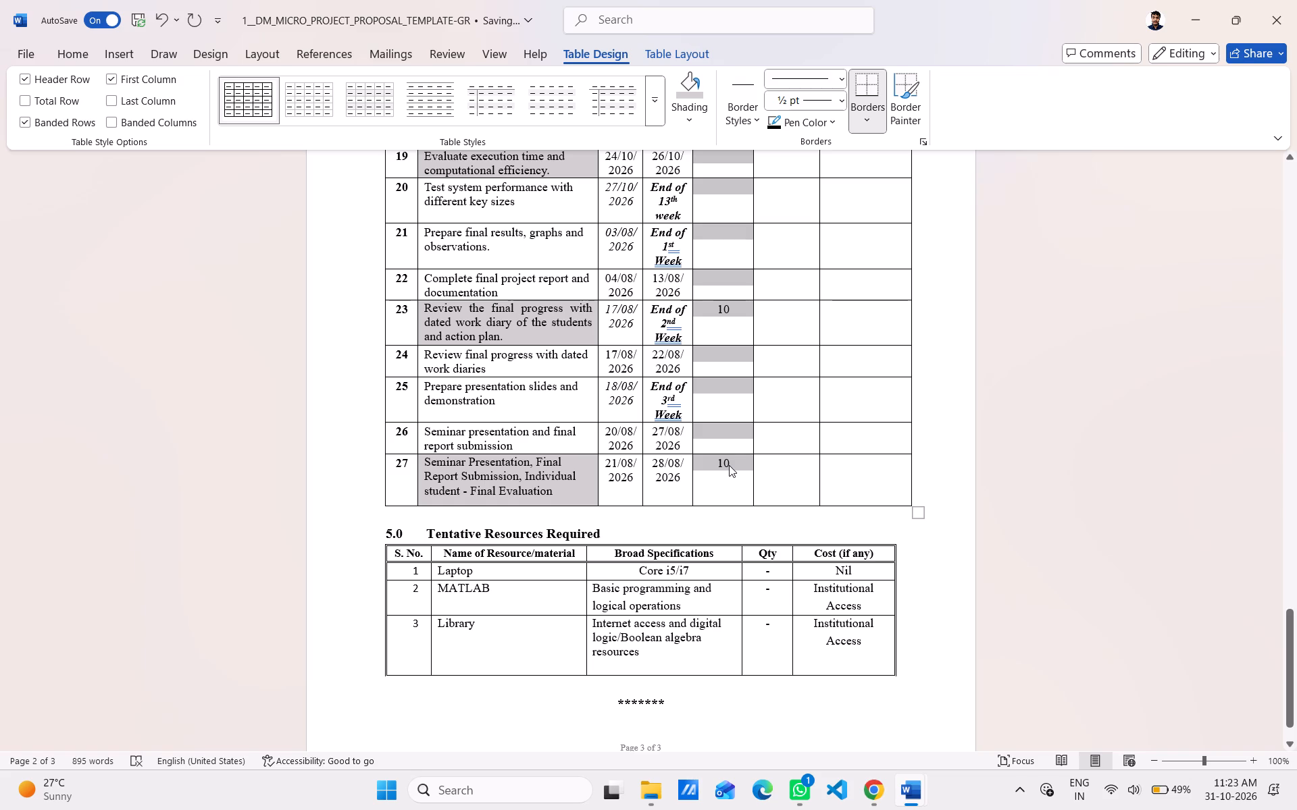
pyautogui.hotkey('ctrl', 'v')
pyautogui.scroll(1, 729, 465)
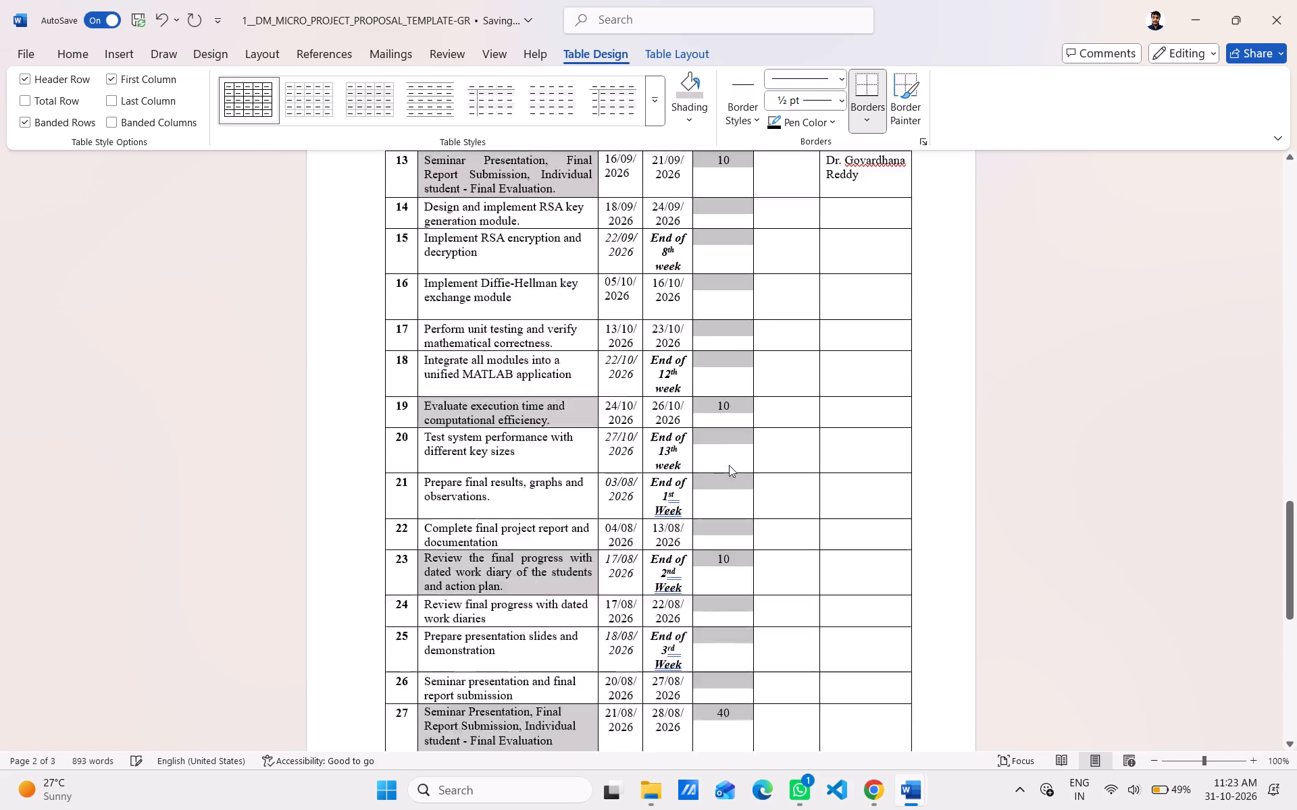
pyautogui.scroll(3, 729, 465)
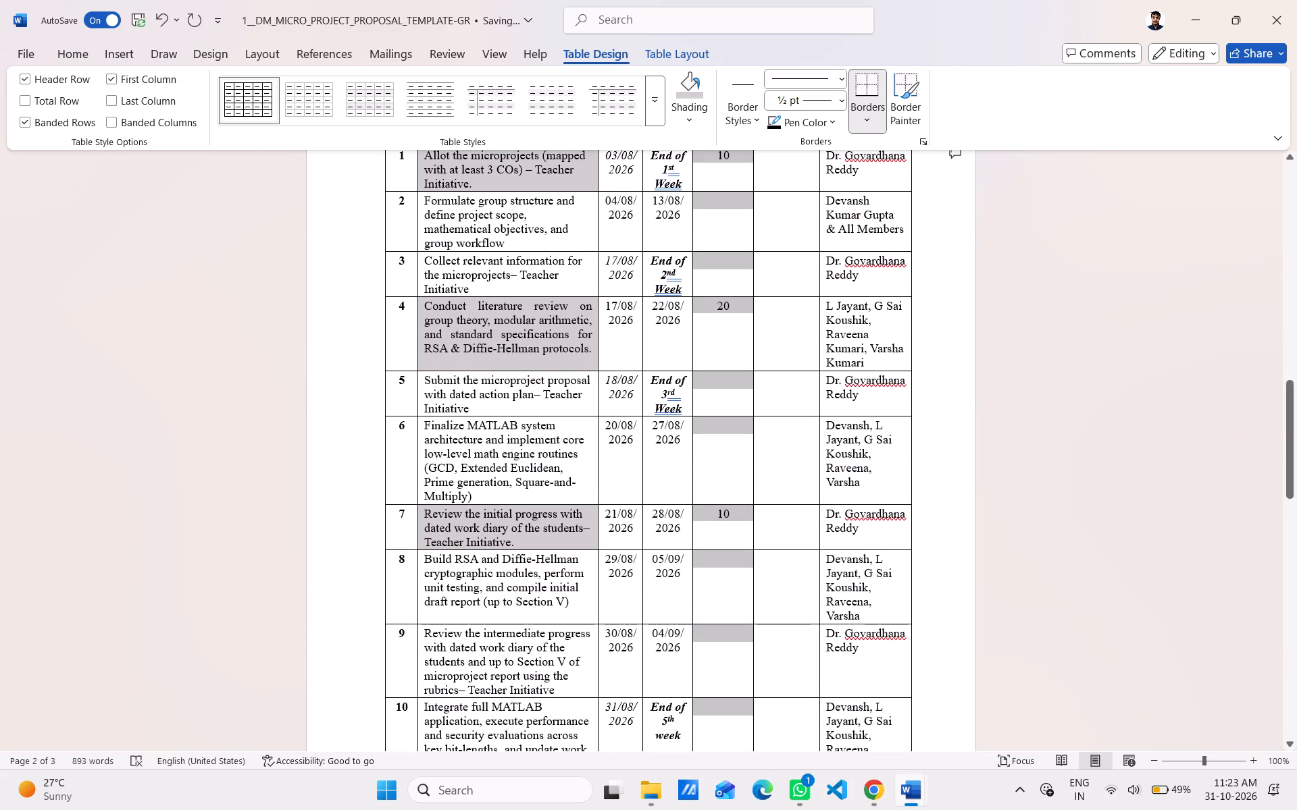
pyautogui.click(1010, 369)
# Review the proposal's layout, from the title and team members through the text sections, action plan and resources tables.
pyautogui.scroll(3, 1010, 369)
pyautogui.scroll(-20, 1010, 369)
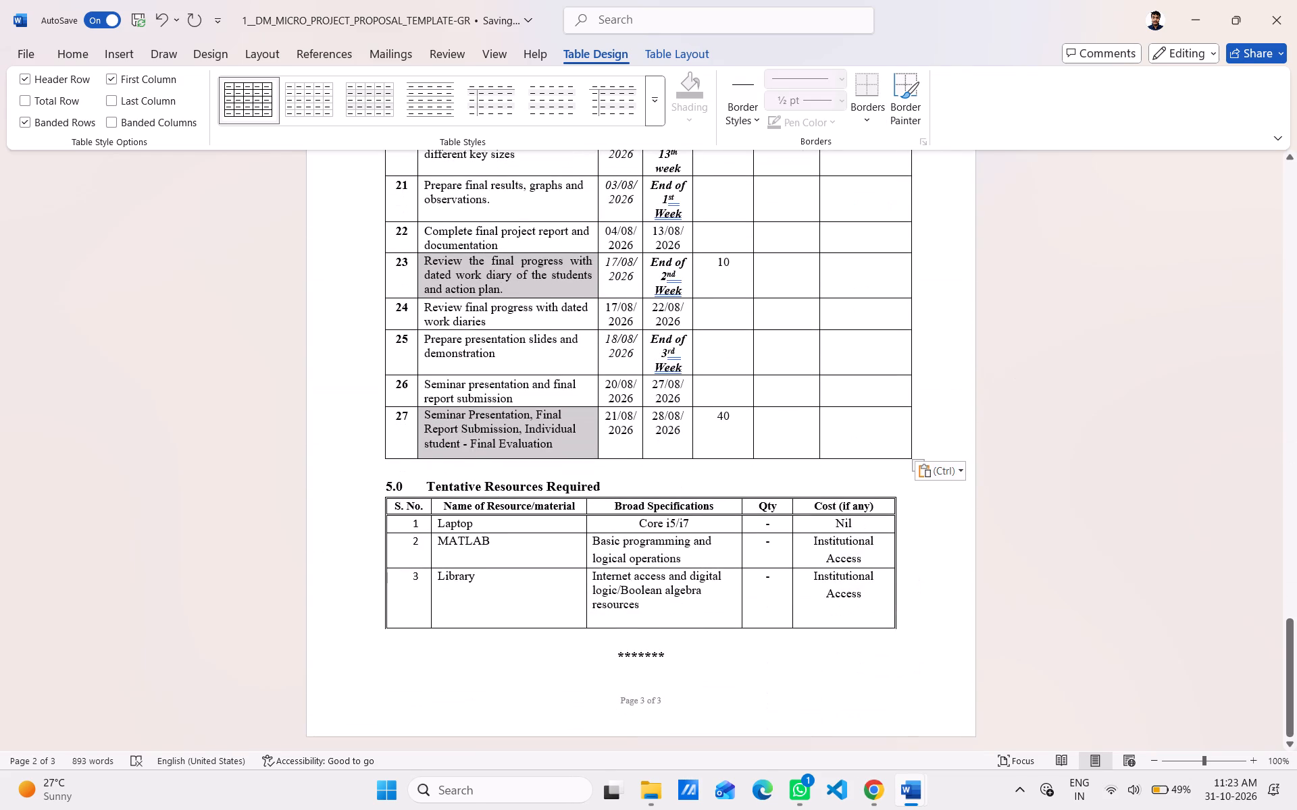
pyautogui.scroll(-1, 1010, 369)
pyautogui.scroll(11, 1010, 369)
pyautogui.scroll(-1, 1010, 369)
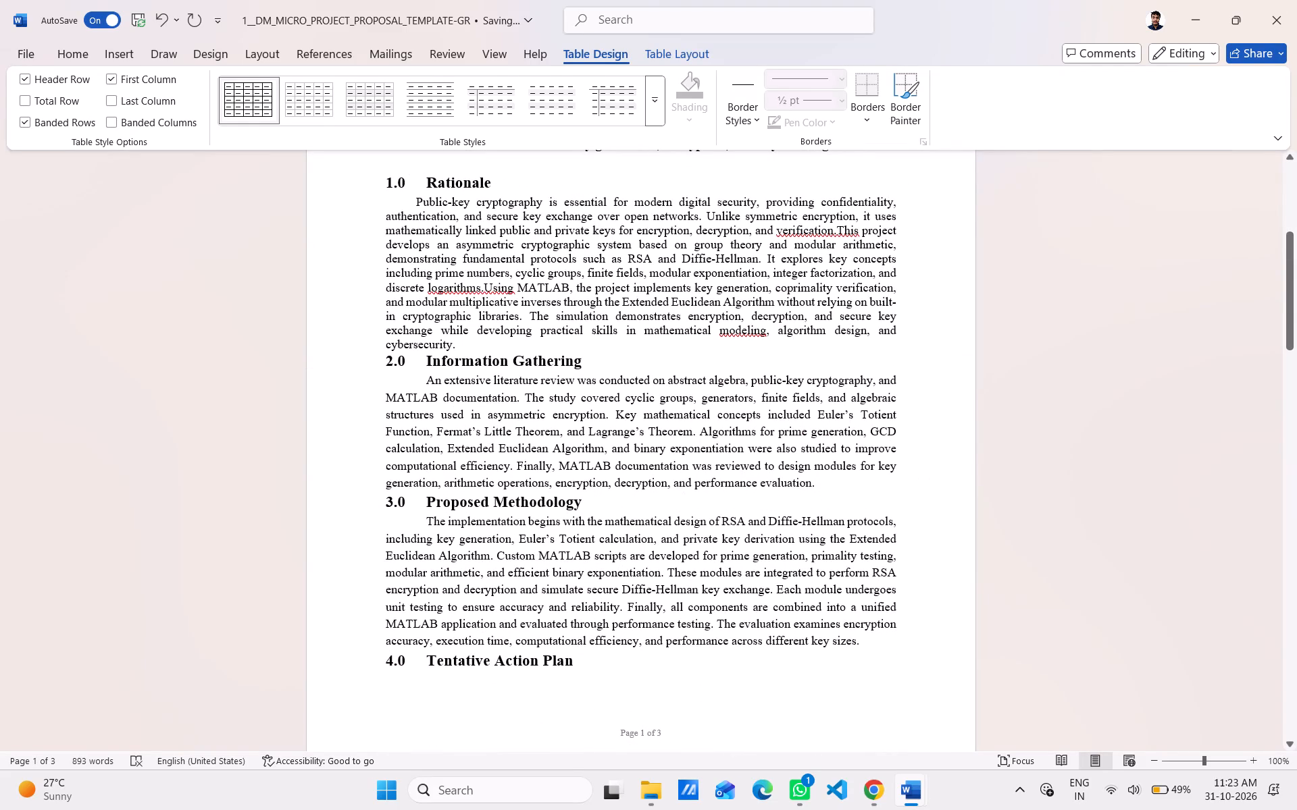
pyautogui.scroll(1, 680, 497)
pyautogui.scroll(-1, 680, 497)
pyautogui.scroll(1, 680, 497)
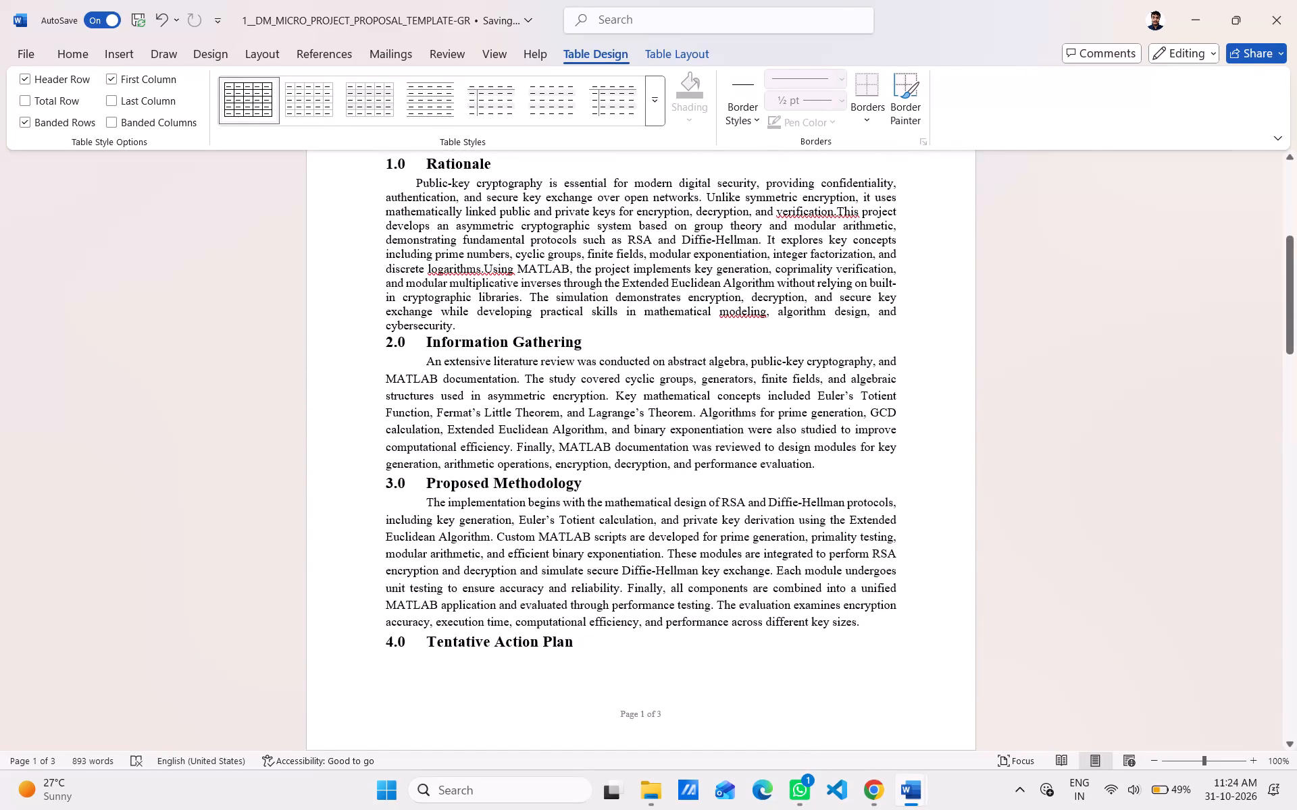
pyautogui.scroll(8, 680, 497)
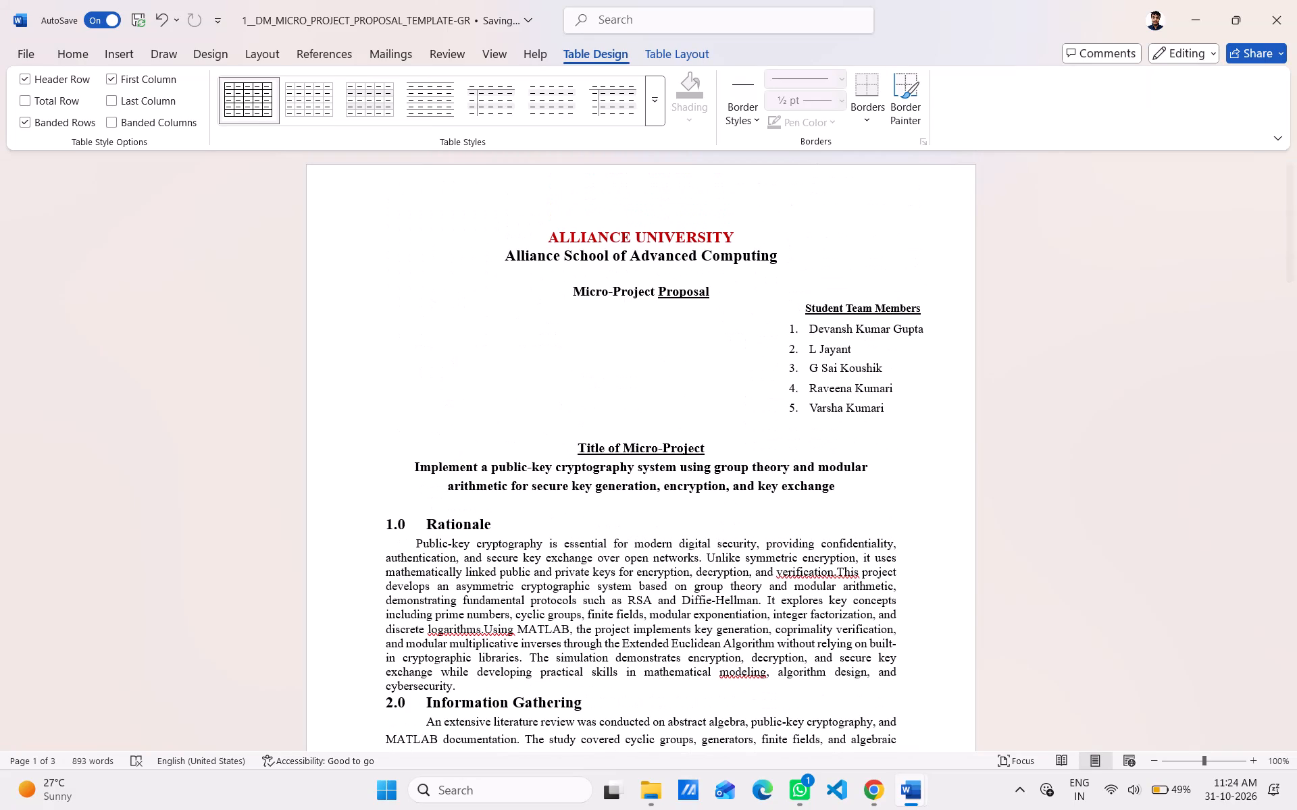
# Insert a line break after the Rationale paragraph to separate it from the 2.0 Information Gathering heading.
pyautogui.scroll(-1, 680, 497)
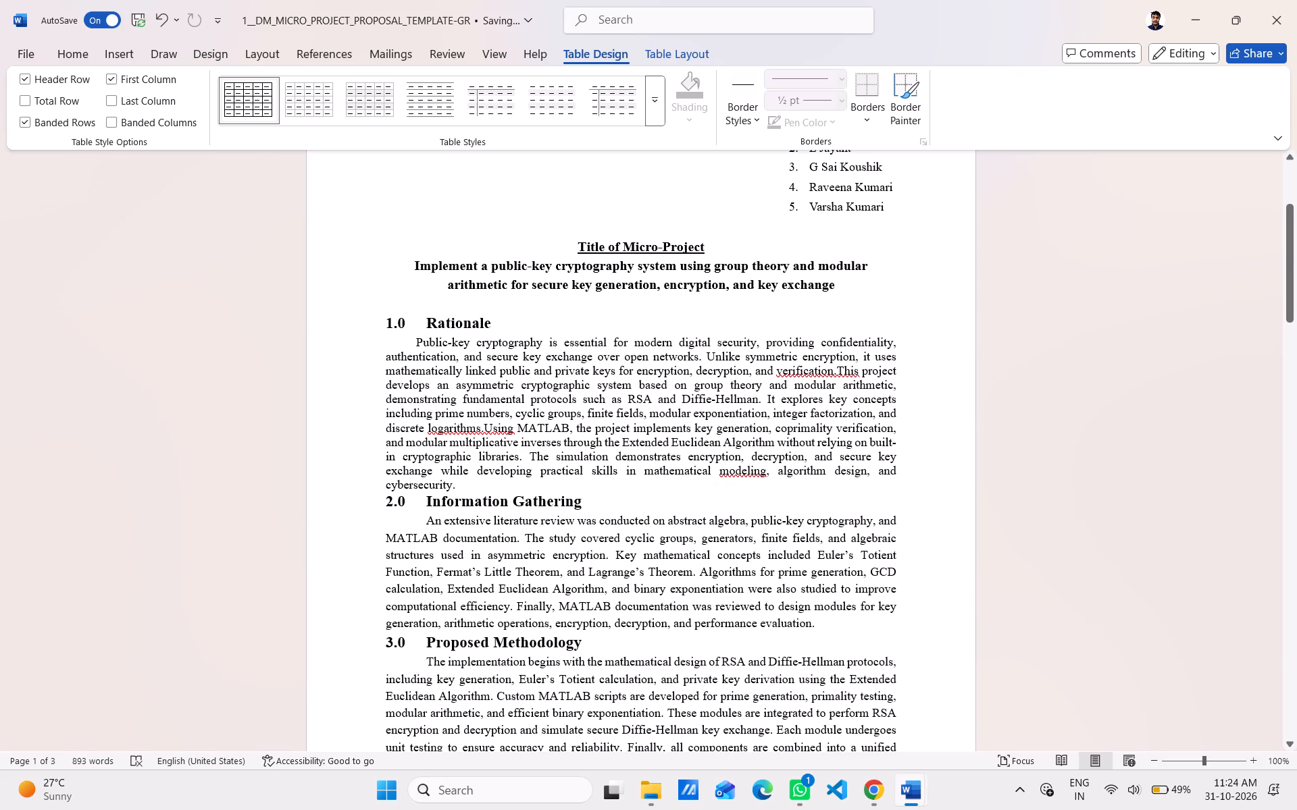
pyautogui.click(540, 482)
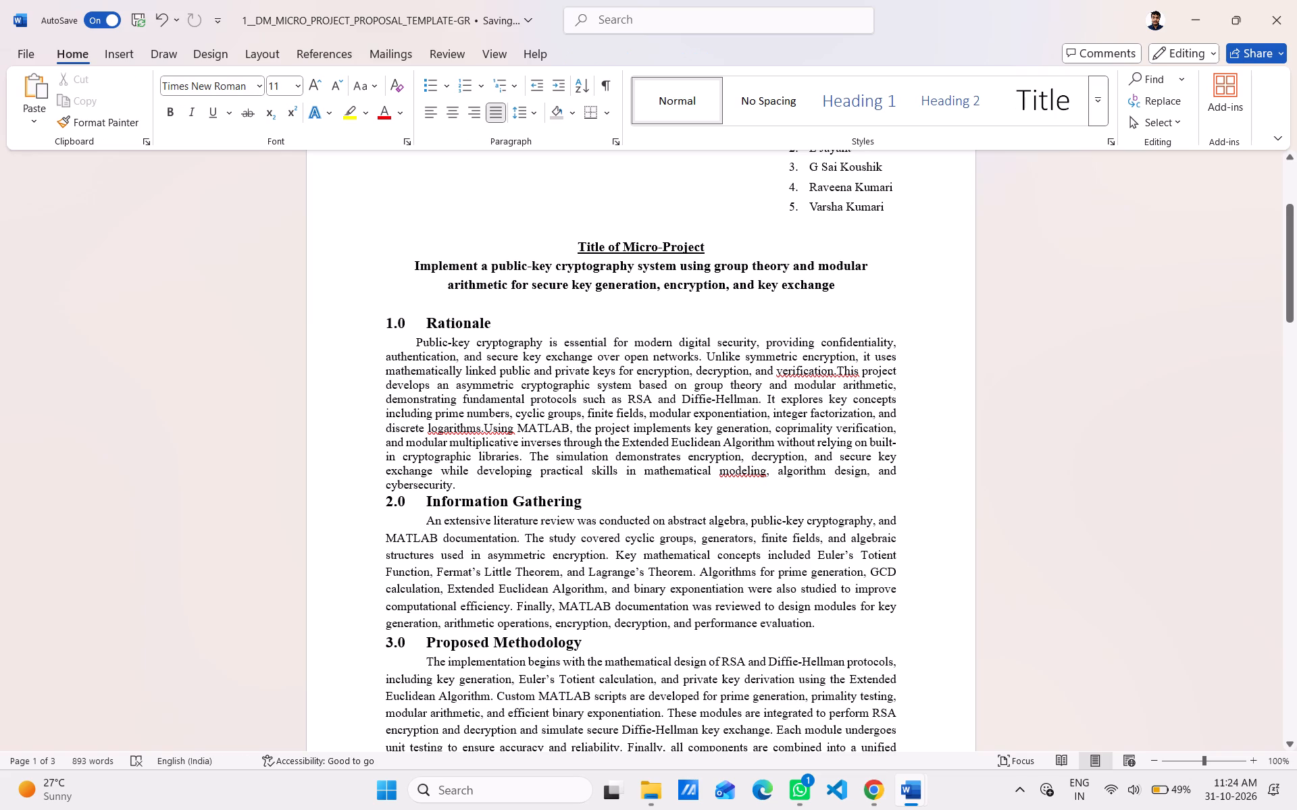
pyautogui.hotkey('shift', 'Return')
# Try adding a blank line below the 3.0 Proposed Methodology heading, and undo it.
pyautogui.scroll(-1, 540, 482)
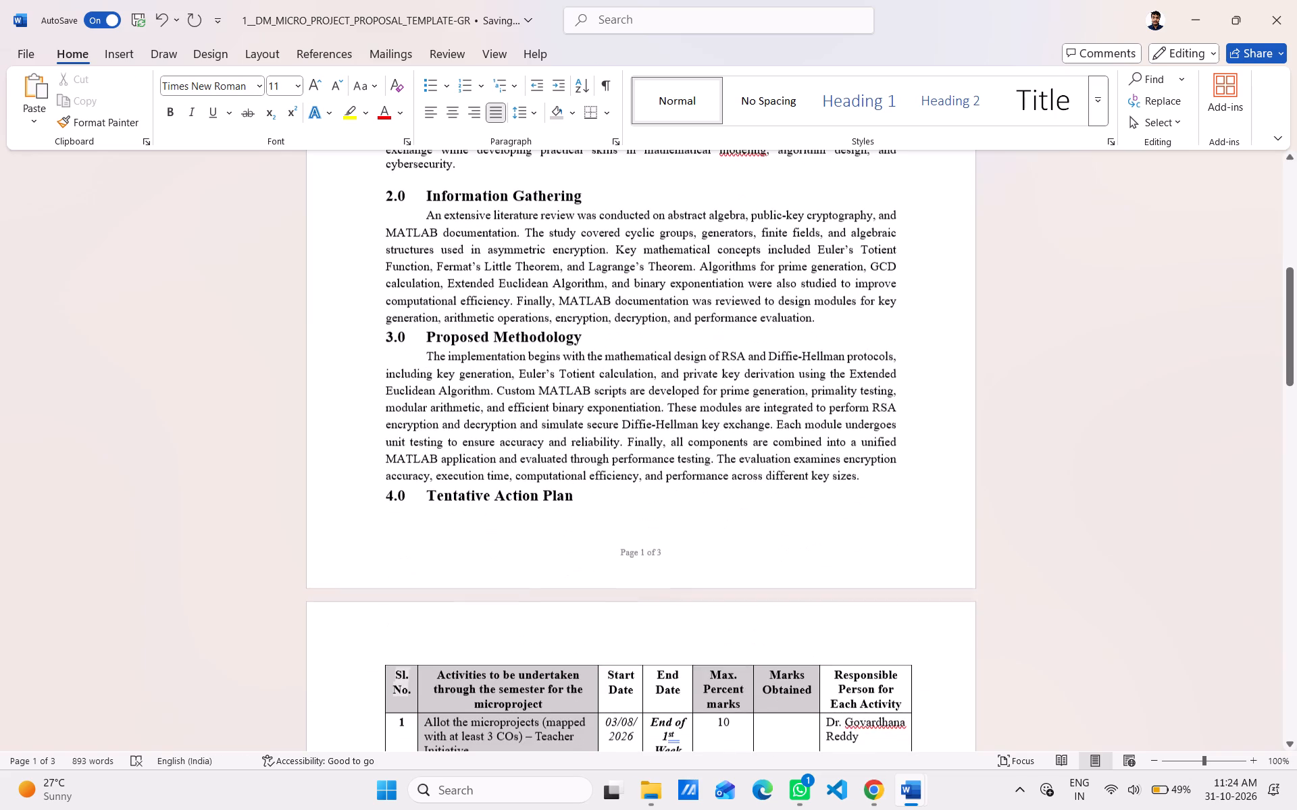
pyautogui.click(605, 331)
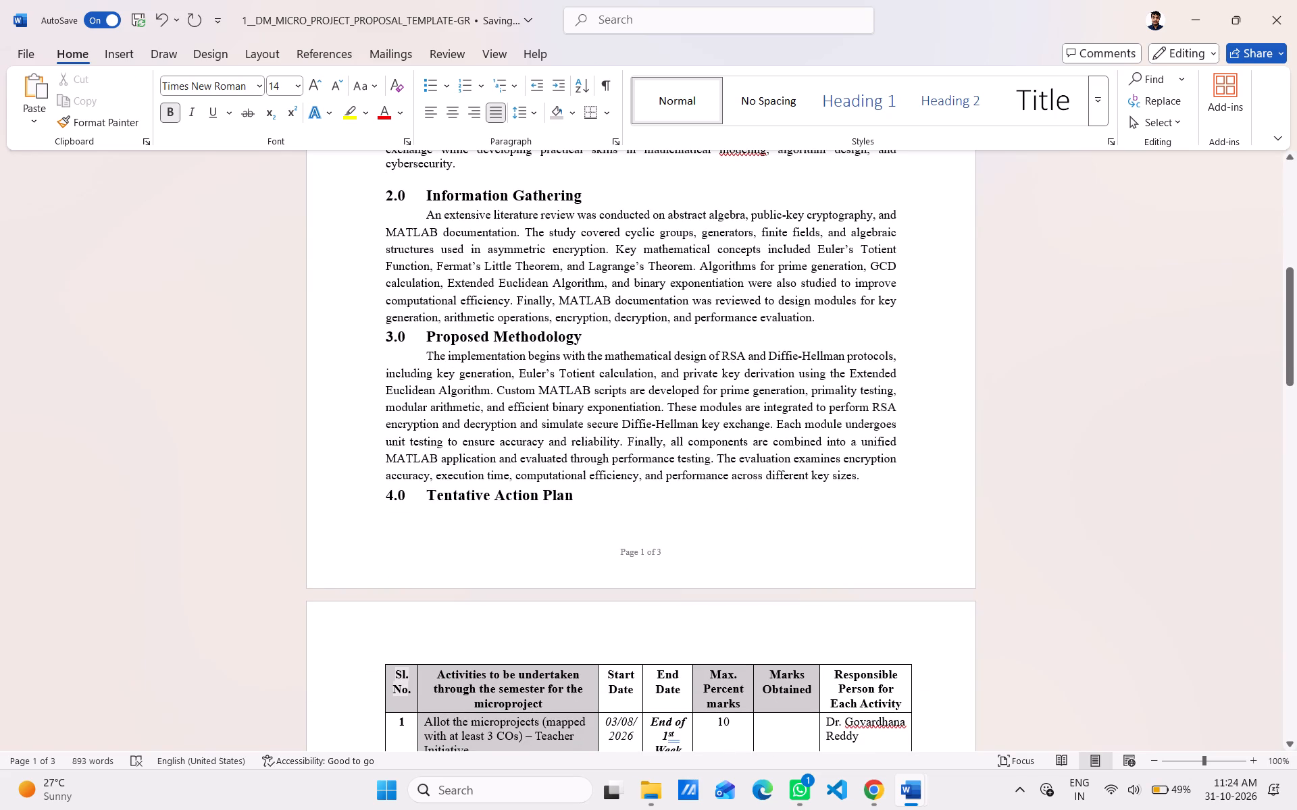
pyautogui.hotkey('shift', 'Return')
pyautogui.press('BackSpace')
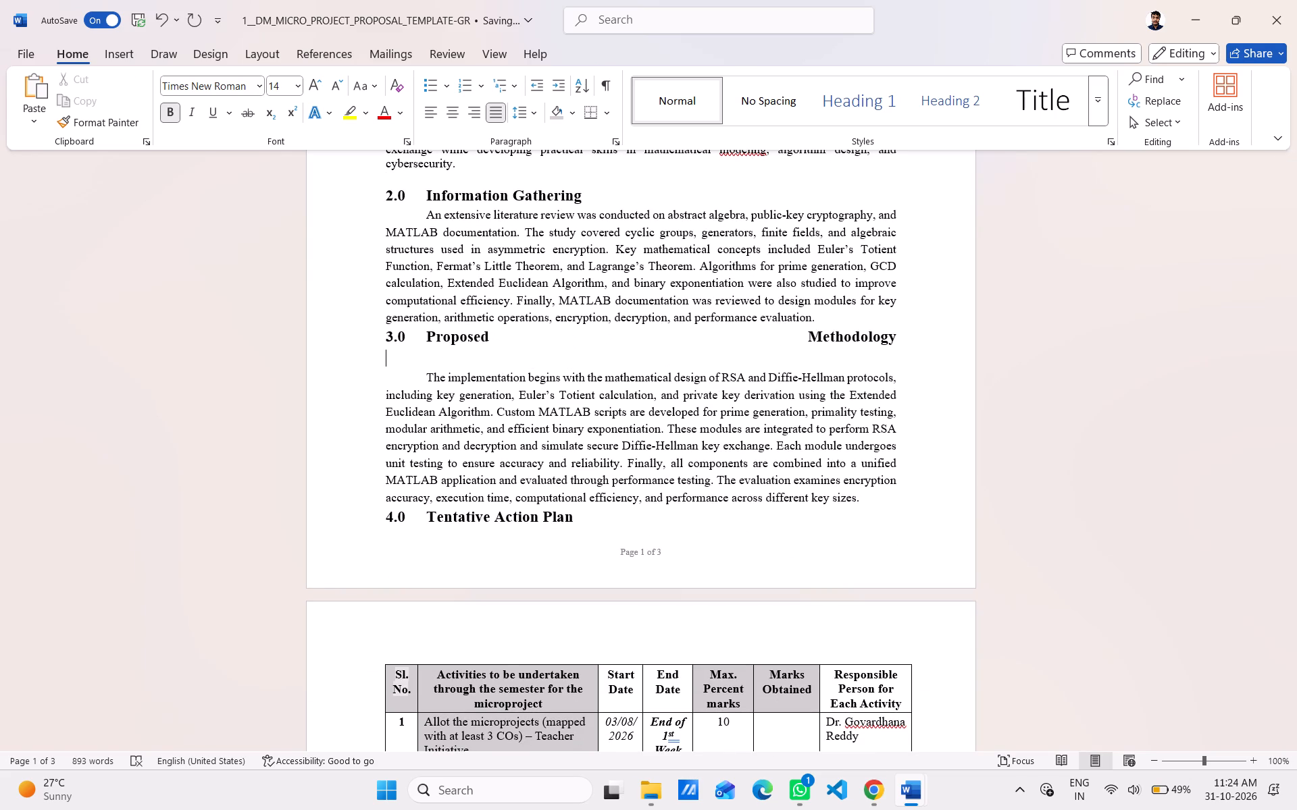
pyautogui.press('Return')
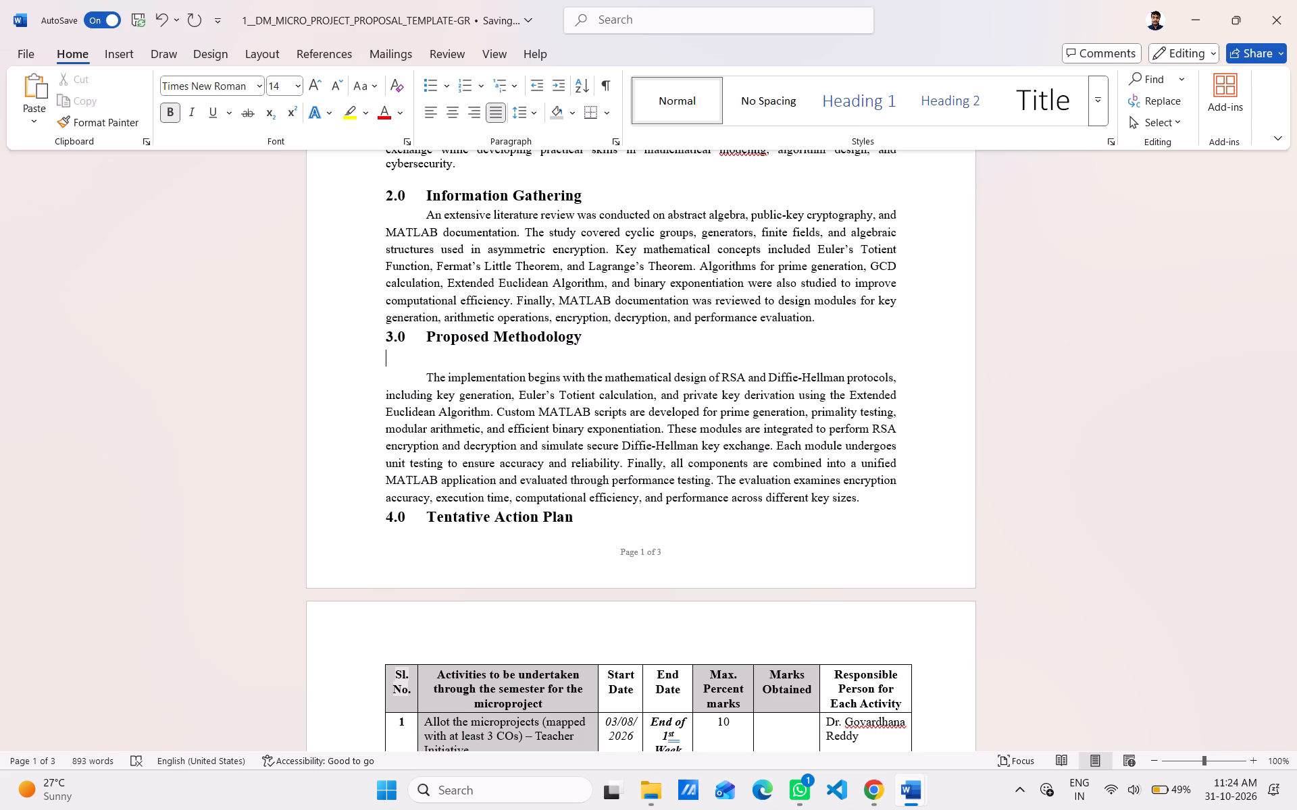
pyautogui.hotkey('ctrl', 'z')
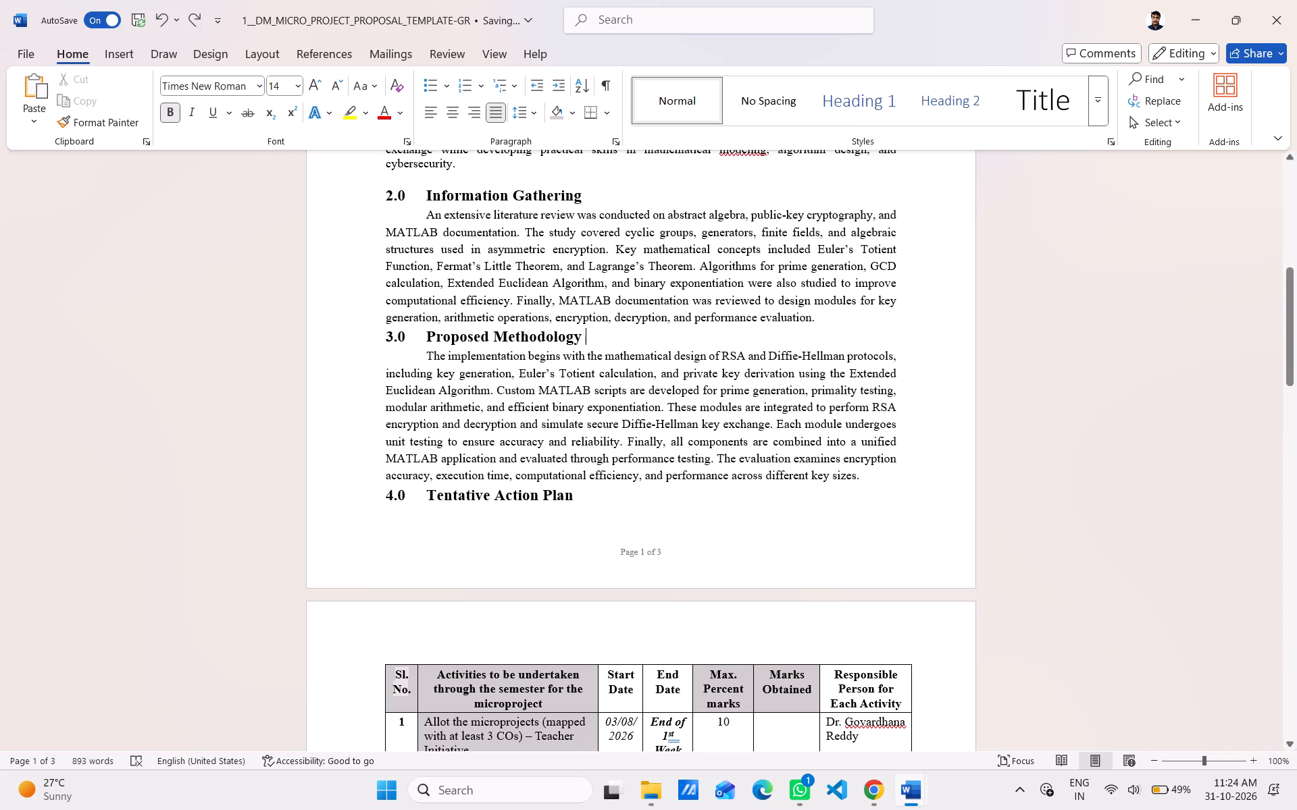
# Insert a line break at the end of both the Information Gathering paragraph and the Proposed Methodology paragraph.
pyautogui.click(817, 315)
pyautogui.hotkey('shift', 'Return')
pyautogui.scroll(-1, 817, 315)
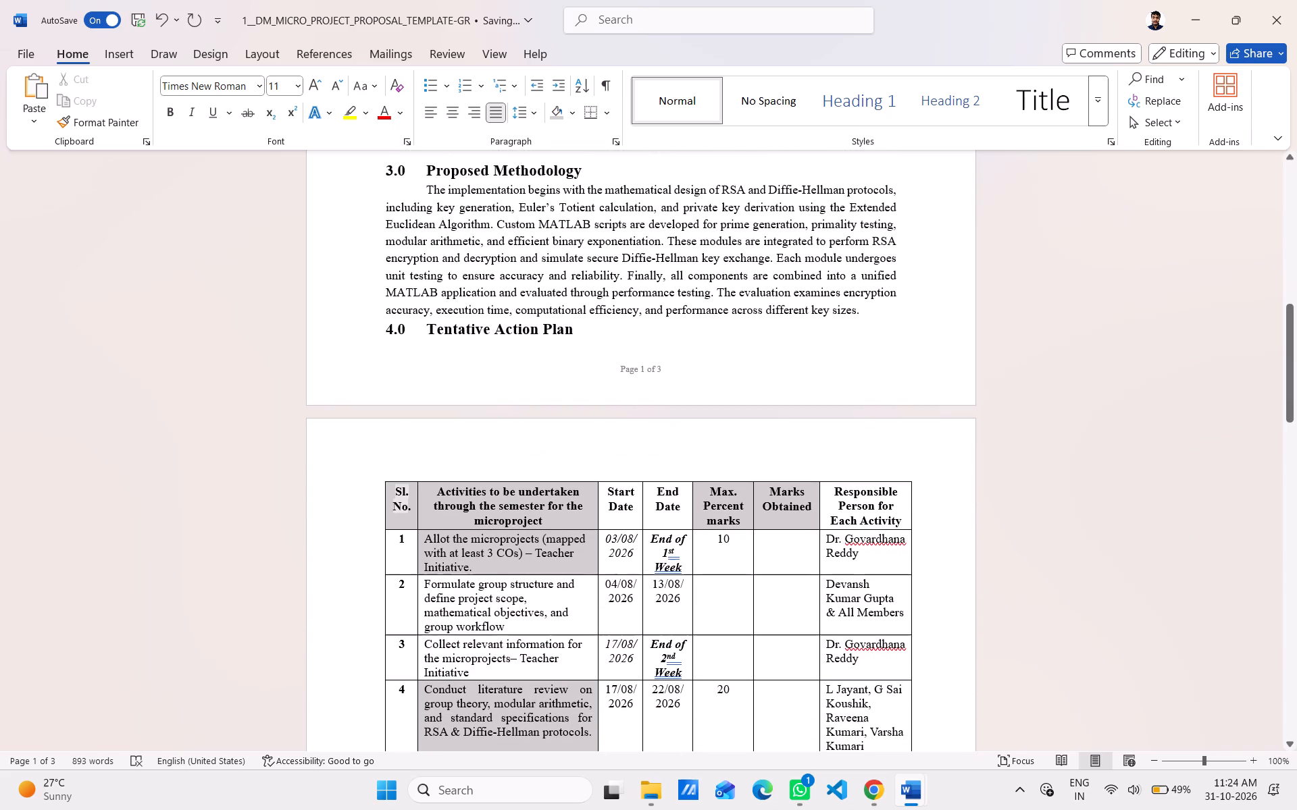
pyautogui.click(892, 311)
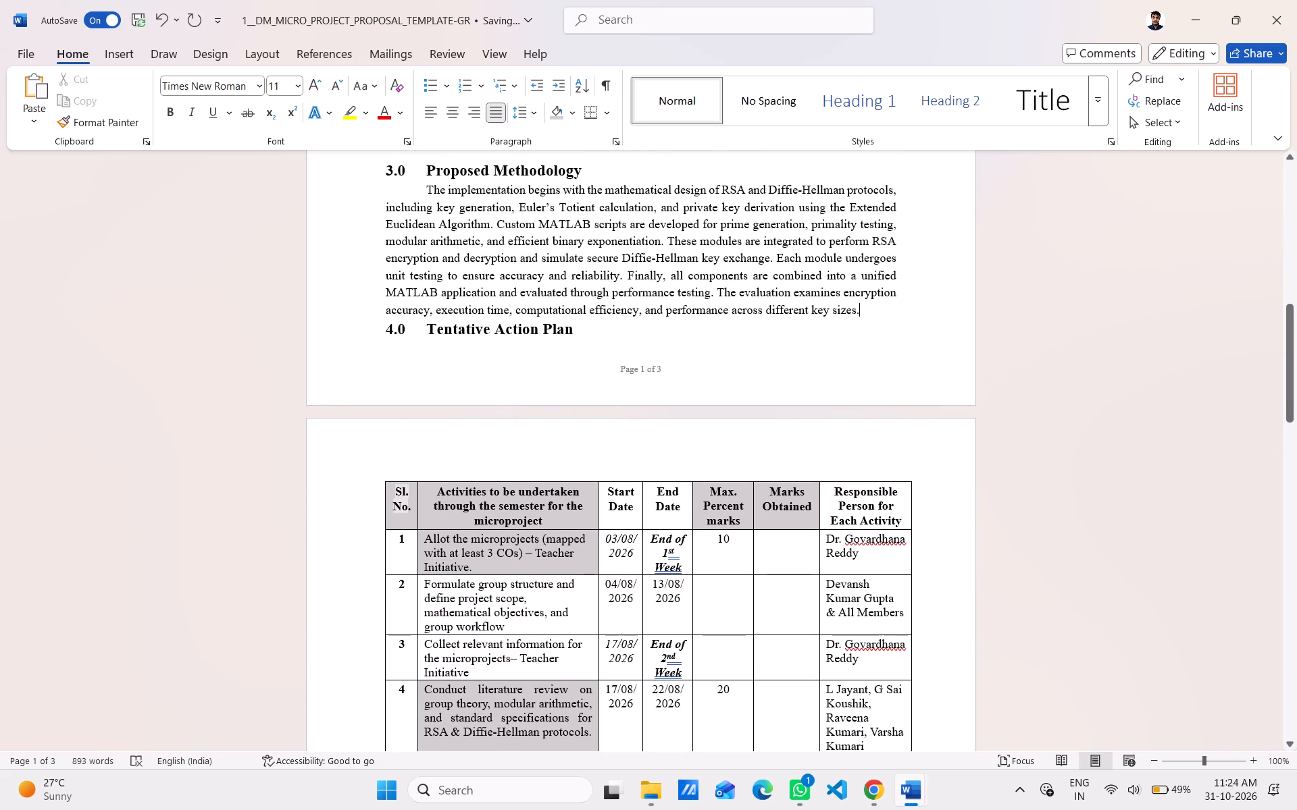
pyautogui.press('1')
pyautogui.hotkey('shift', 'Return')
# Review the proposal's layout from the methodology through the action plan and resources tables, and back to the opening sections.
pyautogui.scroll(-8, 892, 311)
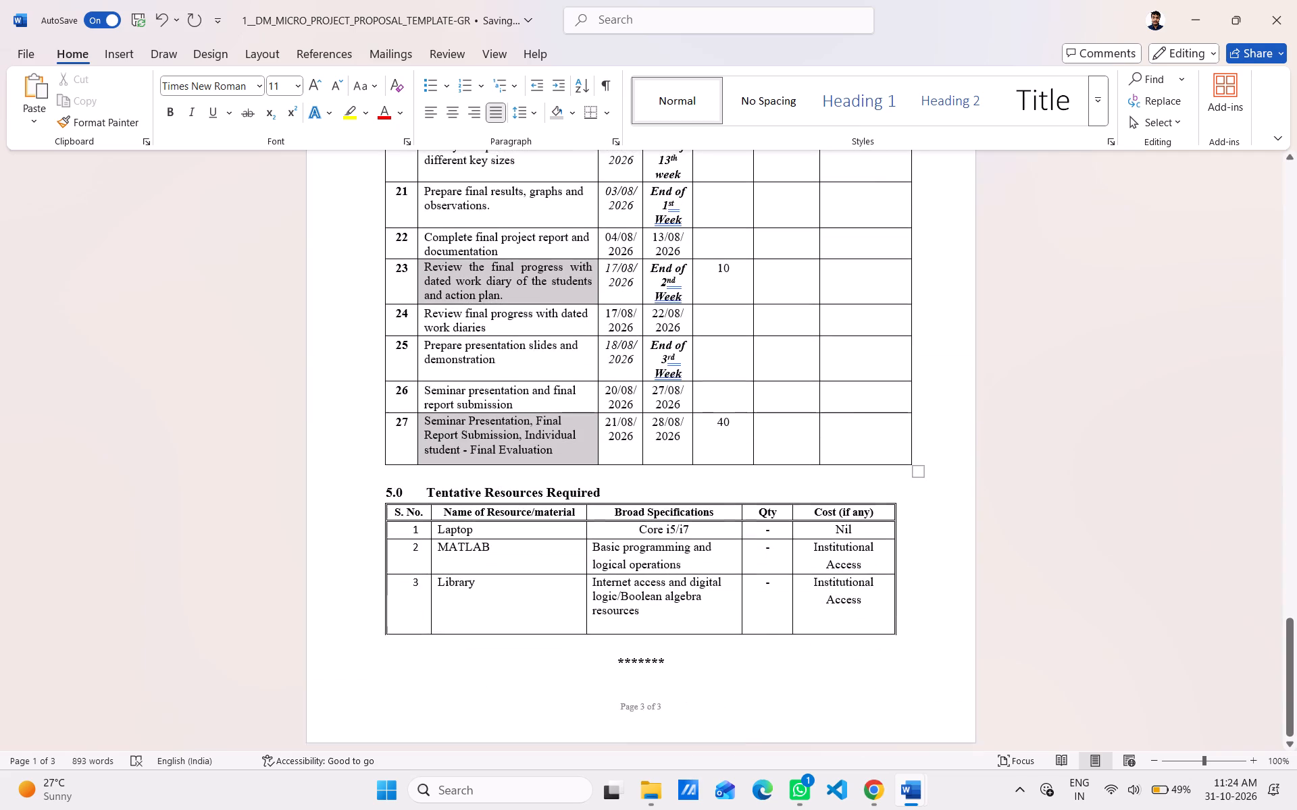
pyautogui.scroll(-2, 892, 311)
pyautogui.scroll(4, 892, 311)
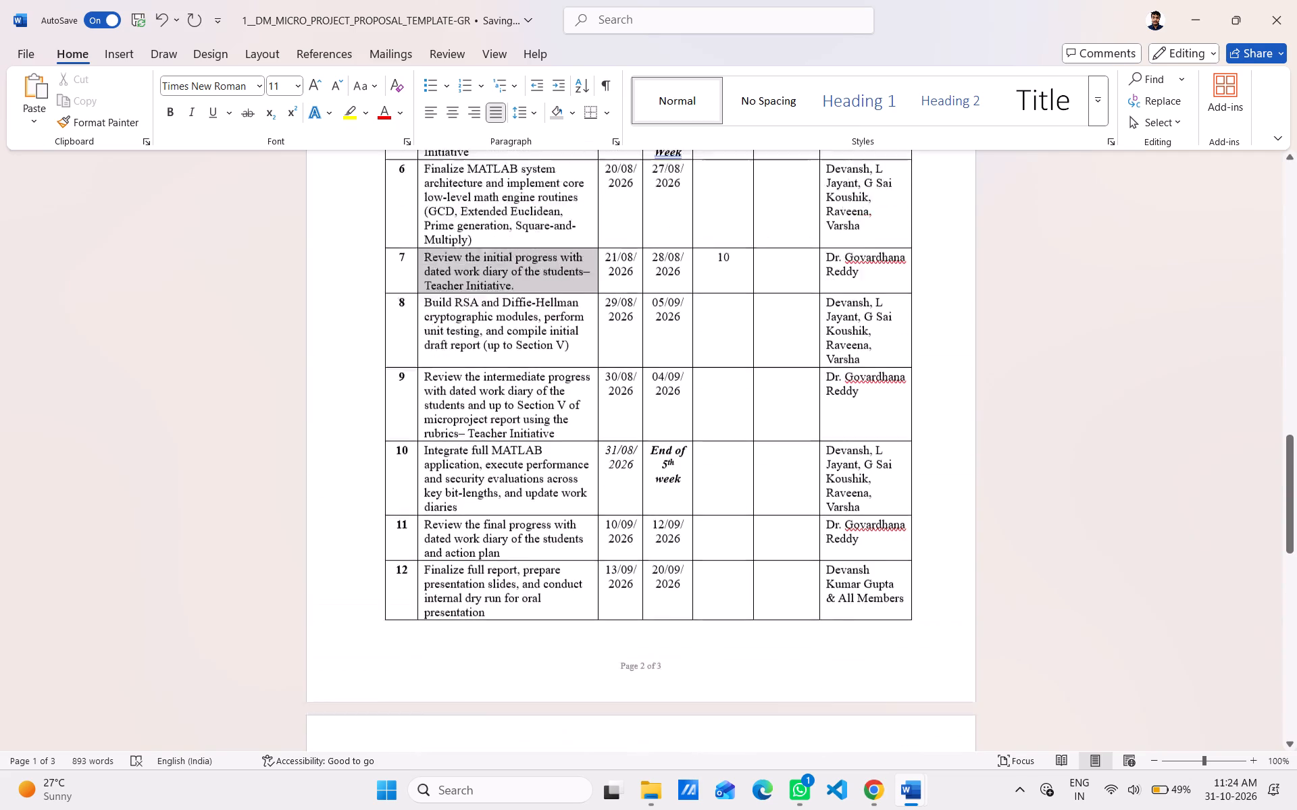
pyautogui.scroll(6, 892, 311)
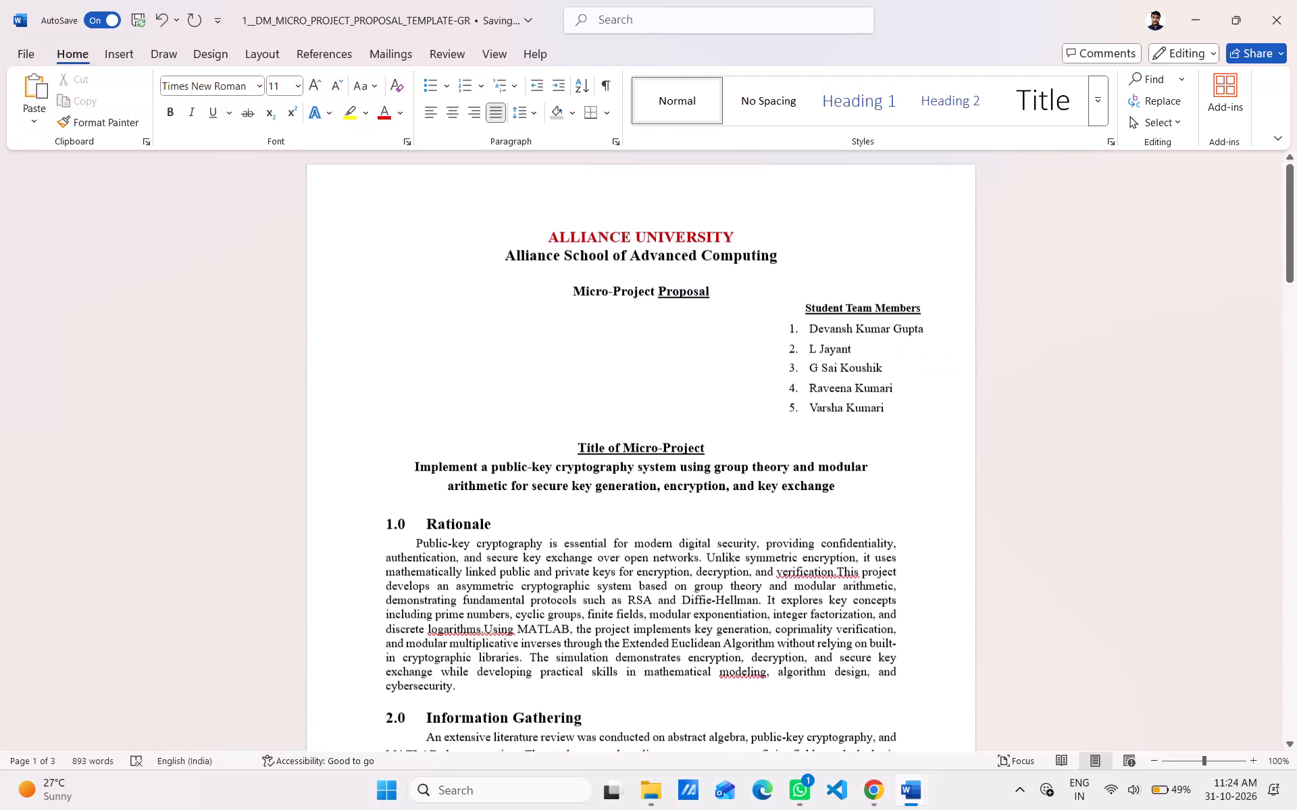
pyautogui.scroll(-17, 892, 311)
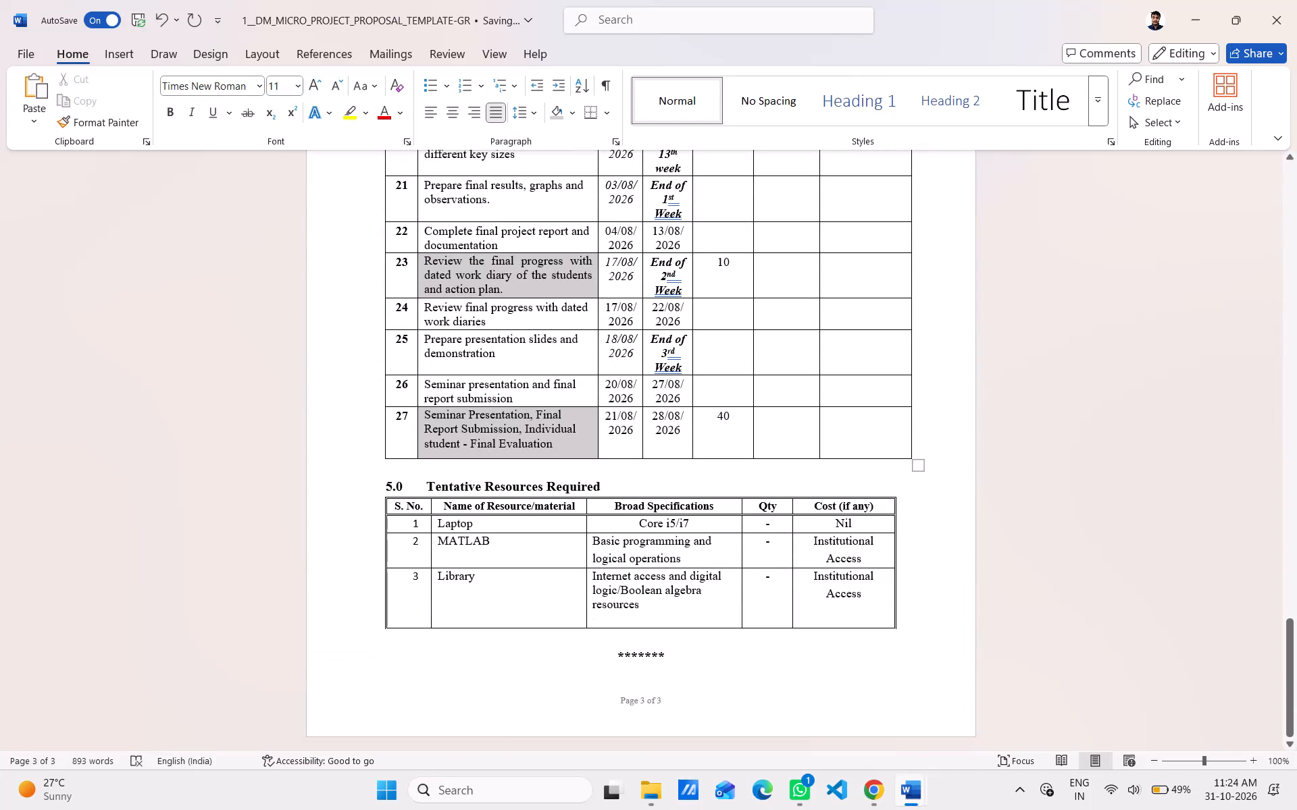
pyautogui.scroll(8, 701, 328)
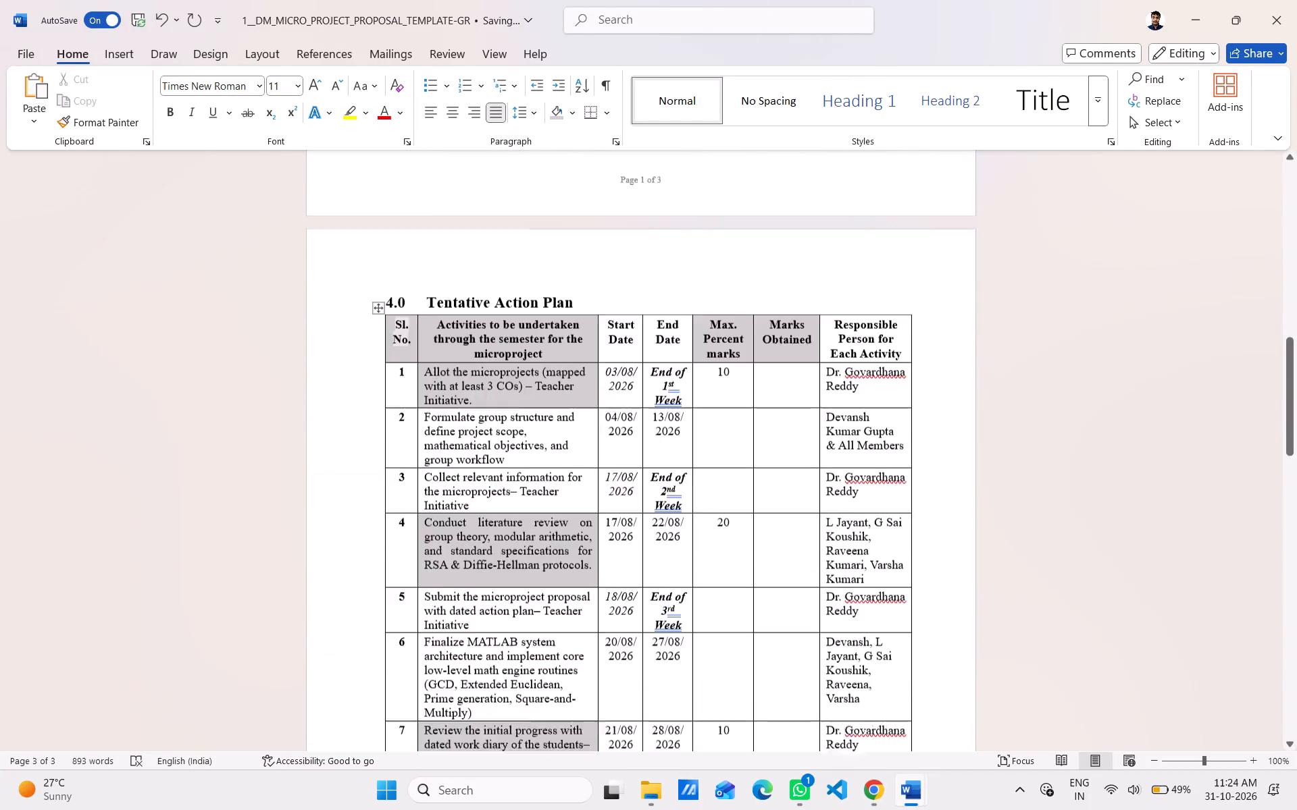
pyautogui.scroll(3, 701, 328)
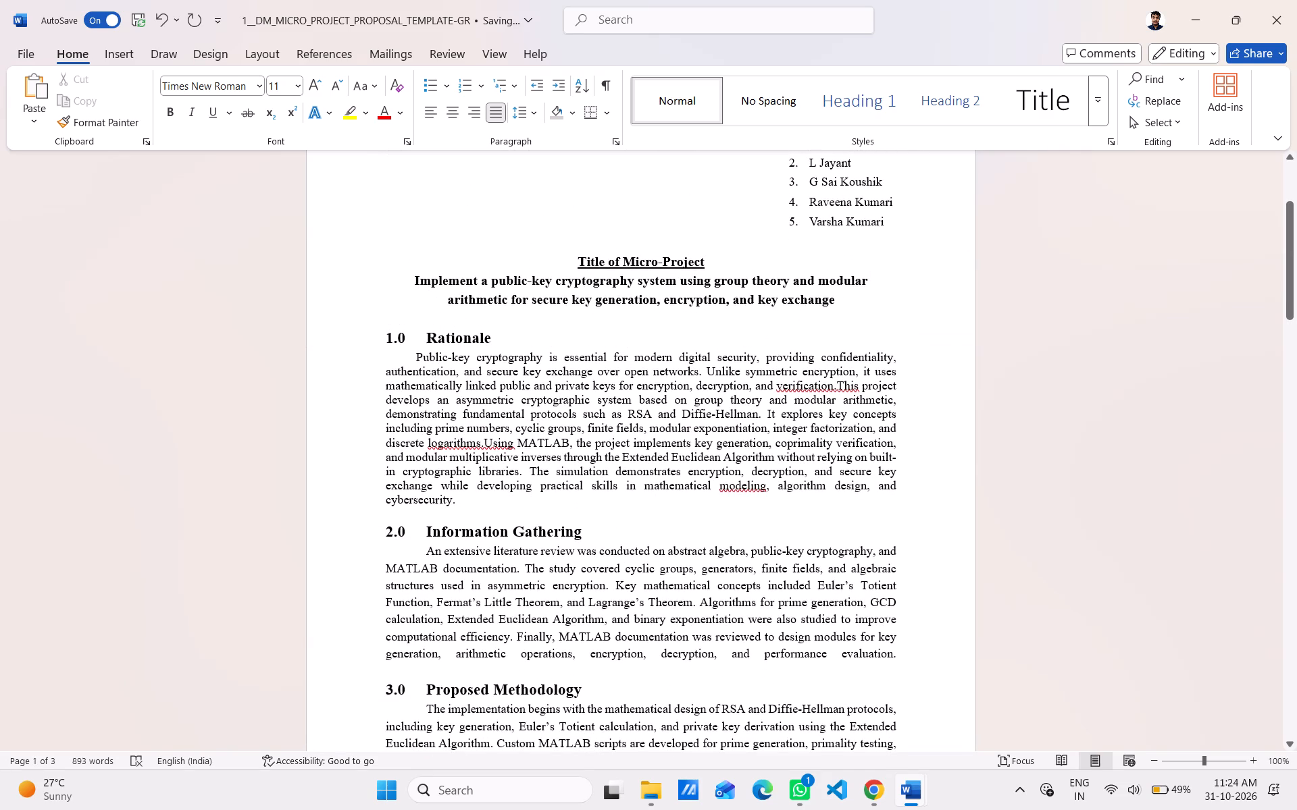
# Insert the missing space between "logarithms." and "Using" in the Rationale paragraph.
pyautogui.click(482, 444)
pyautogui.press('space')
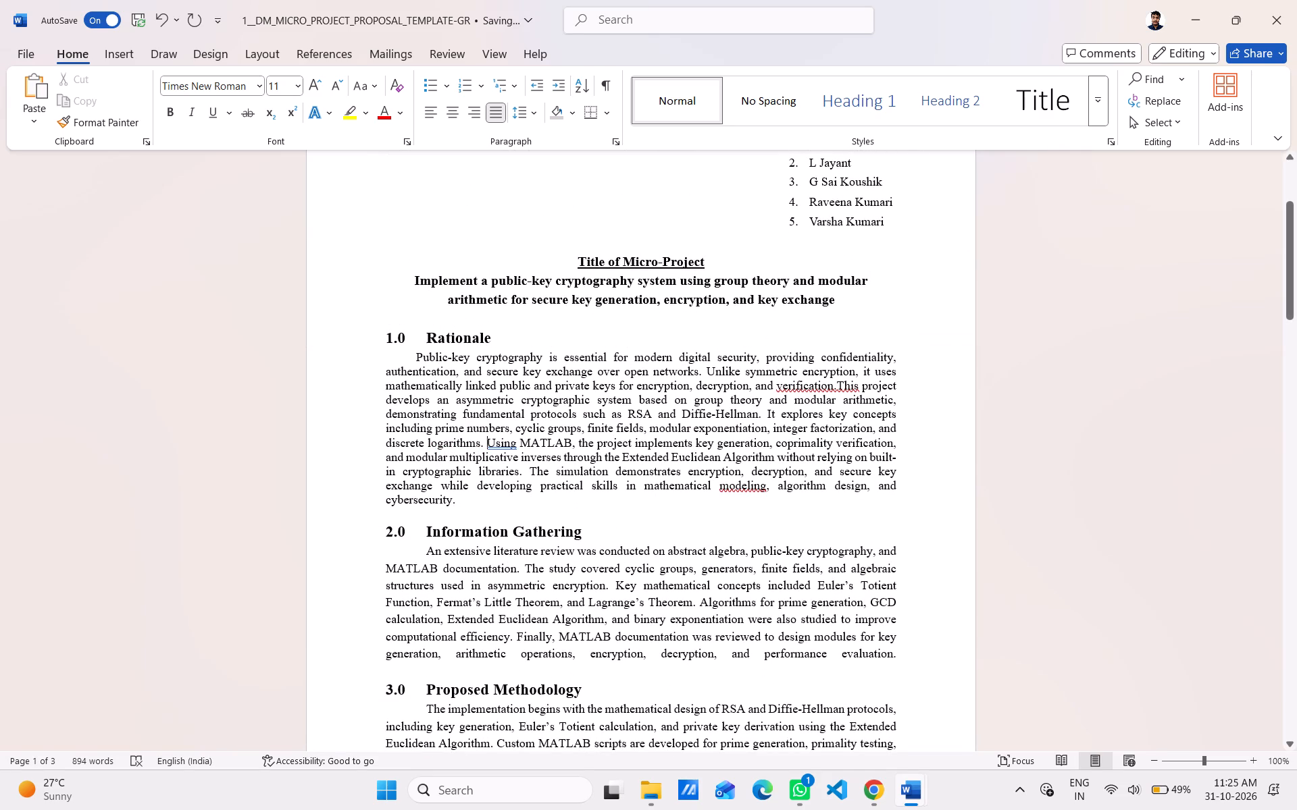
# Examine the Tentative Action Plan table for activity rows whose Responsible Person entry is missing.
pyautogui.scroll(-6, 522, 597)
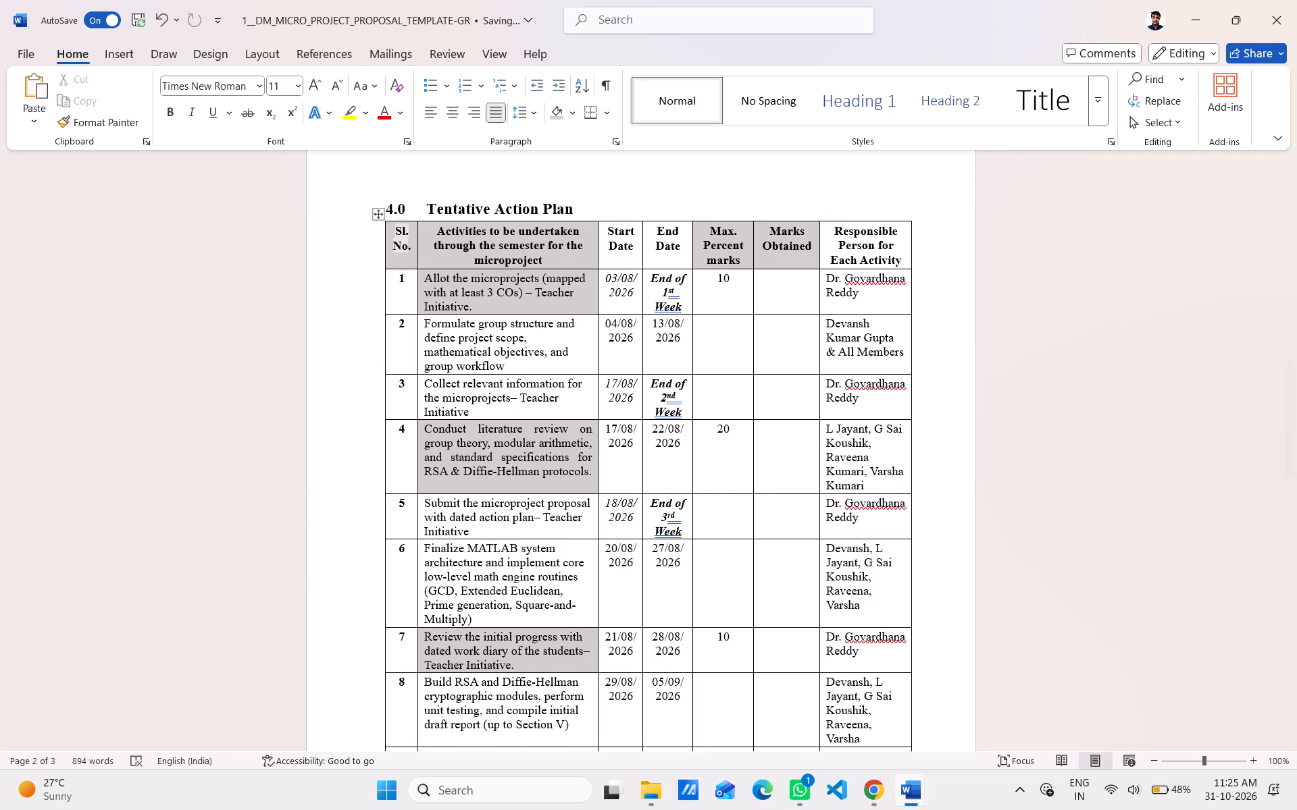
pyautogui.scroll(-1, 522, 597)
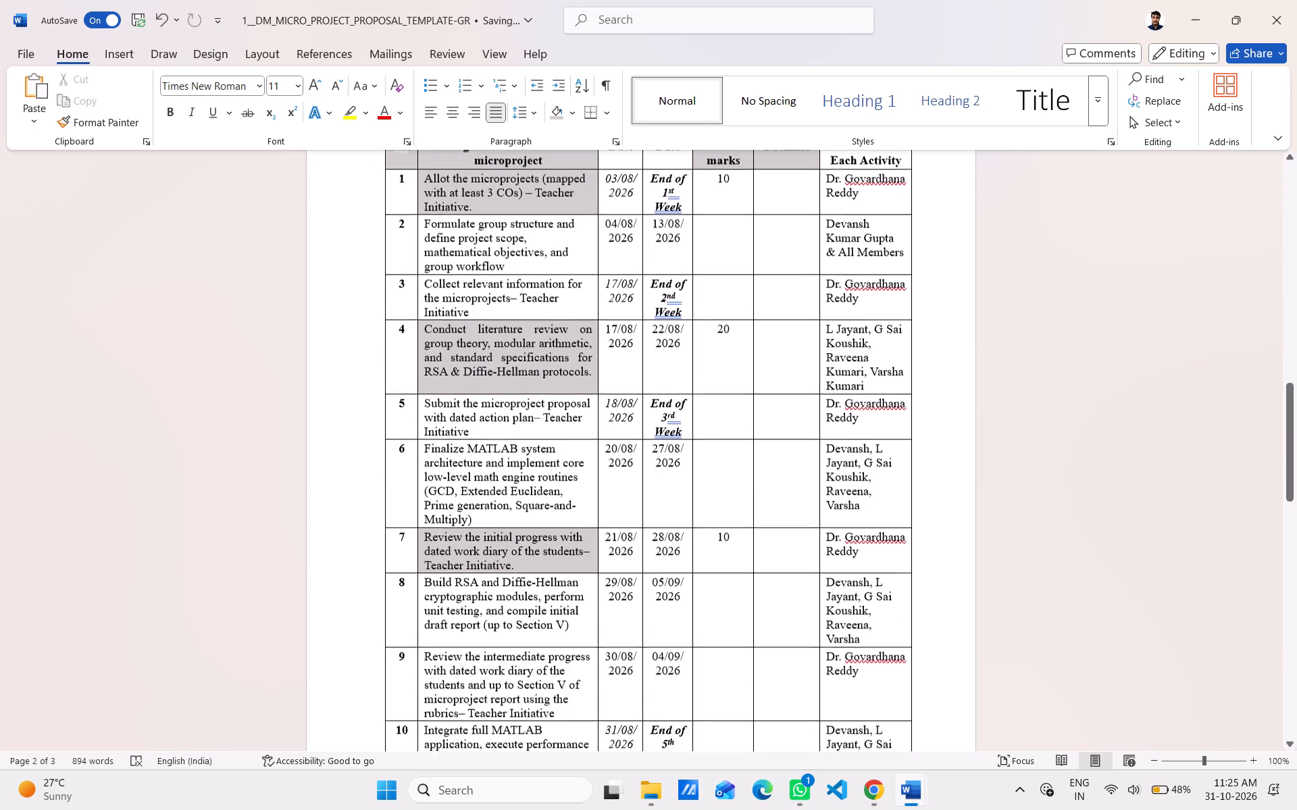
pyautogui.scroll(-4, 522, 597)
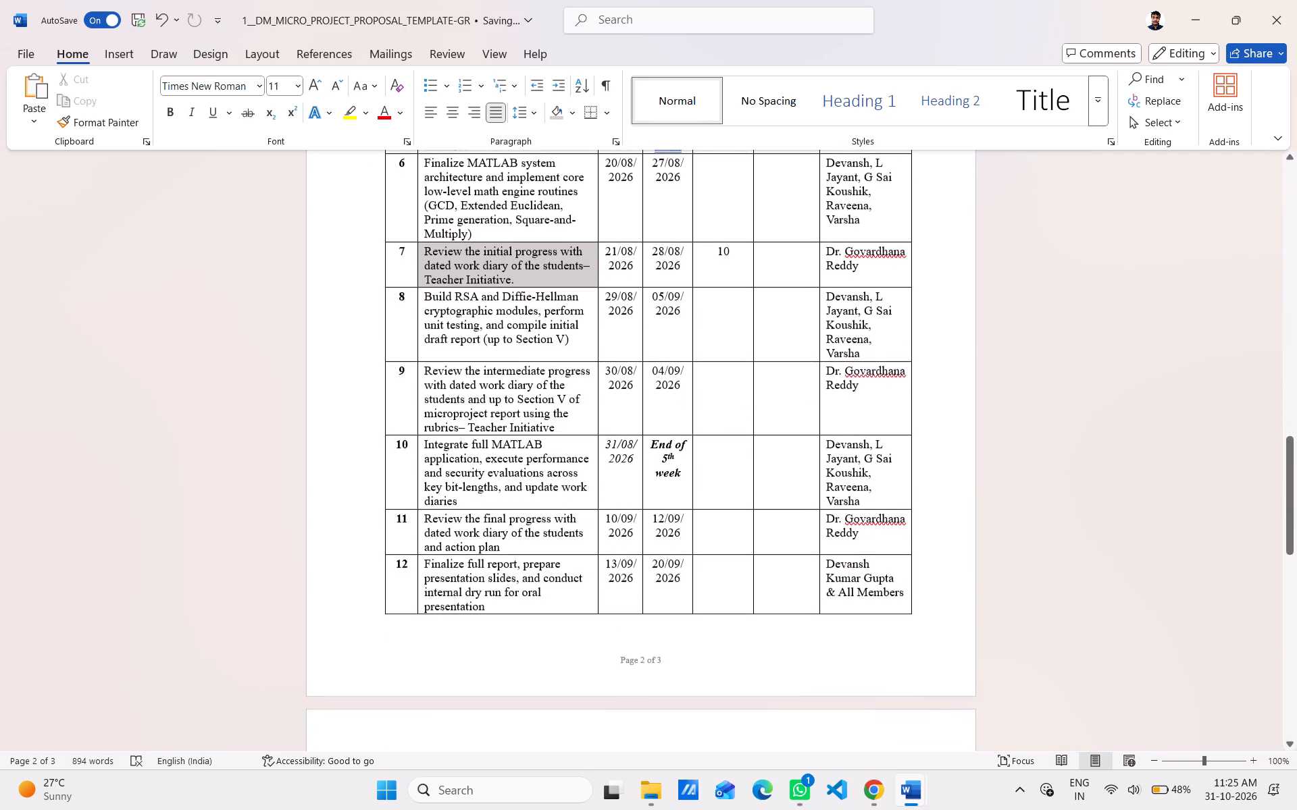
pyautogui.scroll(-2, 522, 597)
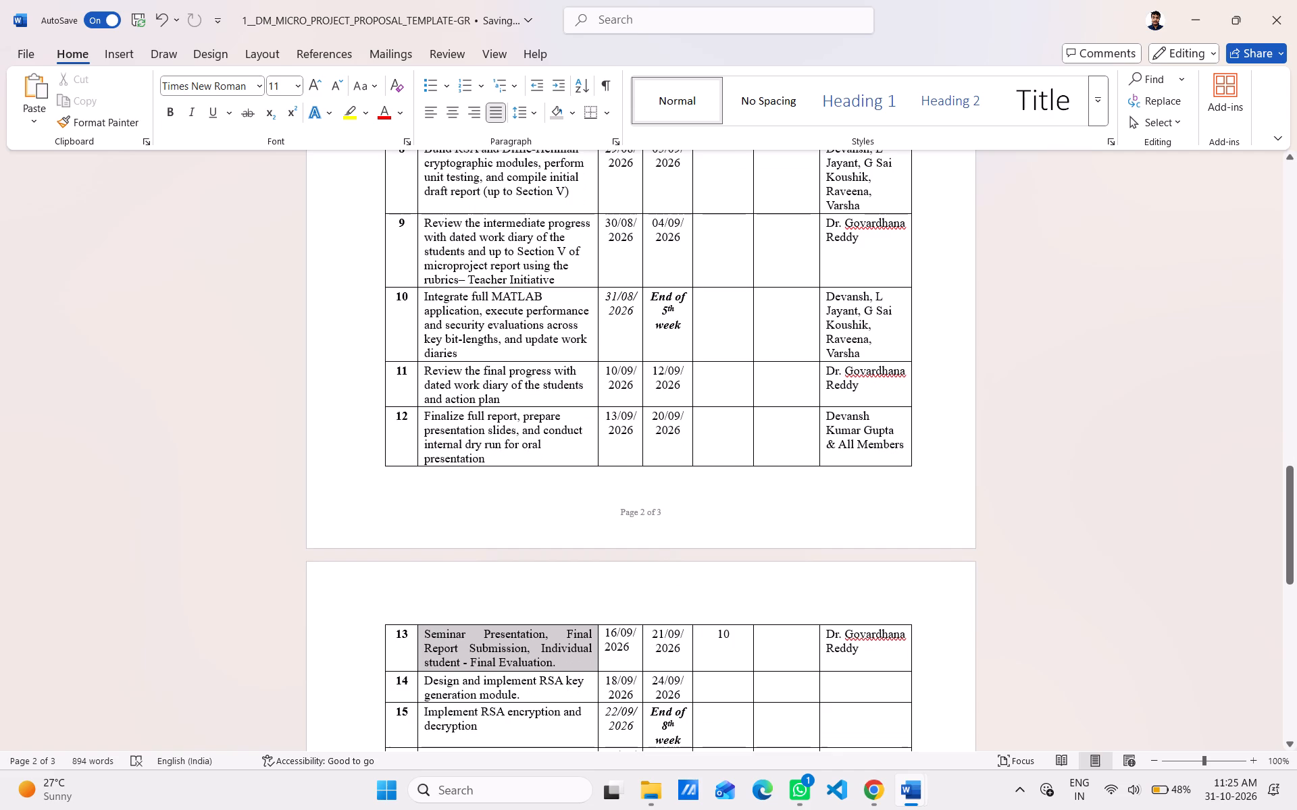
pyautogui.scroll(-3, 522, 597)
pyautogui.hscroll(-1, 522, 597)
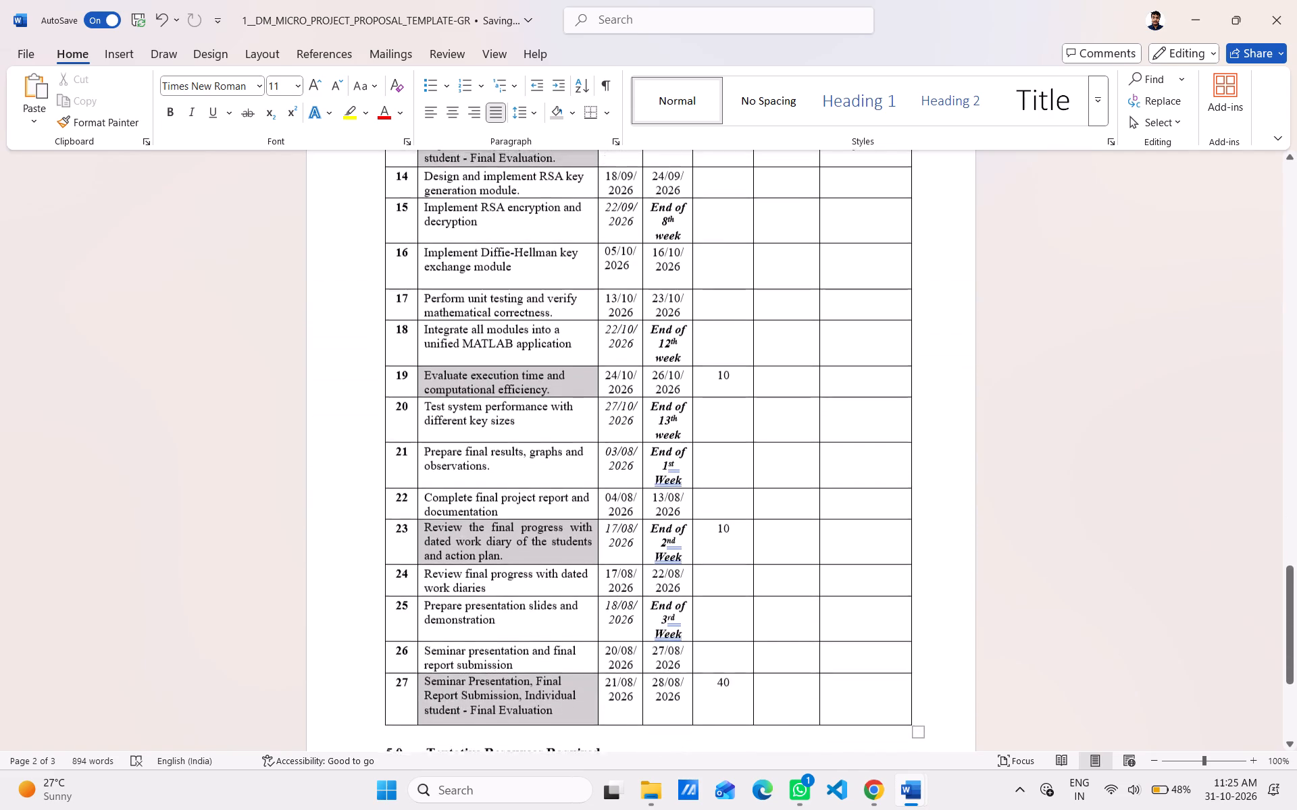
pyautogui.hscroll(-1, 522, 597)
pyautogui.scroll(1, 522, 597)
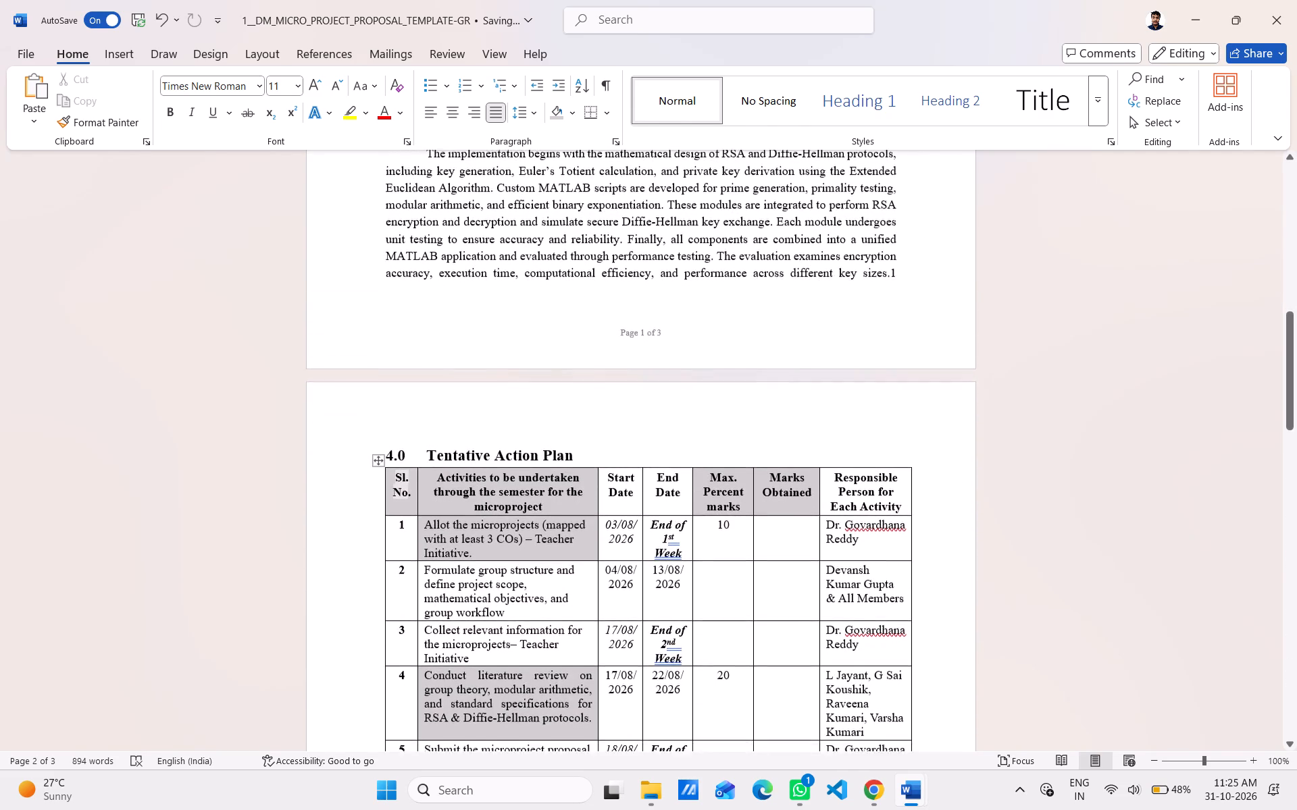
pyautogui.scroll(1, 522, 597)
pyautogui.scroll(-3, 522, 597)
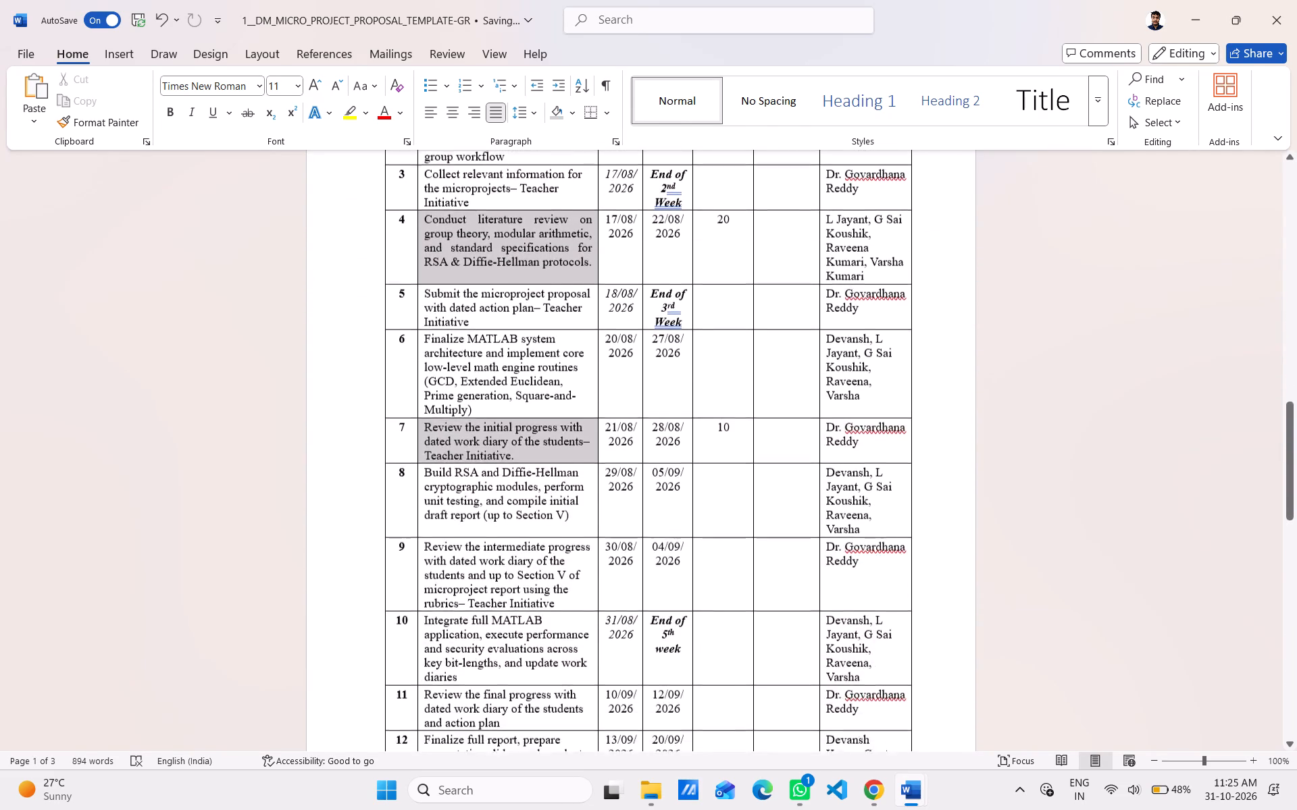
pyautogui.scroll(-3, 522, 597)
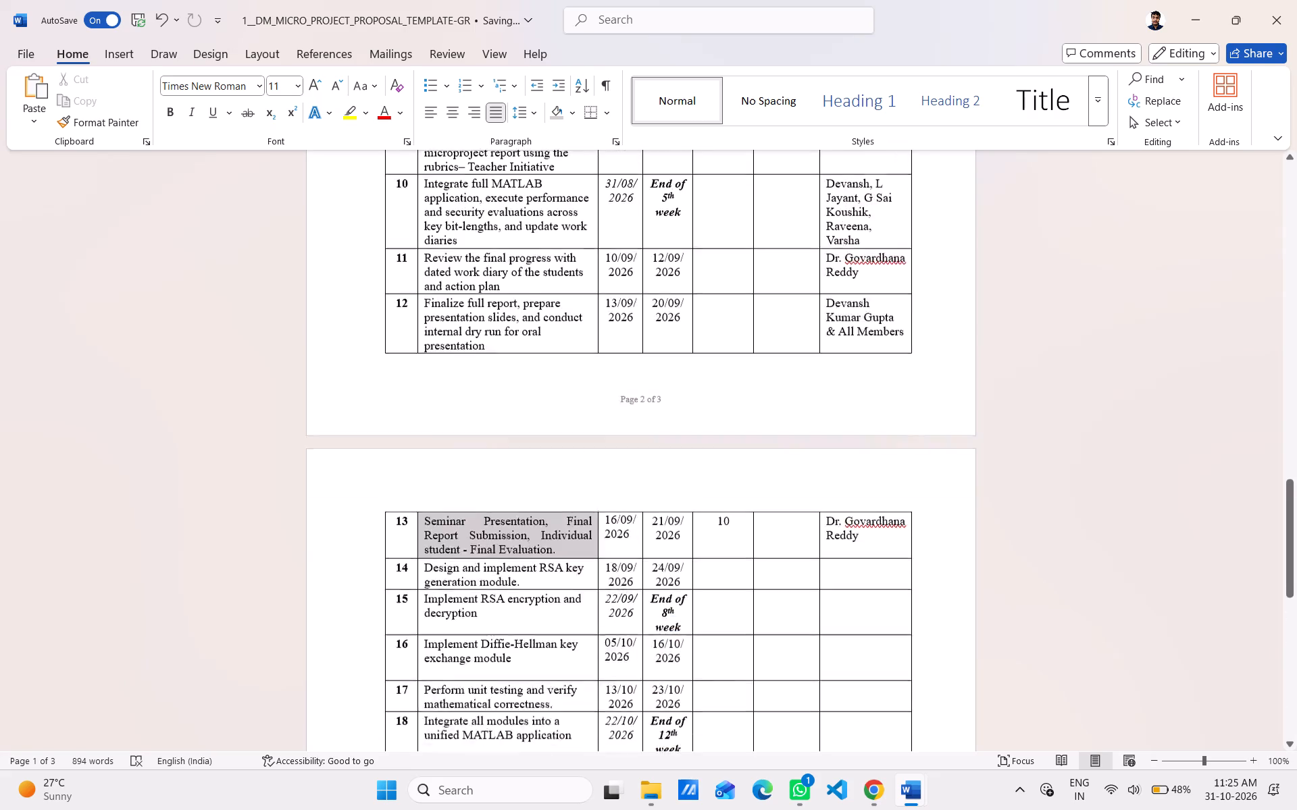
pyautogui.scroll(-1, 522, 597)
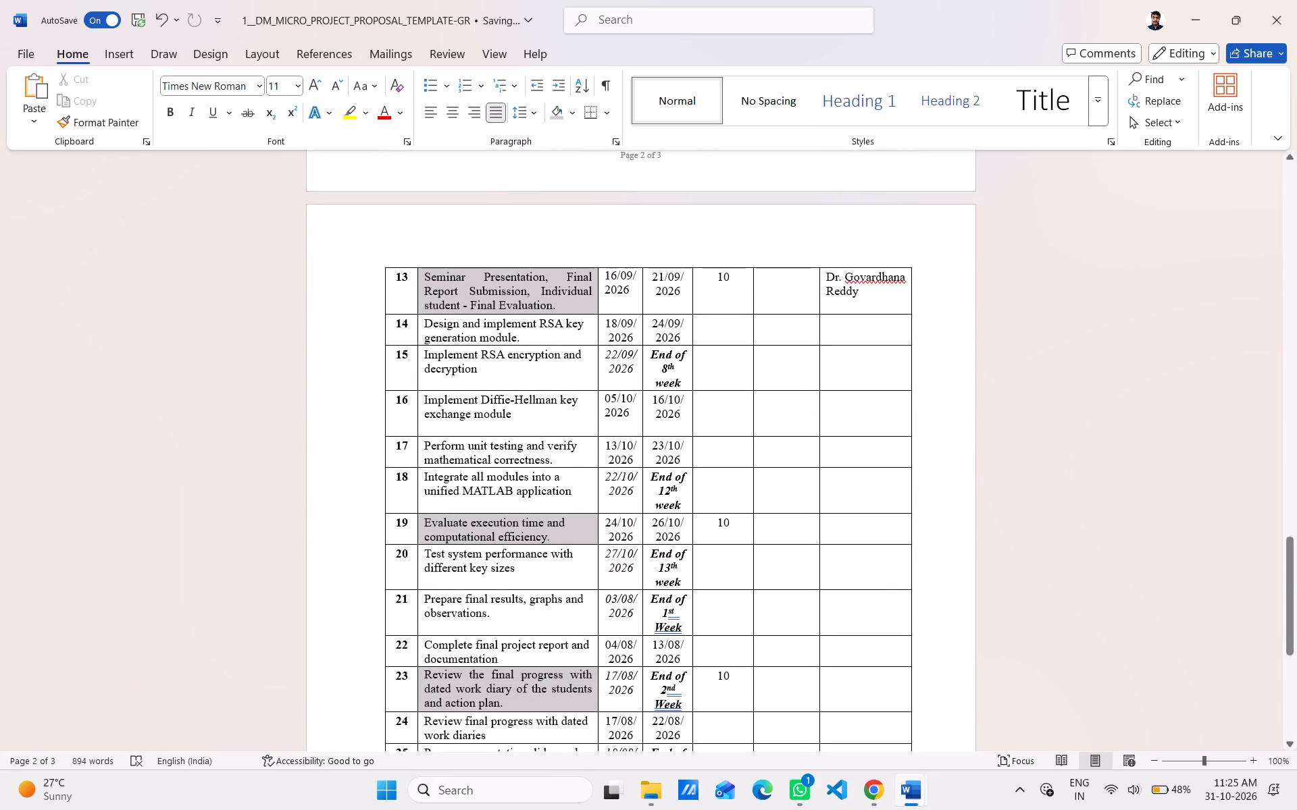
# Copy the teacher's name from row 13's Responsible Person cell into the same column of shaded rows 19, 23 and 27.
pyautogui.moveTo(863, 292); pyautogui.dragTo(819, 273)
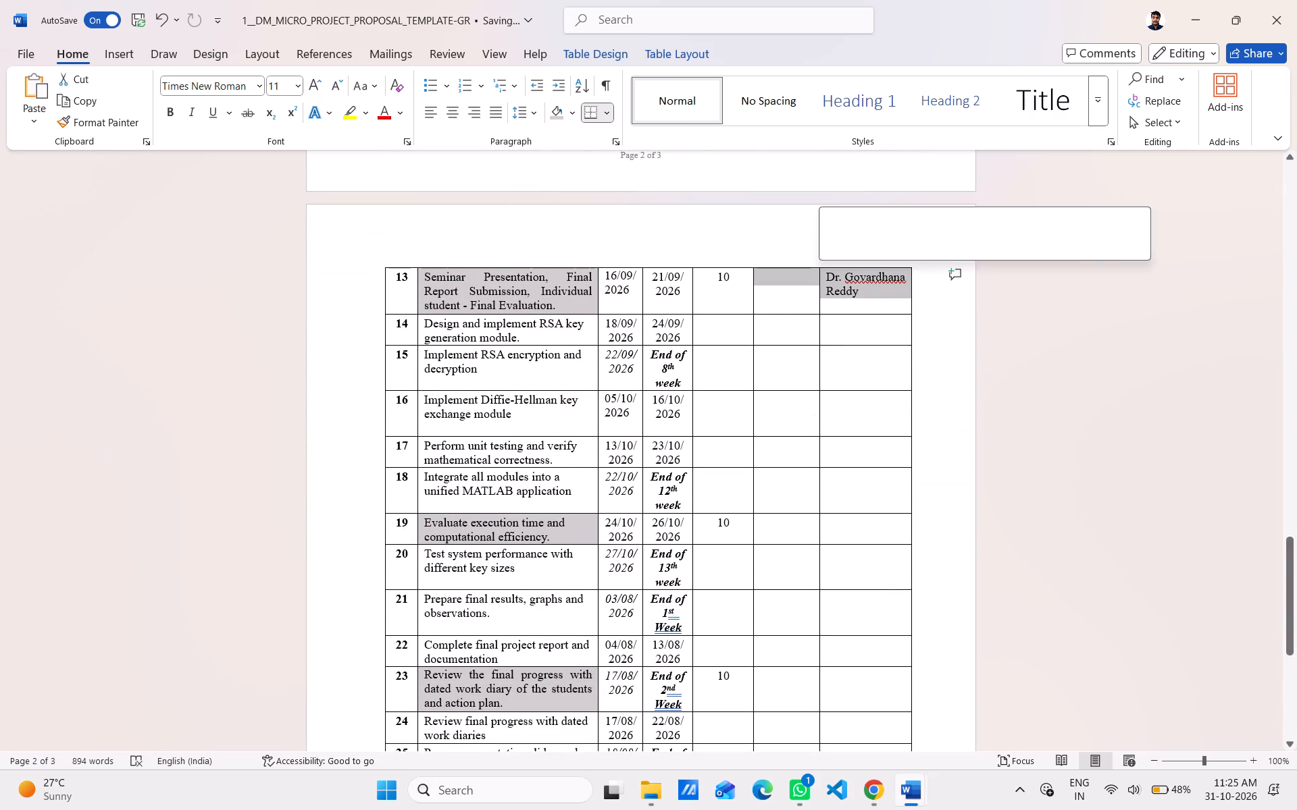
pyautogui.click(850, 295)
pyautogui.moveTo(865, 295); pyautogui.dragTo(826, 281)
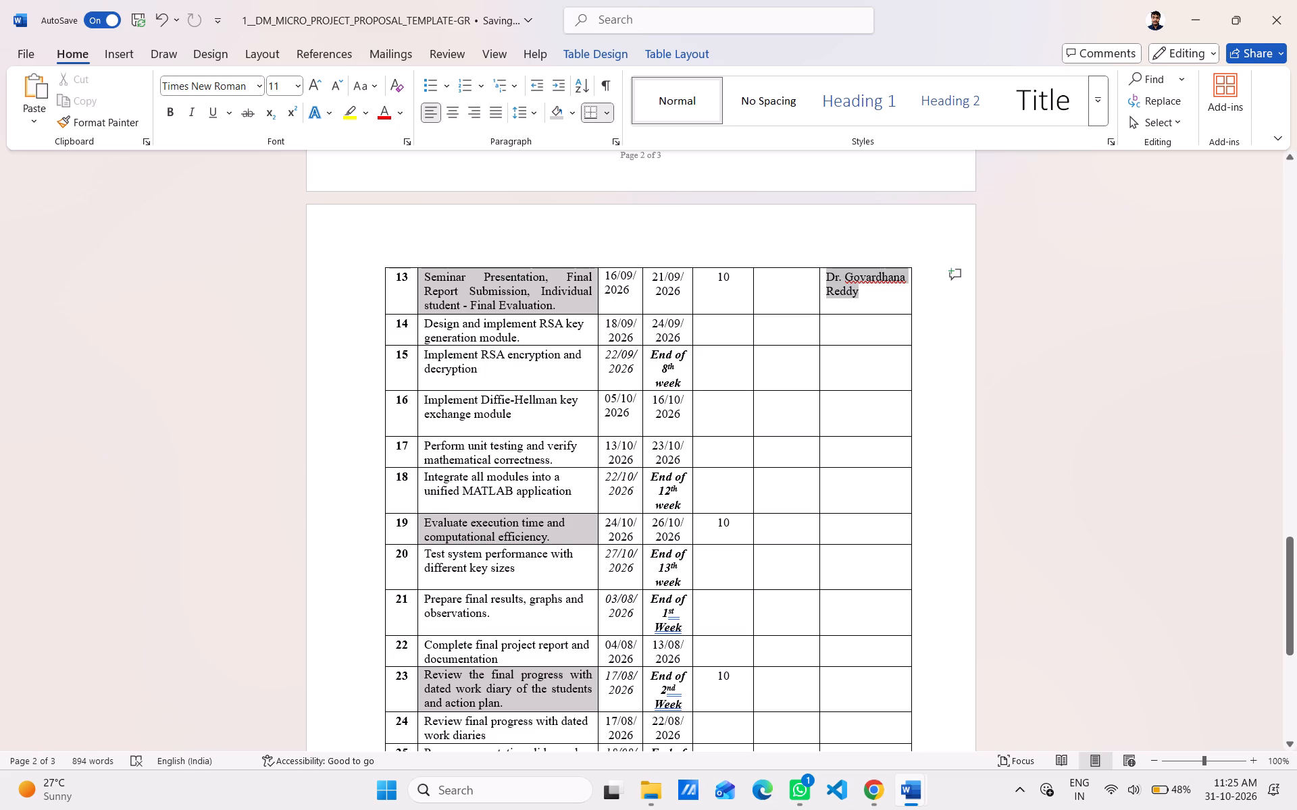
pyautogui.moveTo(826, 281); pyautogui.dragTo(827, 281)
pyautogui.hotkey('ctrl', 'c')
pyautogui.click(868, 539)
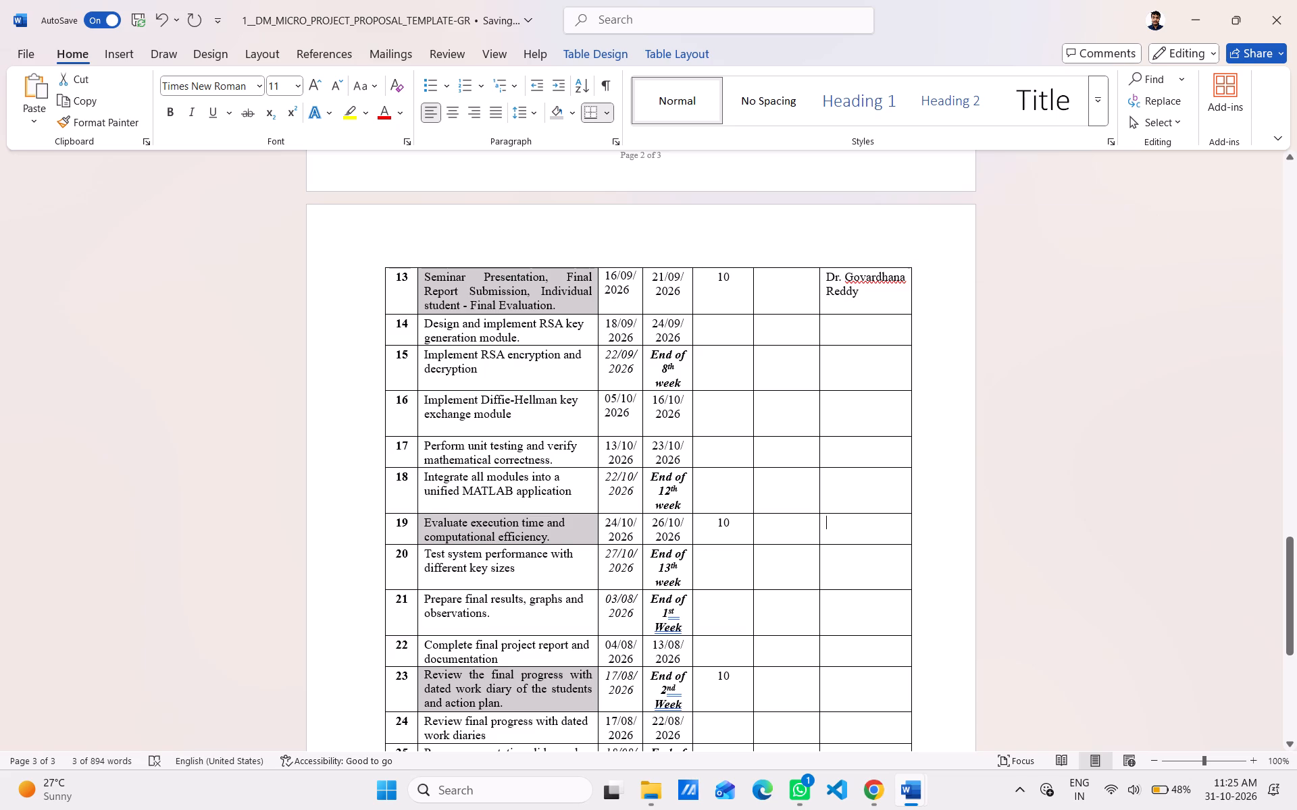
pyautogui.hotkey('ctrl', 'v')
pyautogui.scroll(-1, 868, 539)
pyautogui.click(867, 522)
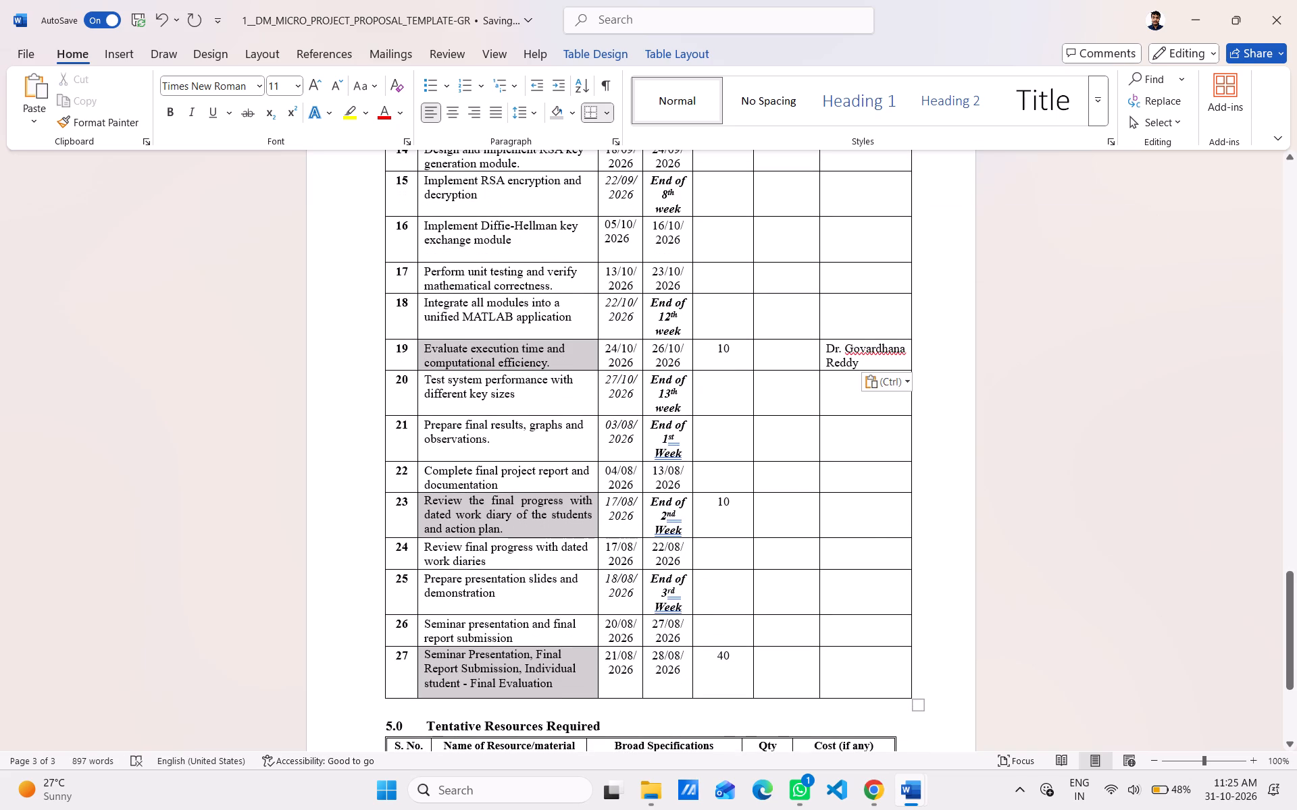
pyautogui.hotkey('ctrl', 'v')
pyautogui.scroll(-1, 867, 522)
pyautogui.click(848, 543)
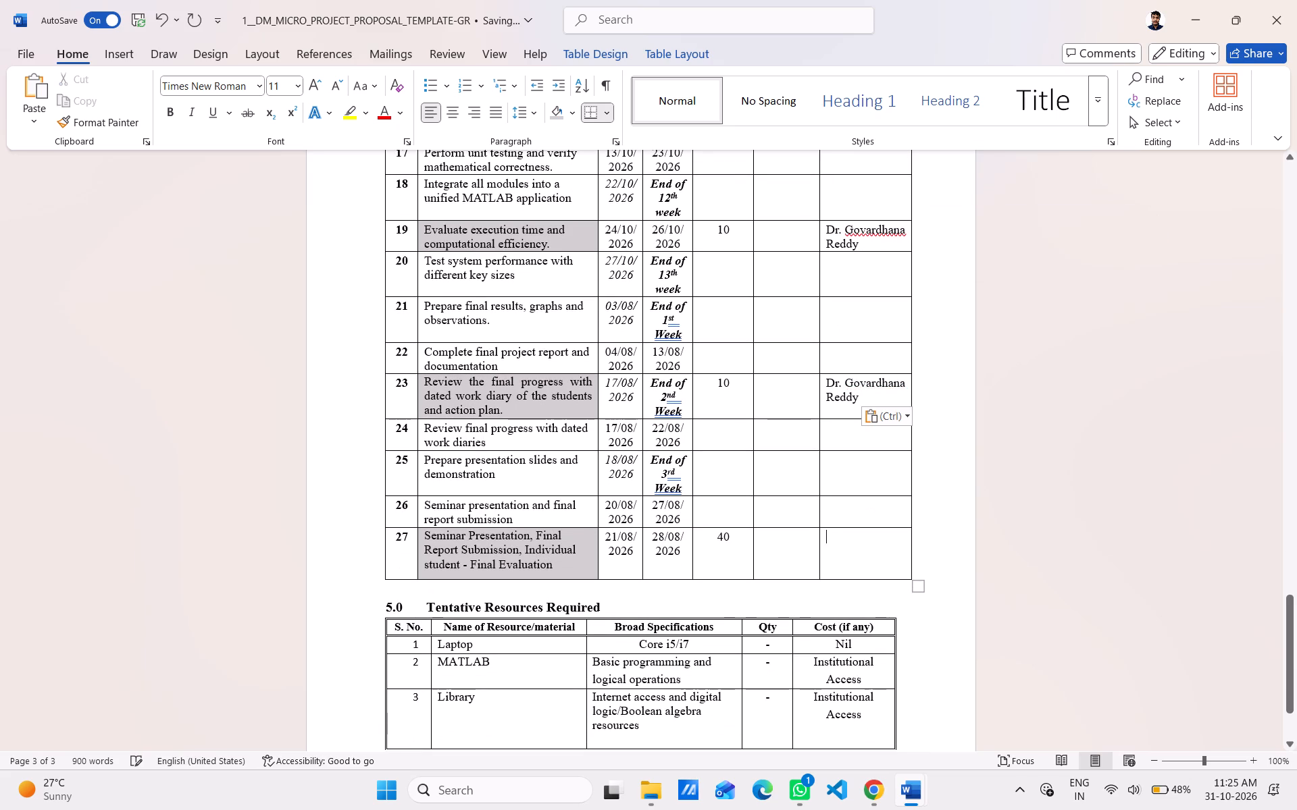
pyautogui.hotkey('ctrl', 'v')
# Copy the five team members' names from row 6's Responsible Person cell into row 20's, for testing performance with different key sizes.
pyautogui.scroll(3, 848, 543)
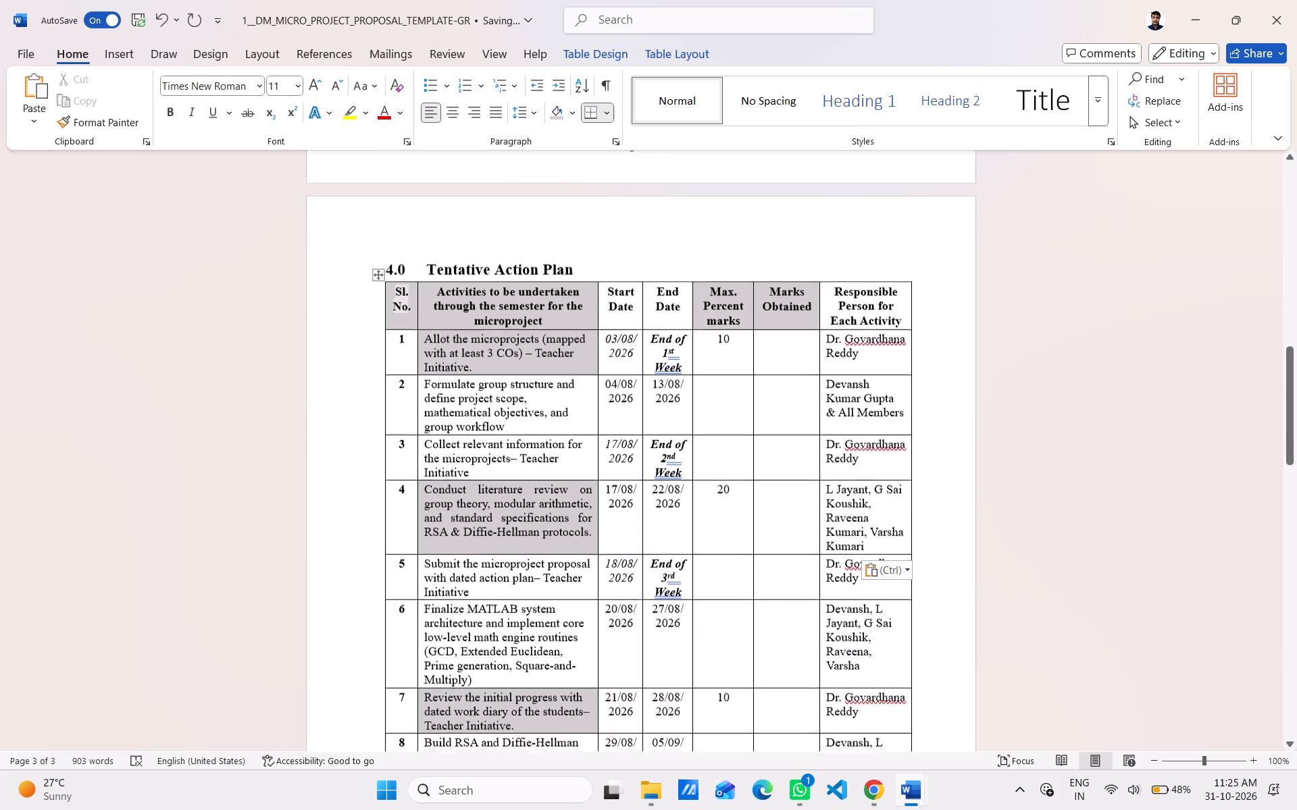
pyautogui.scroll(2, 848, 543)
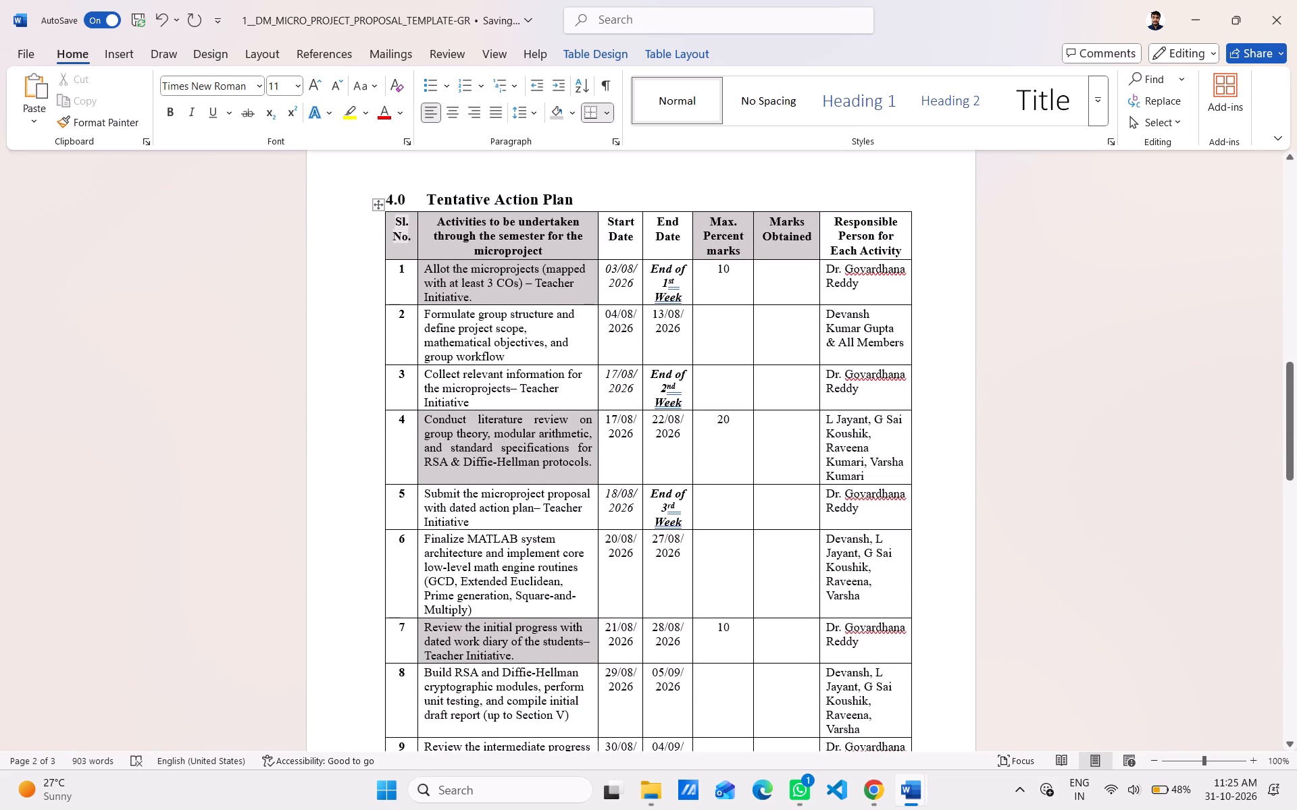
pyautogui.moveTo(868, 595); pyautogui.dragTo(827, 542)
pyautogui.hotkey('ctrl', 'c')
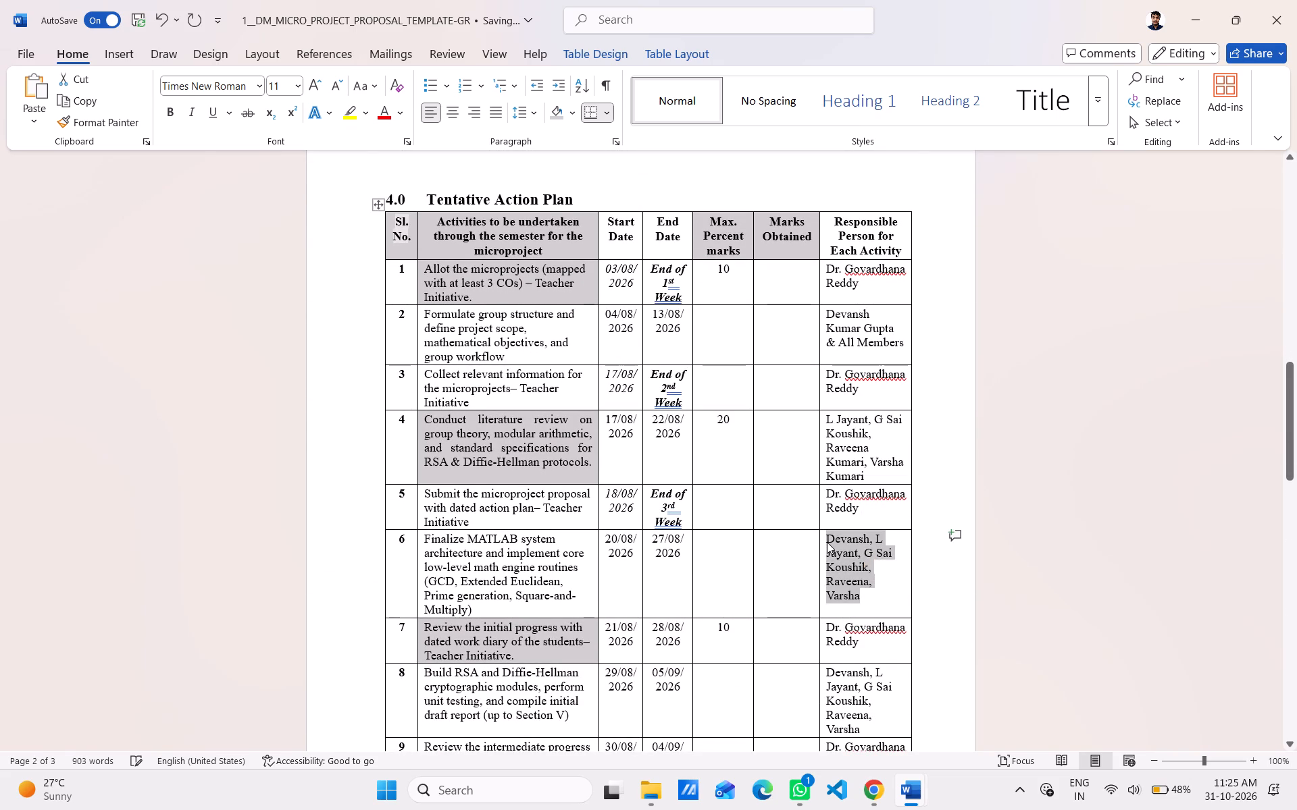
pyautogui.scroll(-4, 827, 542)
pyautogui.click(846, 585)
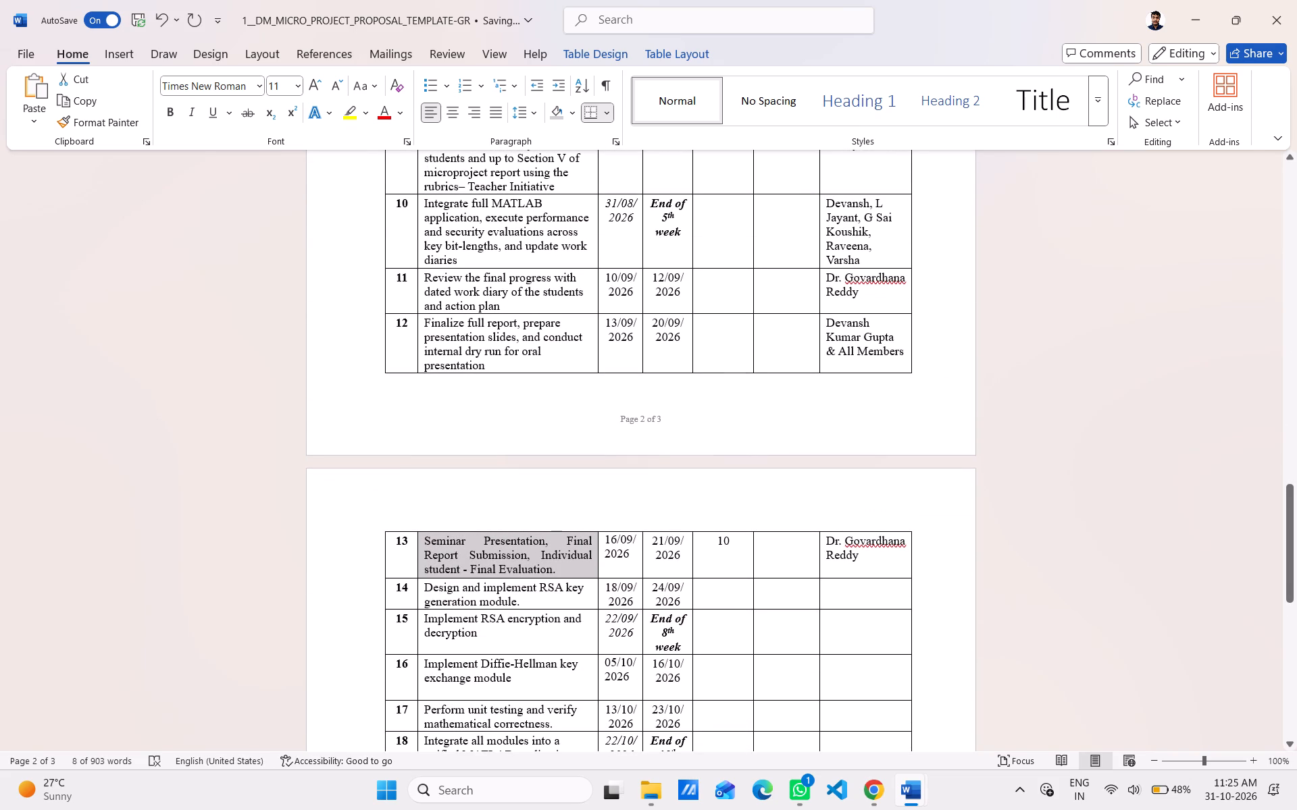
pyautogui.scroll(-1, 846, 585)
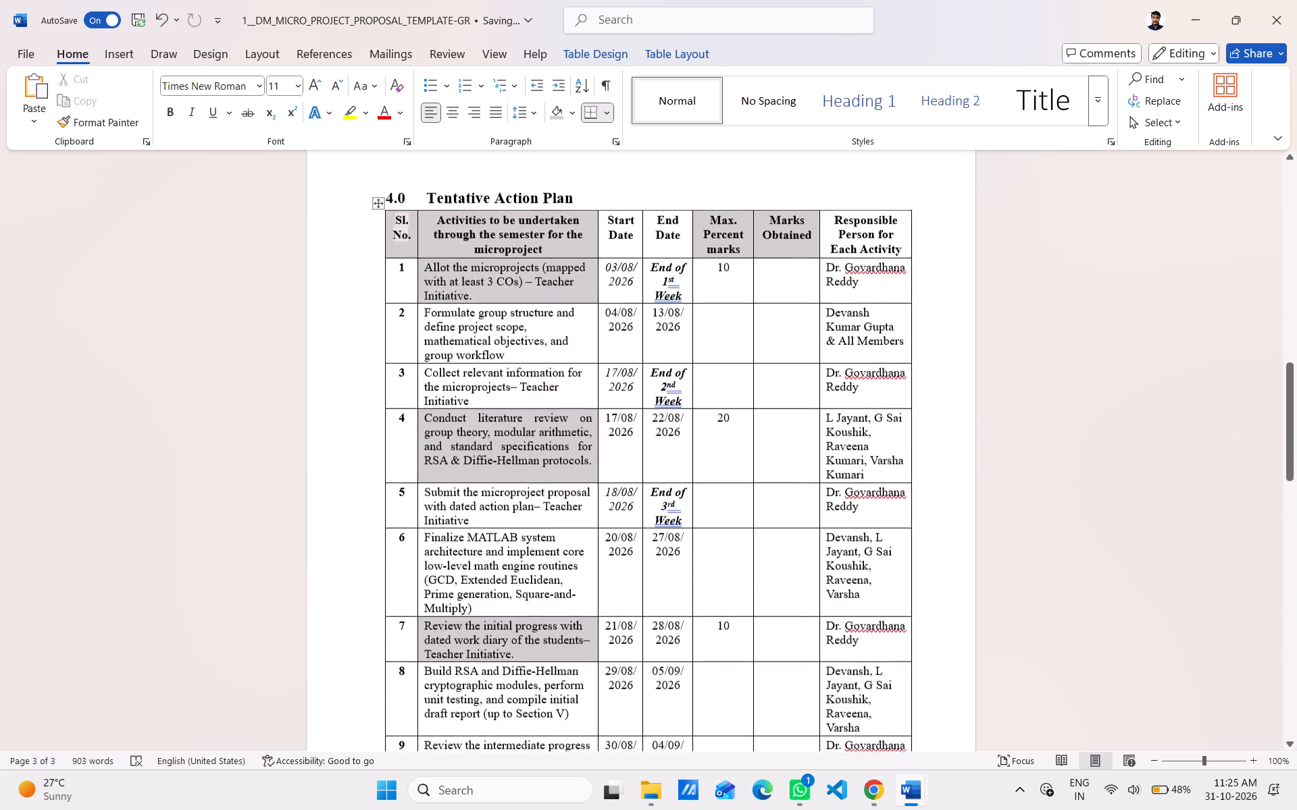
pyautogui.scroll(-1, 846, 585)
pyautogui.scroll(-1, 838, 697)
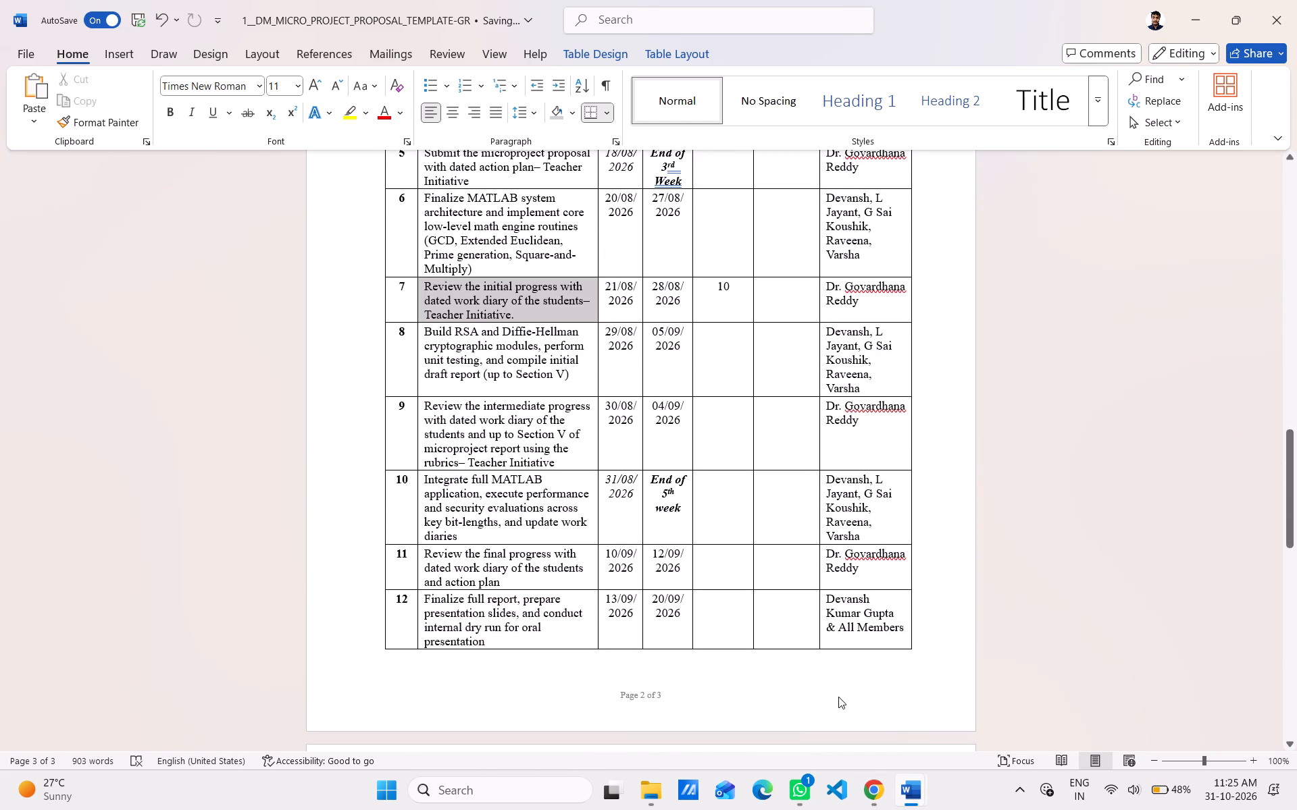
pyautogui.scroll(-3, 838, 697)
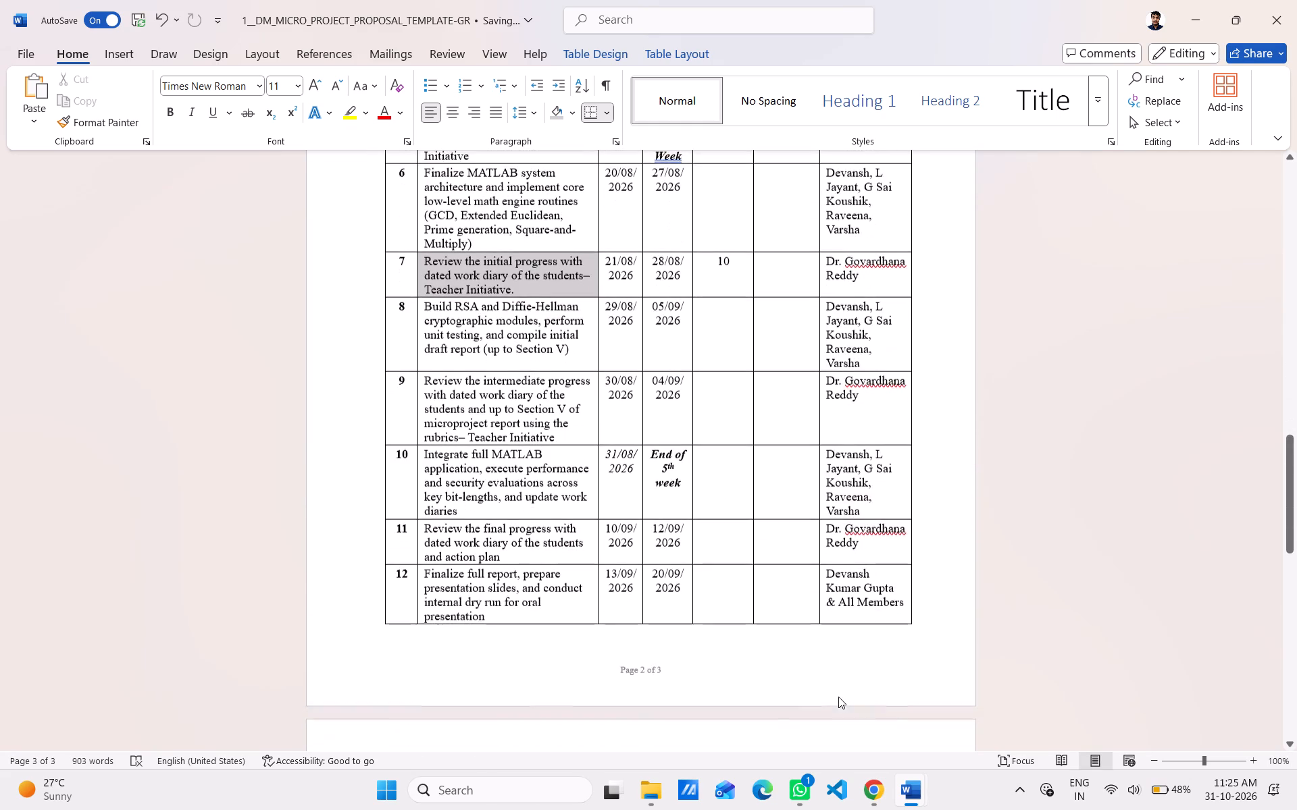
pyautogui.scroll(-2, 838, 697)
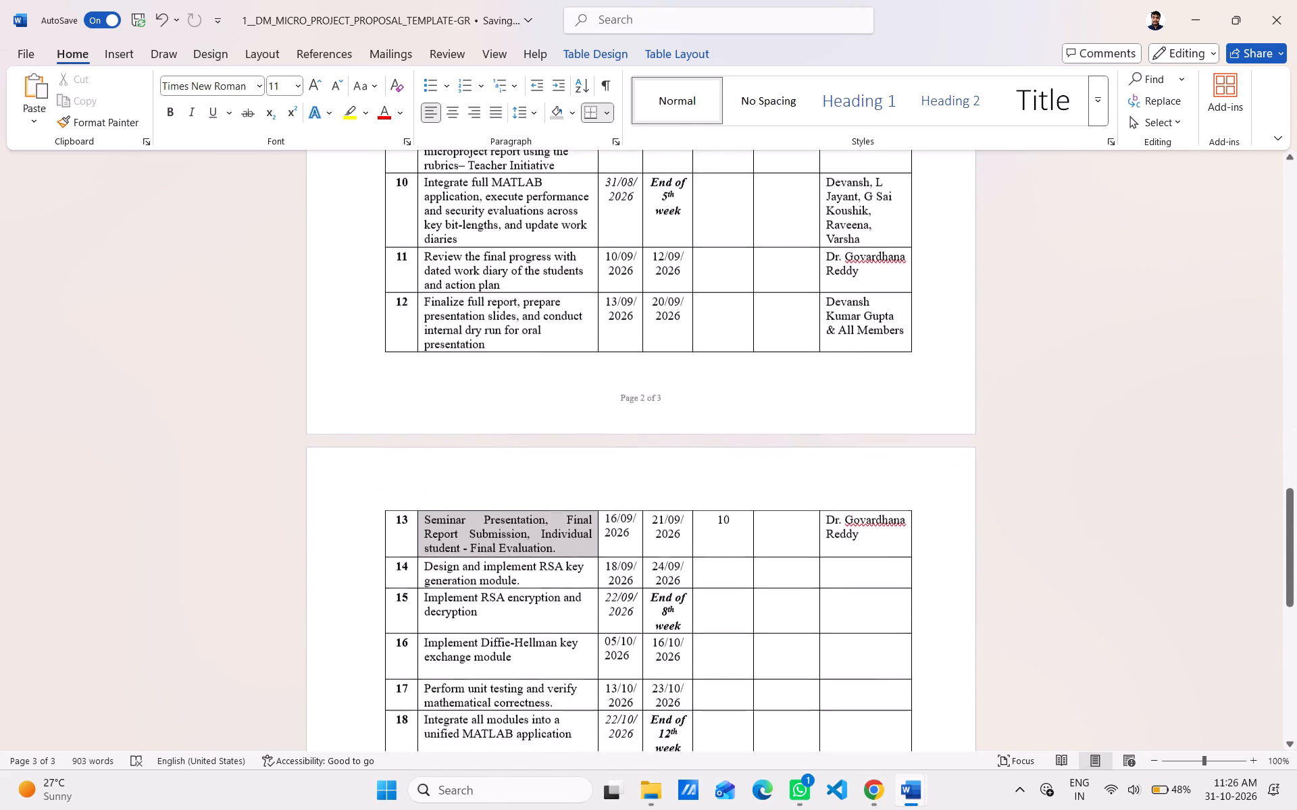
pyautogui.scroll(-1, 838, 697)
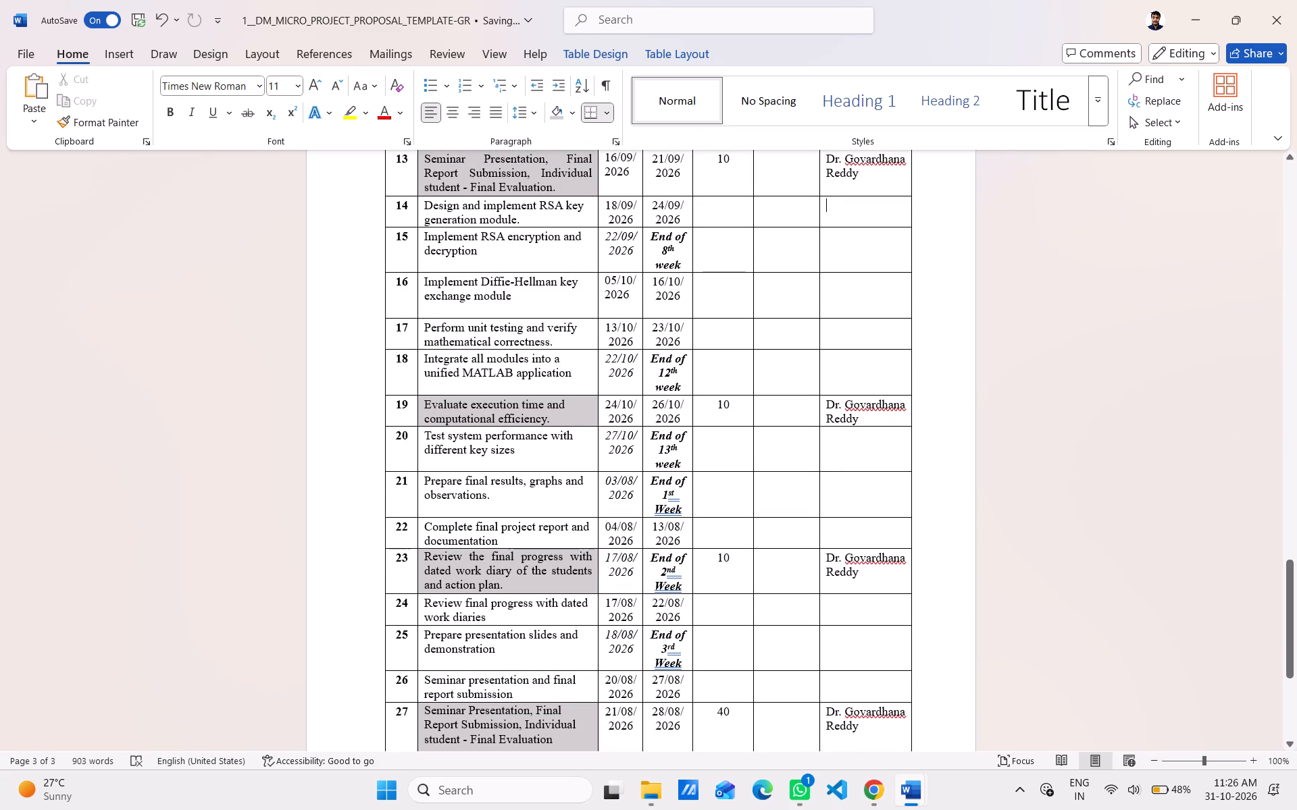
pyautogui.click(843, 454)
pyautogui.hotkey('ctrl', 'v')
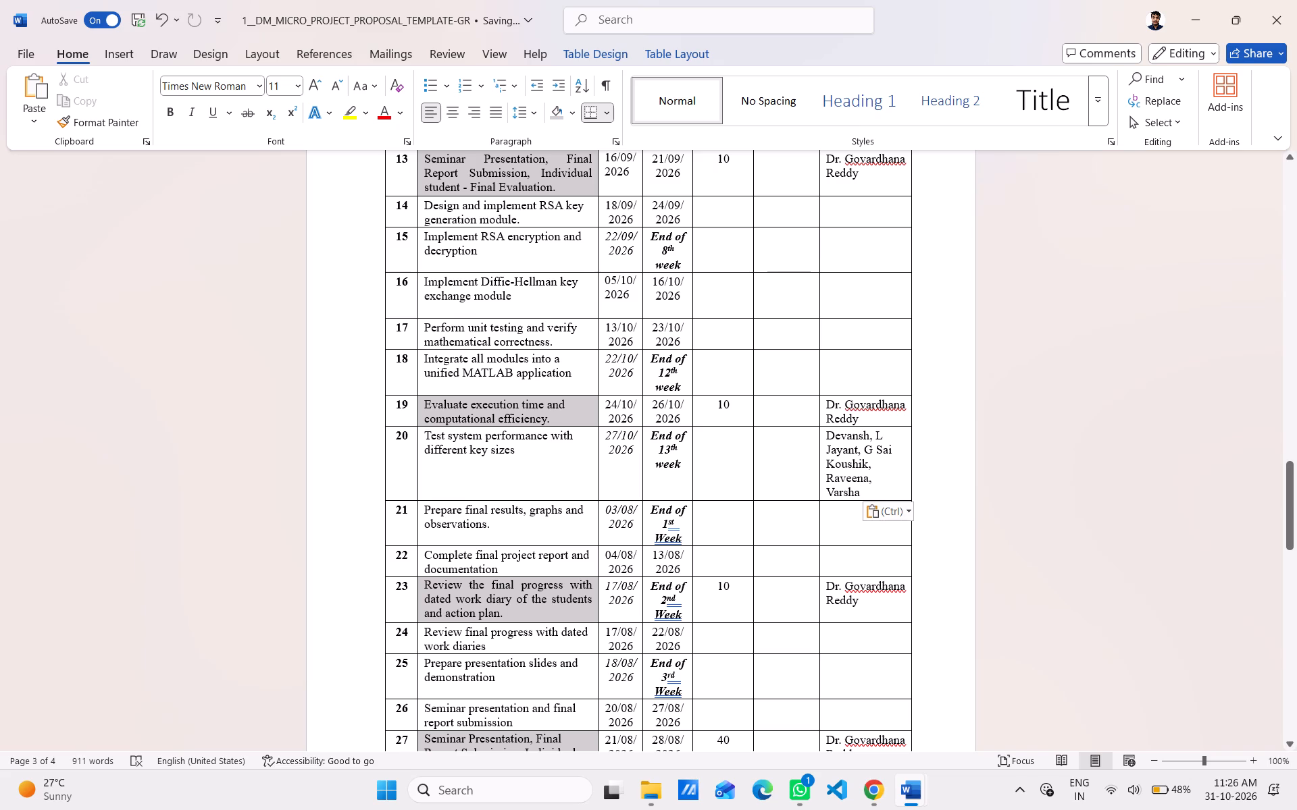
# Copy the Responsible Person entry from row 12 into row 14, for designing the RSA key generation module.
pyautogui.click(850, 521)
pyautogui.scroll(3, 850, 521)
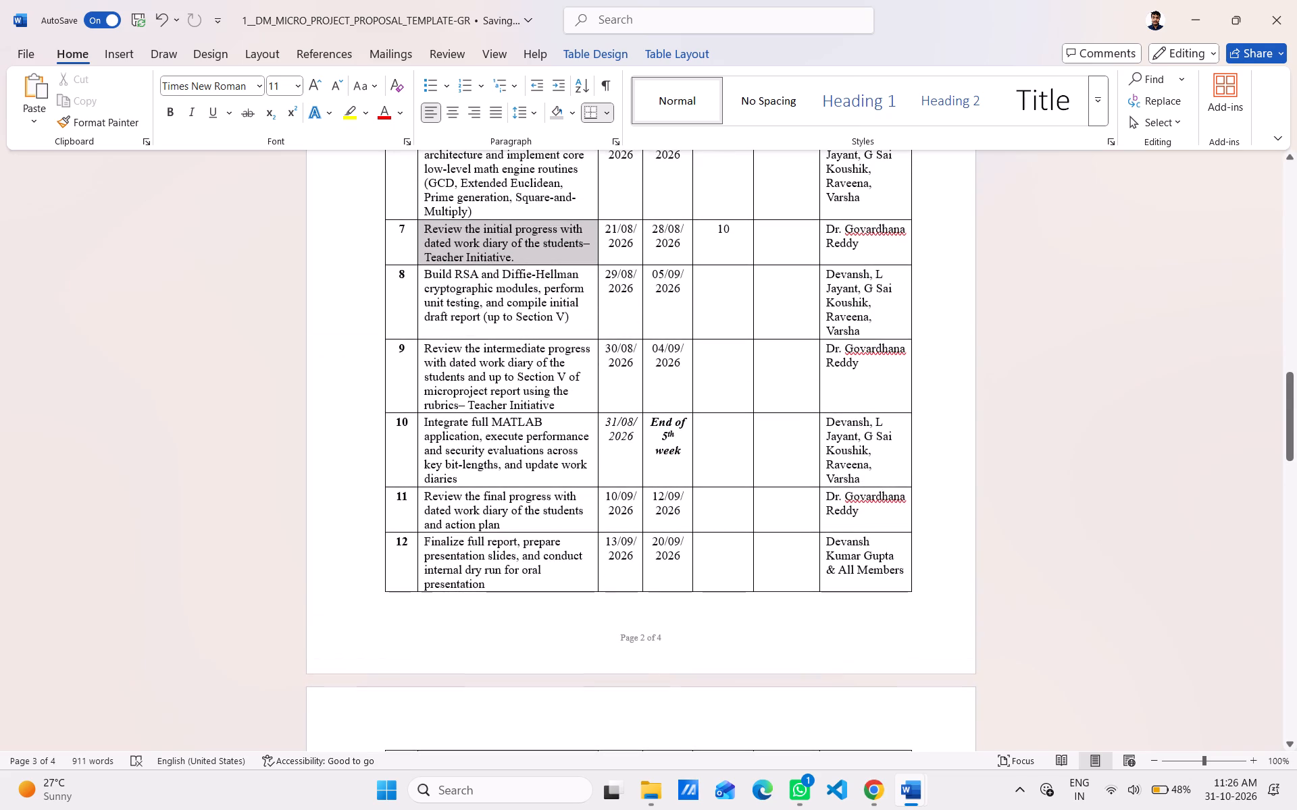
pyautogui.rightClick(850, 521)
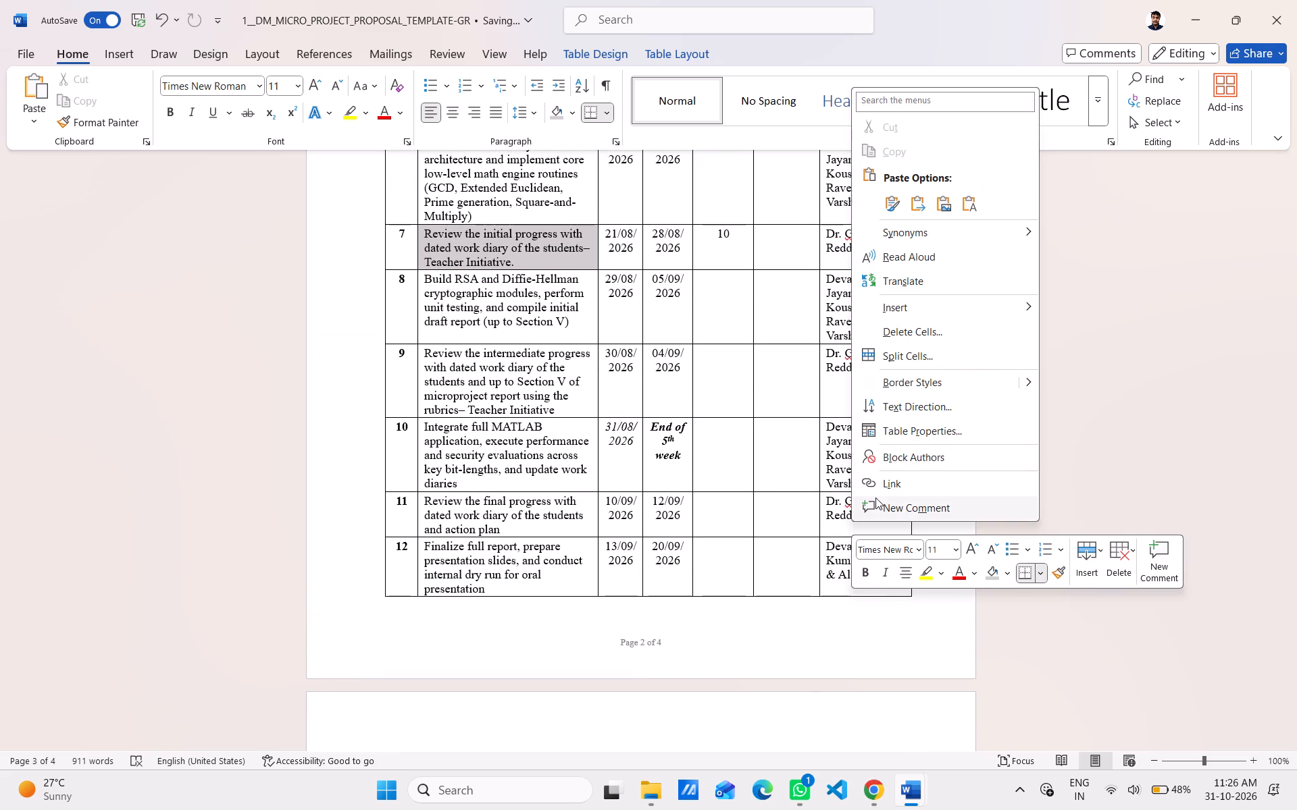
pyautogui.click(831, 586)
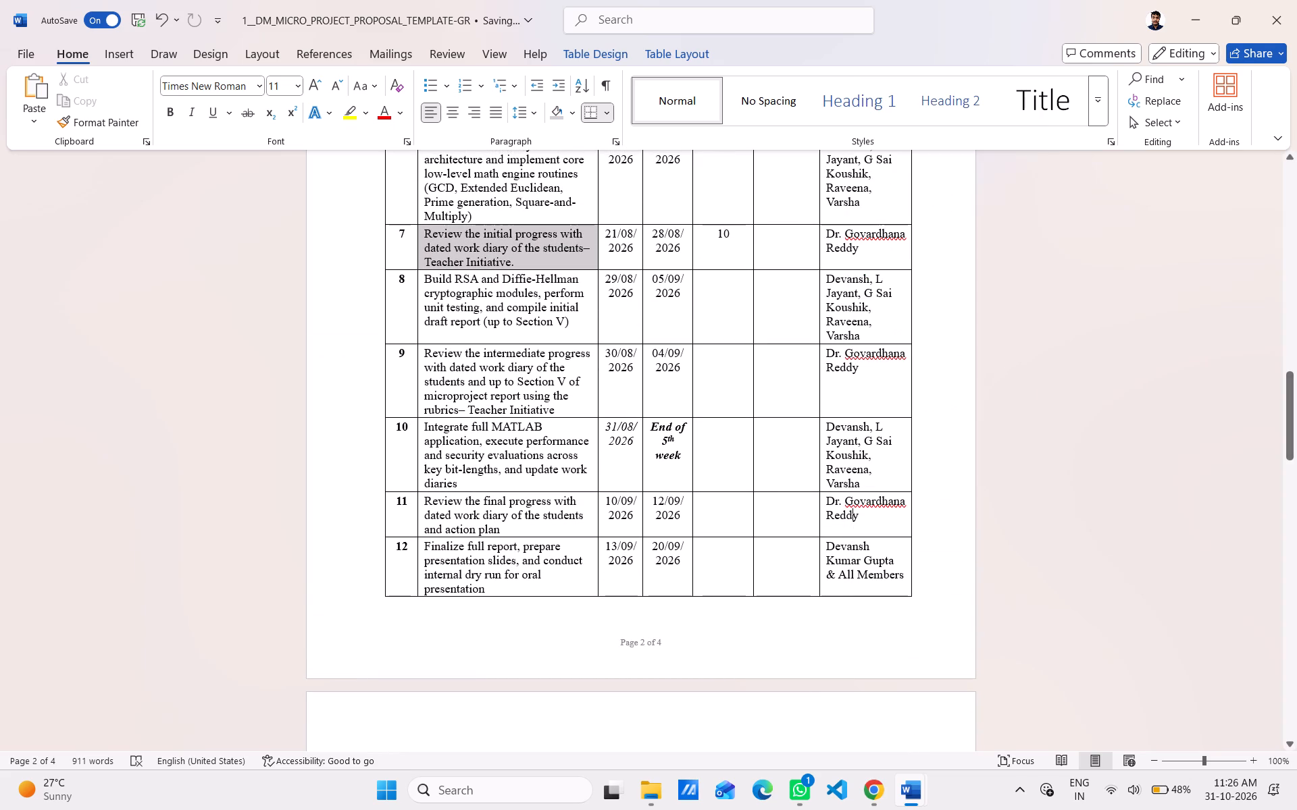
pyautogui.moveTo(902, 578); pyautogui.dragTo(829, 547)
pyautogui.hotkey('ctrl', 'c')
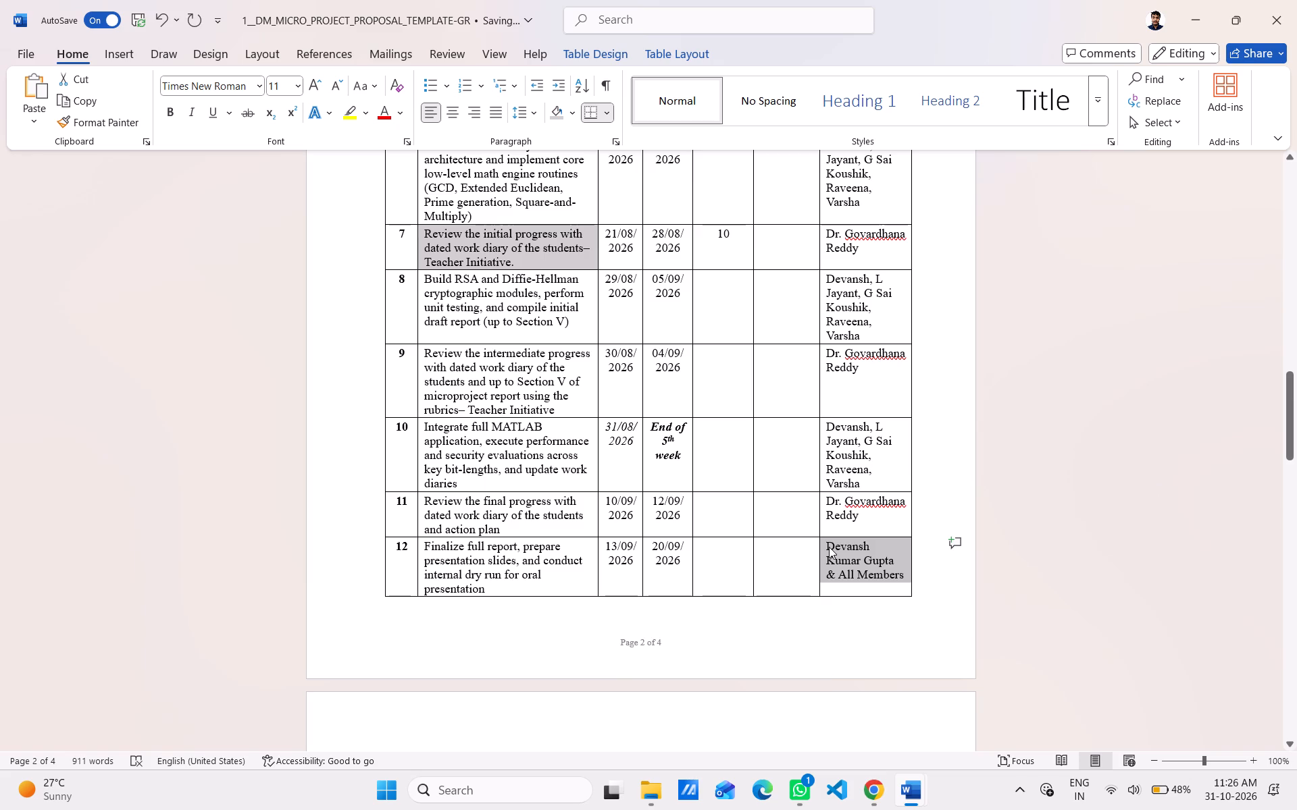
pyautogui.scroll(-2, 829, 547)
pyautogui.scroll(1, 829, 547)
pyautogui.click(878, 293)
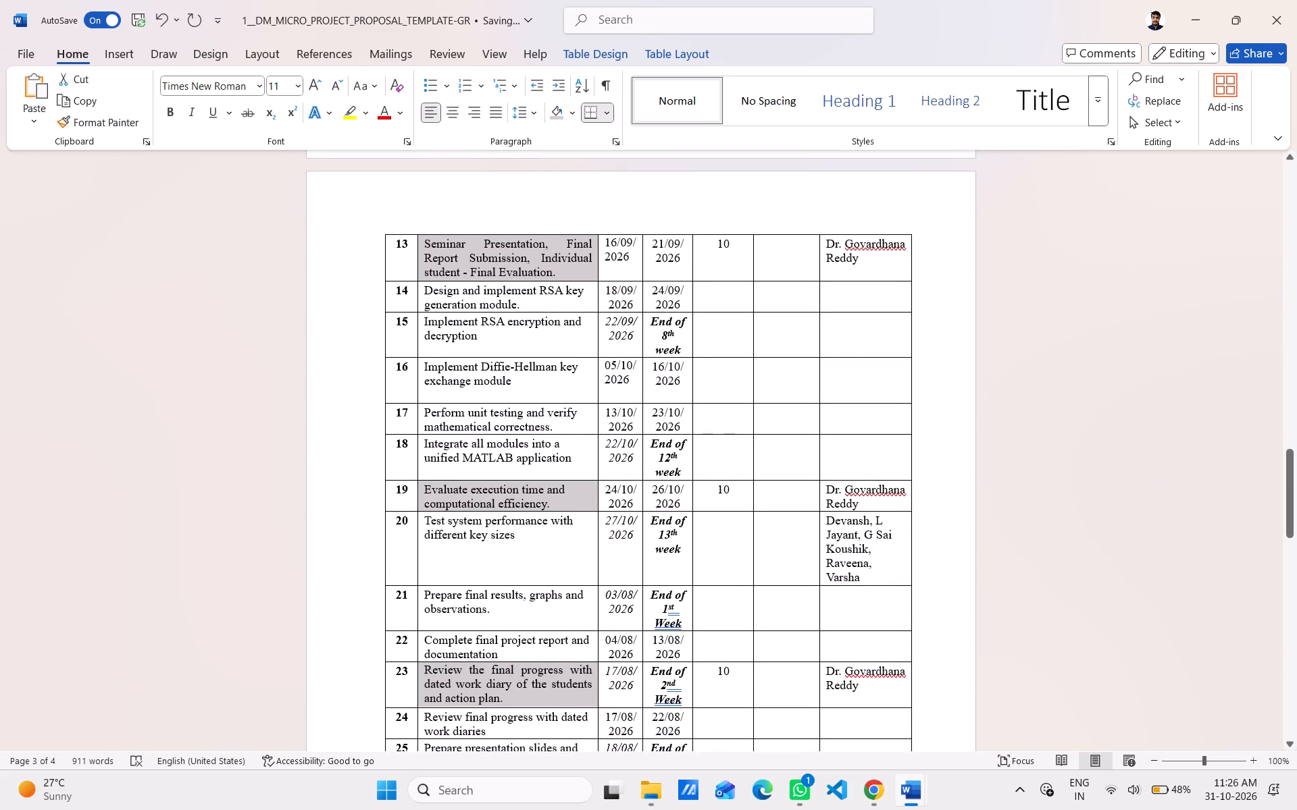
pyautogui.hotkey('ctrl', 'v')
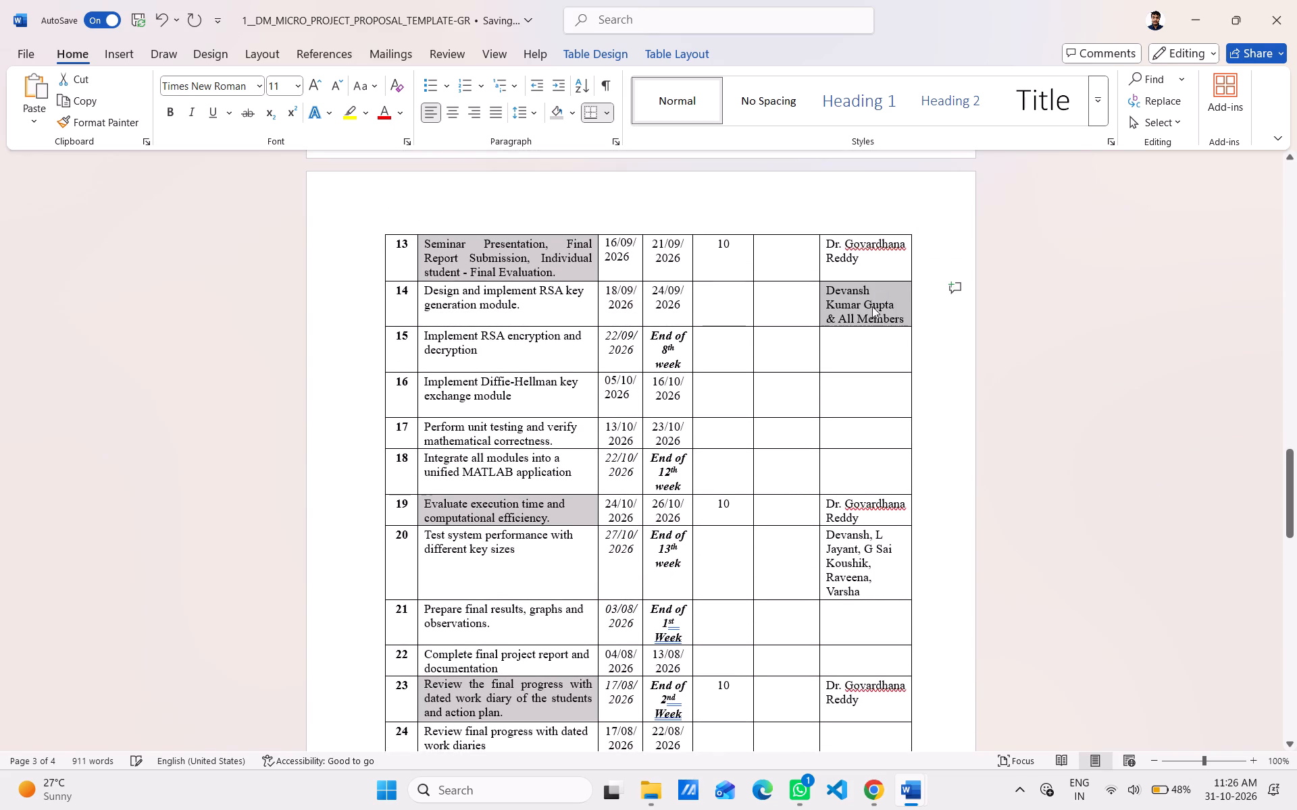
# Copy the five team members' names from row 10's Responsible Person cell into row 15's, for RSA encryption and decryption.
pyautogui.click(848, 358)
pyautogui.scroll(1, 848, 358)
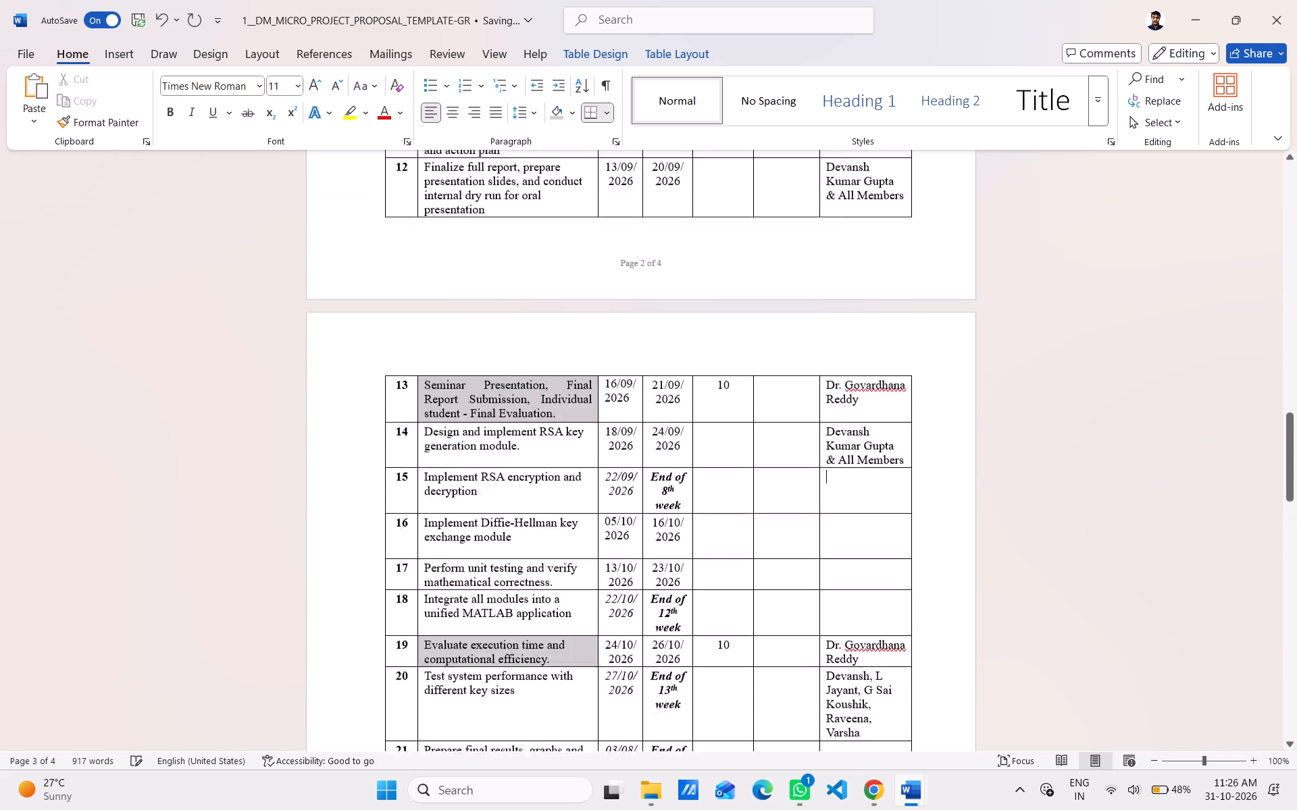
pyautogui.scroll(1, 848, 358)
pyautogui.scroll(1, 869, 250)
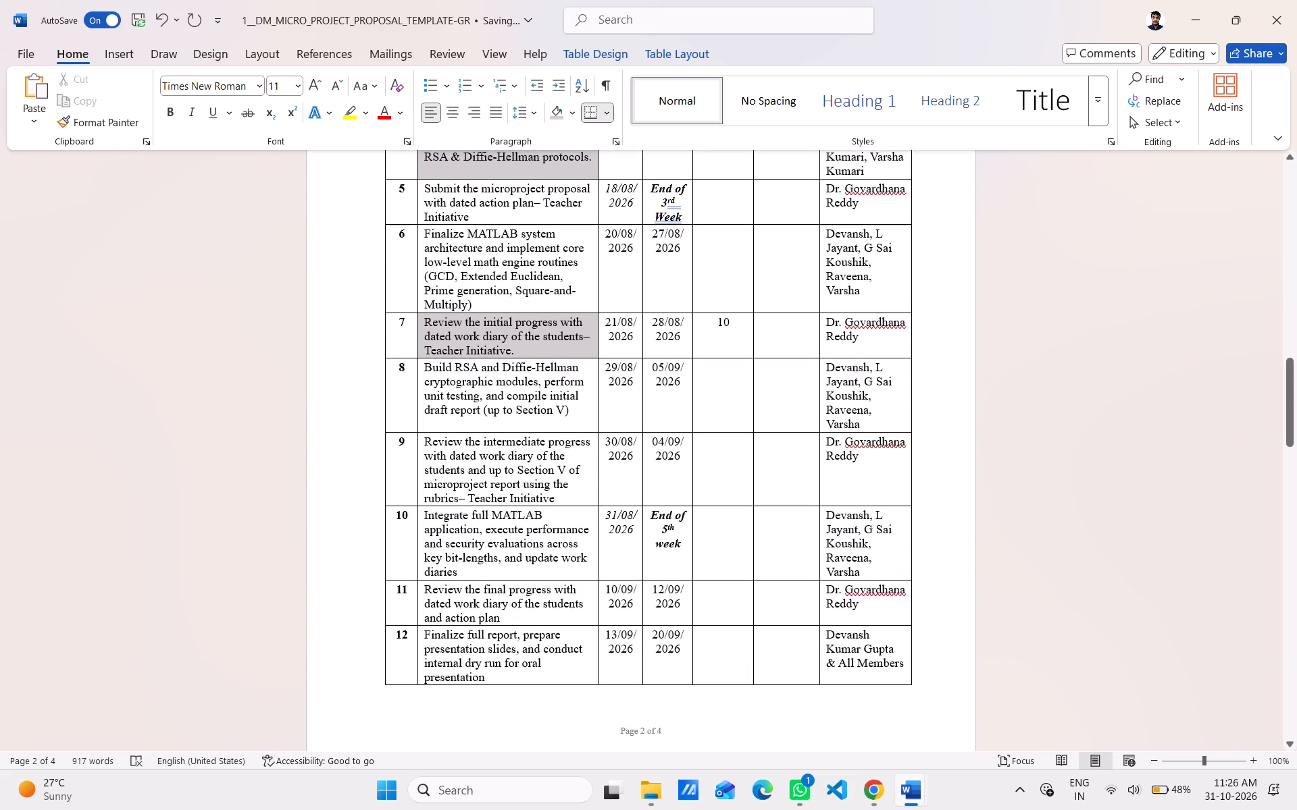
pyautogui.scroll(1, 871, 217)
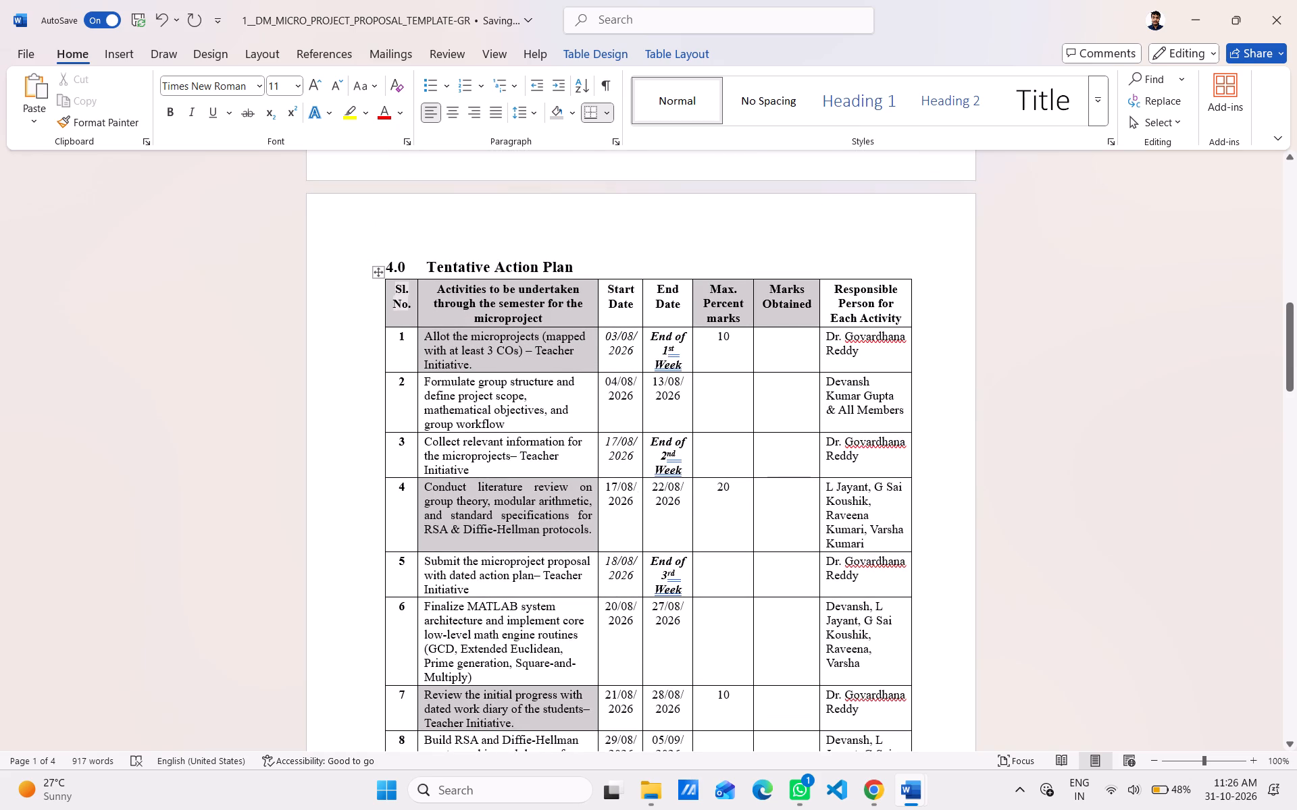
pyautogui.scroll(-2, 880, 464)
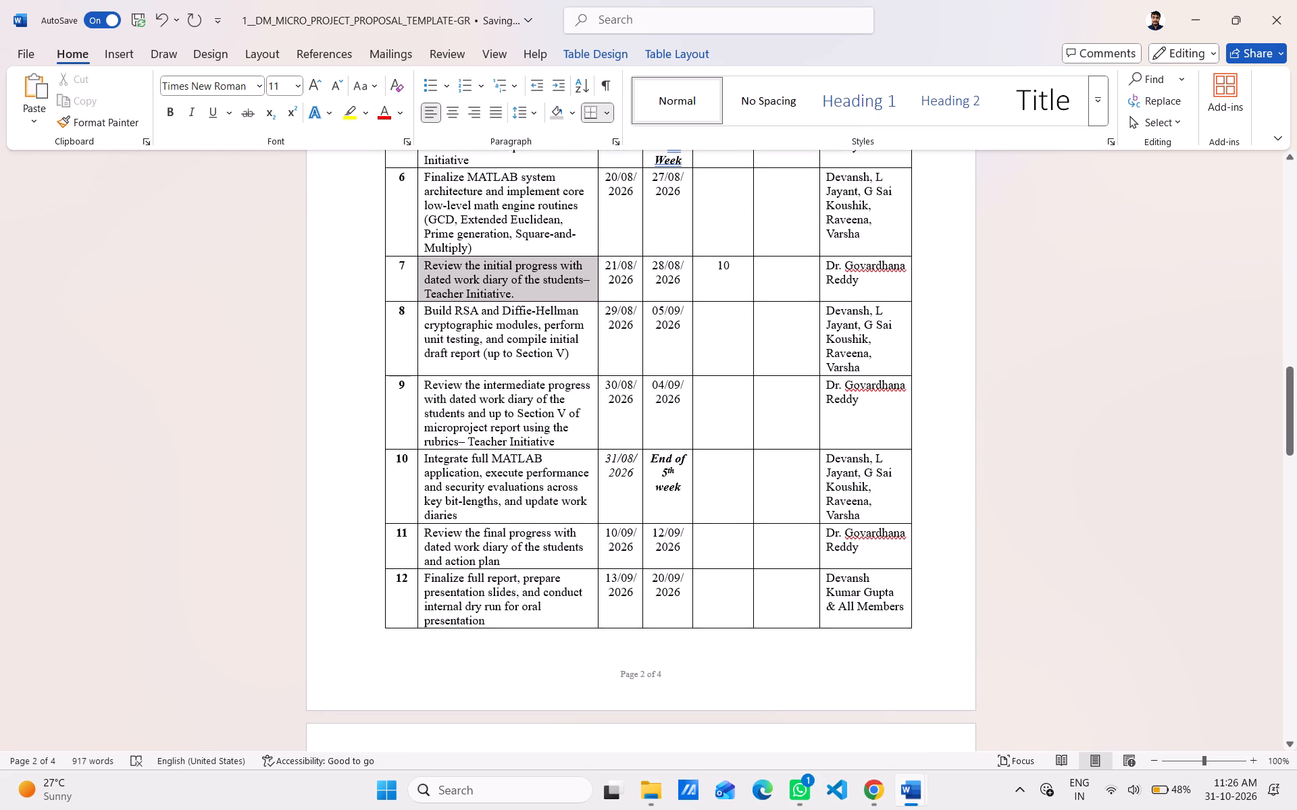
pyautogui.moveTo(871, 514); pyautogui.dragTo(828, 465)
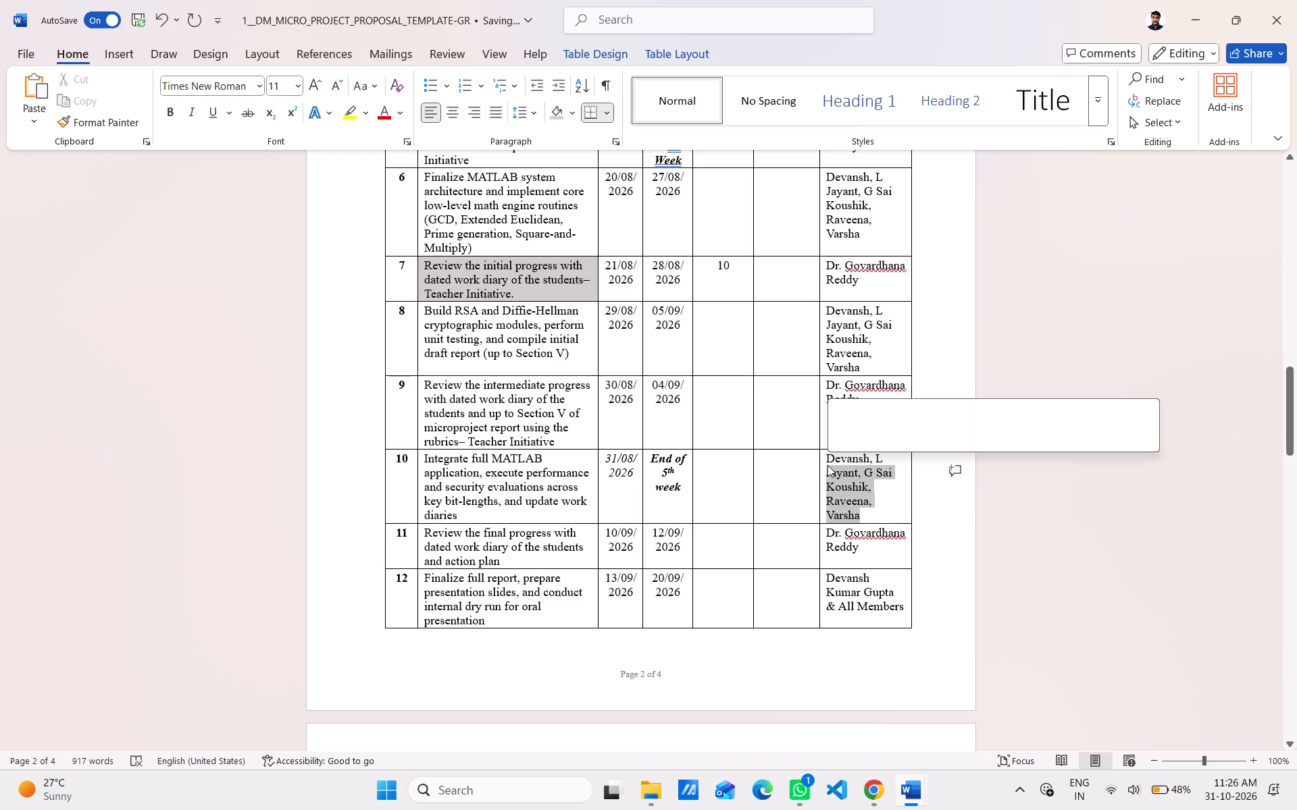
pyautogui.click(869, 506)
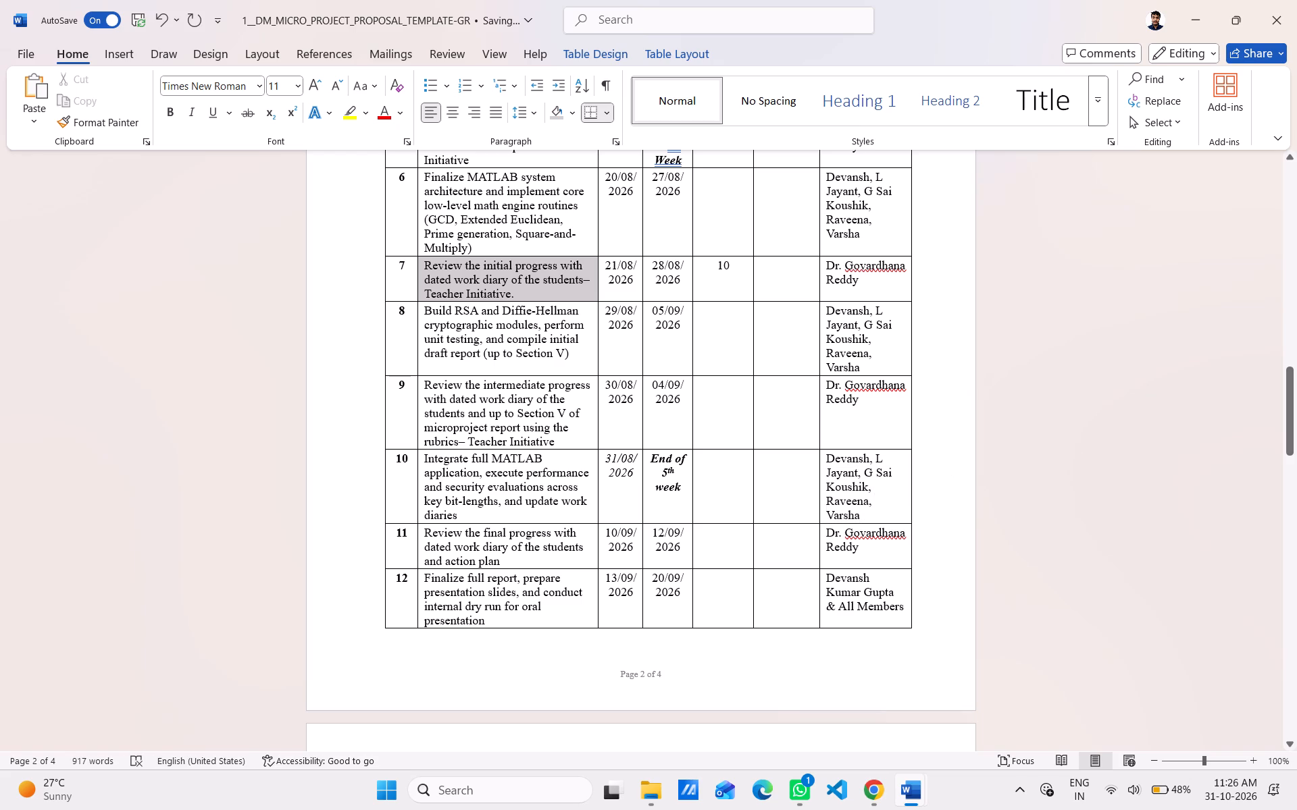
pyautogui.moveTo(862, 511); pyautogui.dragTo(831, 458)
pyautogui.hotkey('ctrl', 'c')
pyautogui.scroll(-2, 831, 458)
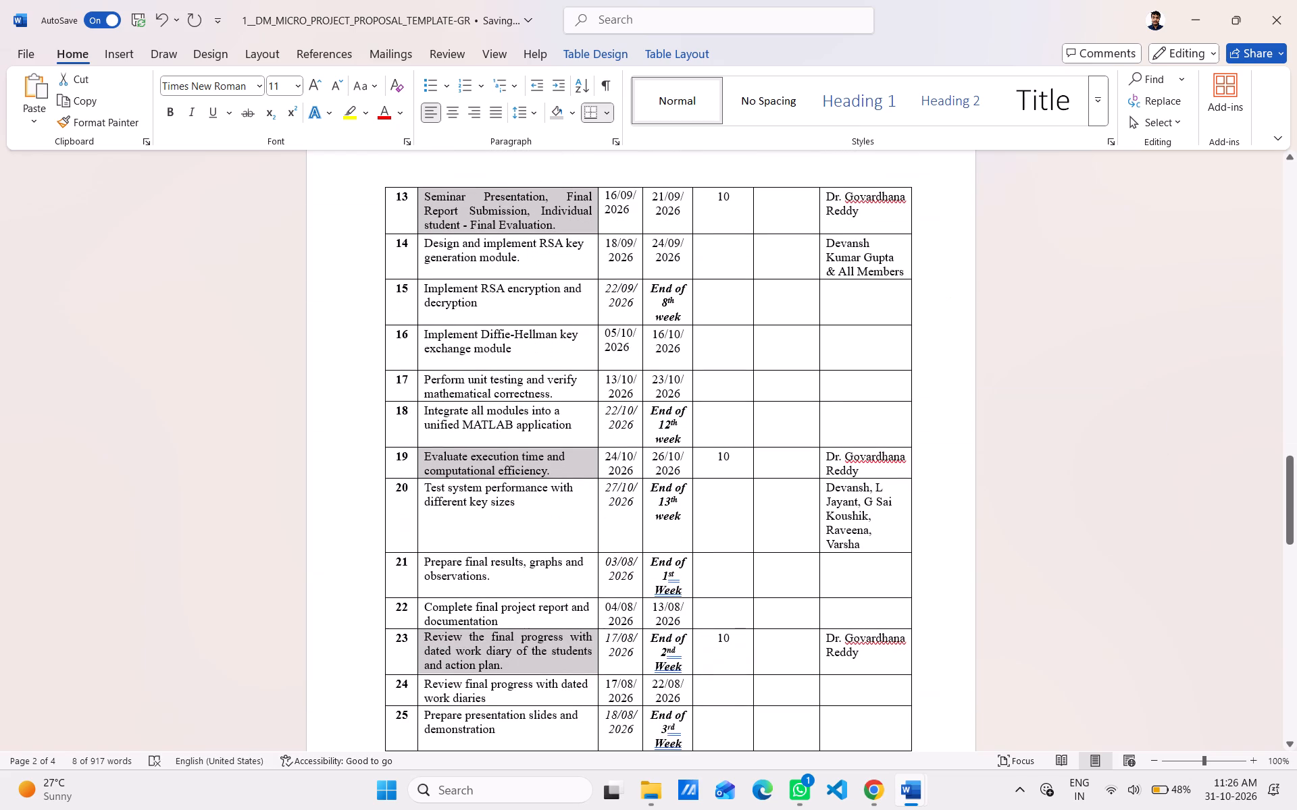
pyautogui.click(855, 301)
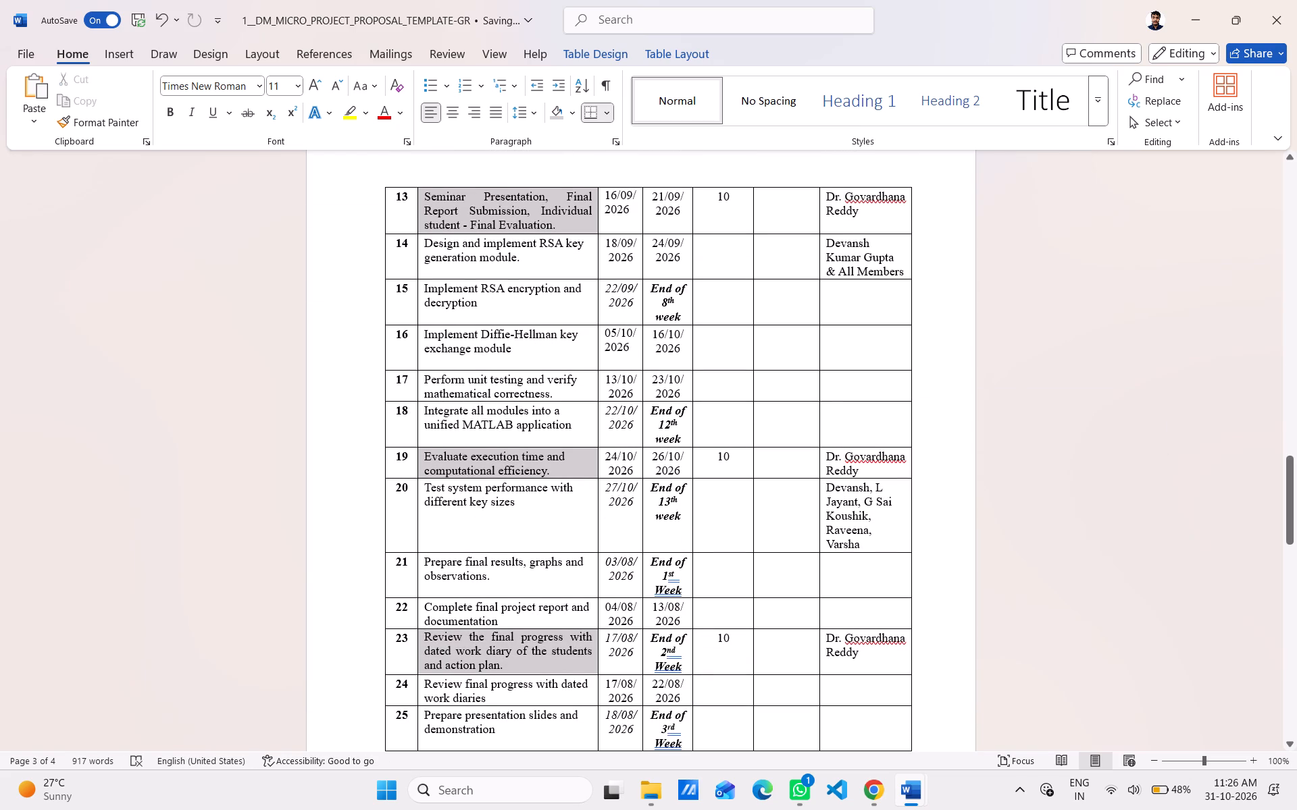
pyautogui.hotkey('ctrl', 'v')
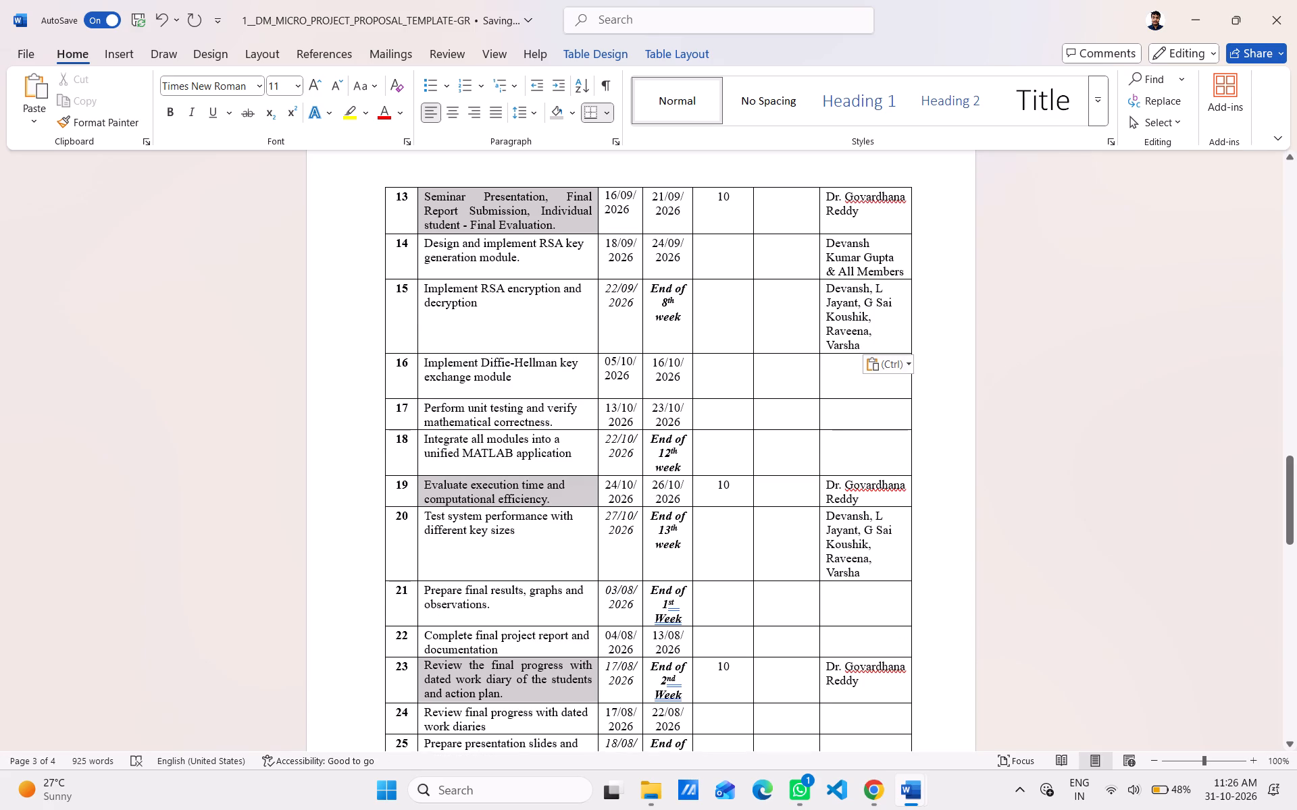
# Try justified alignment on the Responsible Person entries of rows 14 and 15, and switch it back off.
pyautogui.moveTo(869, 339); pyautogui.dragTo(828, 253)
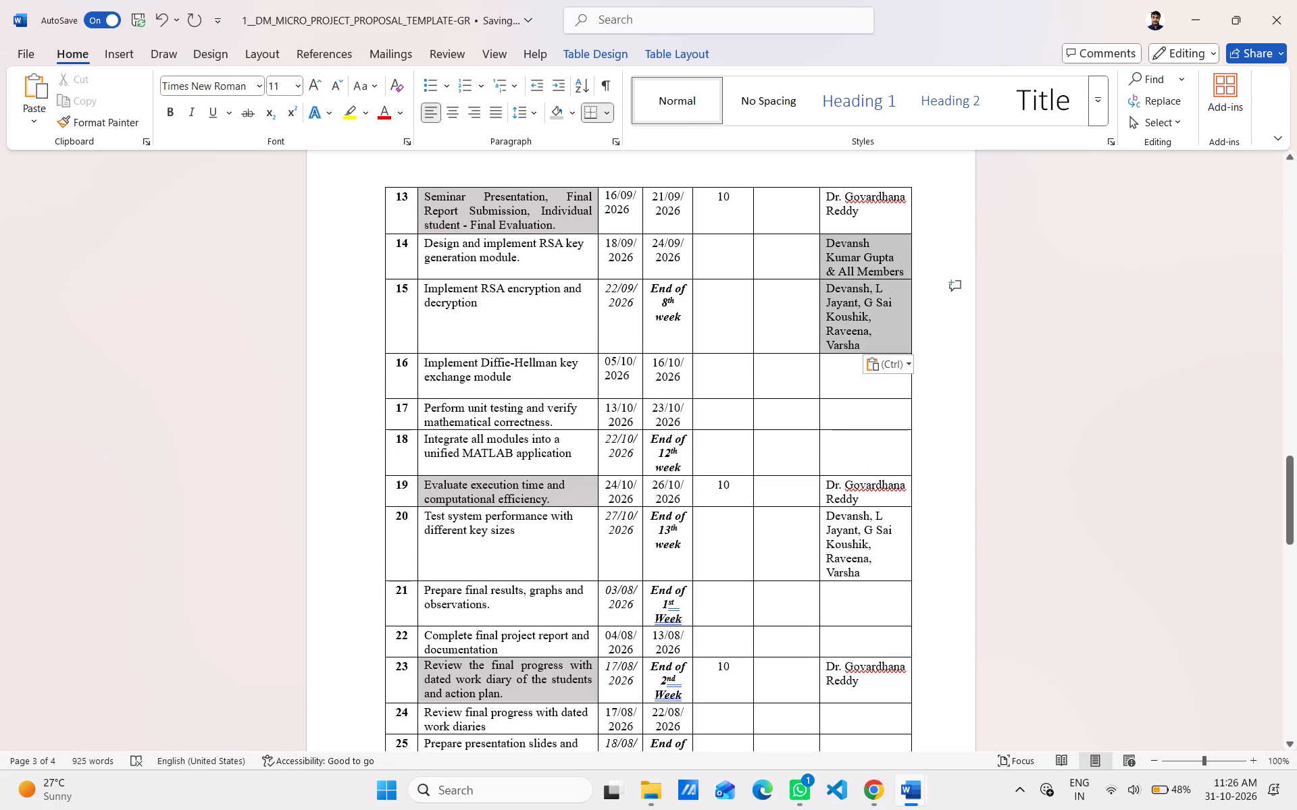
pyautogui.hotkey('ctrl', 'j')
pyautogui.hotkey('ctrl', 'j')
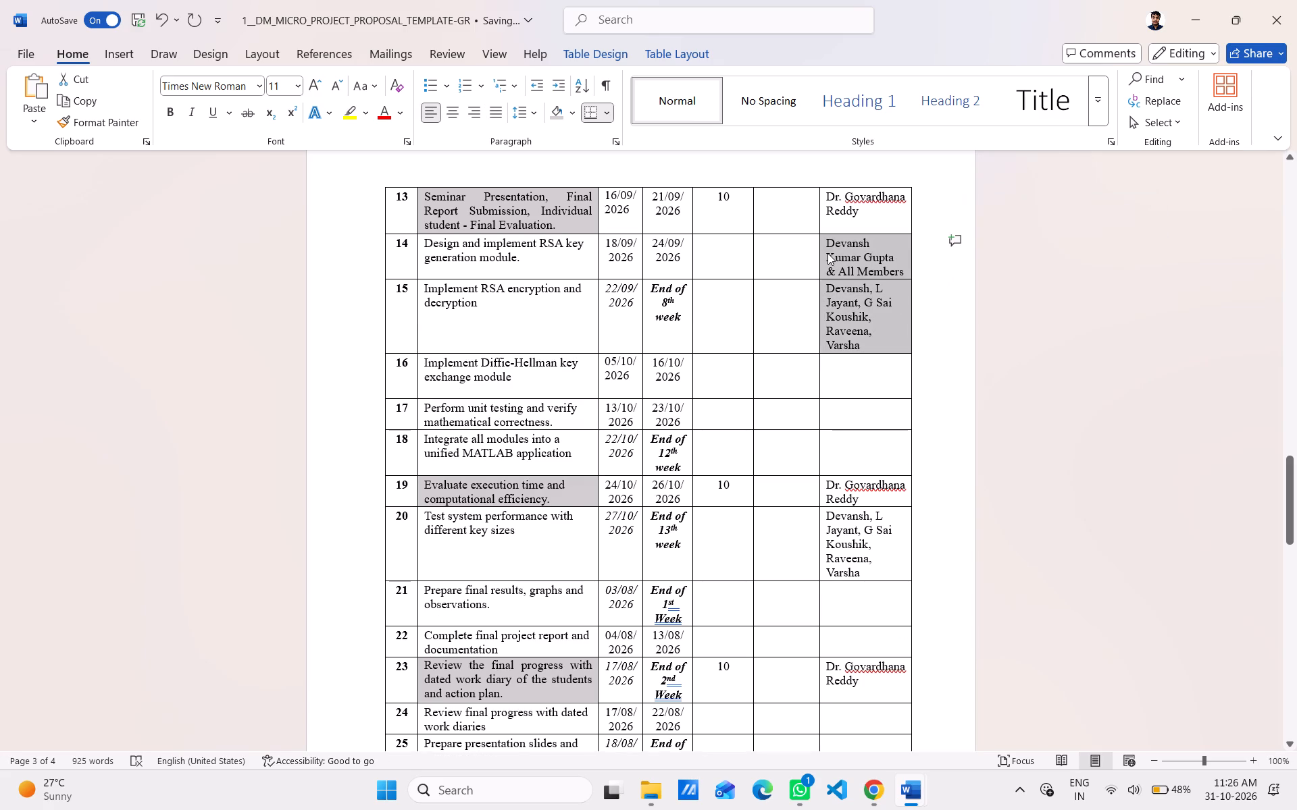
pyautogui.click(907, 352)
# Enter "Jayant, Raveena" as the responsible persons in row 16, for the Diffie-Hellman key exchange module.
pyautogui.scroll(-1, 907, 352)
pyautogui.scroll(1, 907, 352)
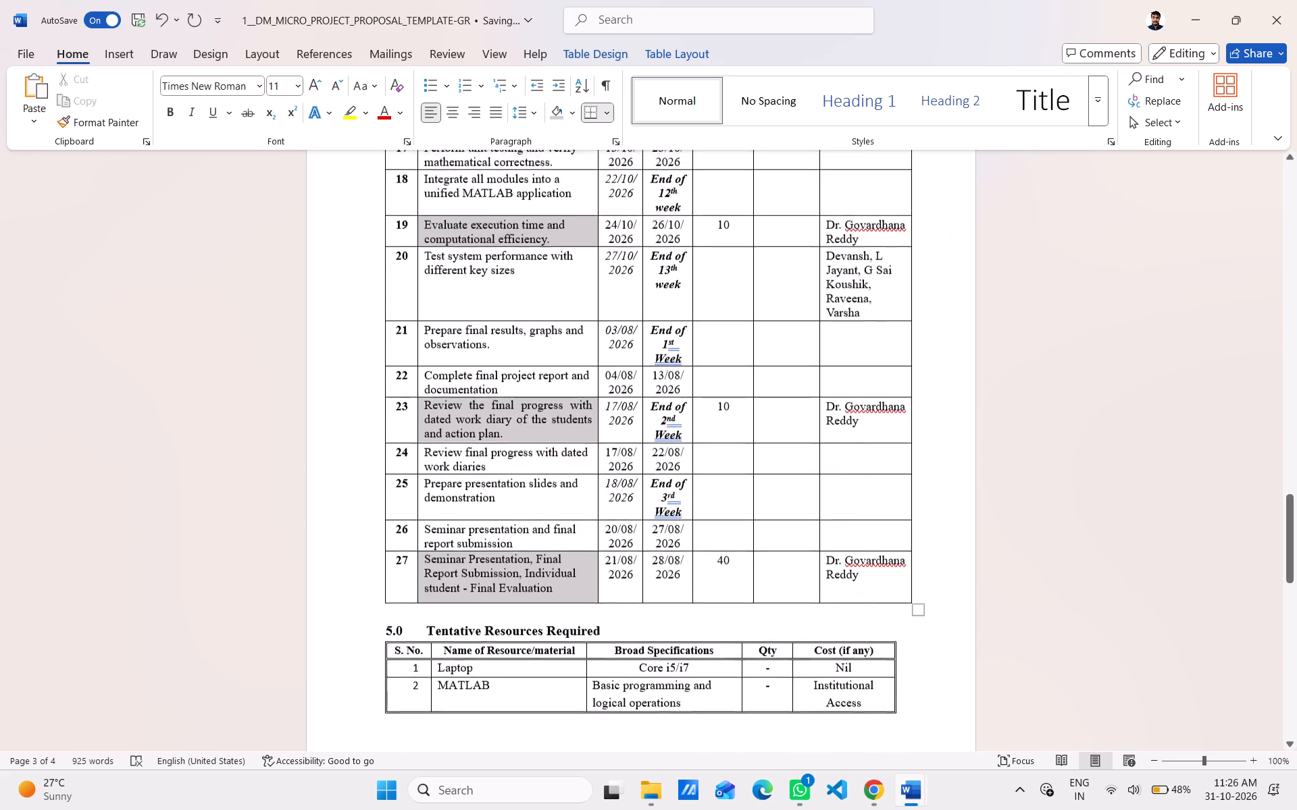
pyautogui.scroll(6, 907, 352)
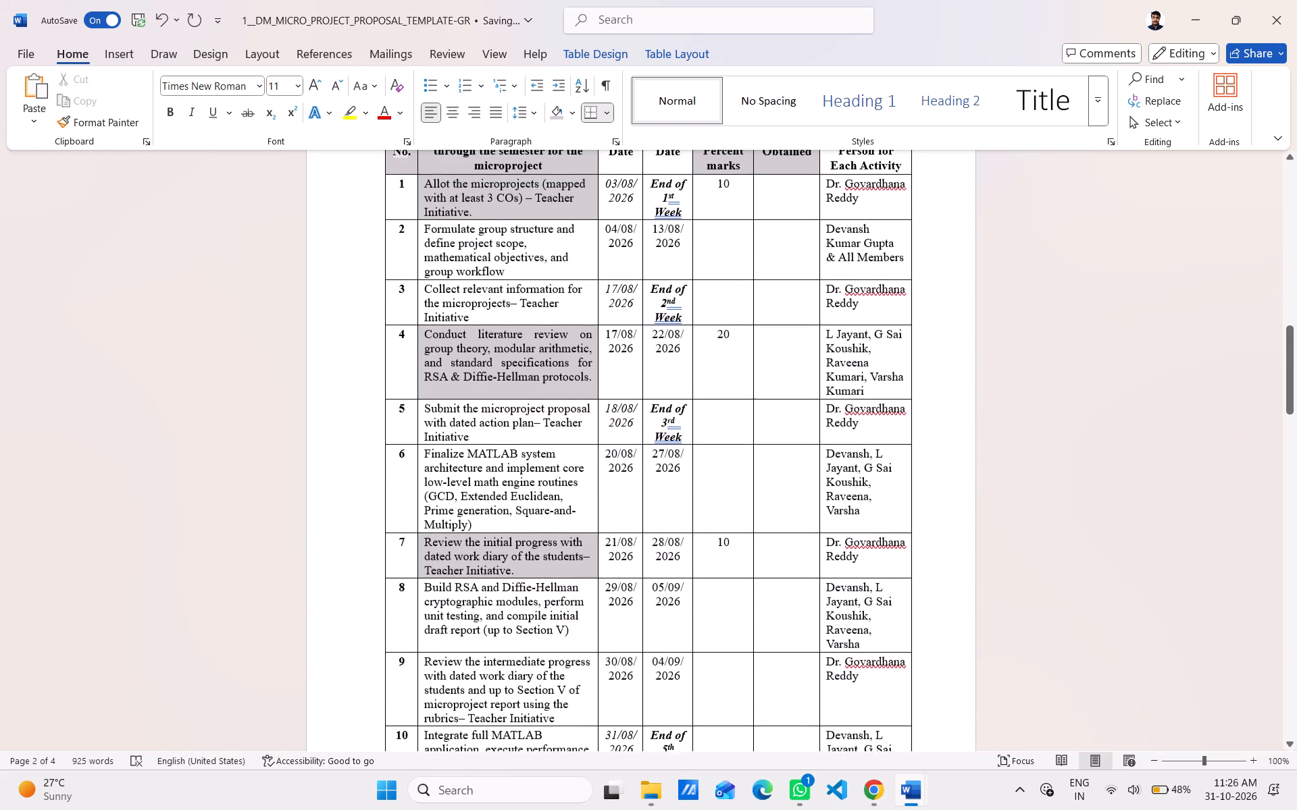
pyautogui.scroll(-3, 866, 487)
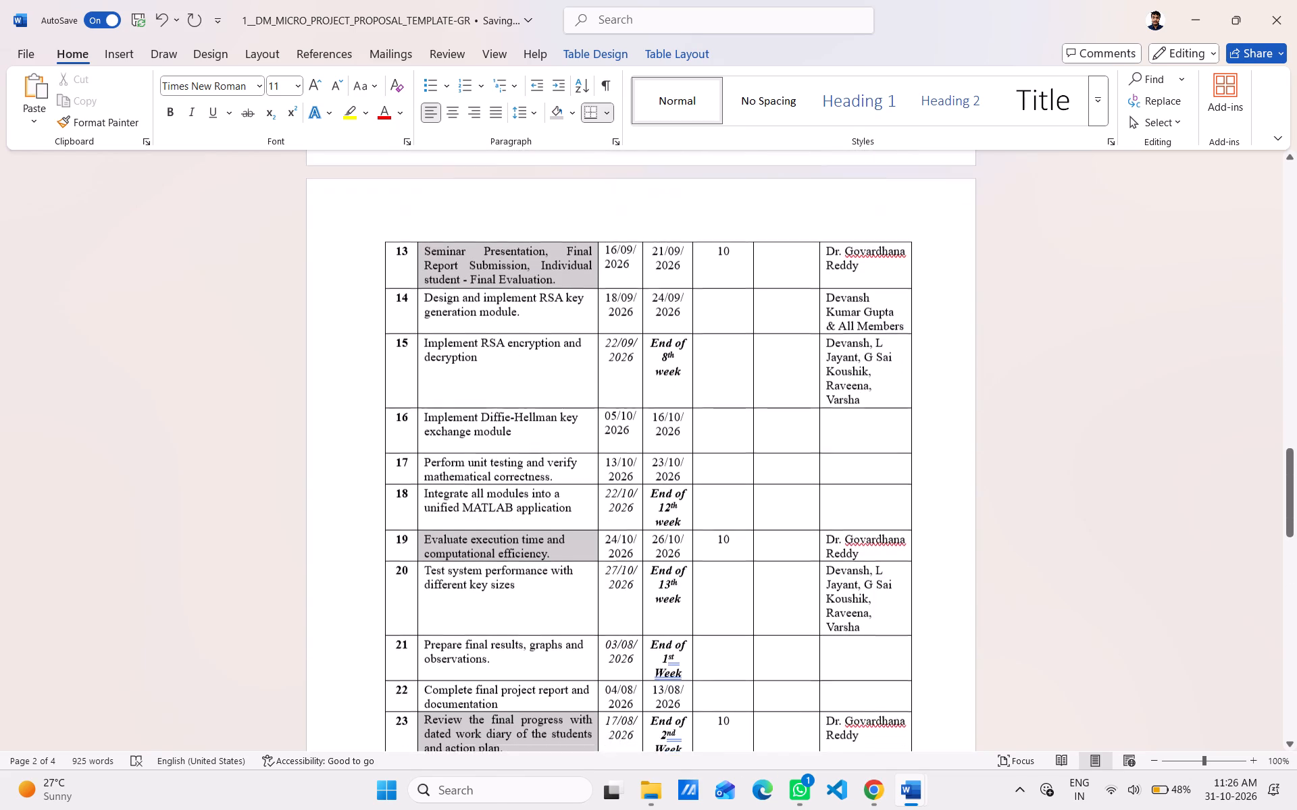
pyautogui.click(872, 428)
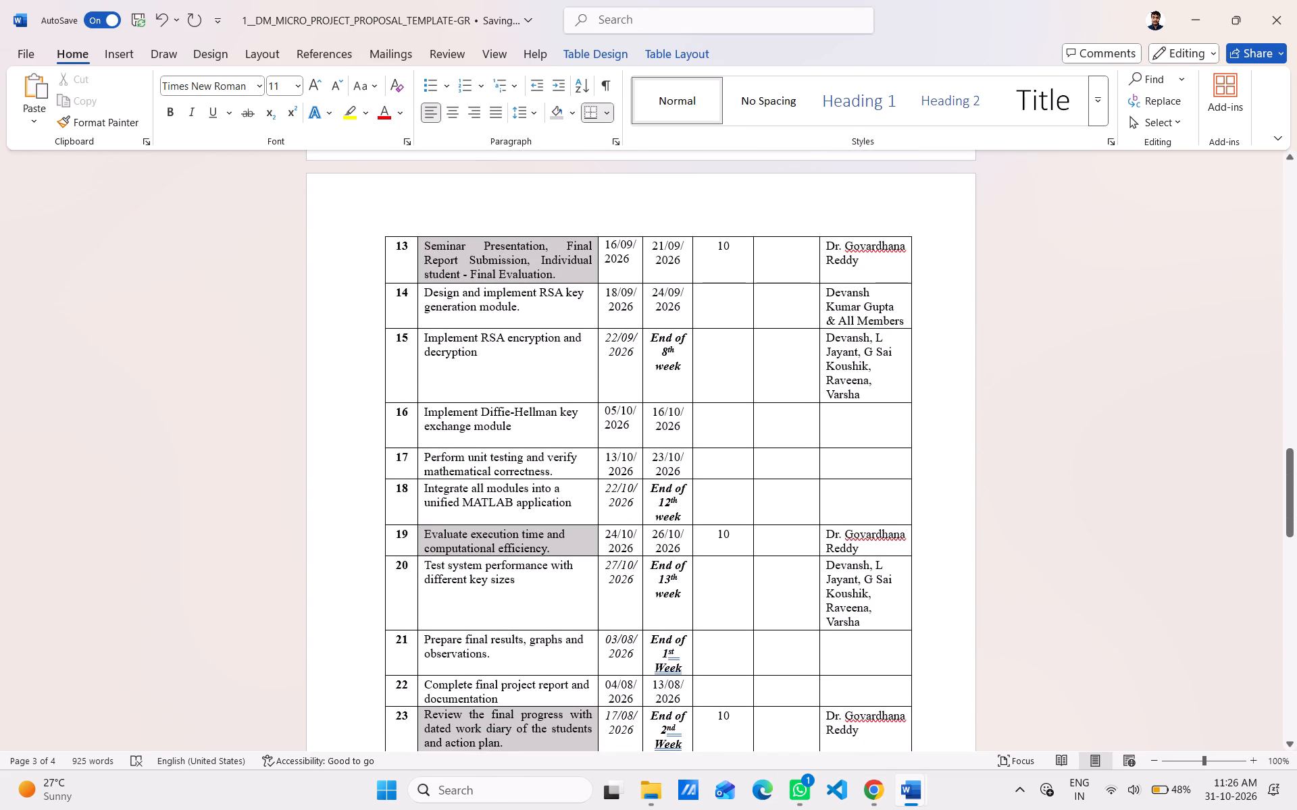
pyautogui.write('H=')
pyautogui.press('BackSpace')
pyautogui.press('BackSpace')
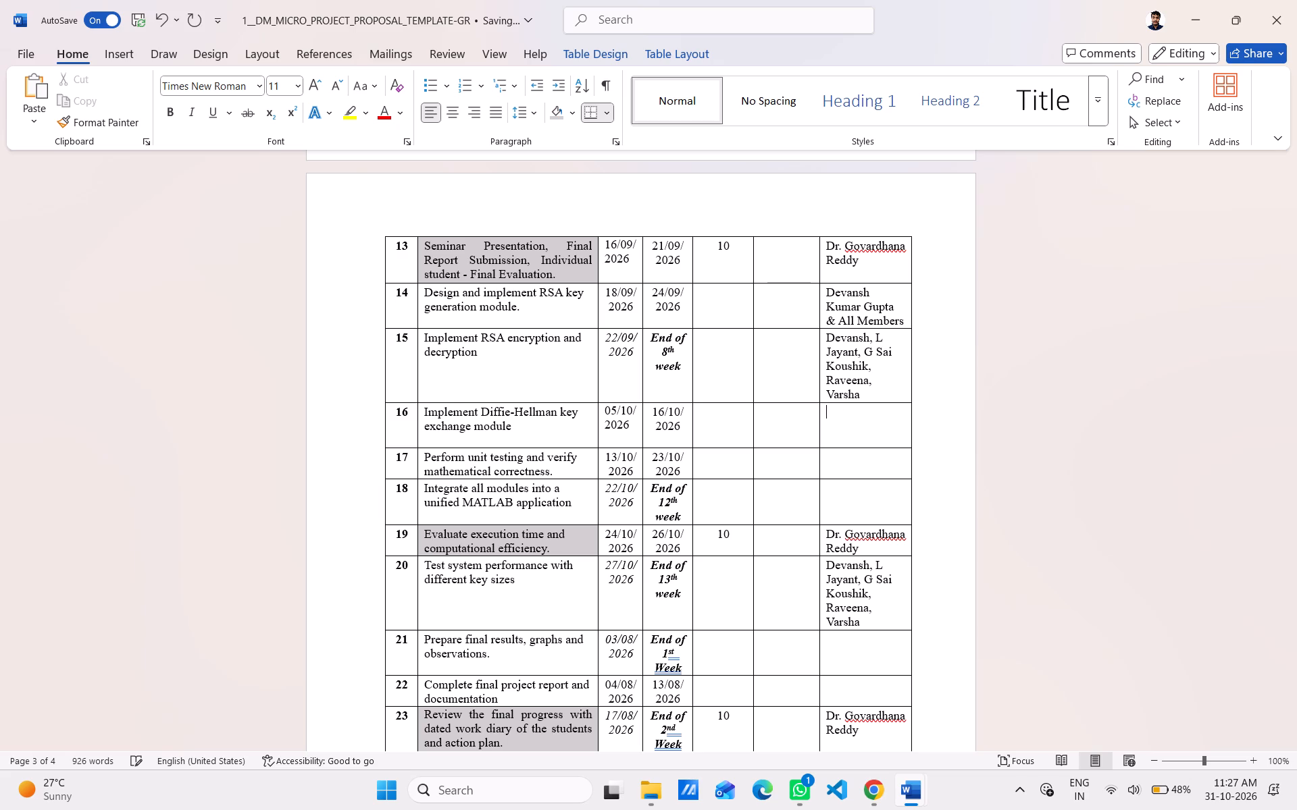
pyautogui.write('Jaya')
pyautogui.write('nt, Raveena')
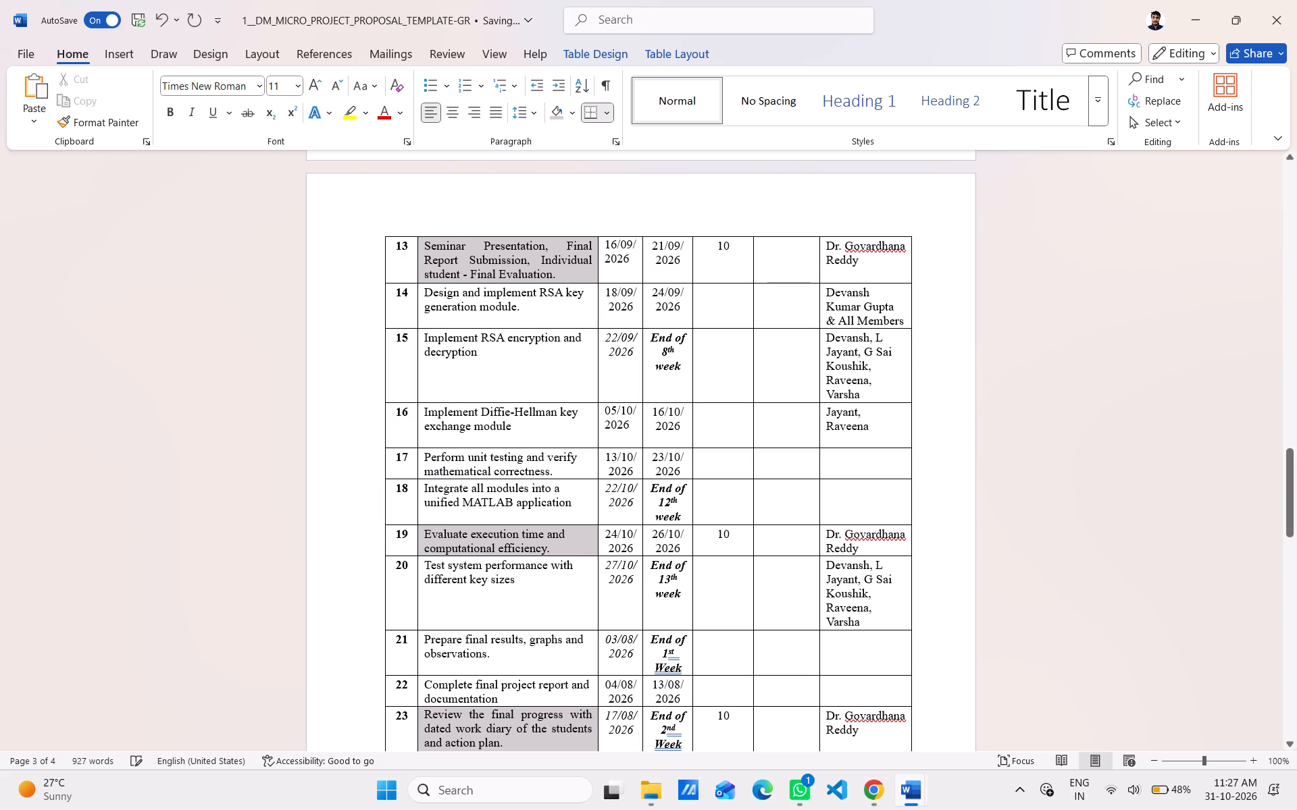
# Enter "Devansh, Sai Koushik" as the responsible persons in row 17, for unit testing and verifying mathematical correctness.
pyautogui.click(882, 454)
pyautogui.click(882, 454)
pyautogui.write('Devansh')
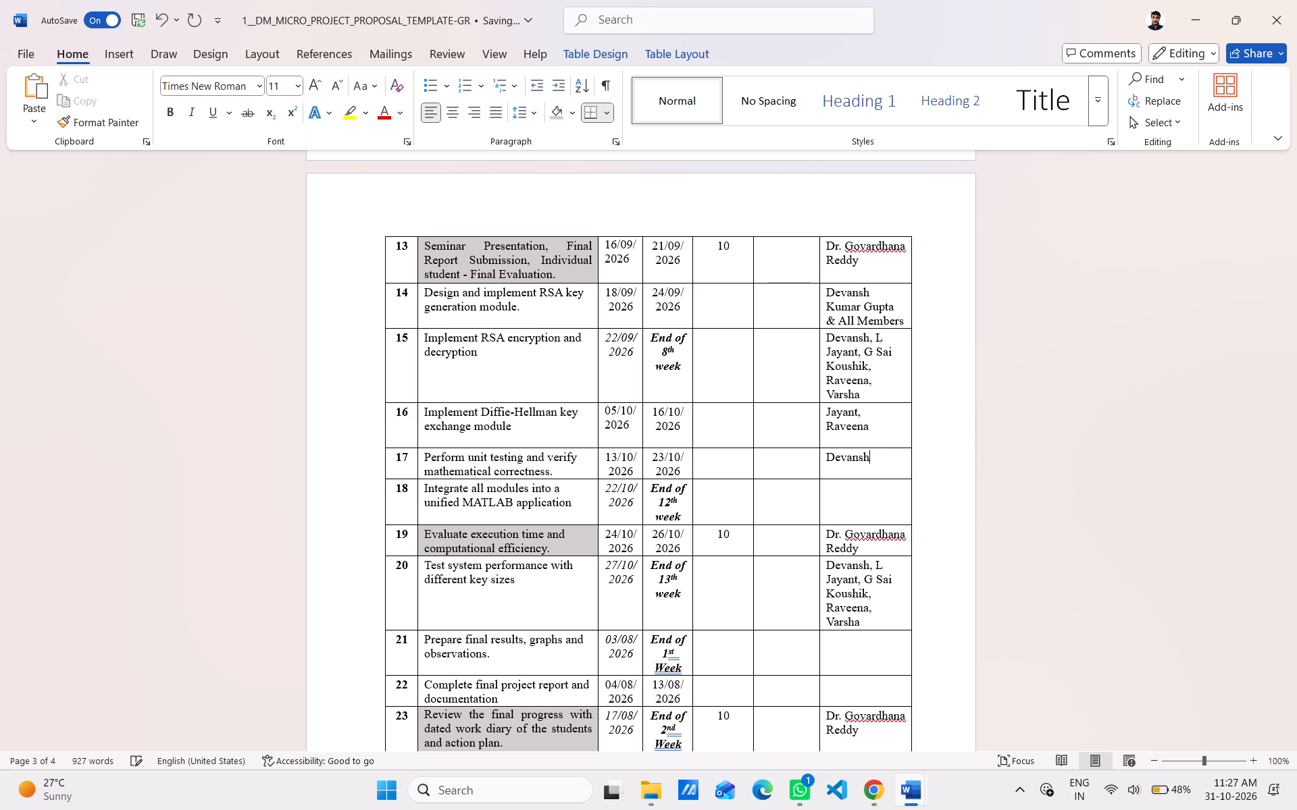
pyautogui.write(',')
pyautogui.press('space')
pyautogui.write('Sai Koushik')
# Copy the last three team members' names from row 15's Responsible Person cell into row 18's, for integrating all modules.
pyautogui.scroll(-1, 882, 454)
pyautogui.click(882, 364)
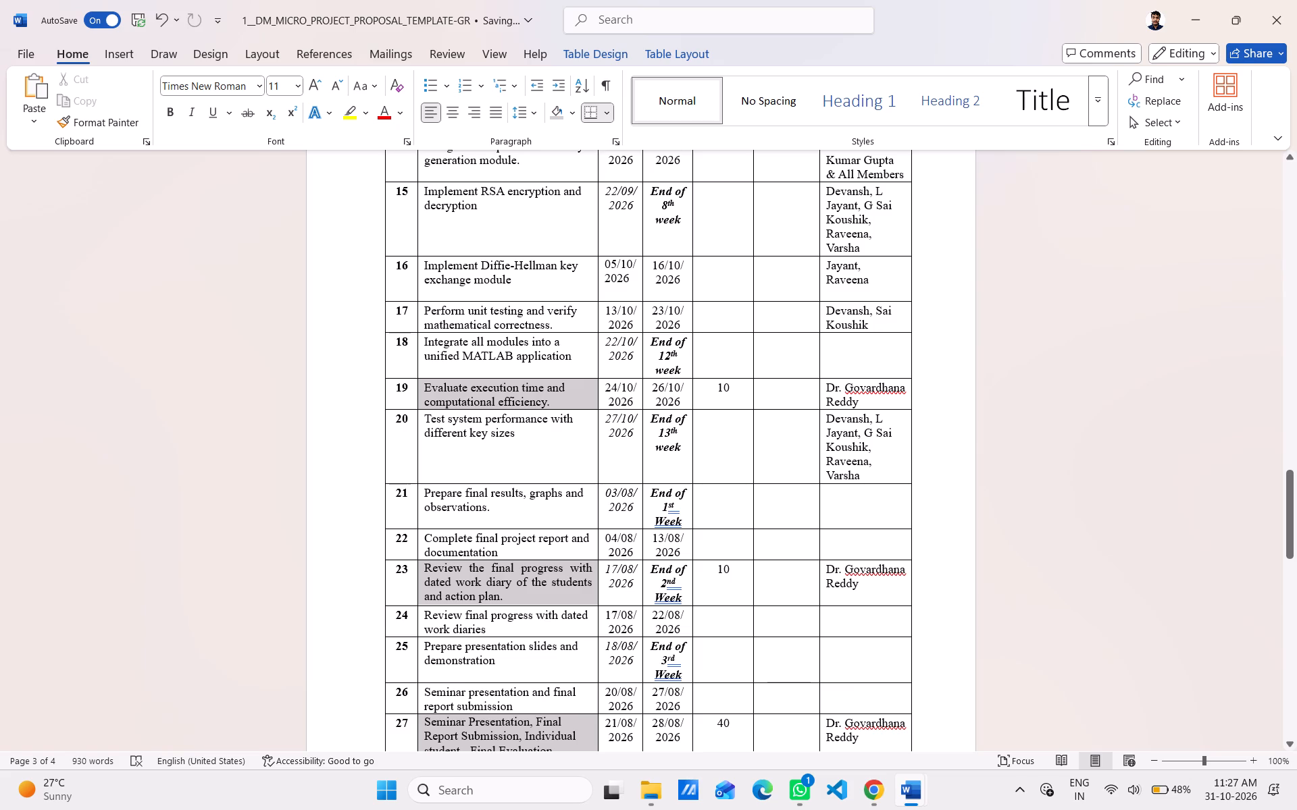
pyautogui.moveTo(866, 207); pyautogui.dragTo(869, 236)
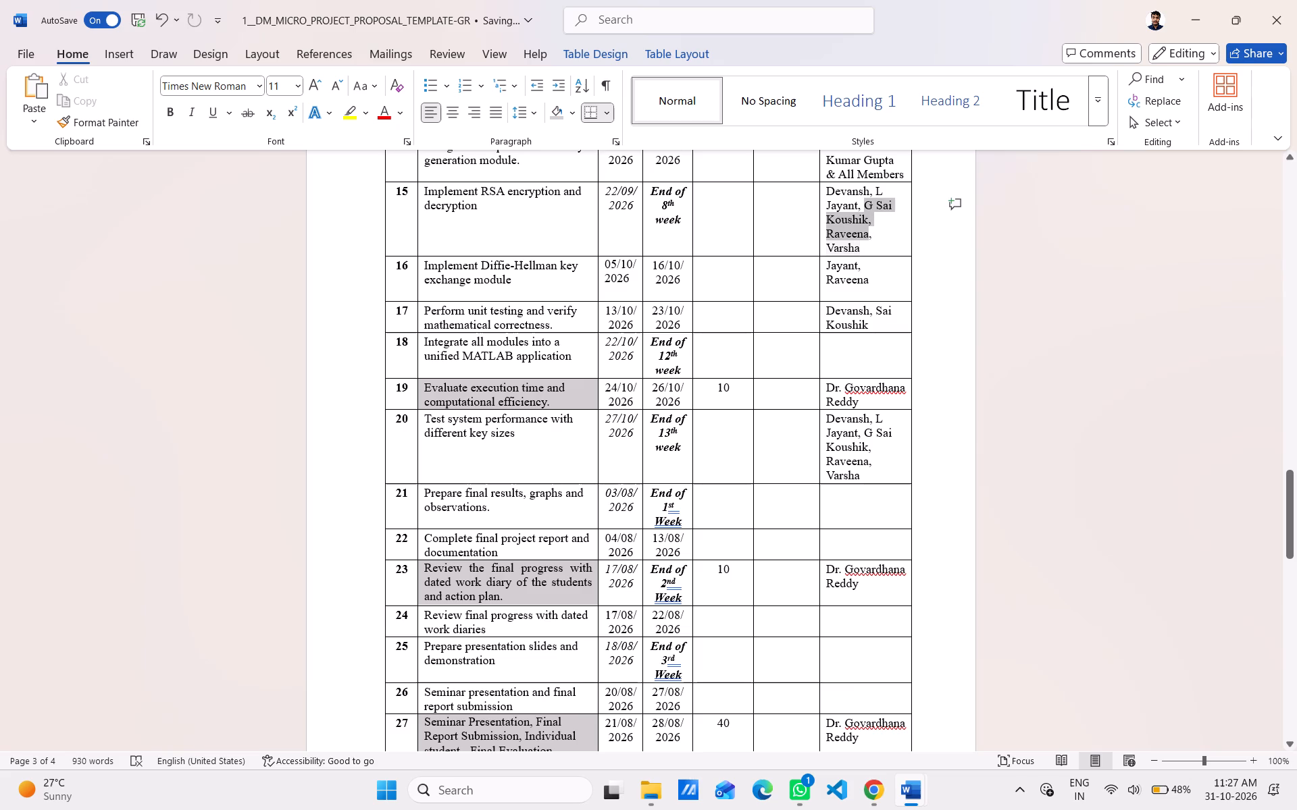
pyautogui.moveTo(869, 236); pyautogui.dragTo(876, 252)
pyautogui.hotkey('ctrl', 'c')
pyautogui.click(834, 354)
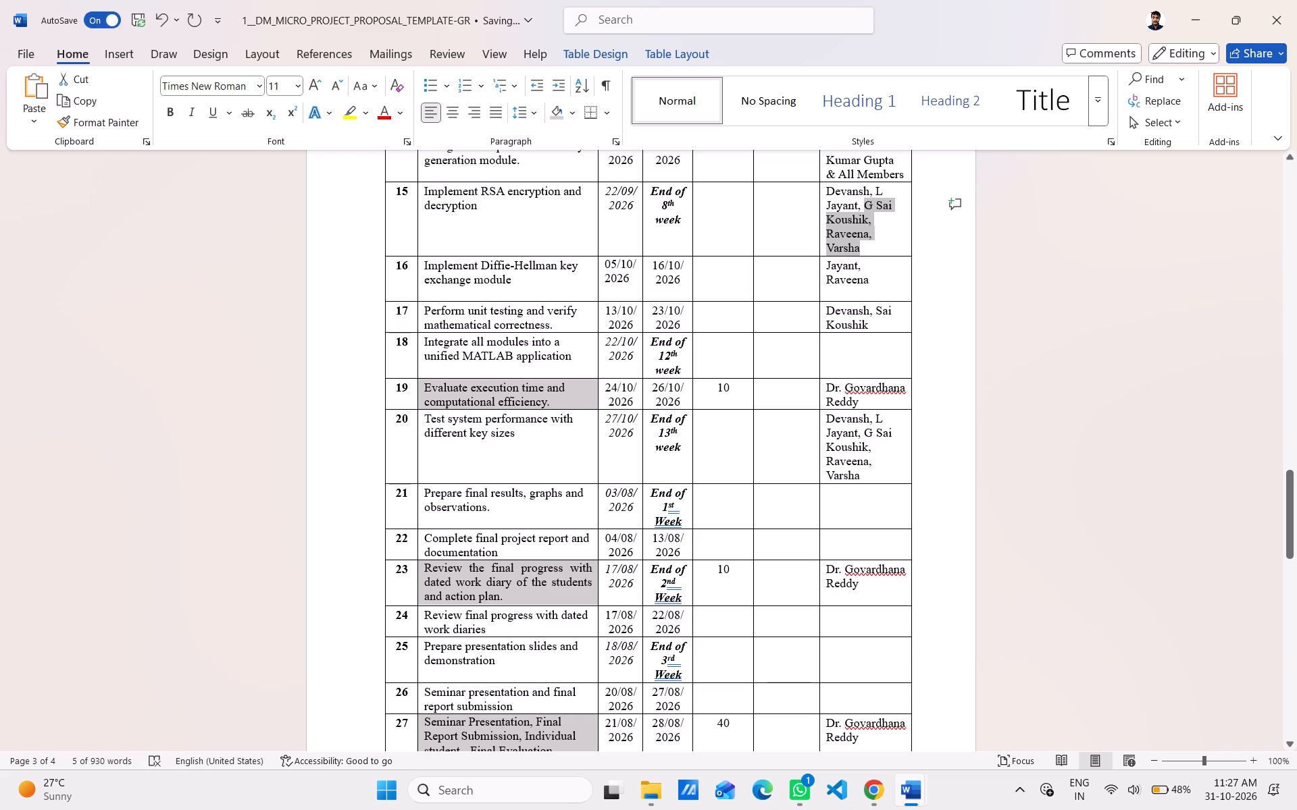
pyautogui.hotkey('ctrl', 'v')
# Justify the activity description in row 9 of the action plan, about reviewing the intermediate progress.
pyautogui.scroll(-1, 834, 354)
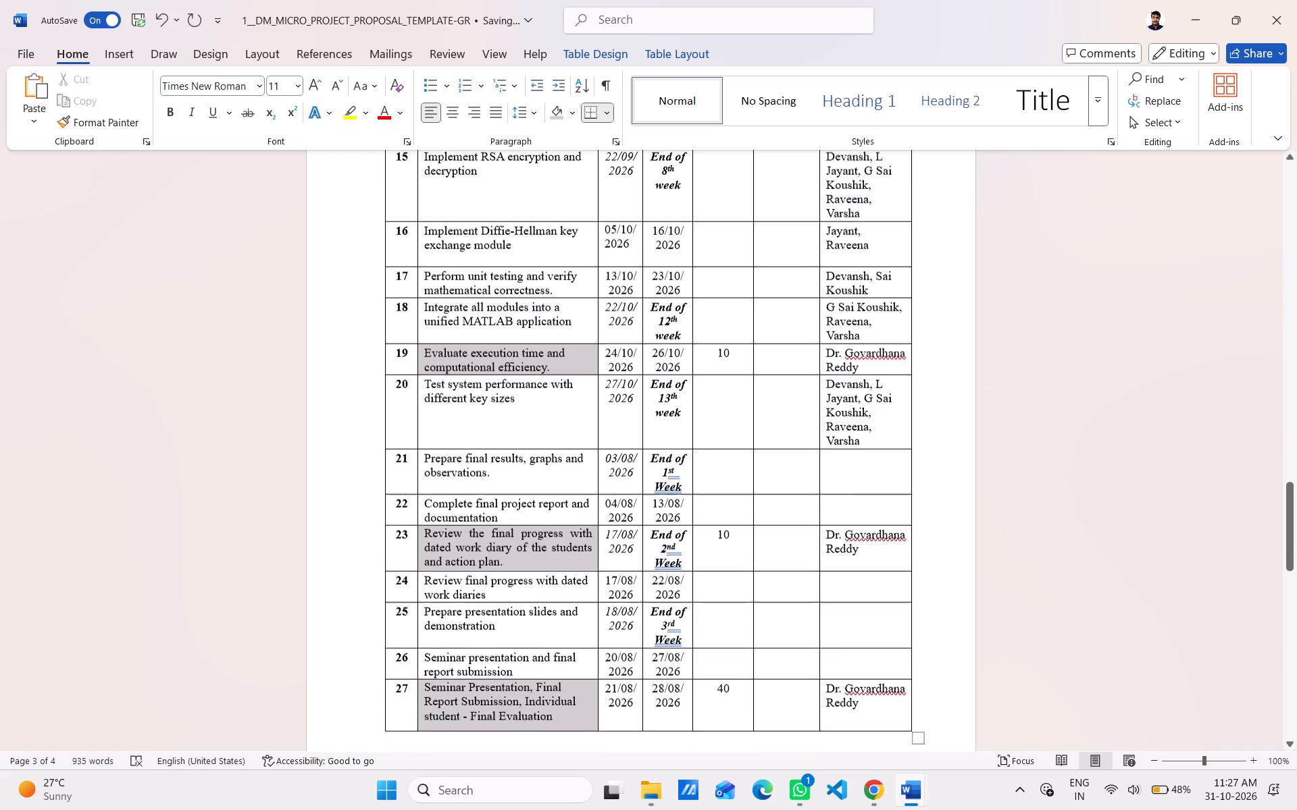
pyautogui.scroll(-1, 834, 354)
pyautogui.scroll(3, 834, 354)
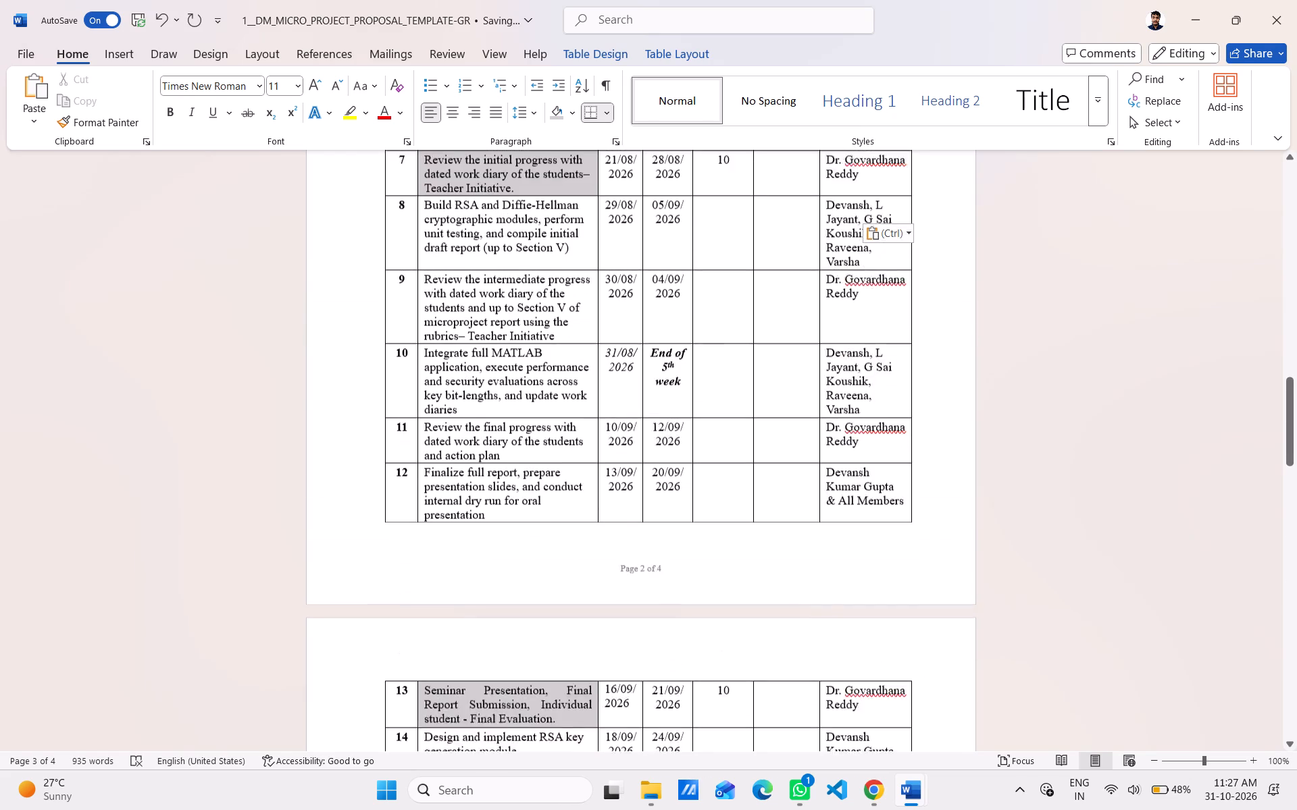
pyautogui.click(863, 331)
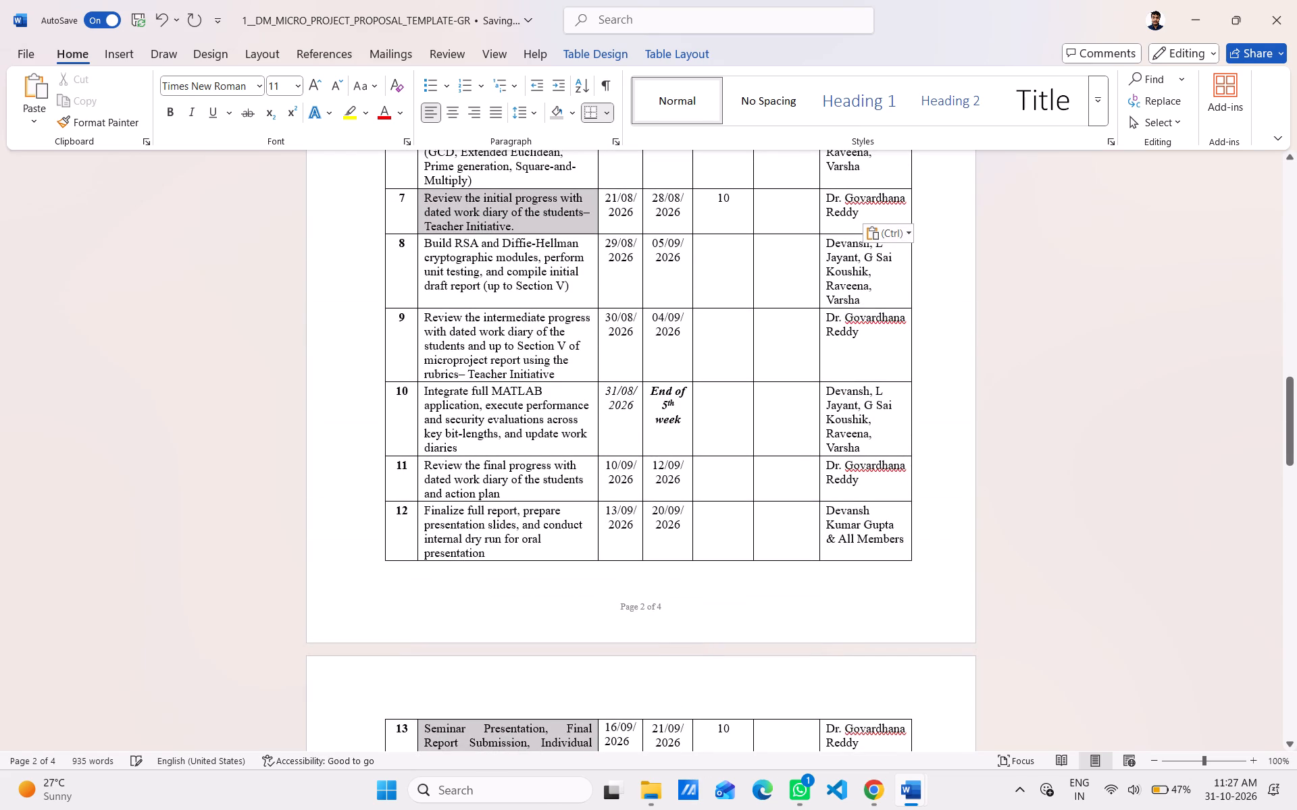
pyautogui.scroll(1, 863, 331)
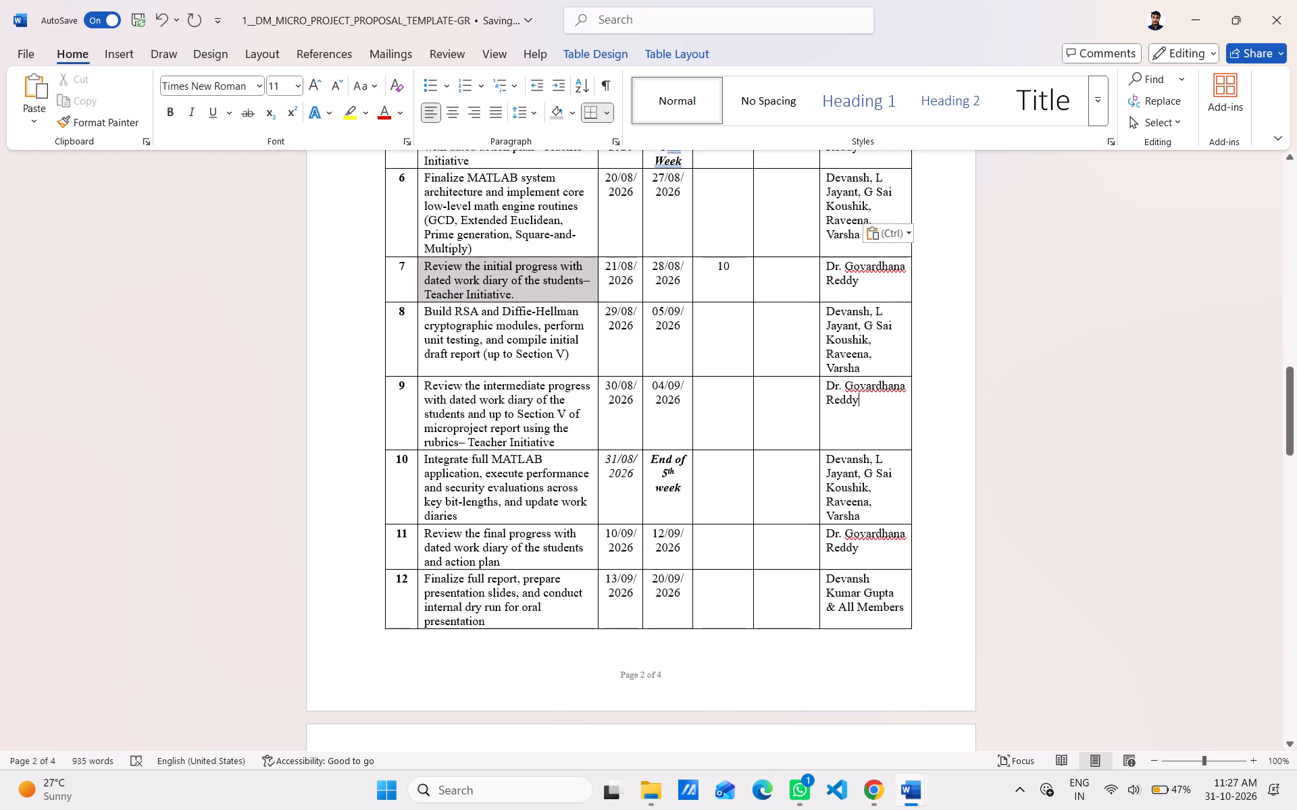
pyautogui.moveTo(554, 441); pyautogui.dragTo(428, 385)
pyautogui.hotkey('ctrl', 'j')
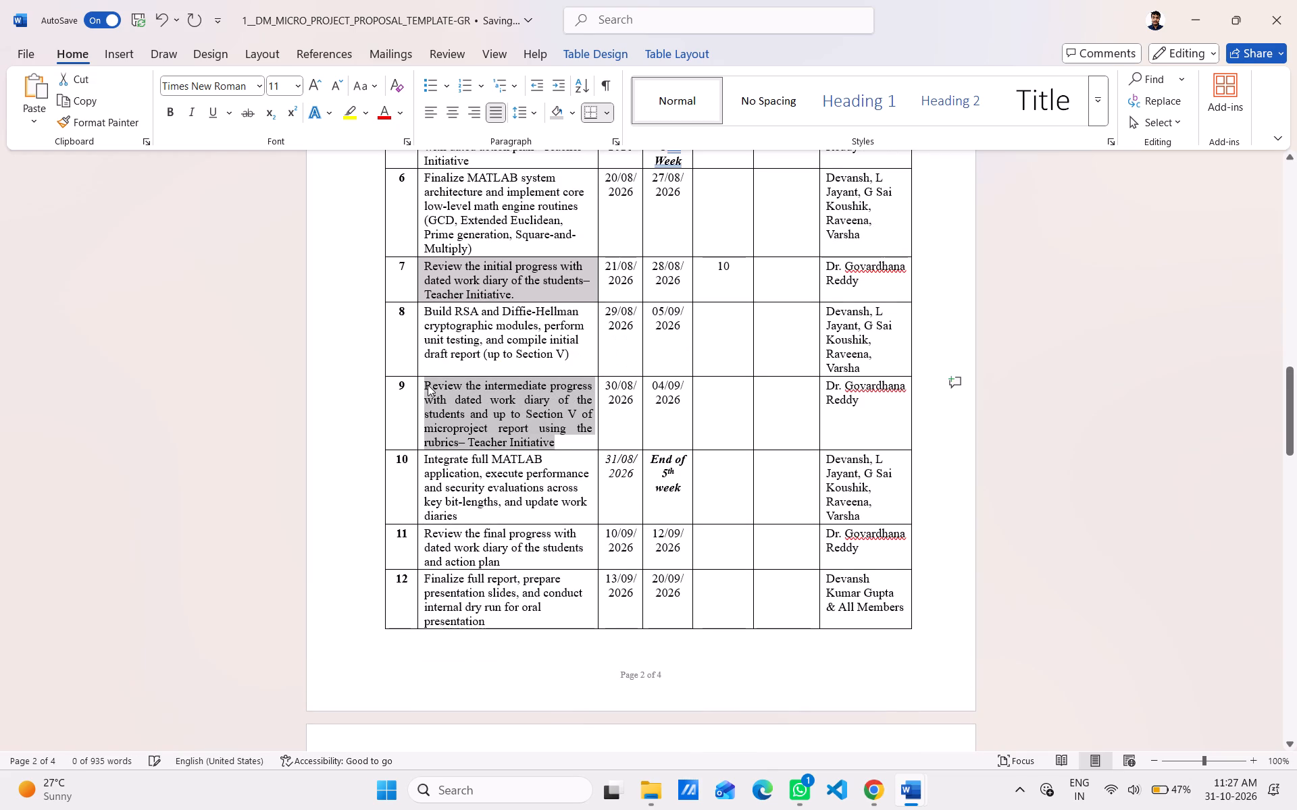
# Justify the activity description in row 8 of the action plan, about building the RSA and Diffie-Hellman modules.
pyautogui.moveTo(581, 352); pyautogui.dragTo(440, 319)
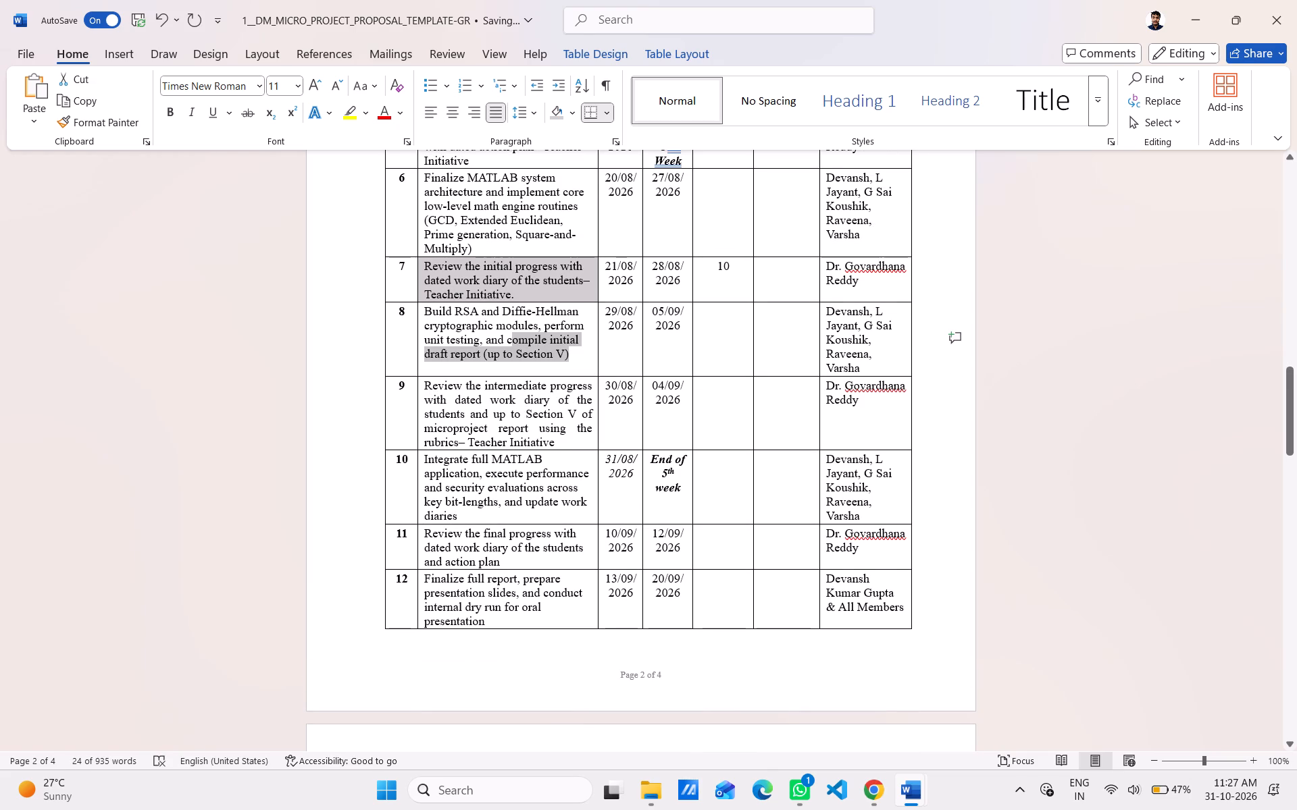
pyautogui.moveTo(440, 319); pyautogui.dragTo(434, 313)
pyautogui.hotkey('ctrl', 'j')
pyautogui.keyDown('ctrl'); pyautogui.click(434, 313); pyautogui.keyUp('ctrl')
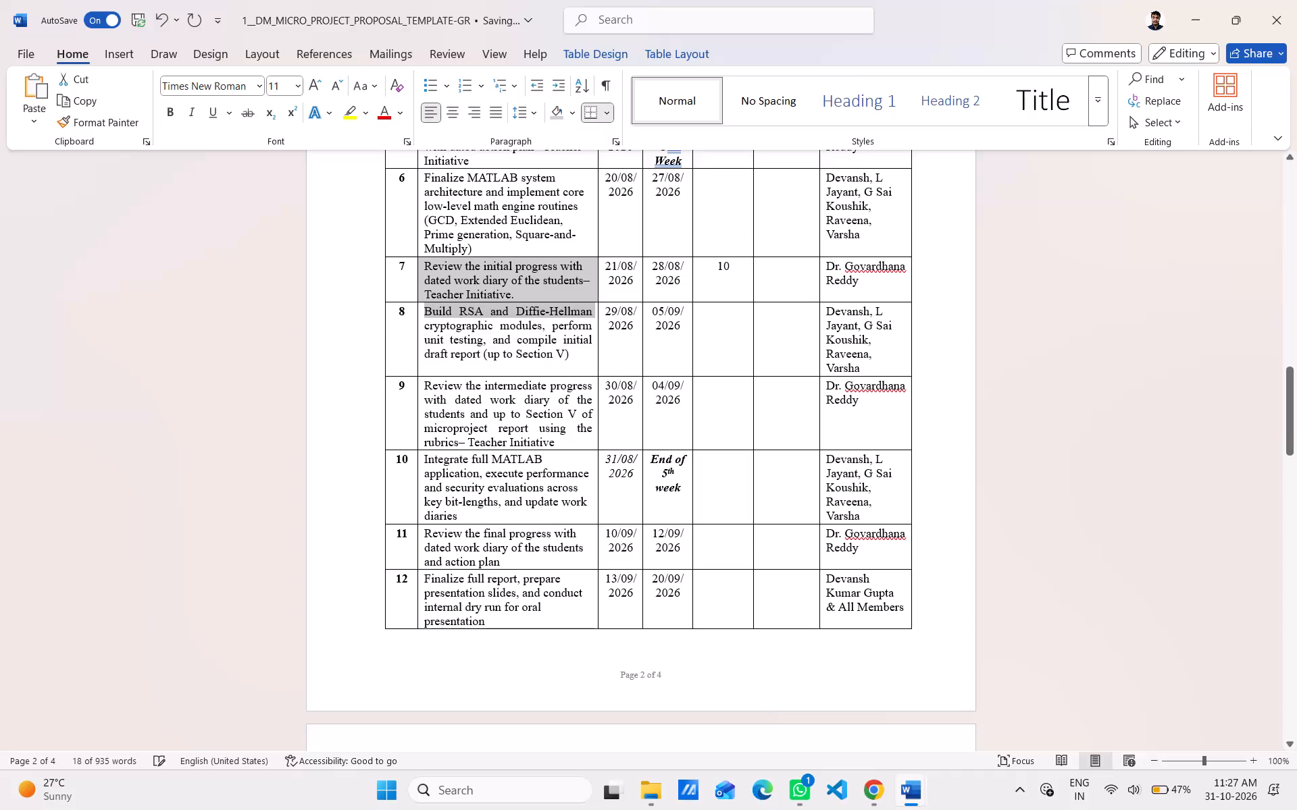
pyautogui.moveTo(480, 373); pyautogui.dragTo(484, 362)
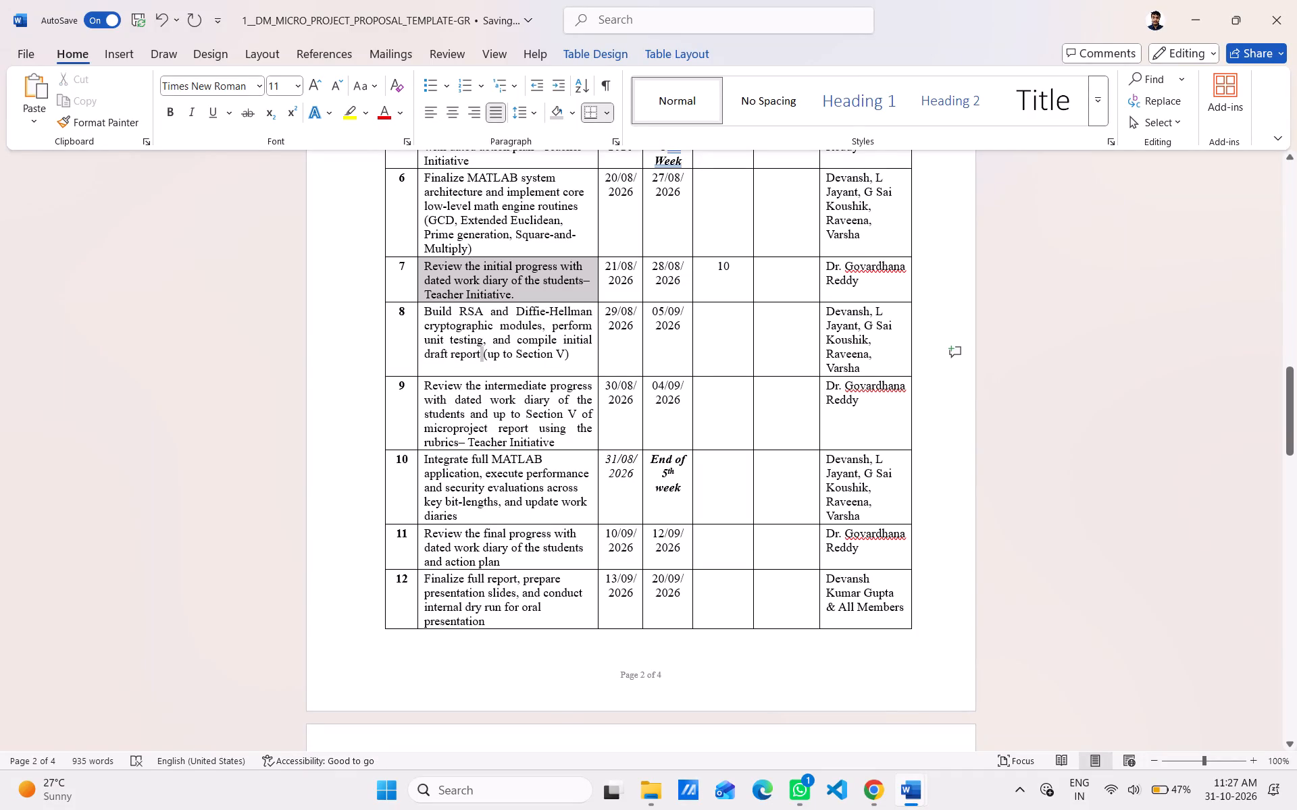
pyautogui.moveTo(484, 362); pyautogui.dragTo(484, 363)
# Enter "Devansh, Raveena" as the responsible persons in row 22, for completing the final project report and documentation.
pyautogui.scroll(-1, 838, 425)
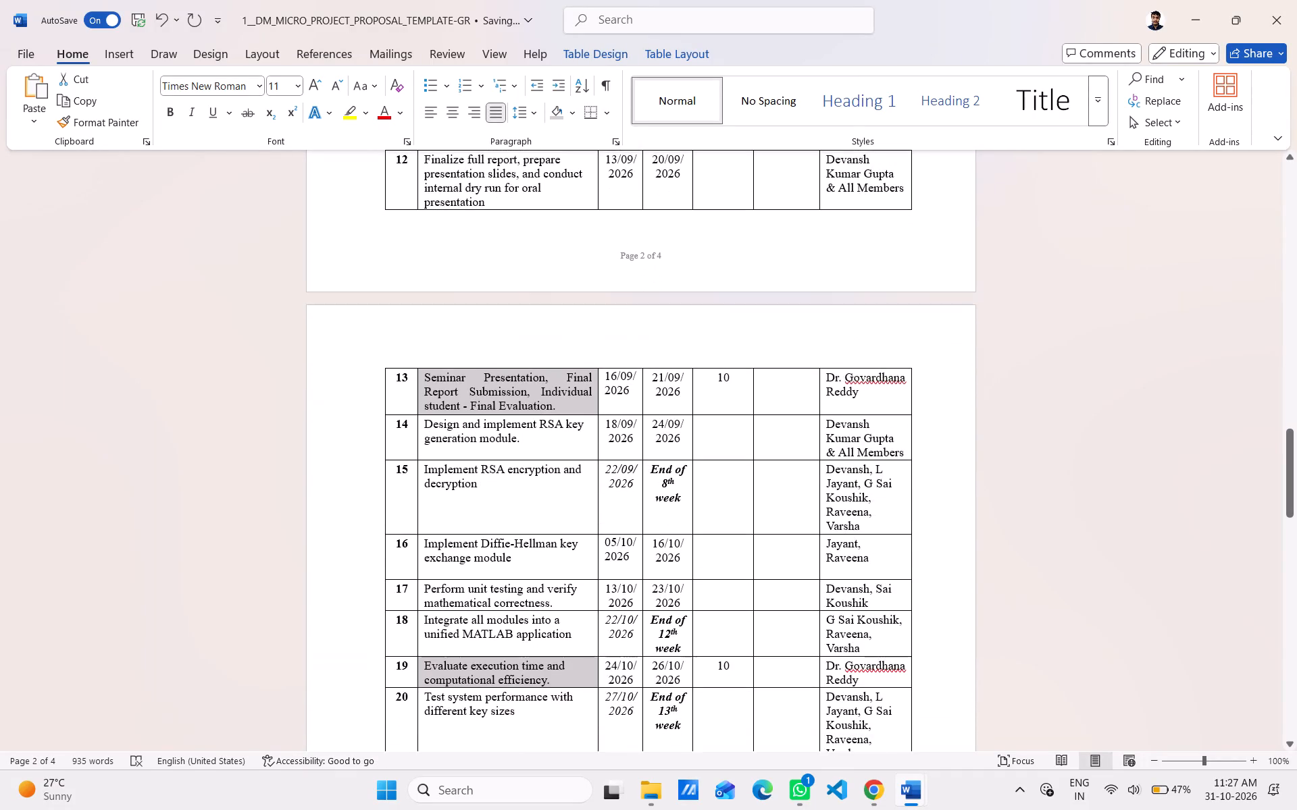
pyautogui.scroll(-1, 838, 425)
pyautogui.scroll(-1, 678, 553)
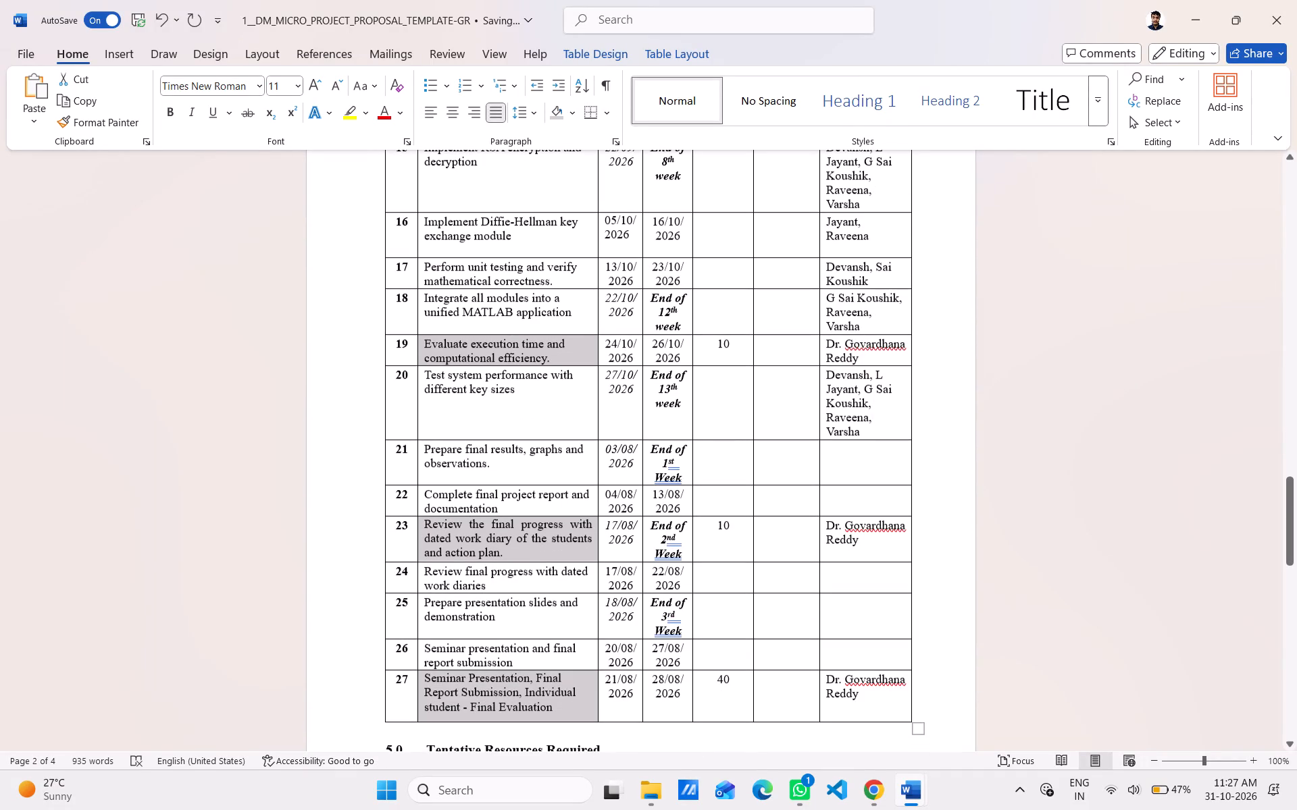
pyautogui.click(858, 495)
pyautogui.click(880, 460)
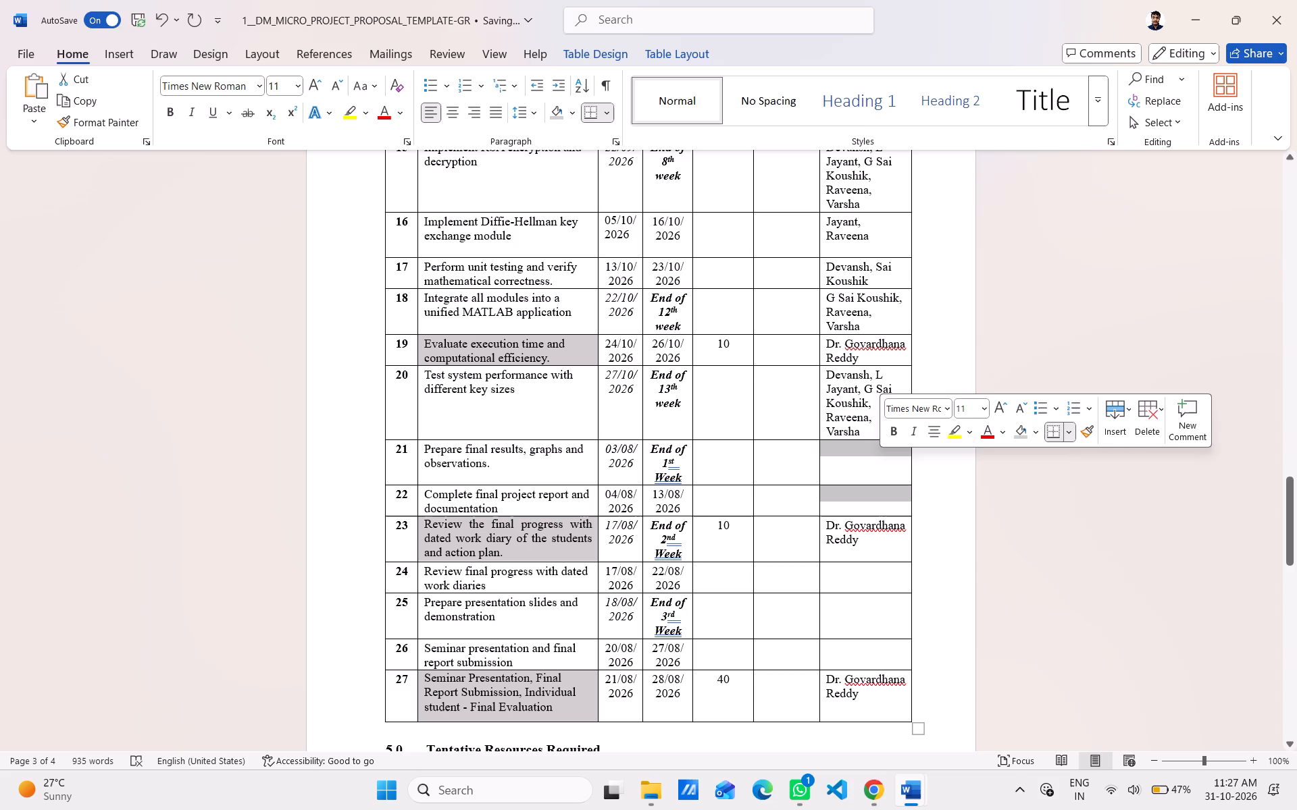
pyautogui.click(880, 460)
pyautogui.click(867, 499)
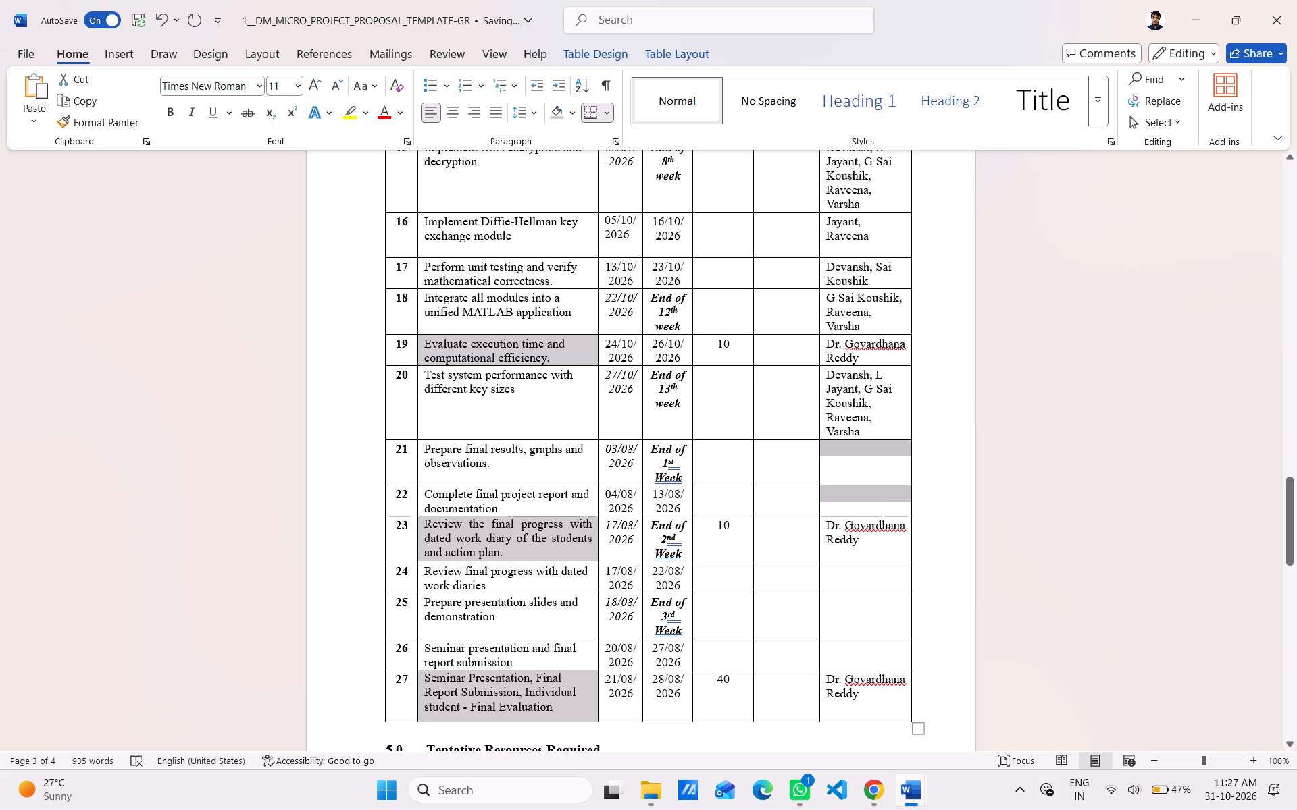
pyautogui.click(867, 499)
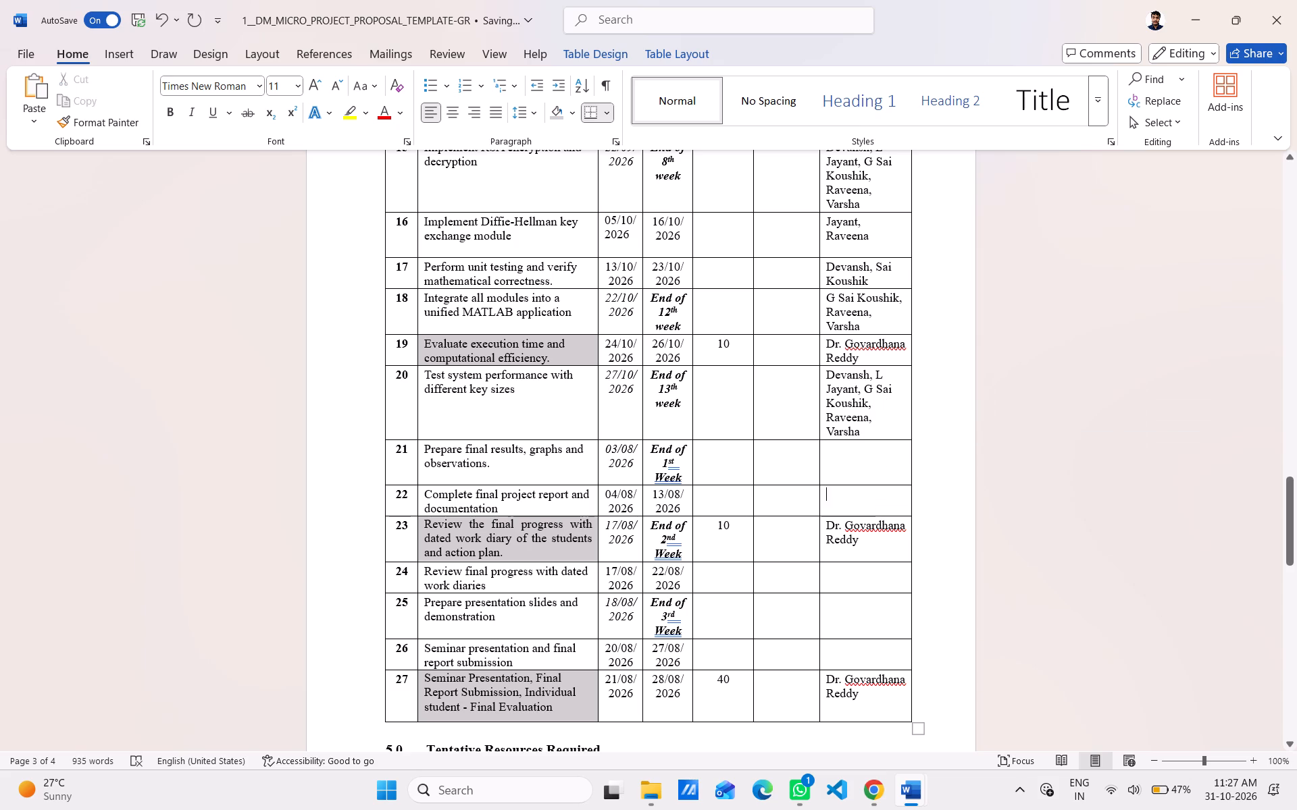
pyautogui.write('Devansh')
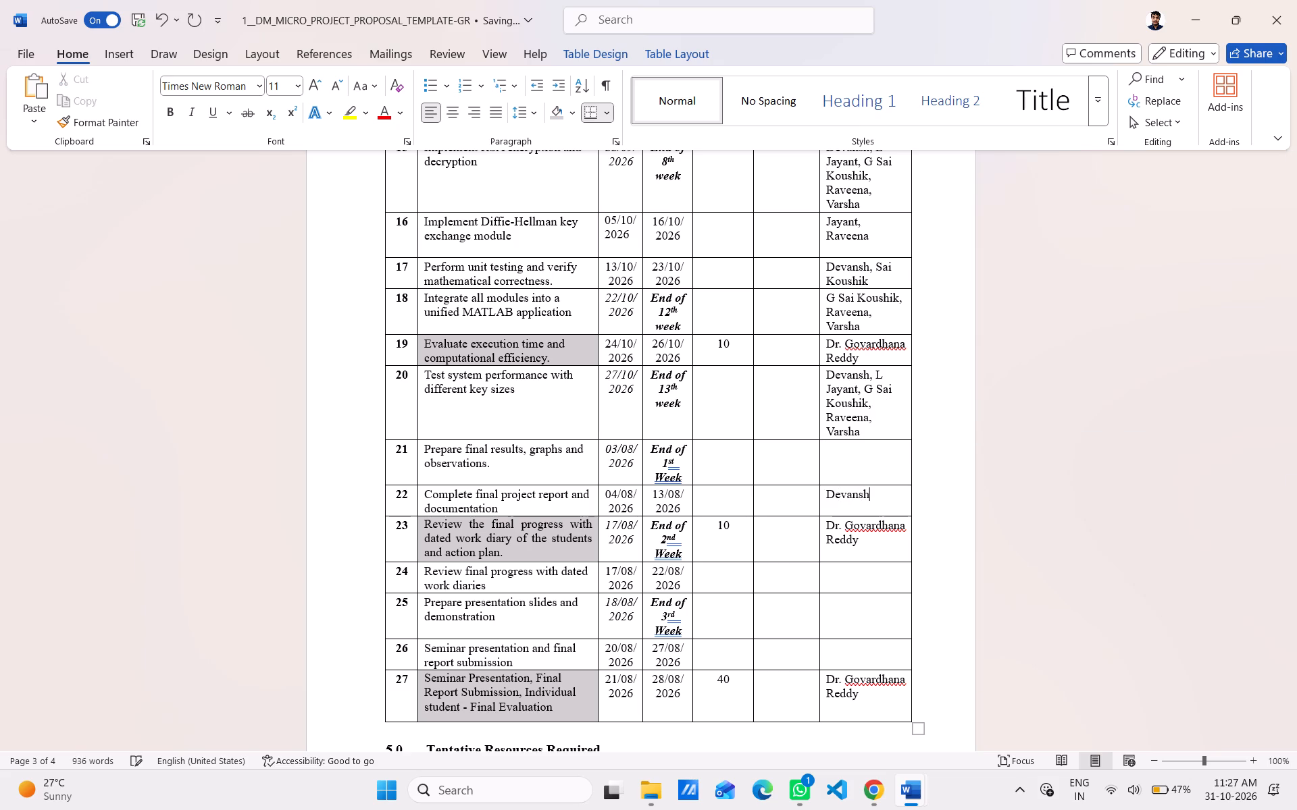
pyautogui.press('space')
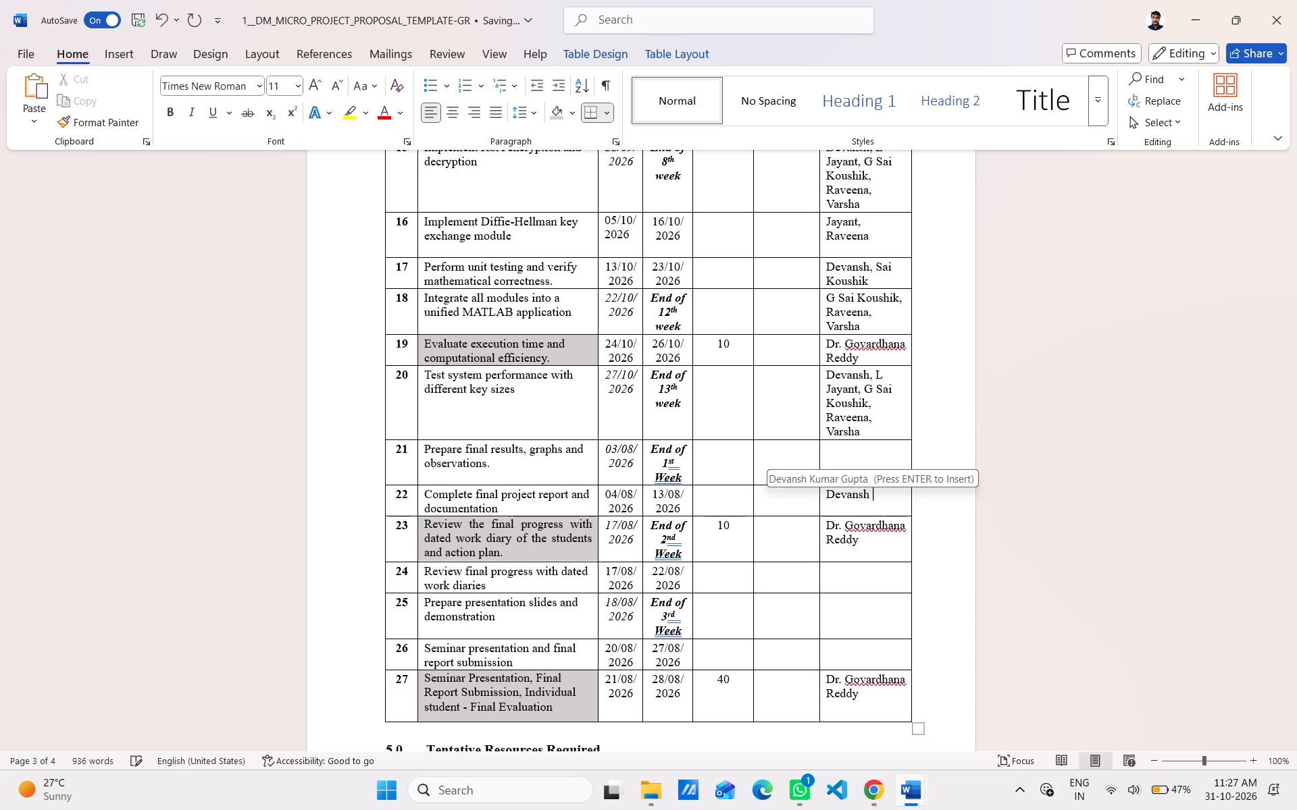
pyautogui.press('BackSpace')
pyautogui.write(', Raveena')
# Enter "Devansh, Jayant, Raveena" as the responsible persons in row 24, for reviewing final progress with dated work diaries.
pyautogui.scroll(-1, 867, 499)
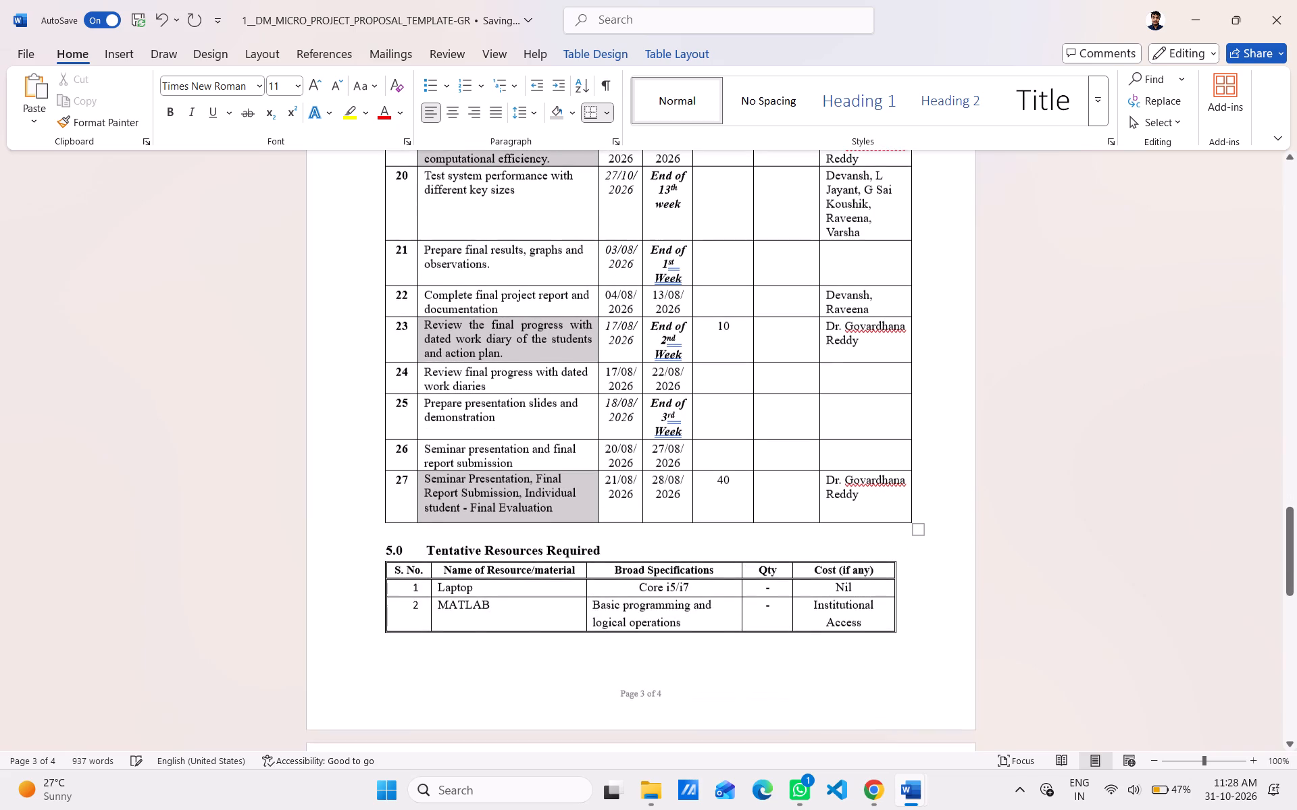
pyautogui.click(900, 450)
pyautogui.click(865, 378)
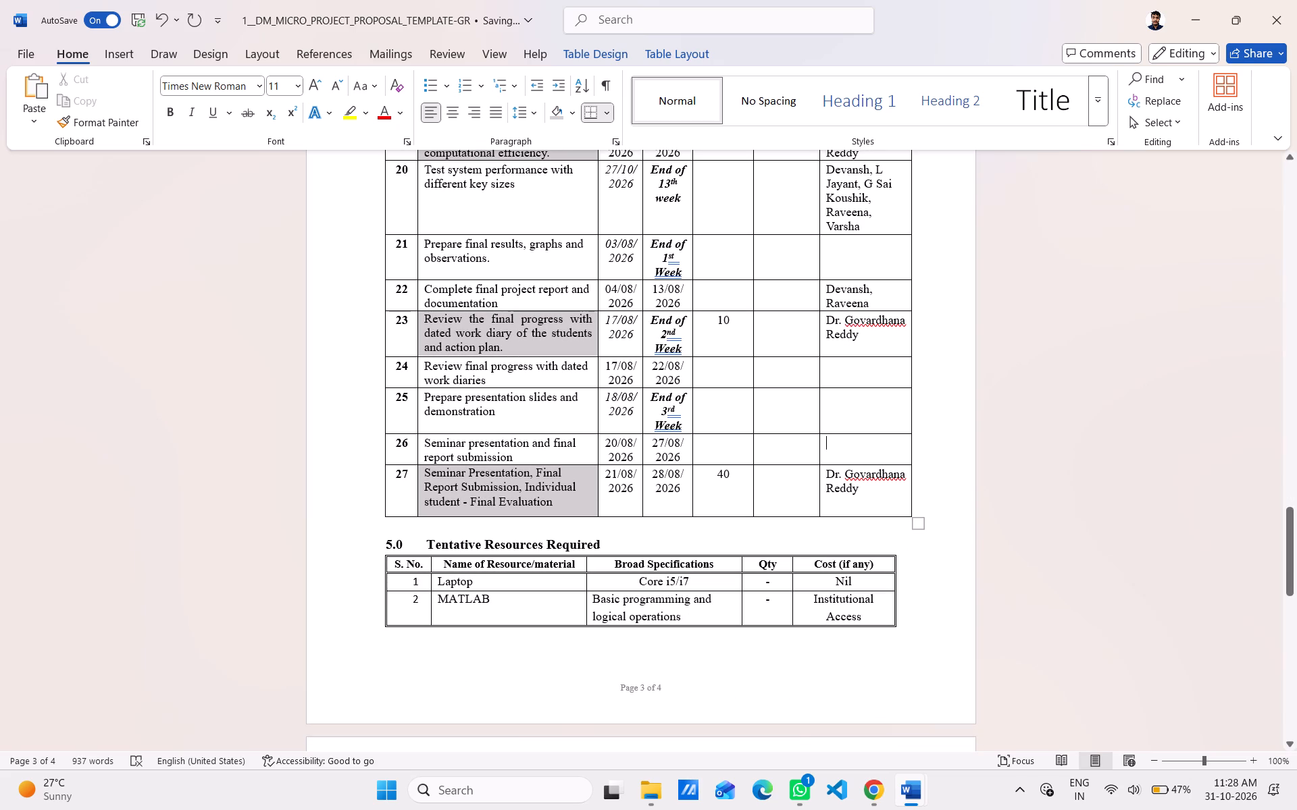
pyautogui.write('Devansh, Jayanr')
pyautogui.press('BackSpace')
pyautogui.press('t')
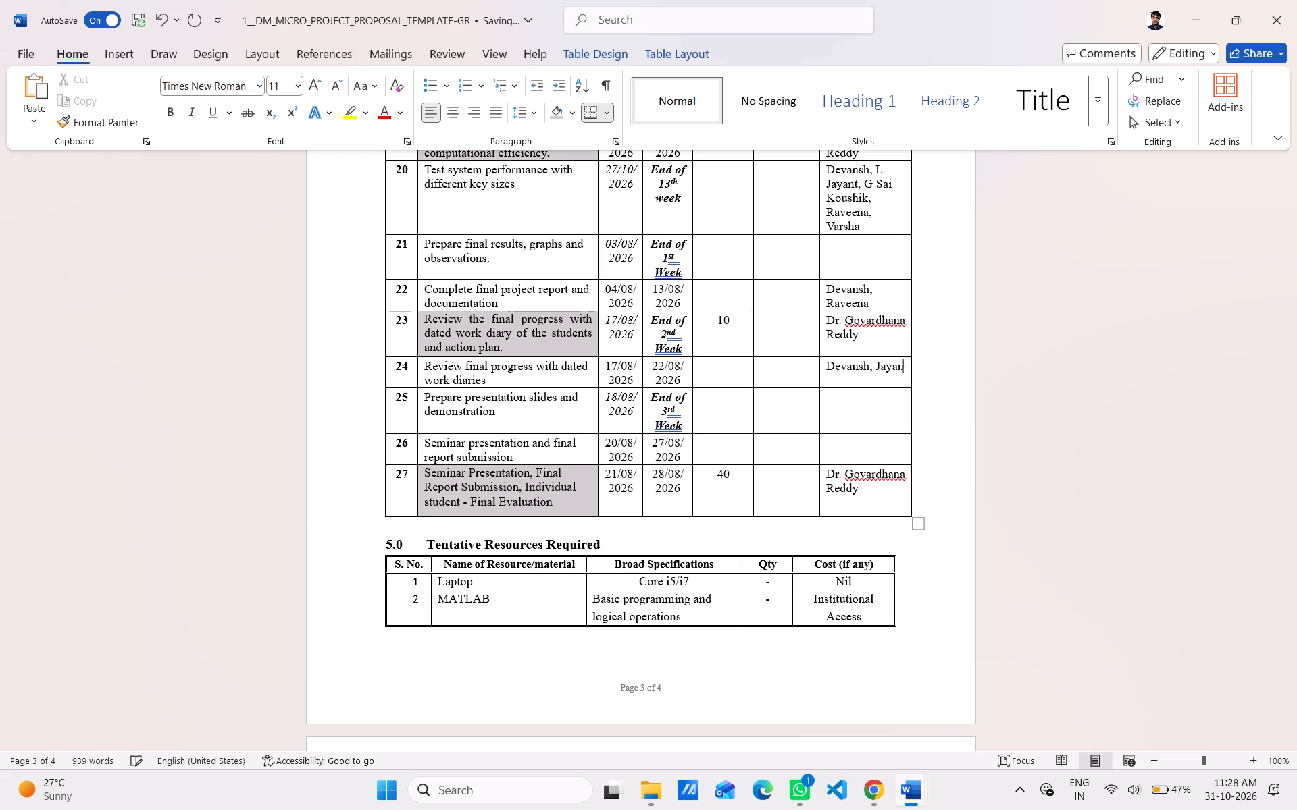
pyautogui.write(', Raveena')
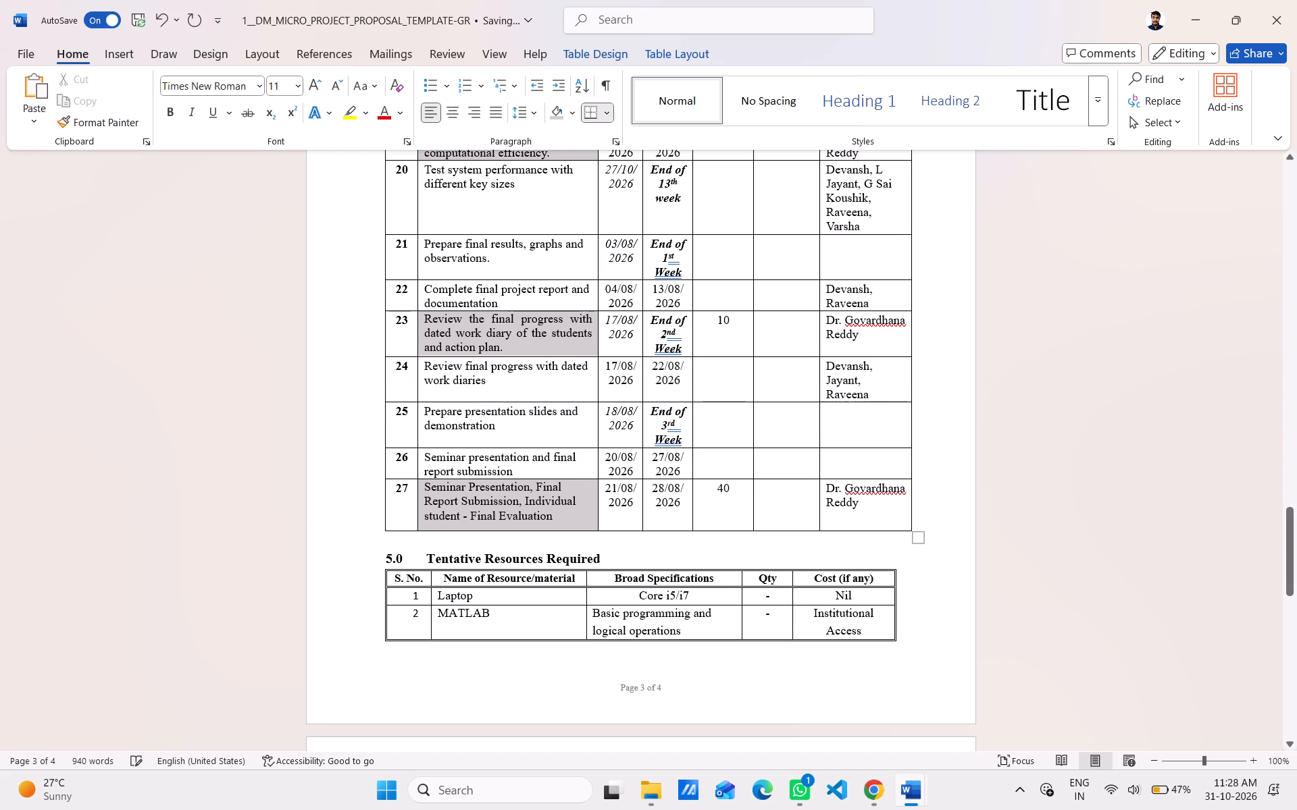
# Enter "Devansh, Koushik" as the responsible persons in row 25, for preparing the presentation slides and demonstration.
pyautogui.click(840, 422)
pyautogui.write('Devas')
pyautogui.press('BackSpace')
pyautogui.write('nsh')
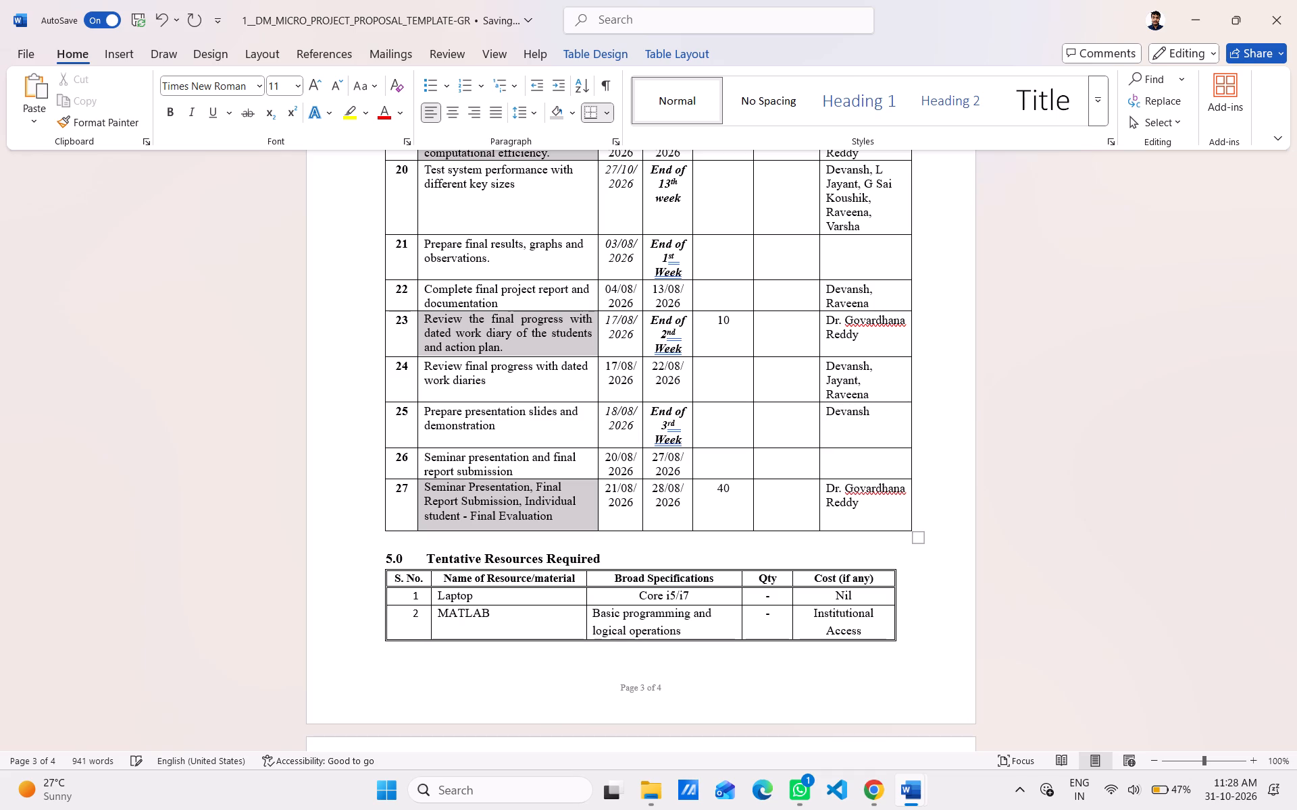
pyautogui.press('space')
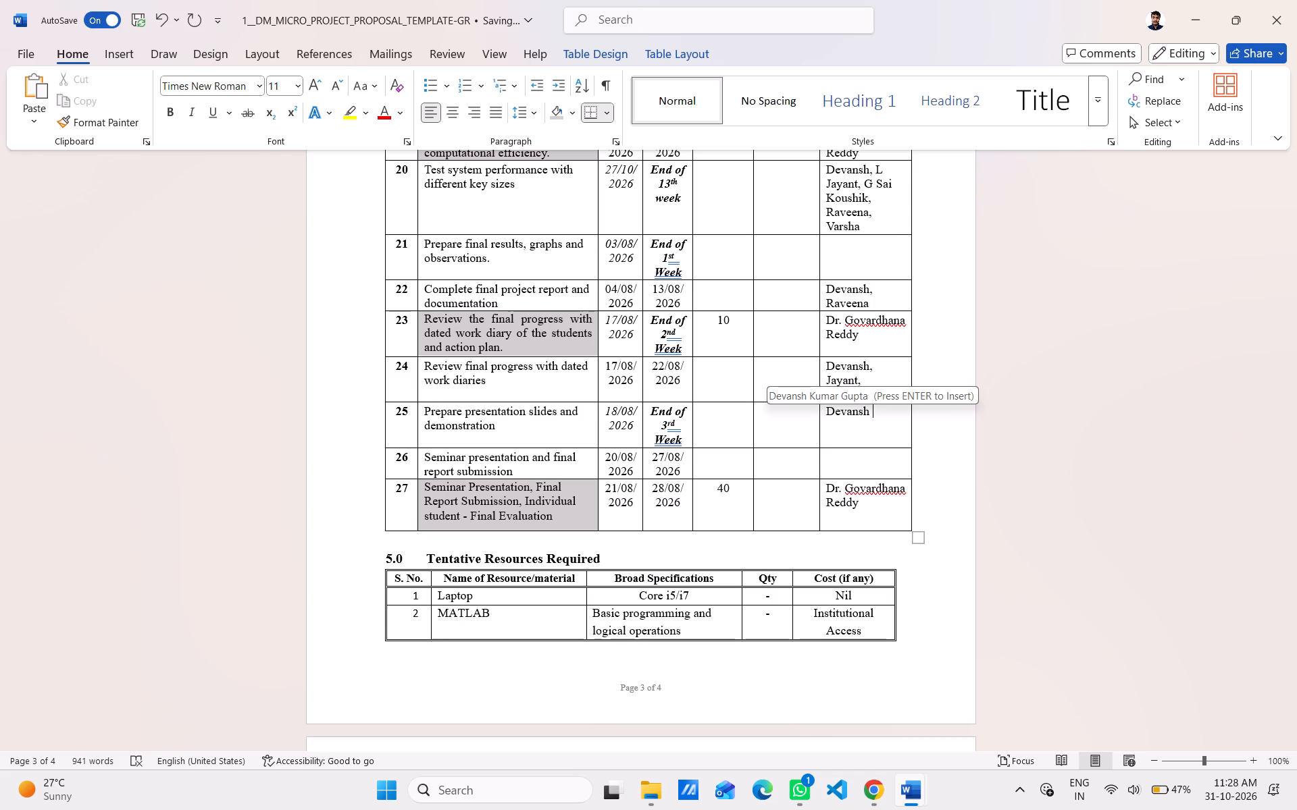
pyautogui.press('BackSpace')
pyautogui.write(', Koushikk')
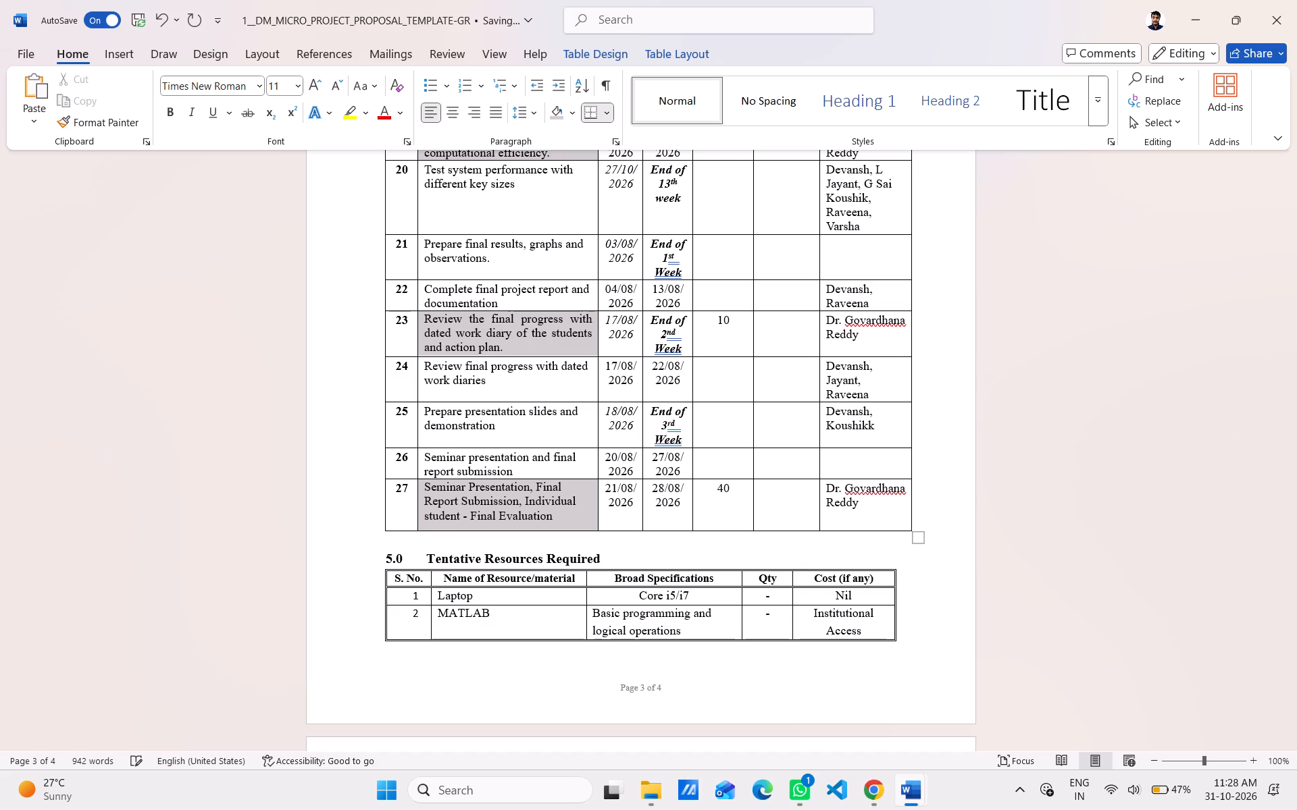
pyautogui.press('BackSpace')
# Enter "All team members" as the responsible persons in row 26, for the seminar presentation and final report submission.
pyautogui.scroll(-1, 840, 422)
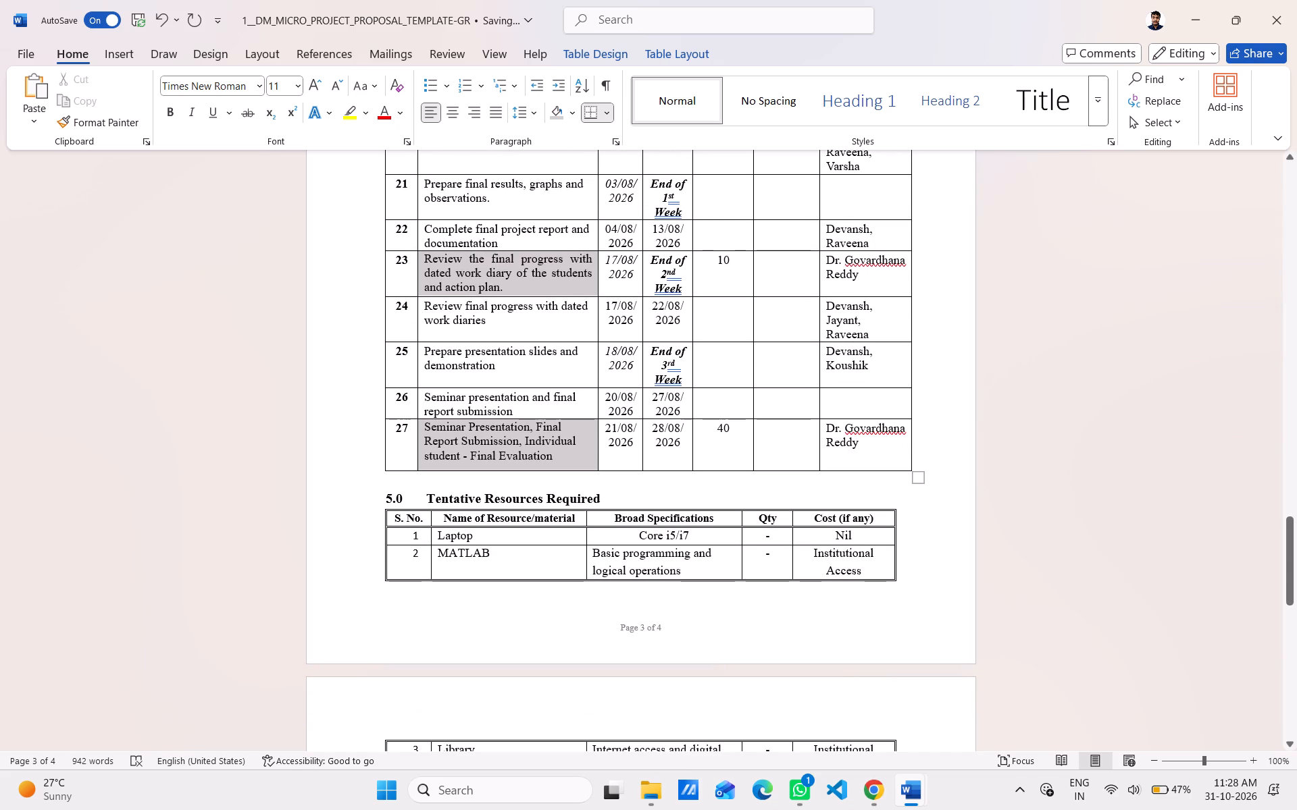
pyautogui.click(875, 402)
pyautogui.keyDown('shift'); pyautogui.click(875, 402); pyautogui.keyUp('shift')
pyautogui.keyDown('shift'); pyautogui.click(875, 402); pyautogui.keyUp('shift')
pyautogui.write('All team members')
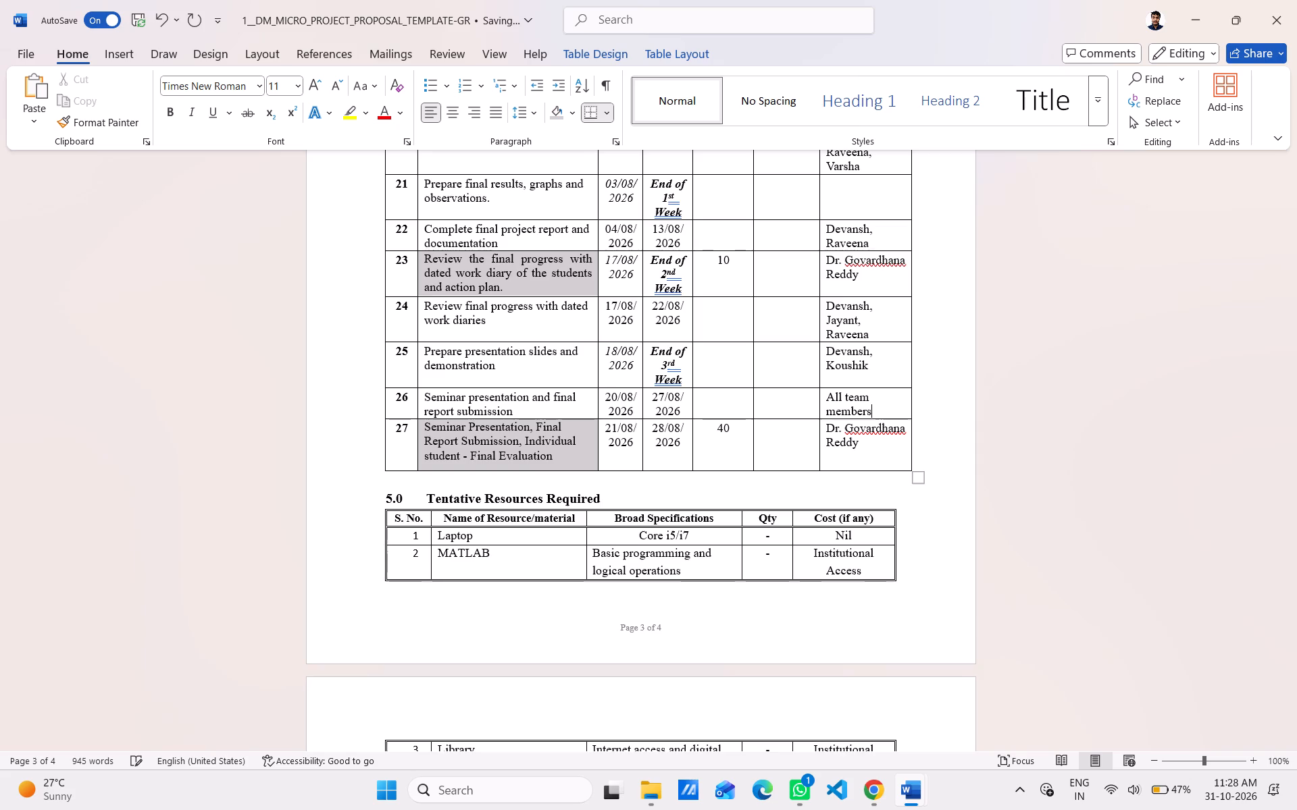
# Delete the blank line between "Alliance School of Advanced Computing" and the "Micro-Project Proposal" heading on the first page.
pyautogui.scroll(5, 875, 402)
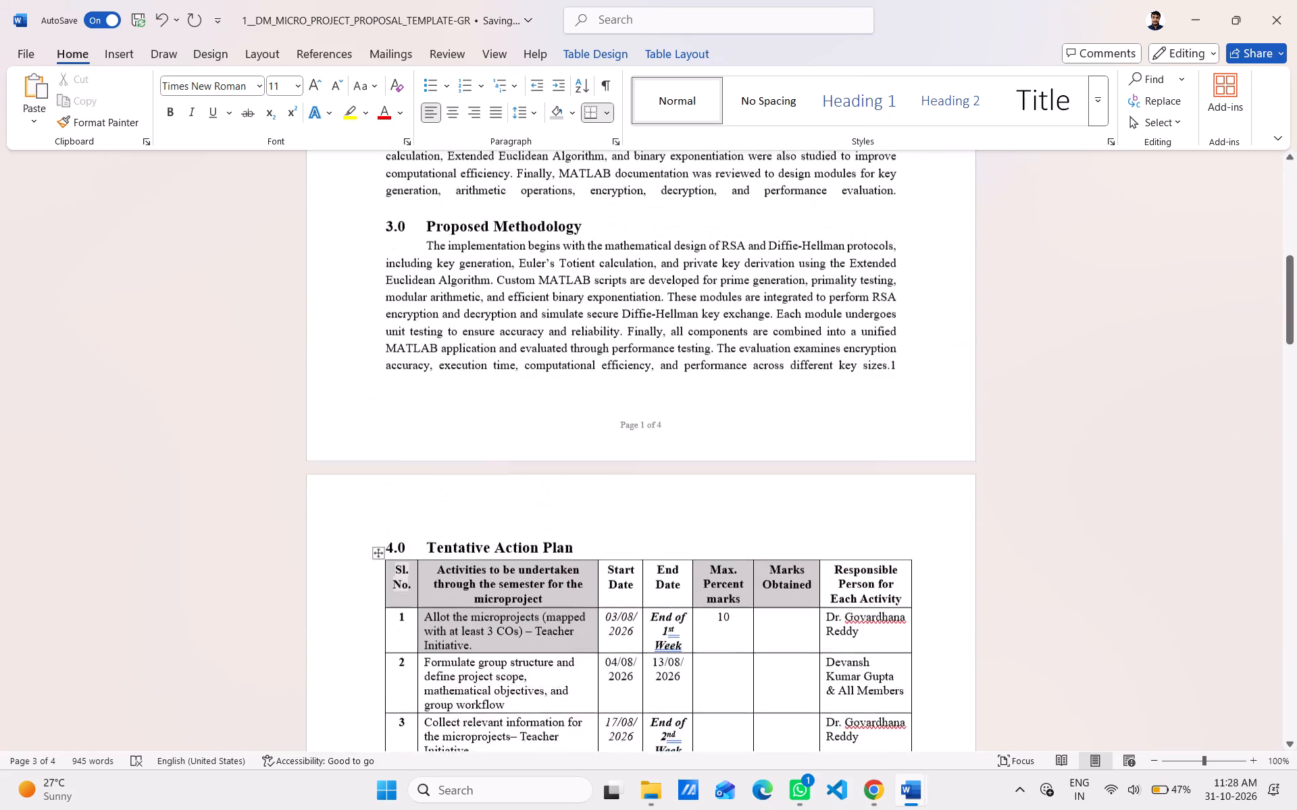
pyautogui.scroll(1, 875, 402)
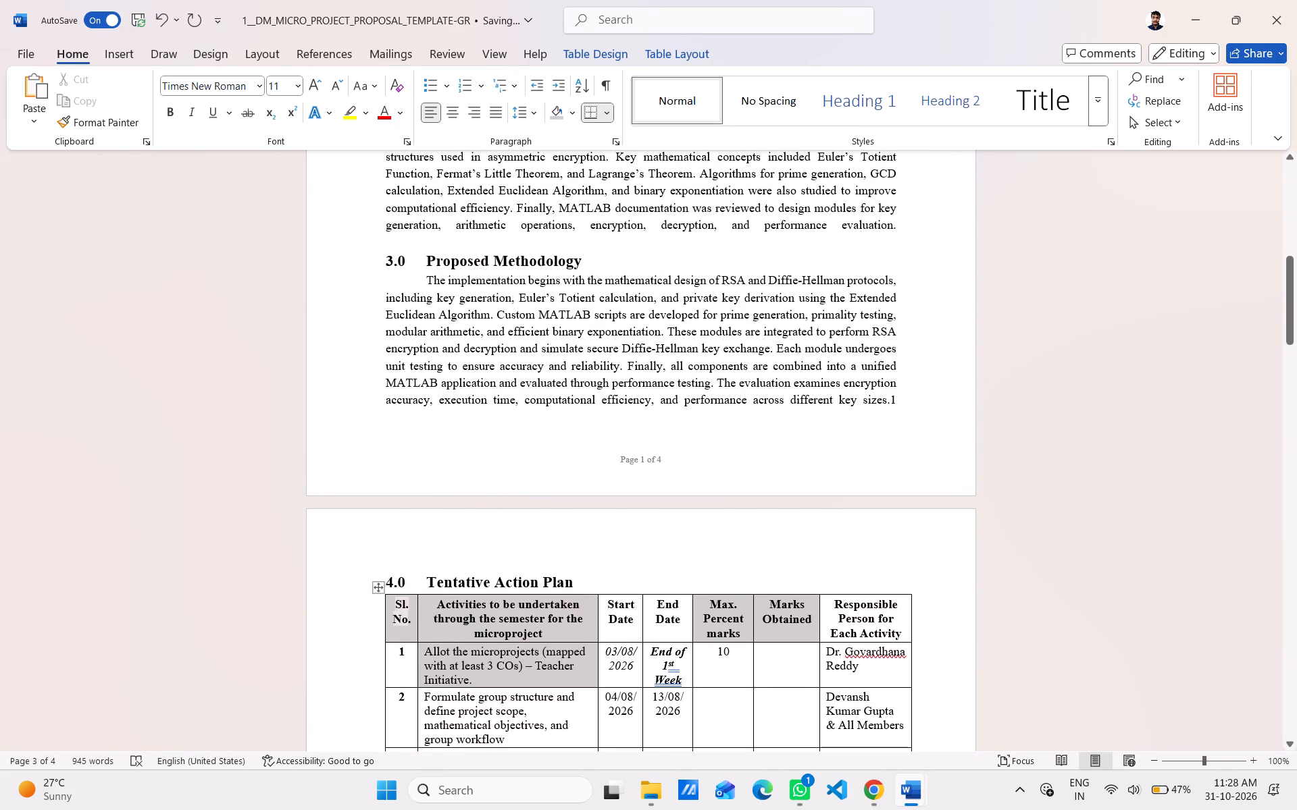
pyautogui.scroll(1, 750, 452)
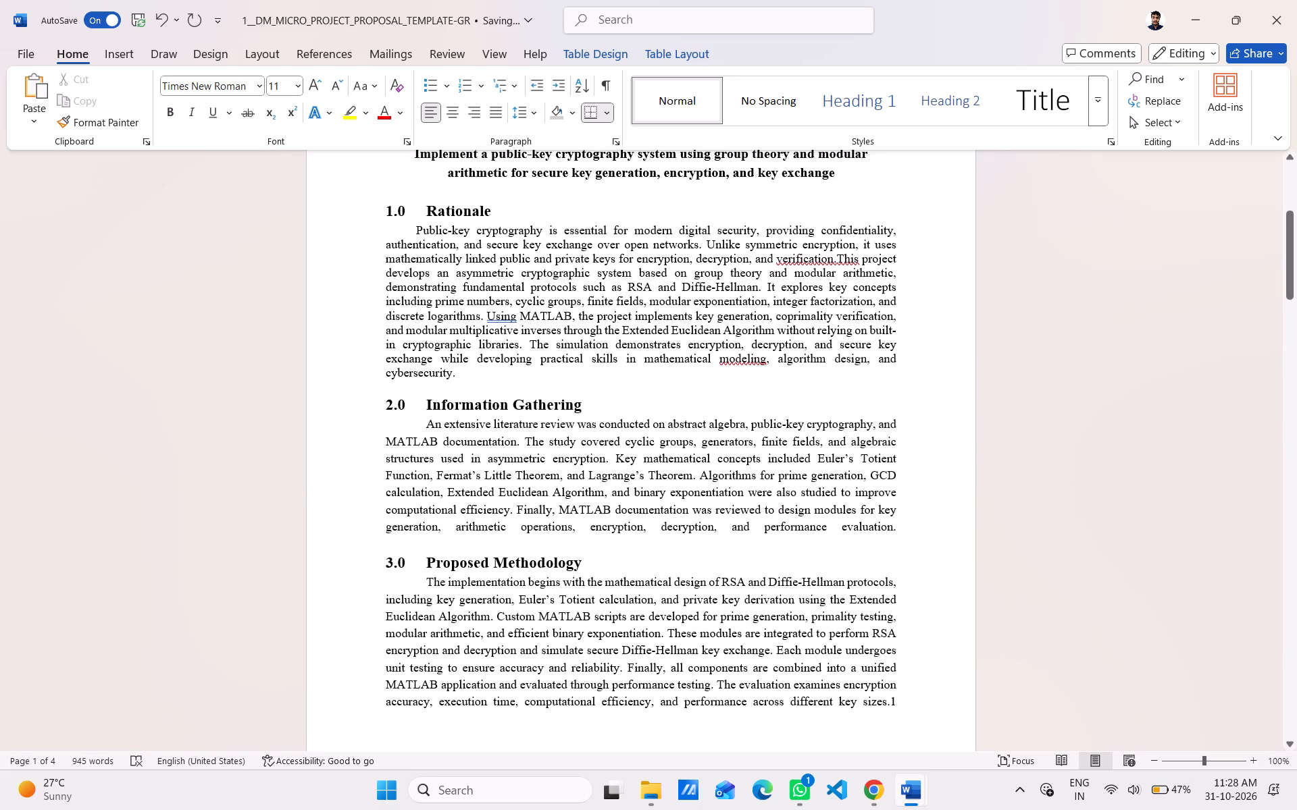
pyautogui.scroll(1, 707, 469)
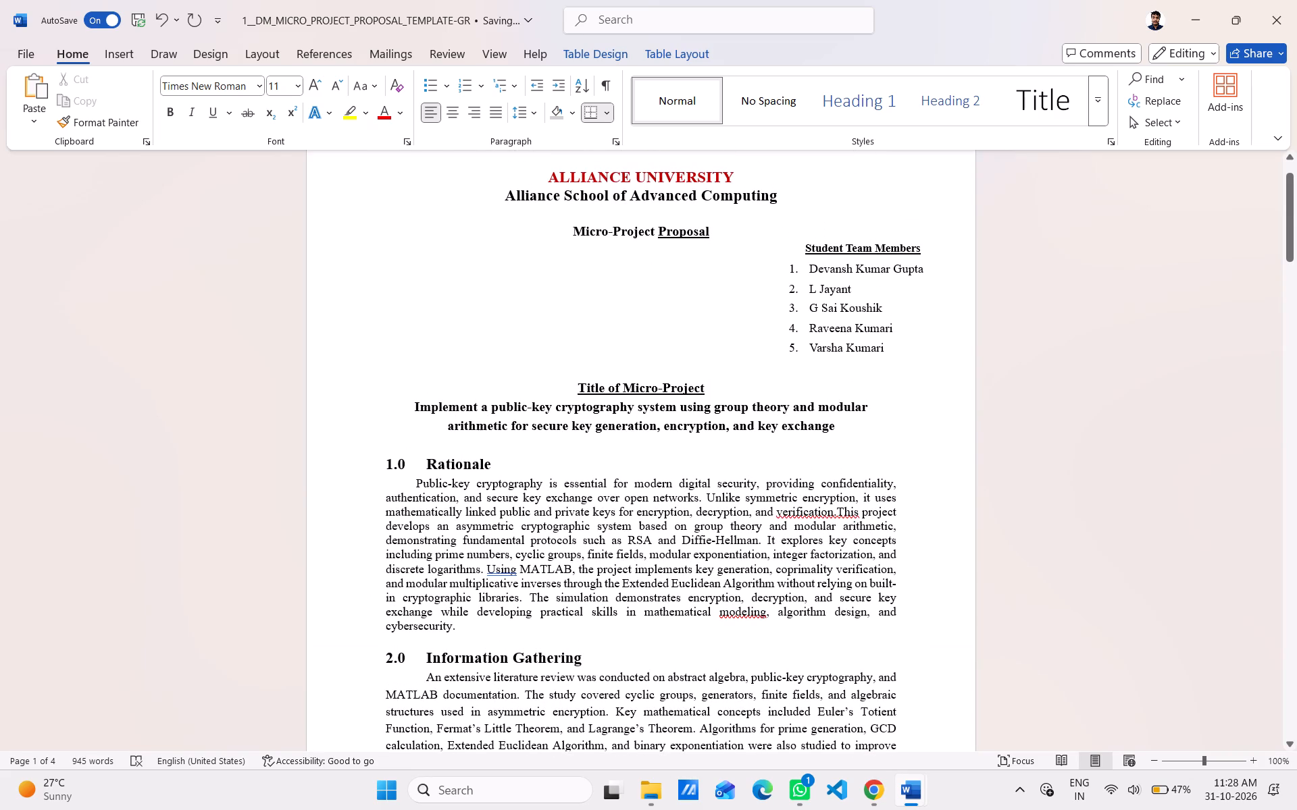
pyautogui.click(898, 347)
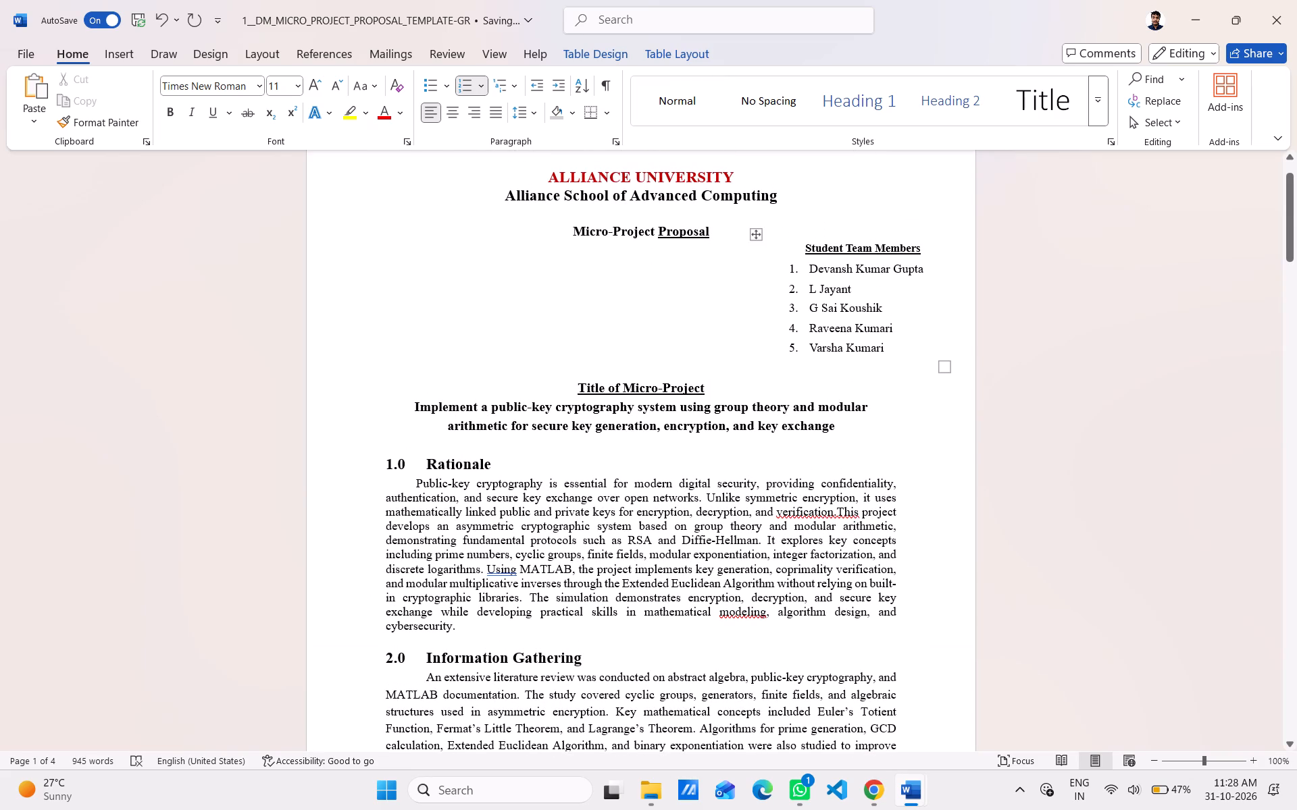
pyautogui.scroll(1, 783, 349)
pyautogui.click(780, 265)
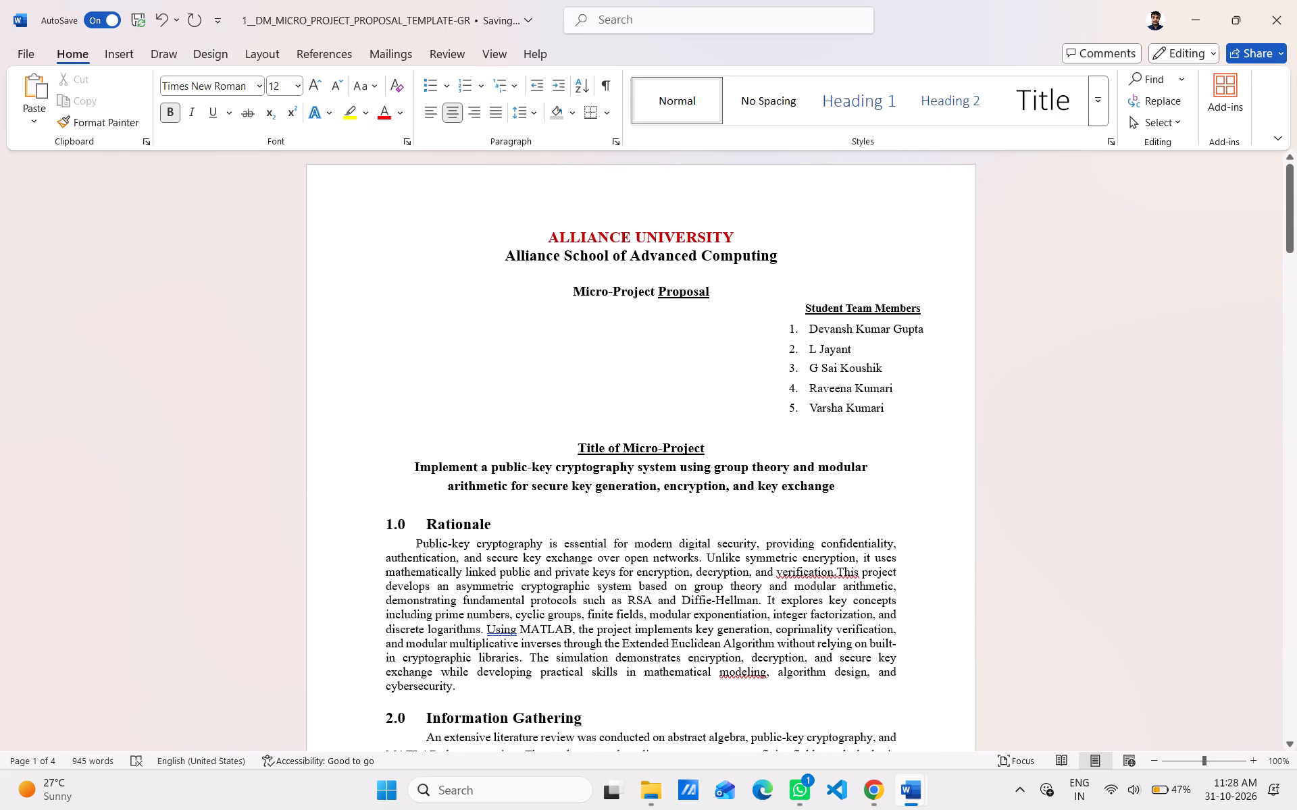
pyautogui.press('Delete')
# Resize the Tentative Resources Required table to about the width of the action plan table, with taller rows.
pyautogui.scroll(-9, 780, 265)
pyautogui.scroll(1, 780, 265)
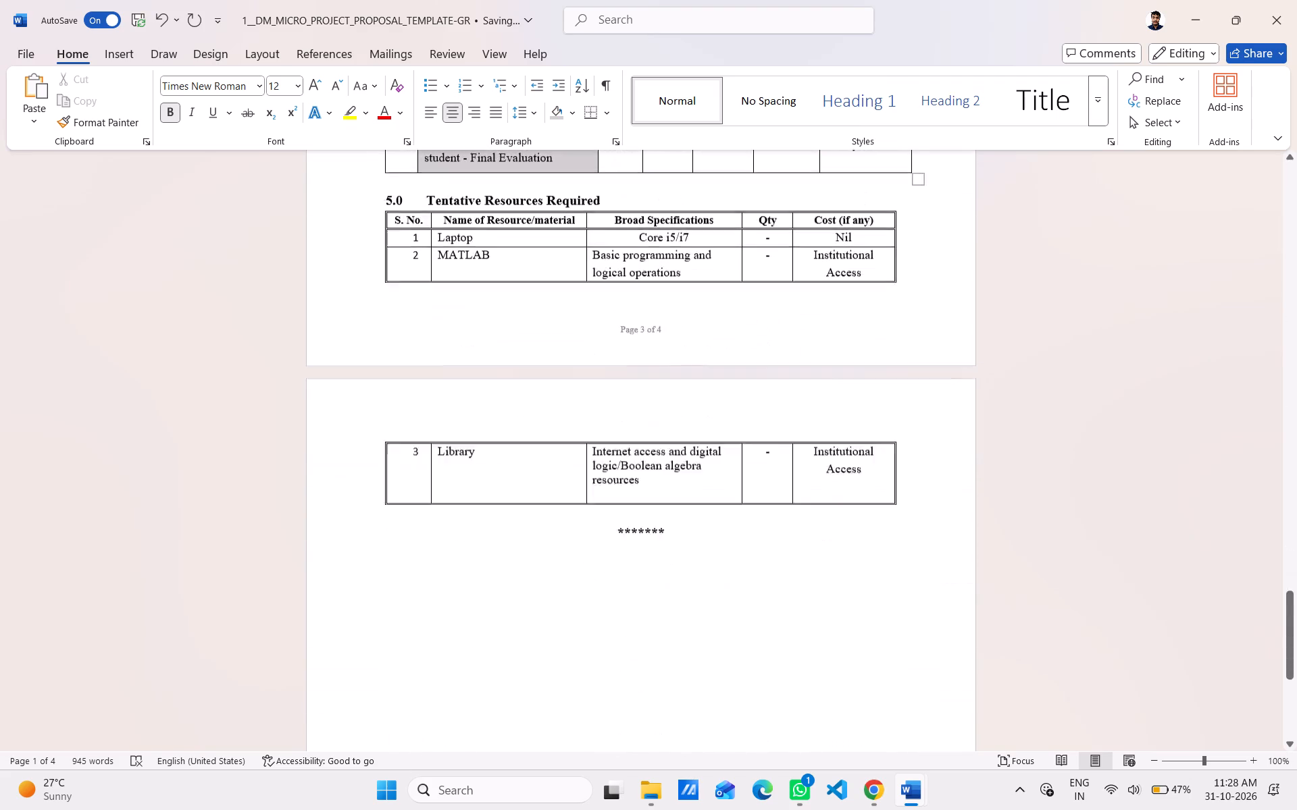
pyautogui.scroll(2, 780, 265)
pyautogui.scroll(-1, 780, 265)
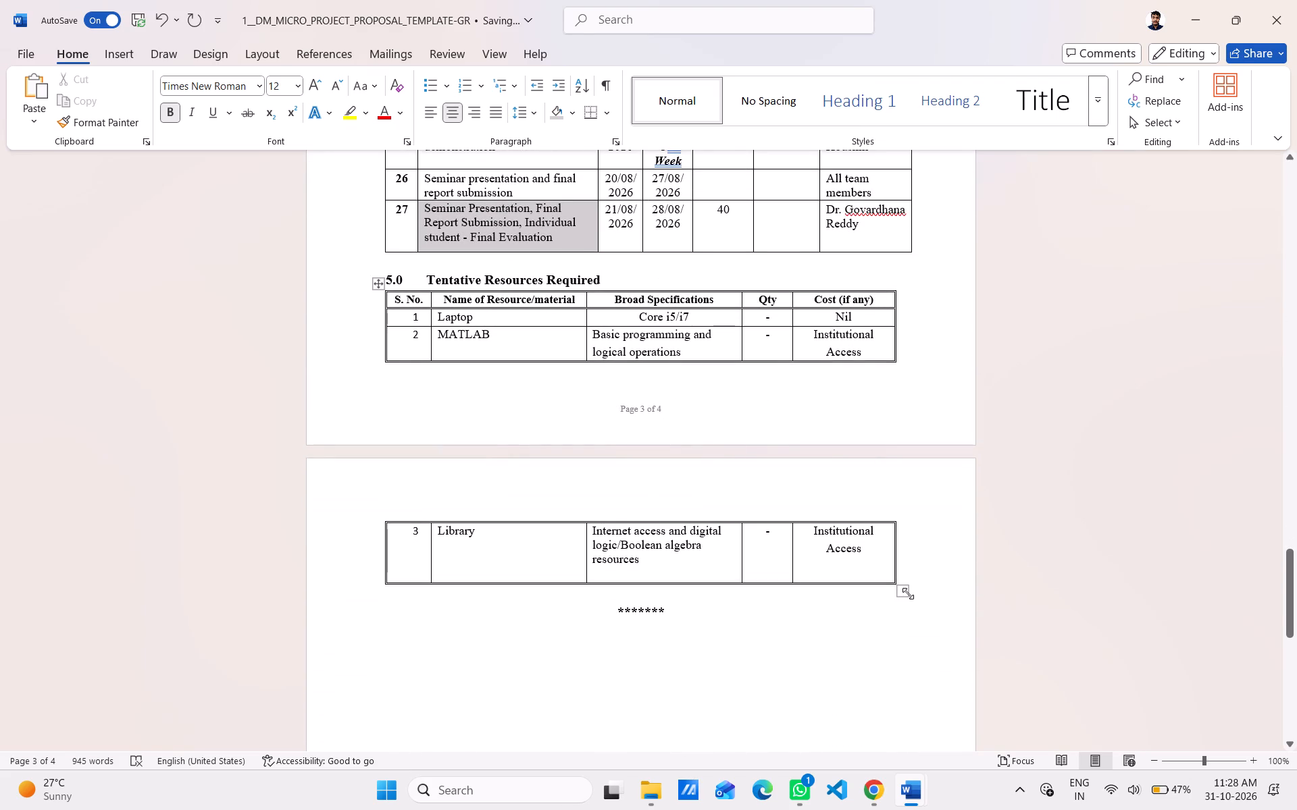
pyautogui.moveTo(908, 593); pyautogui.dragTo(917, 558)
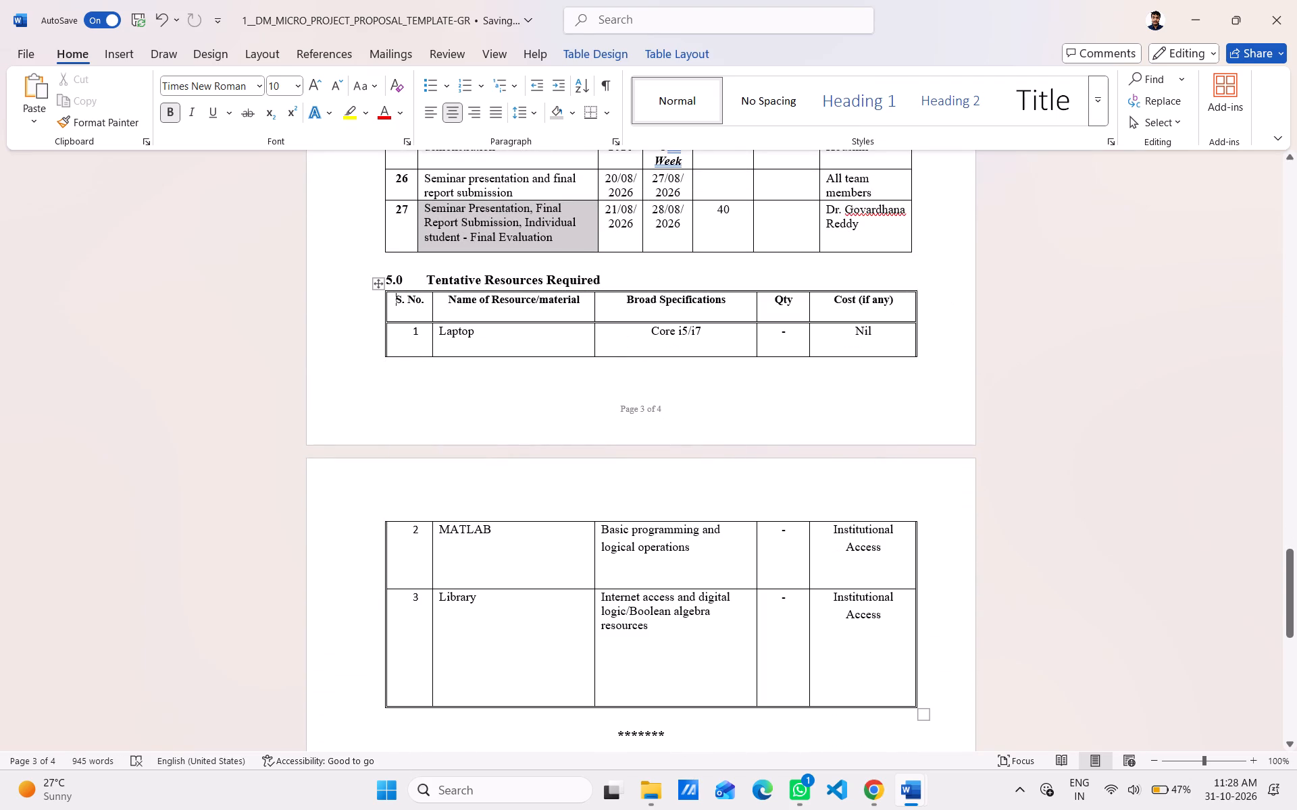
# Review the proposal's layout and page breaks from the action plan back through the opening sections on the first page.
pyautogui.scroll(4, 896, 487)
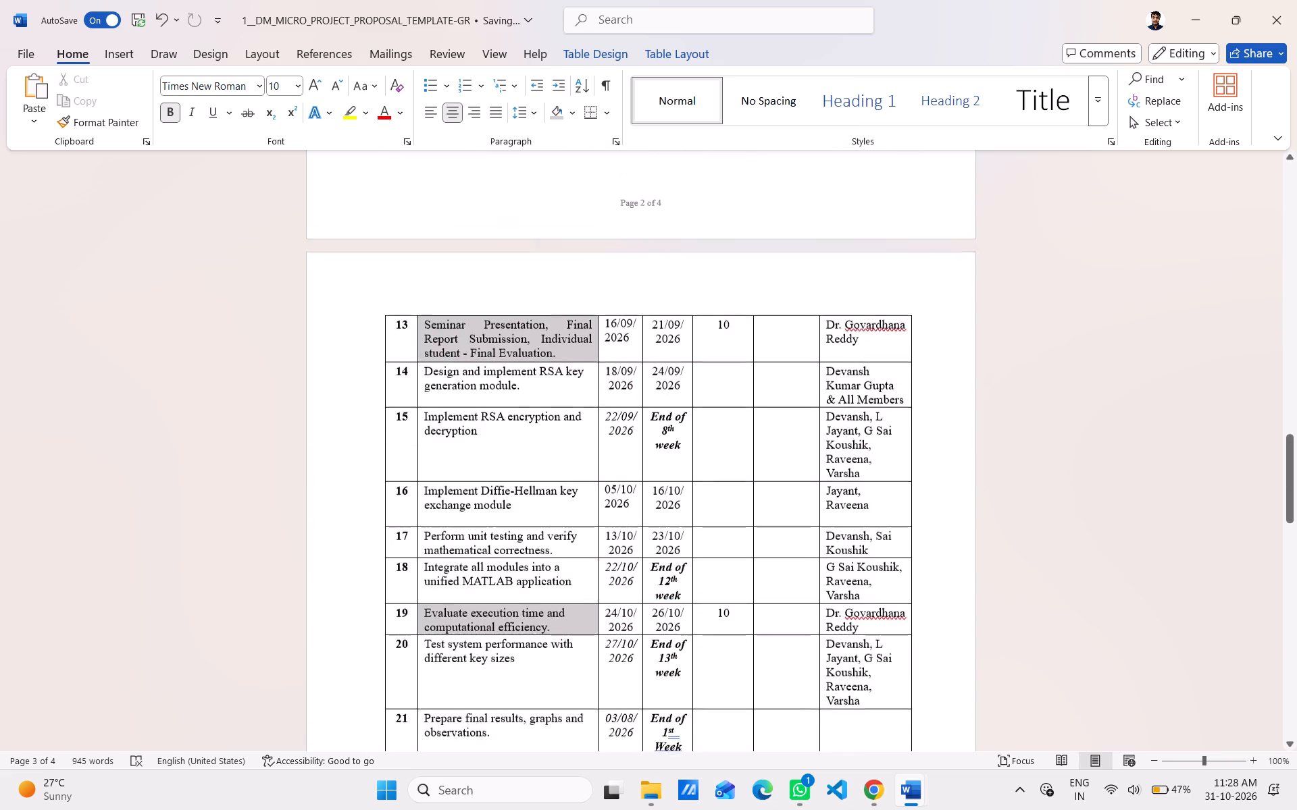
pyautogui.scroll(2, 896, 487)
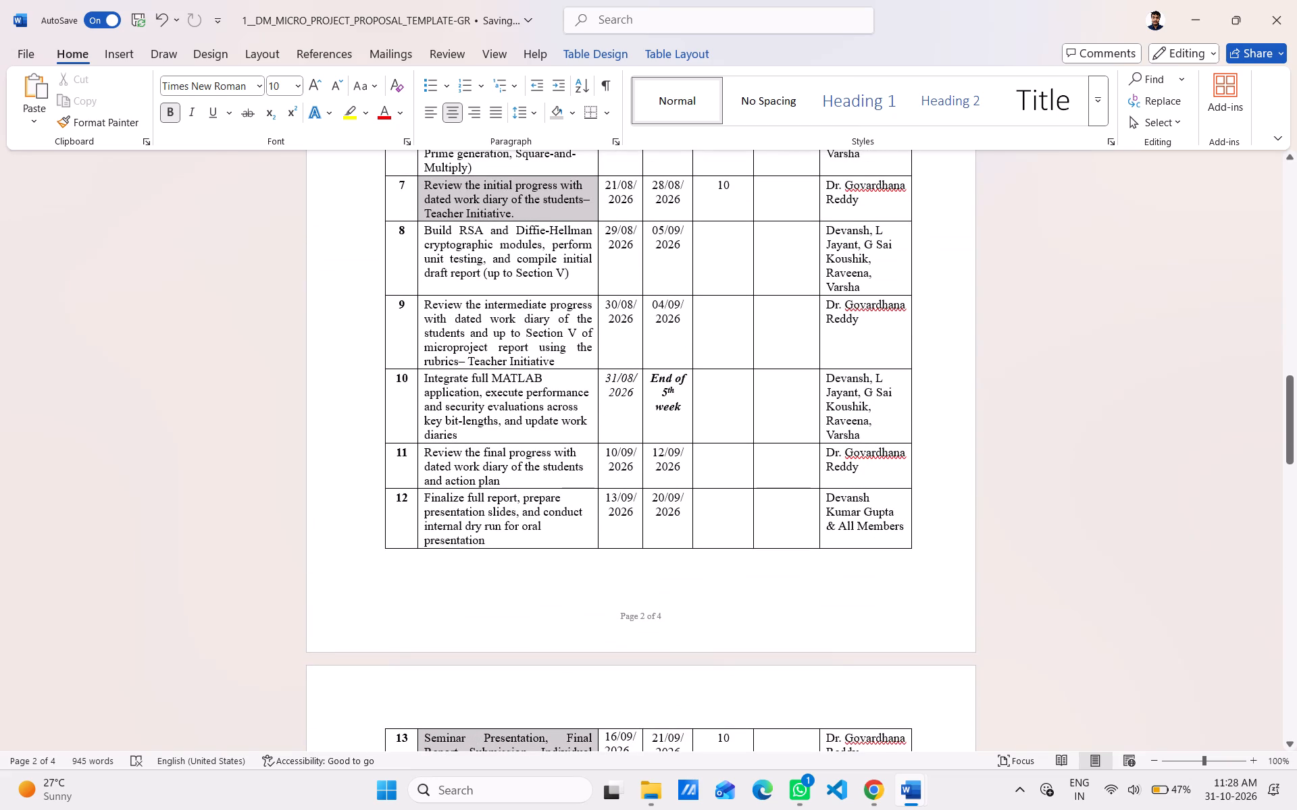
pyautogui.scroll(4, 896, 487)
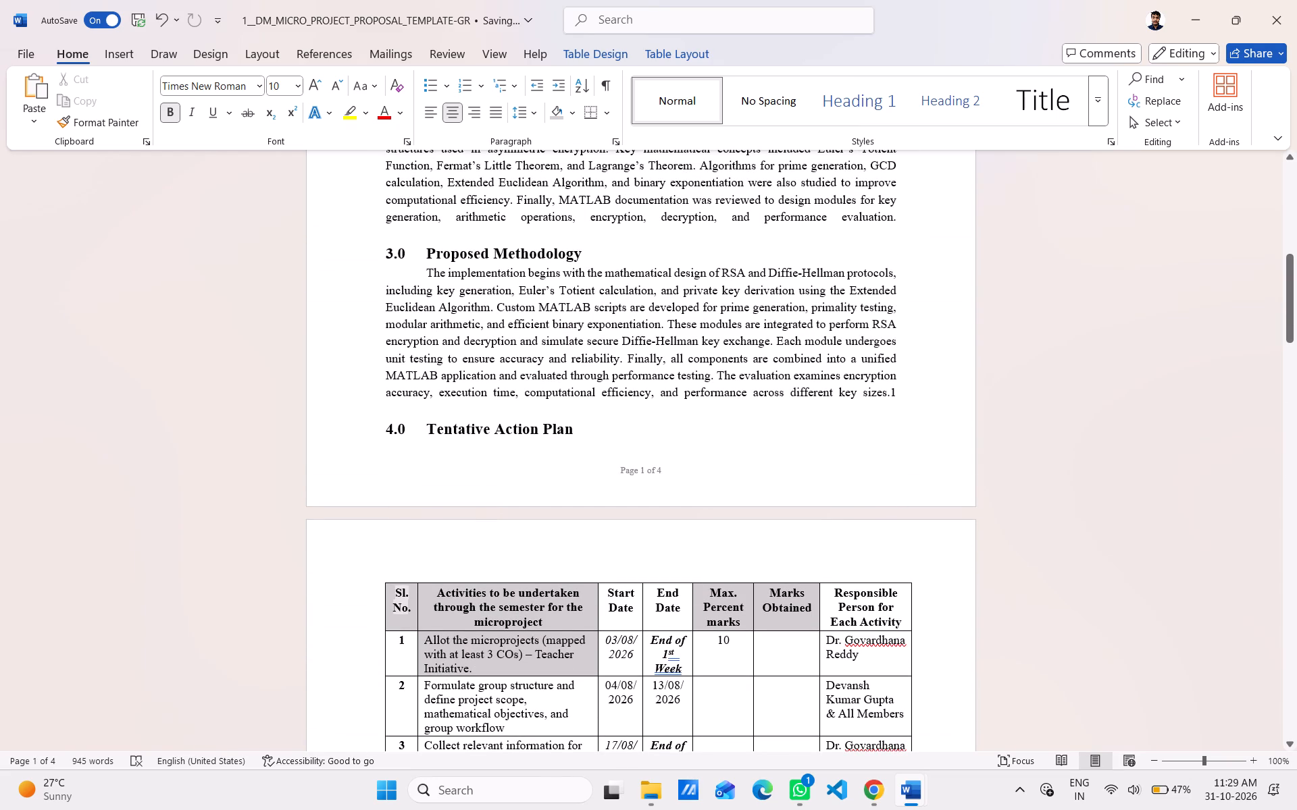
pyautogui.scroll(3, 885, 411)
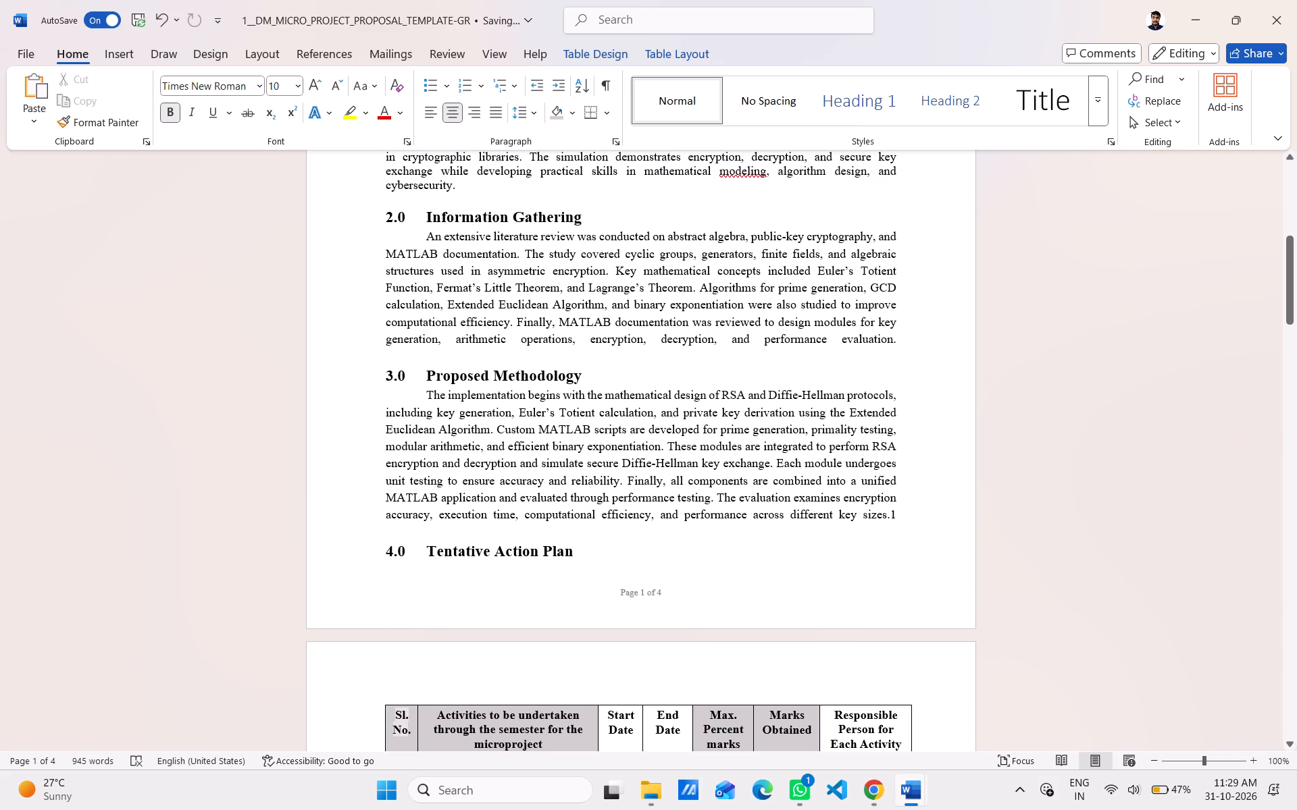
pyautogui.scroll(2, 885, 411)
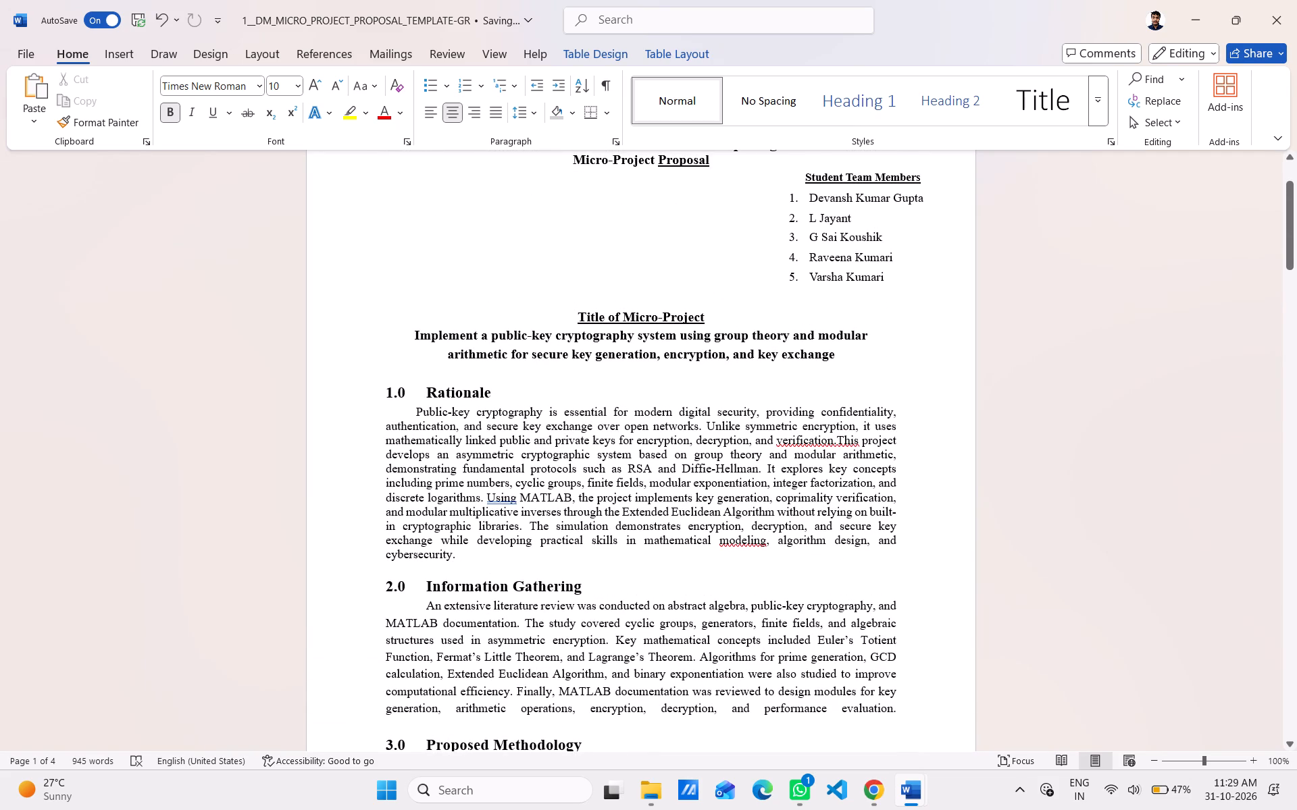
pyautogui.scroll(-1, 732, 559)
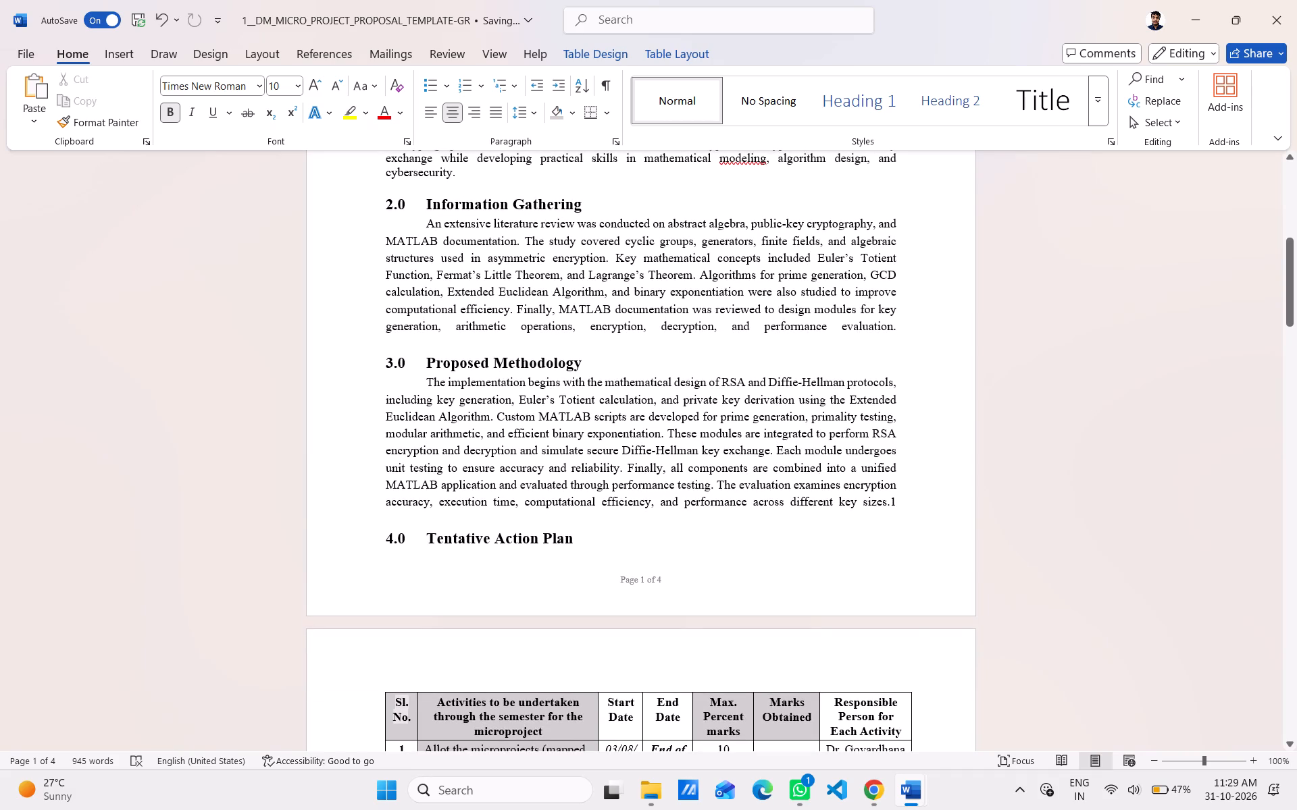
# Review the page breaks and table layout across all four pages, from the opening sections through the action plan to the resources table.
pyautogui.scroll(-5, 732, 559)
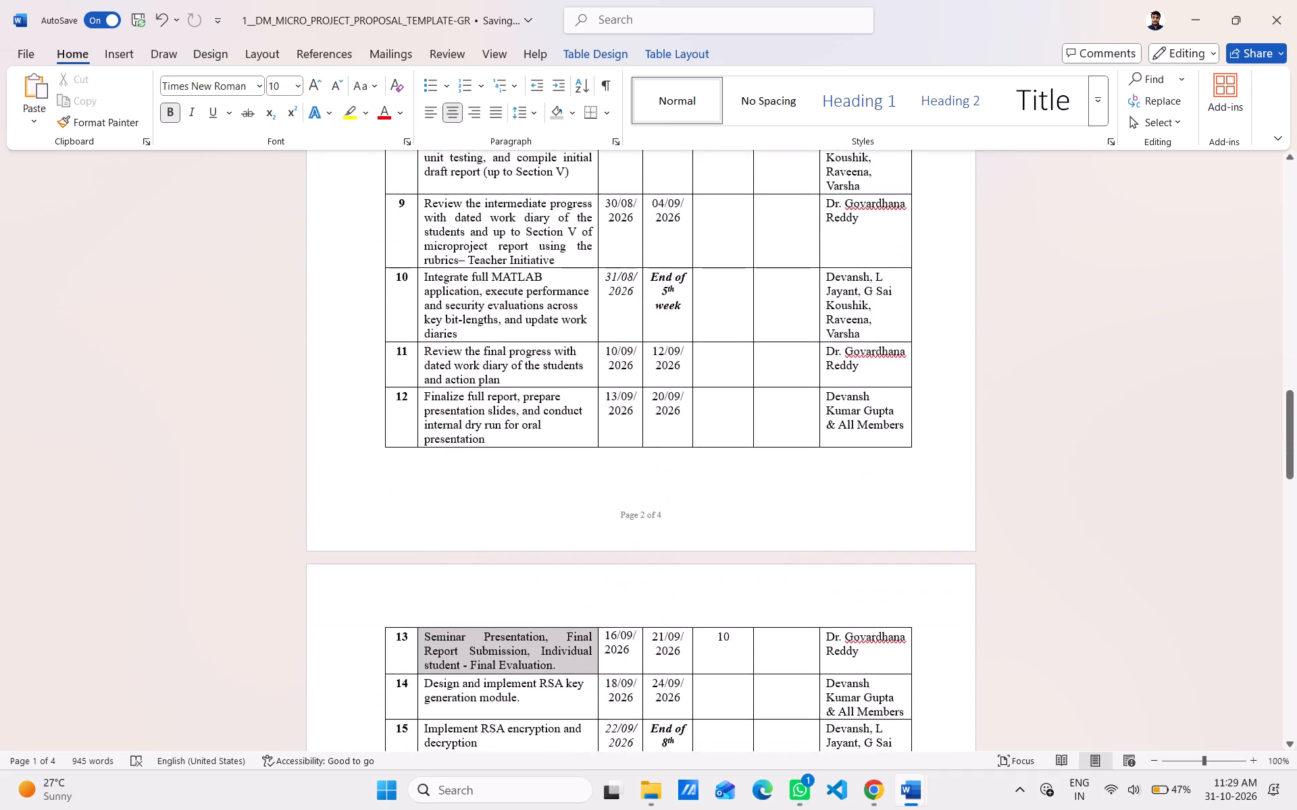
pyautogui.scroll(-5, 732, 559)
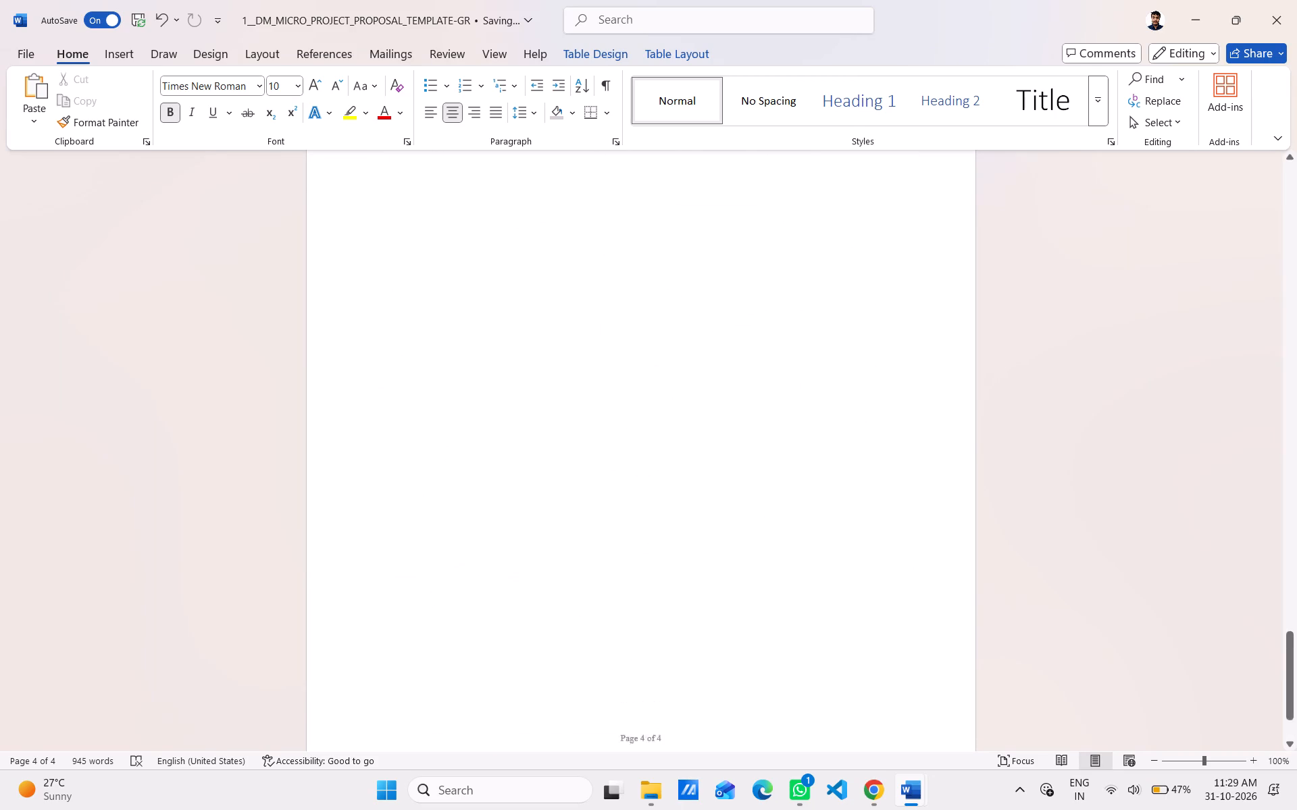
pyautogui.scroll(1, 732, 559)
pyautogui.scroll(1, 551, 497)
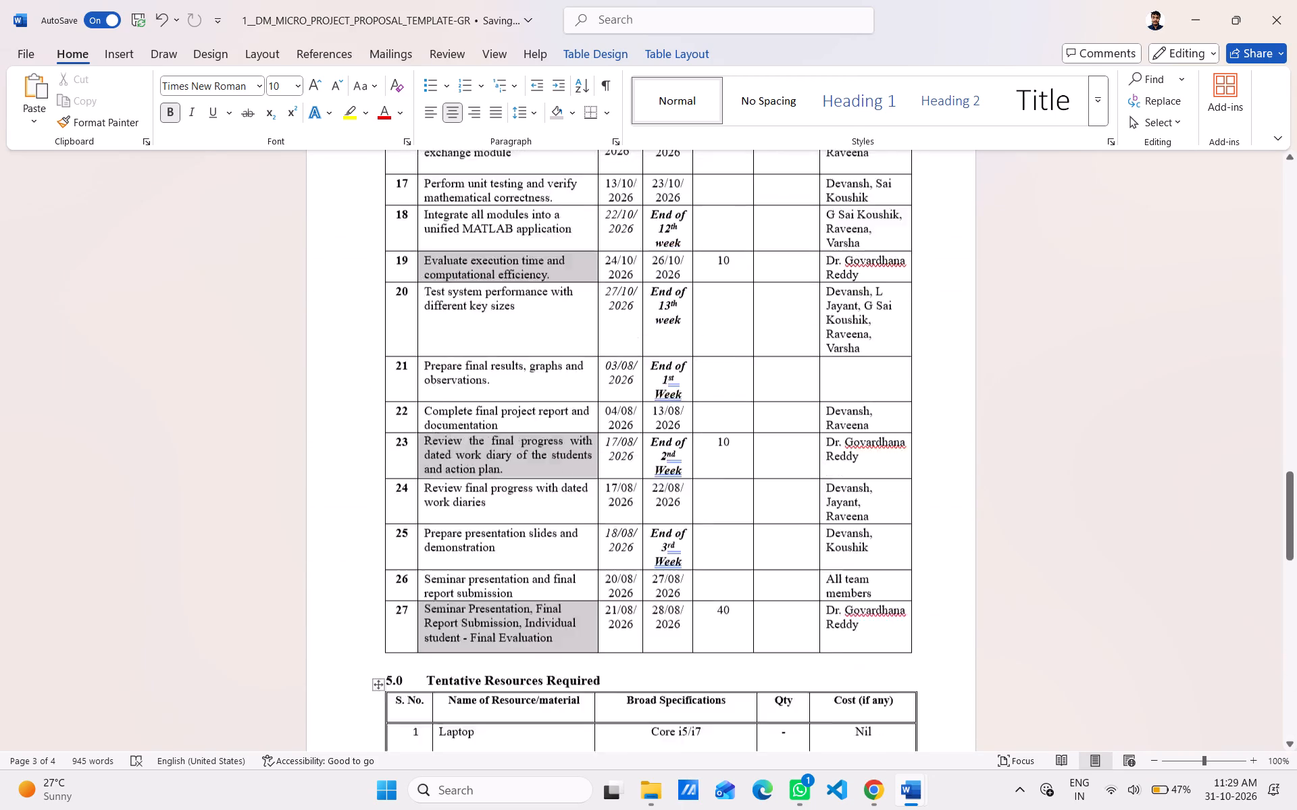
pyautogui.scroll(1, 551, 497)
pyautogui.scroll(-1, 551, 497)
pyautogui.scroll(6, 551, 497)
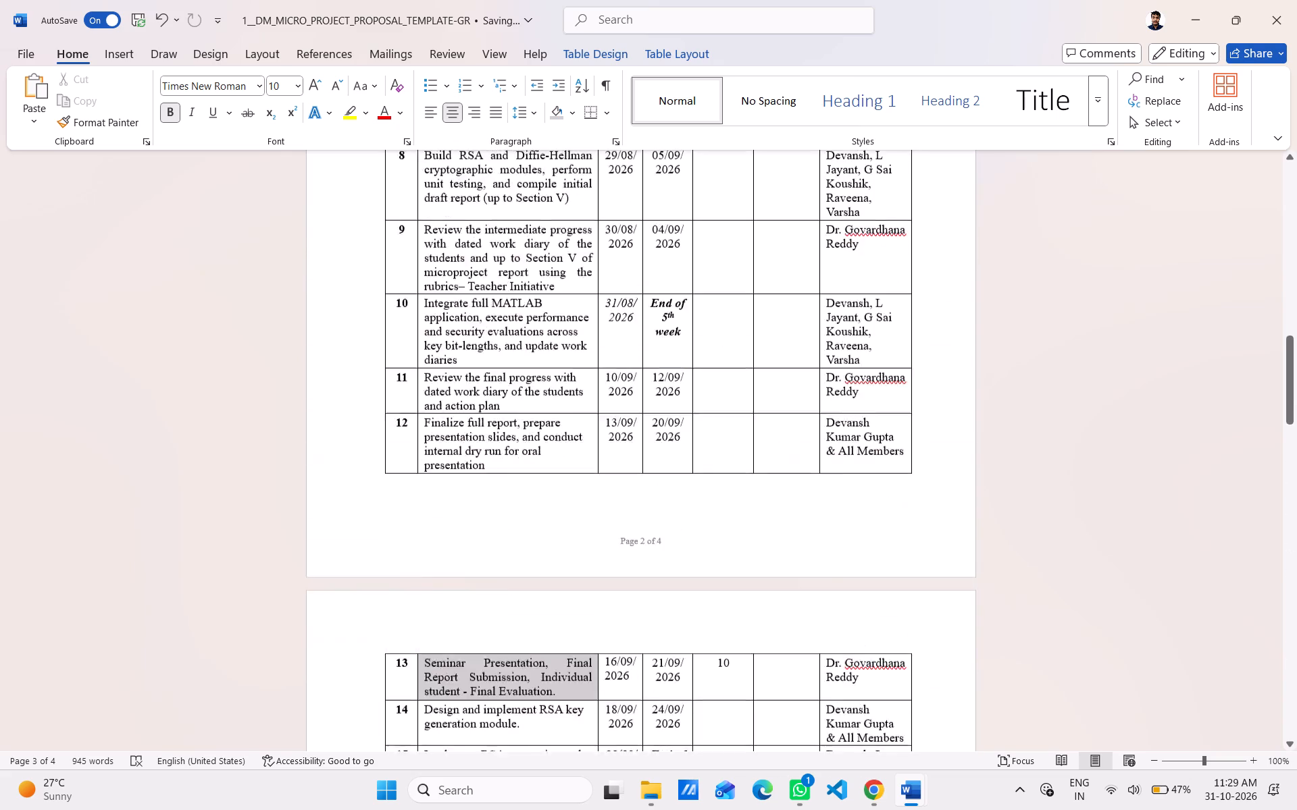
pyautogui.scroll(3, 551, 497)
pyautogui.scroll(-1, 588, 597)
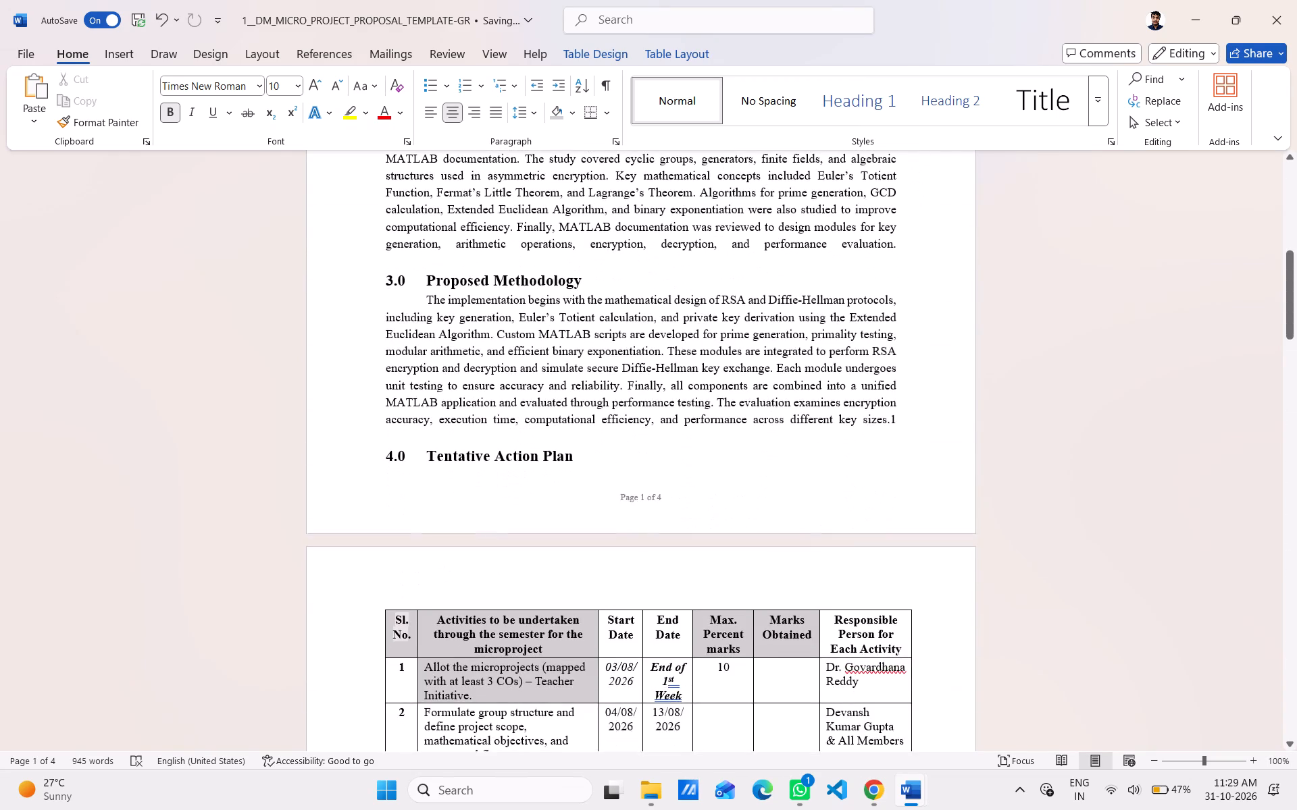
pyautogui.scroll(-5, 588, 597)
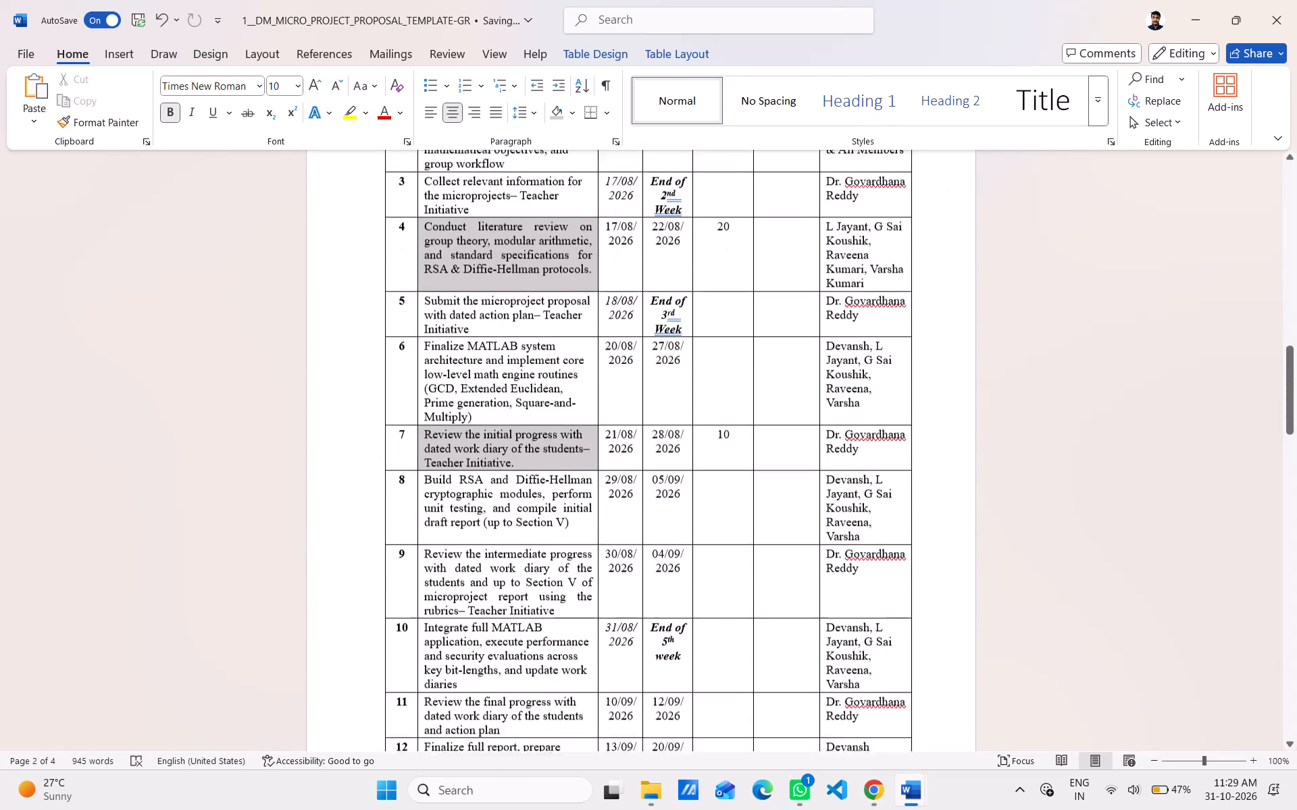
pyautogui.scroll(-5, 588, 597)
pyautogui.scroll(2, 588, 597)
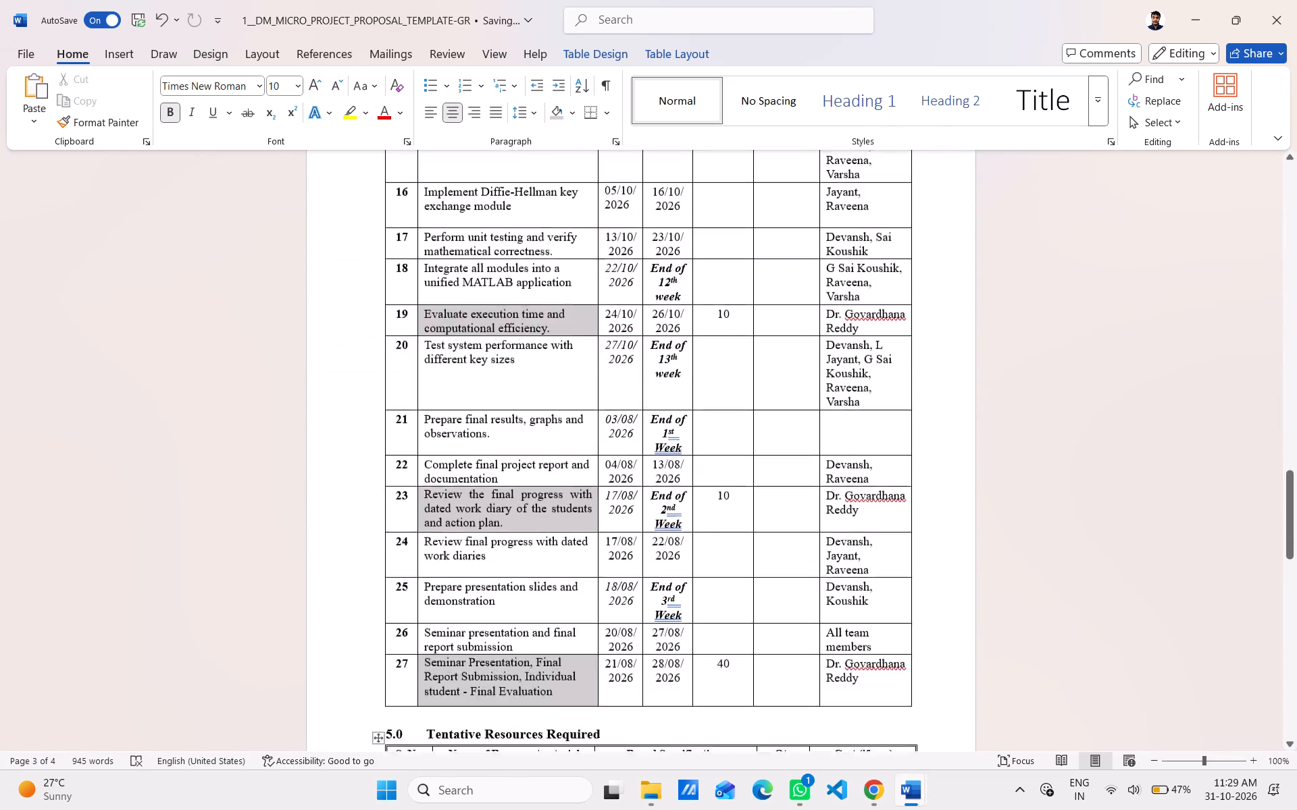
pyautogui.scroll(7, 588, 597)
pyautogui.scroll(-1, 694, 695)
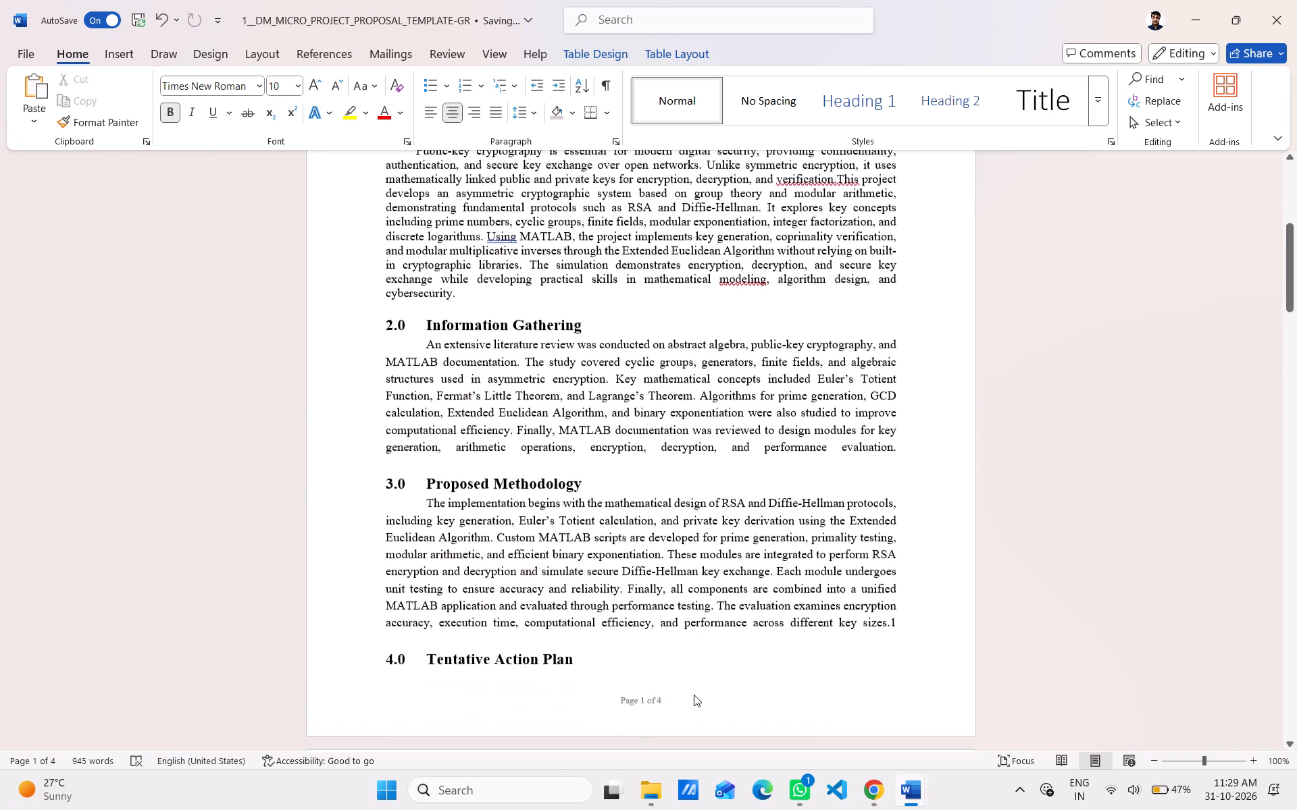
pyautogui.scroll(-2, 694, 695)
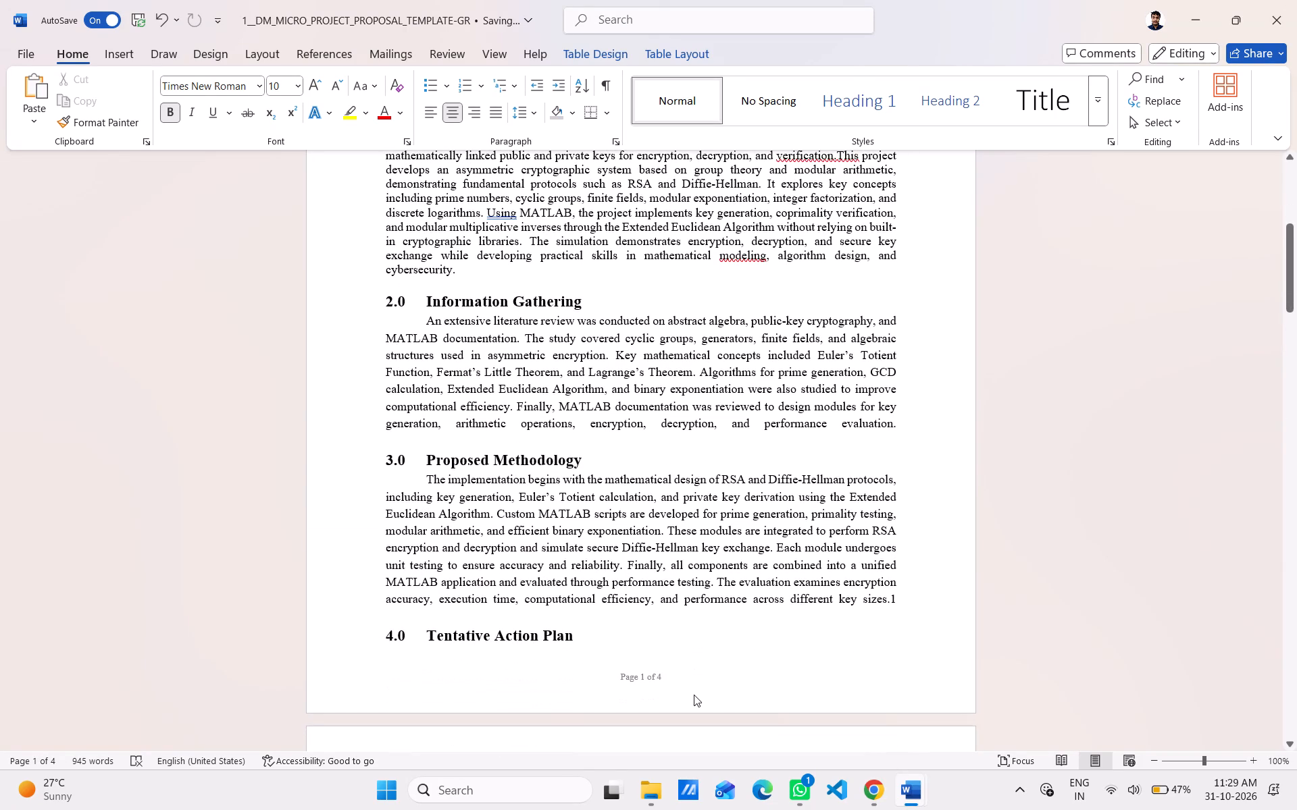
pyautogui.moveTo(896, 424); pyautogui.dragTo(676, 379)
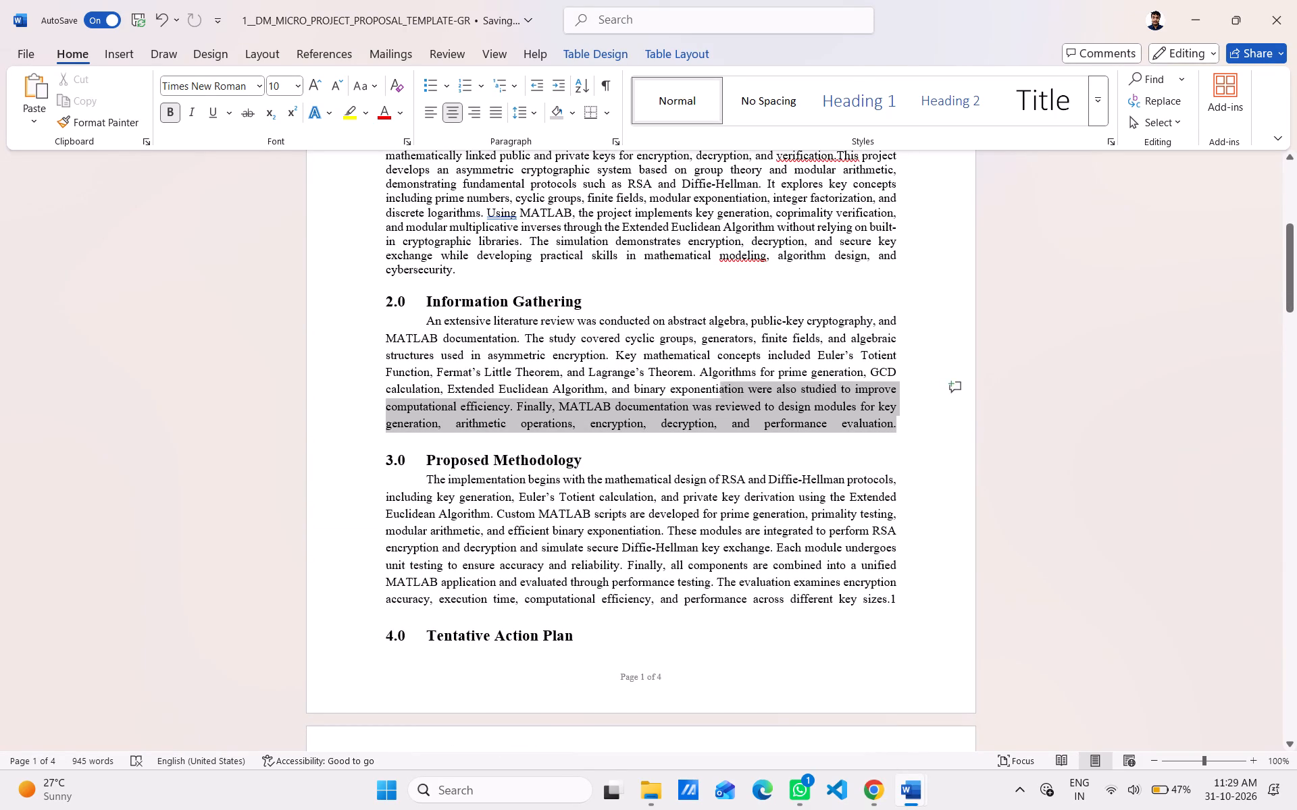
pyautogui.moveTo(676, 379); pyautogui.dragTo(437, 328)
pyautogui.hotkey('ctrl', 'c')
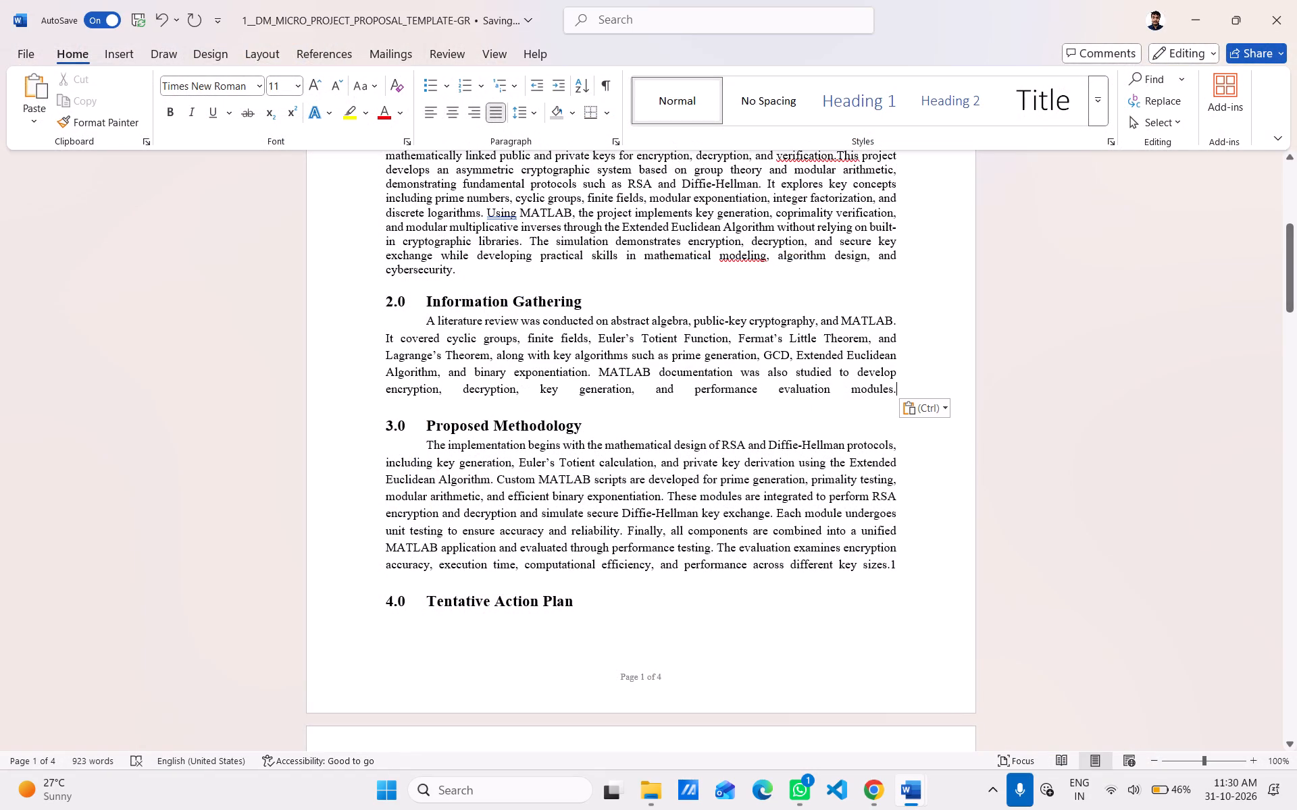
# Delete the line break after the Information Gathering paragraph, just above the Proposed Methodology heading.
pyautogui.press('Delete')
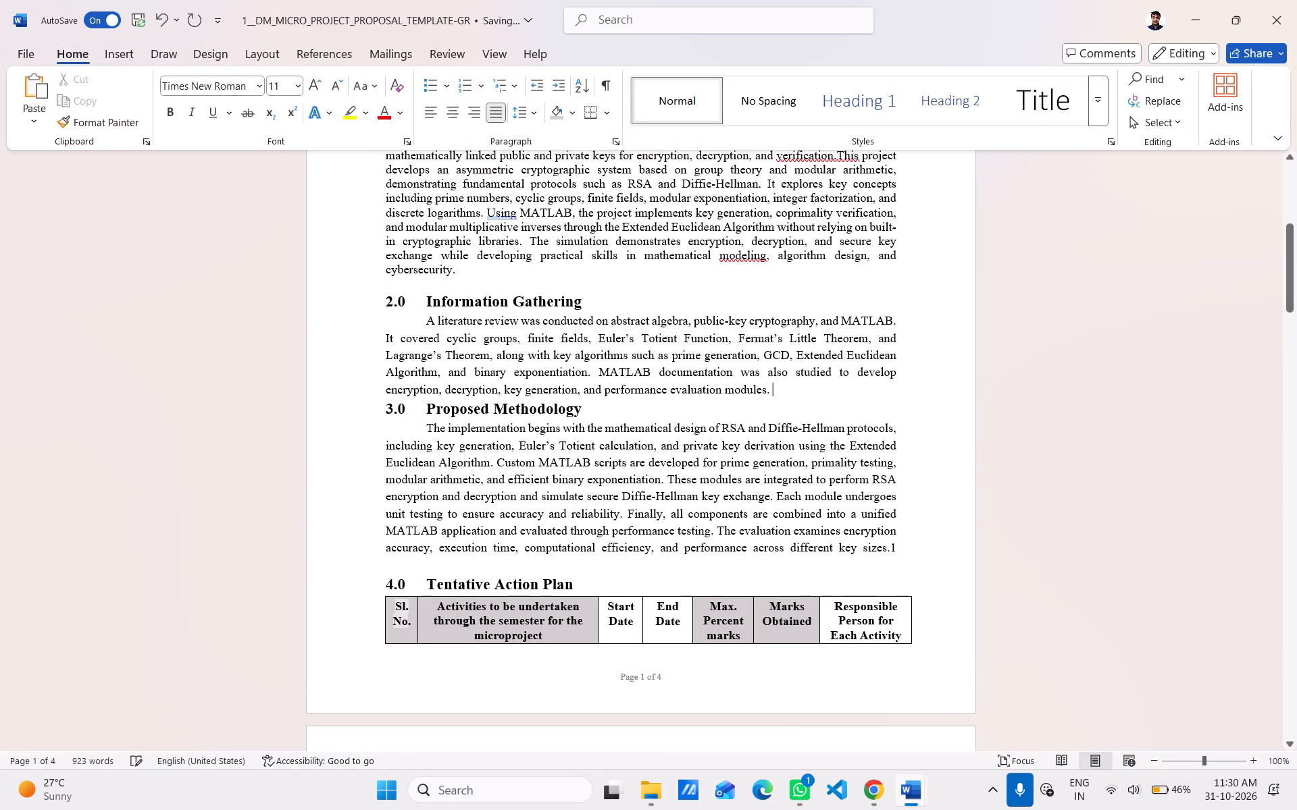
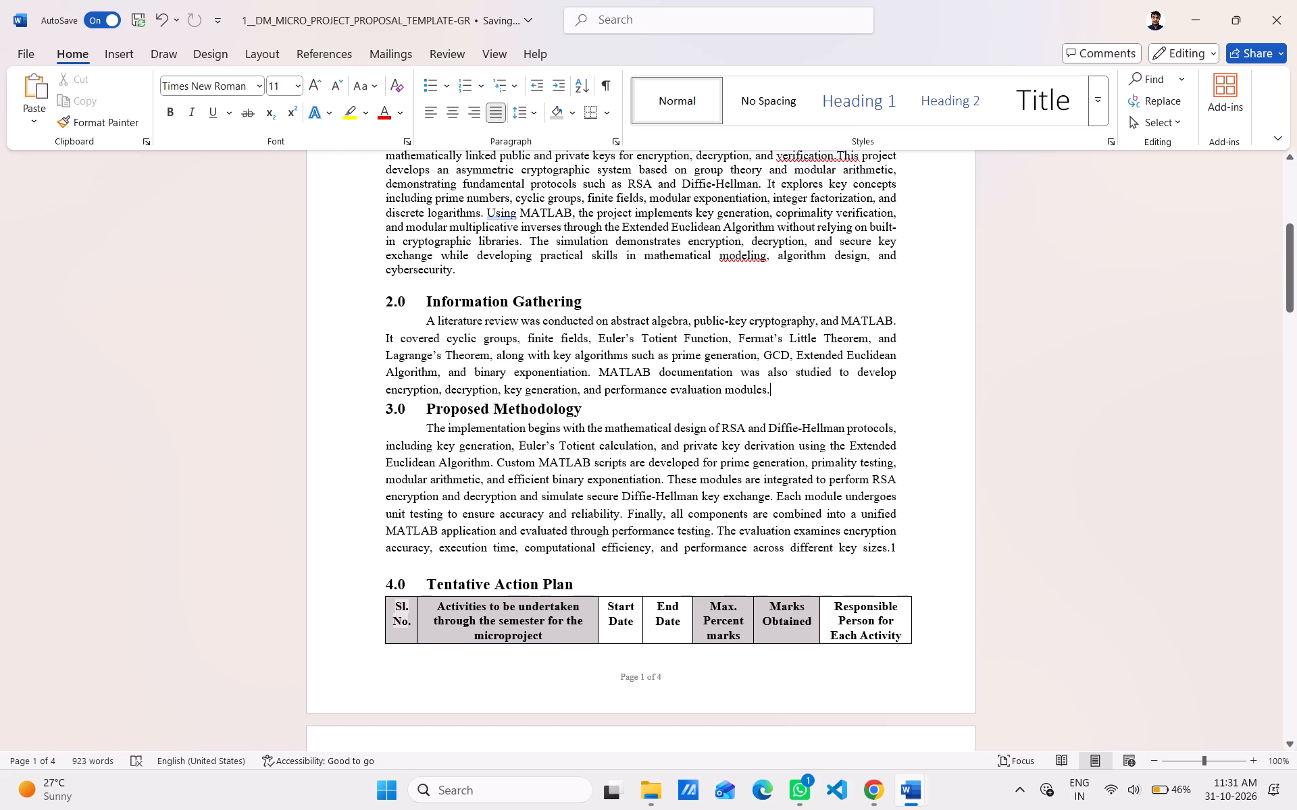
# Insert a line break after the Information Gathering paragraph, just above the Proposed Methodology heading.
pyautogui.hotkey('shift', 'Return')
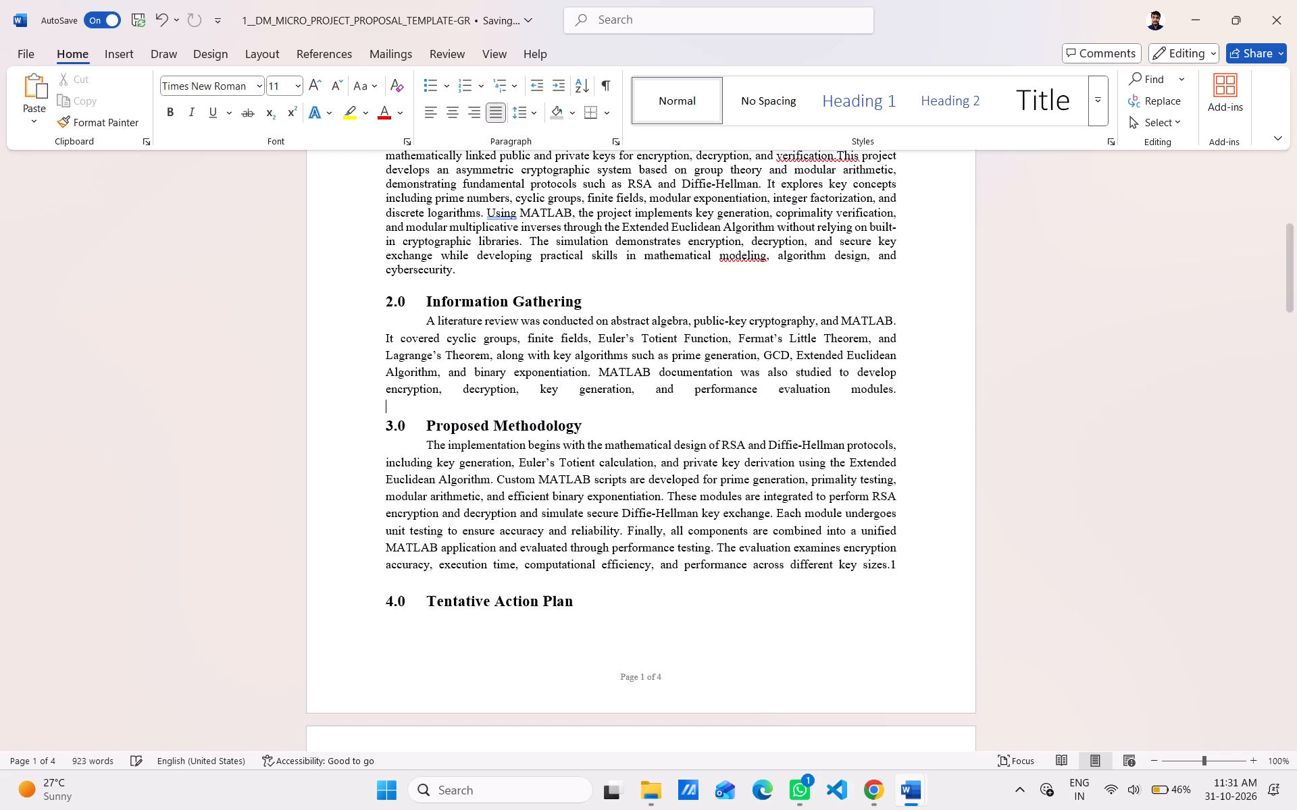
# Resize the Student Team Members table on the first page, reducing its height and widening it to the page's outer edge.
pyautogui.scroll(-18, 691, 439)
pyautogui.scroll(3, 691, 439)
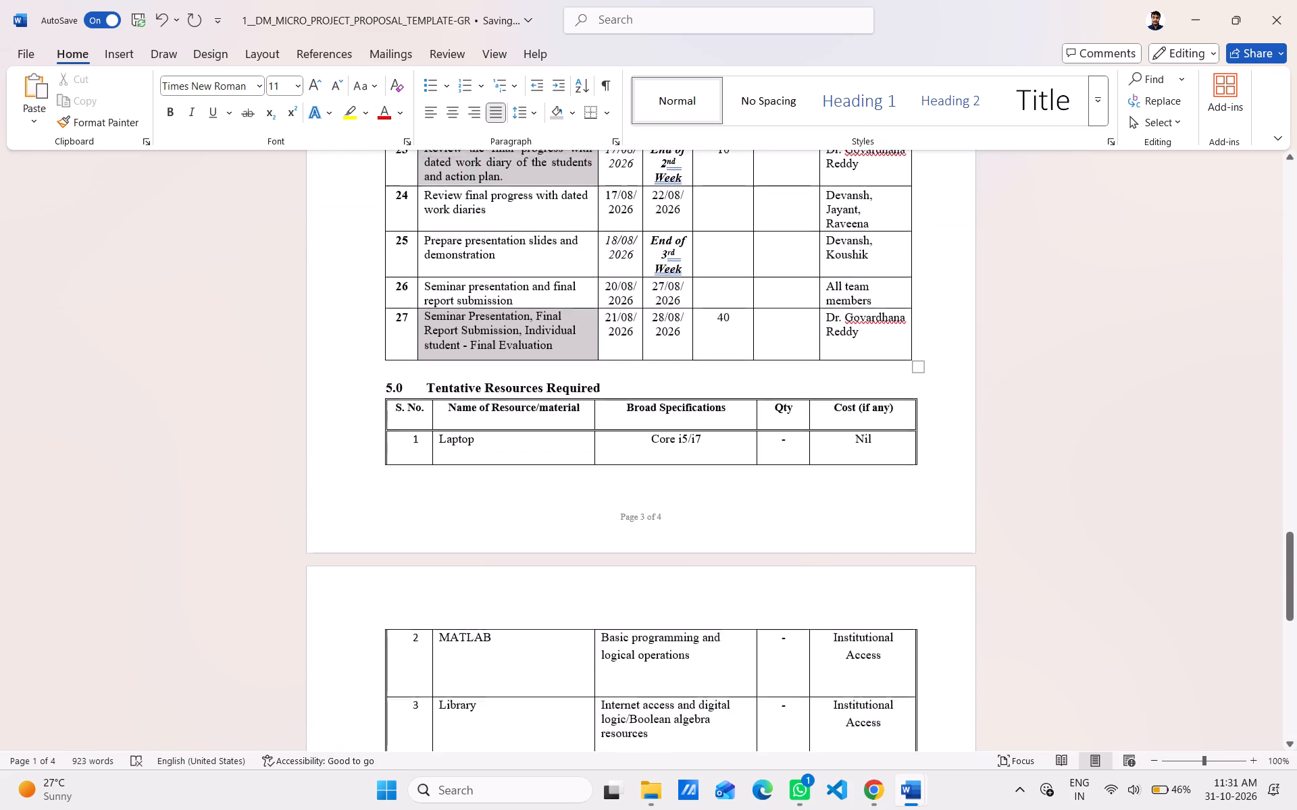
pyautogui.scroll(6, 691, 439)
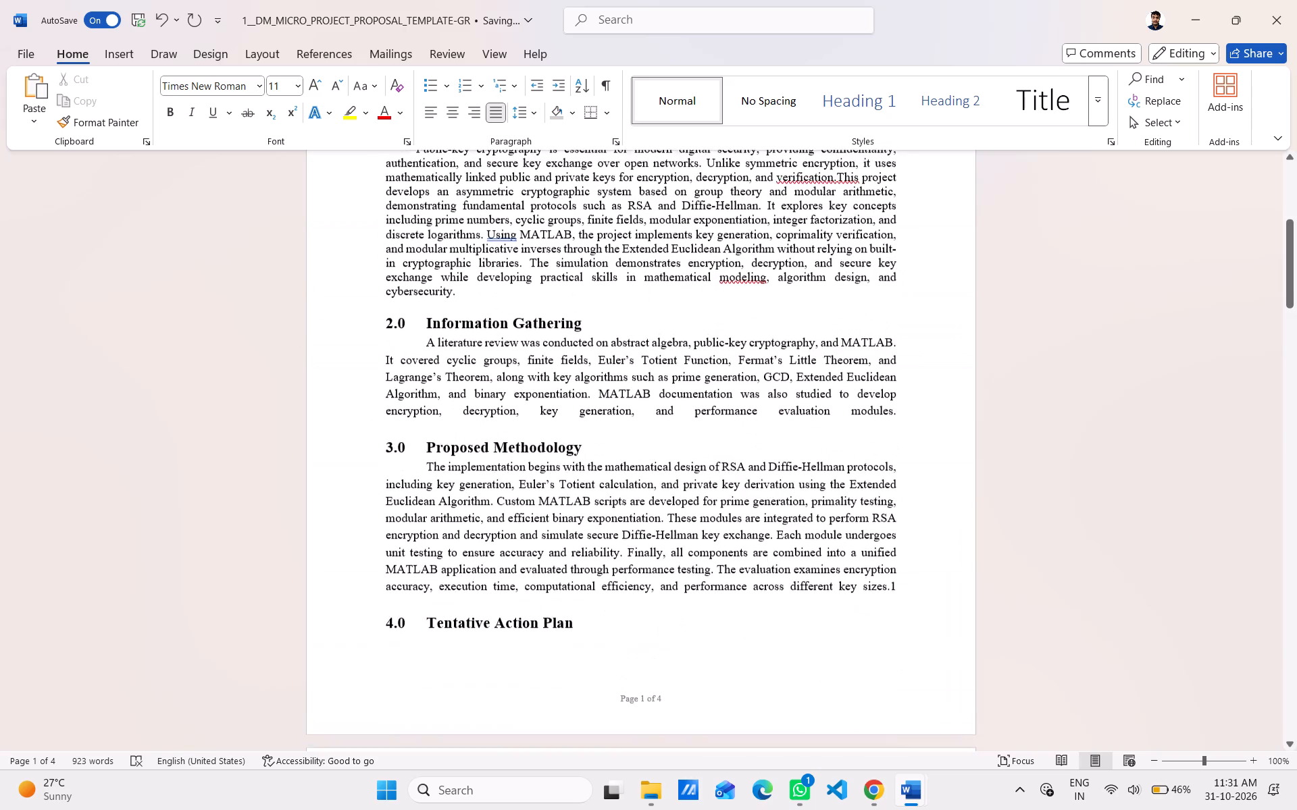
pyautogui.scroll(-1, 691, 439)
pyautogui.scroll(2, 691, 439)
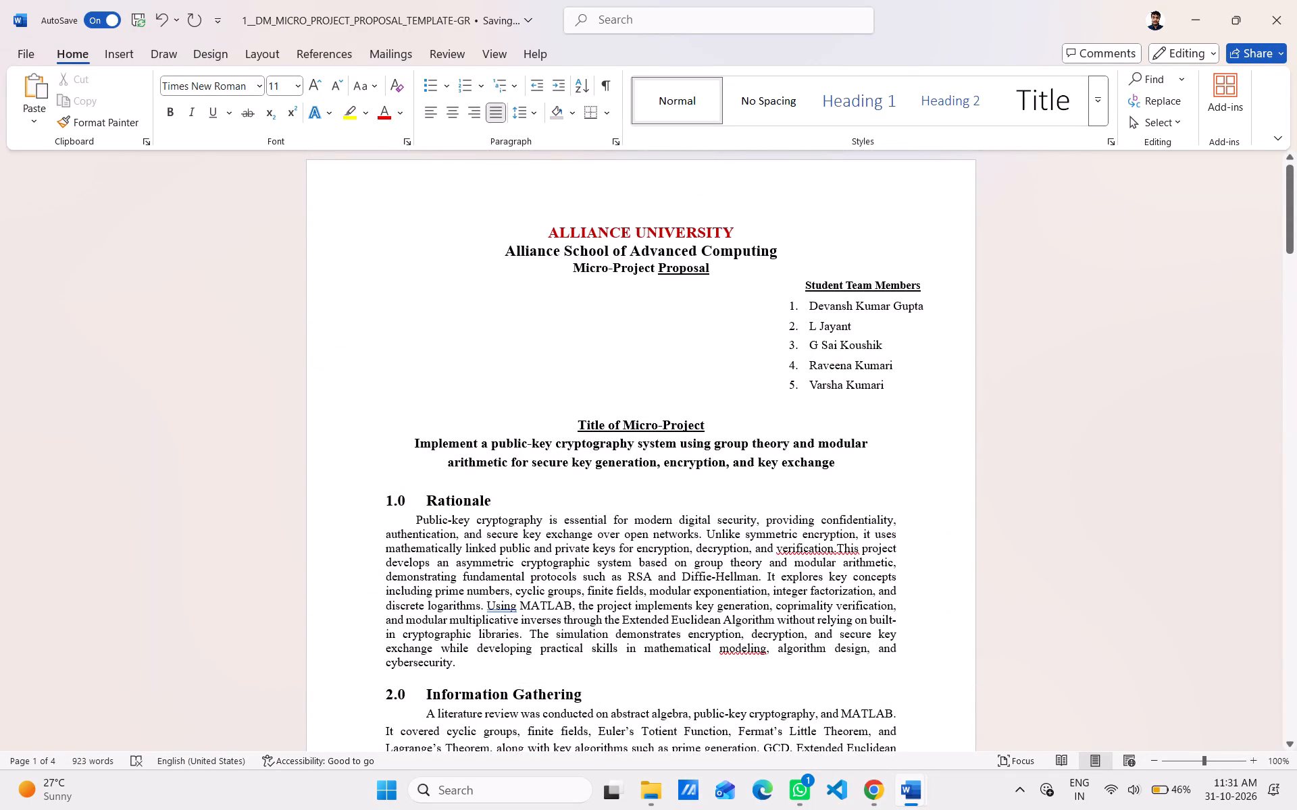
pyautogui.click(822, 334)
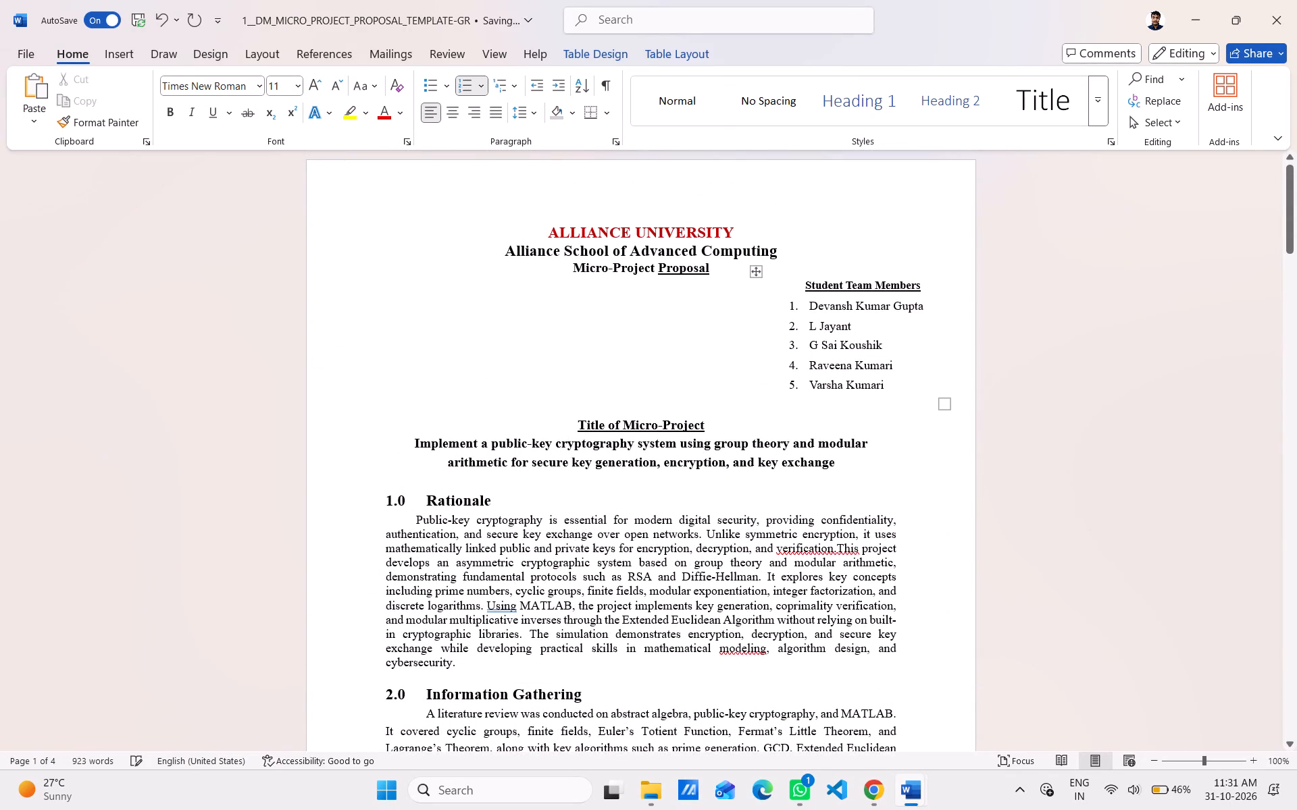
pyautogui.moveTo(948, 406); pyautogui.dragTo(955, 402)
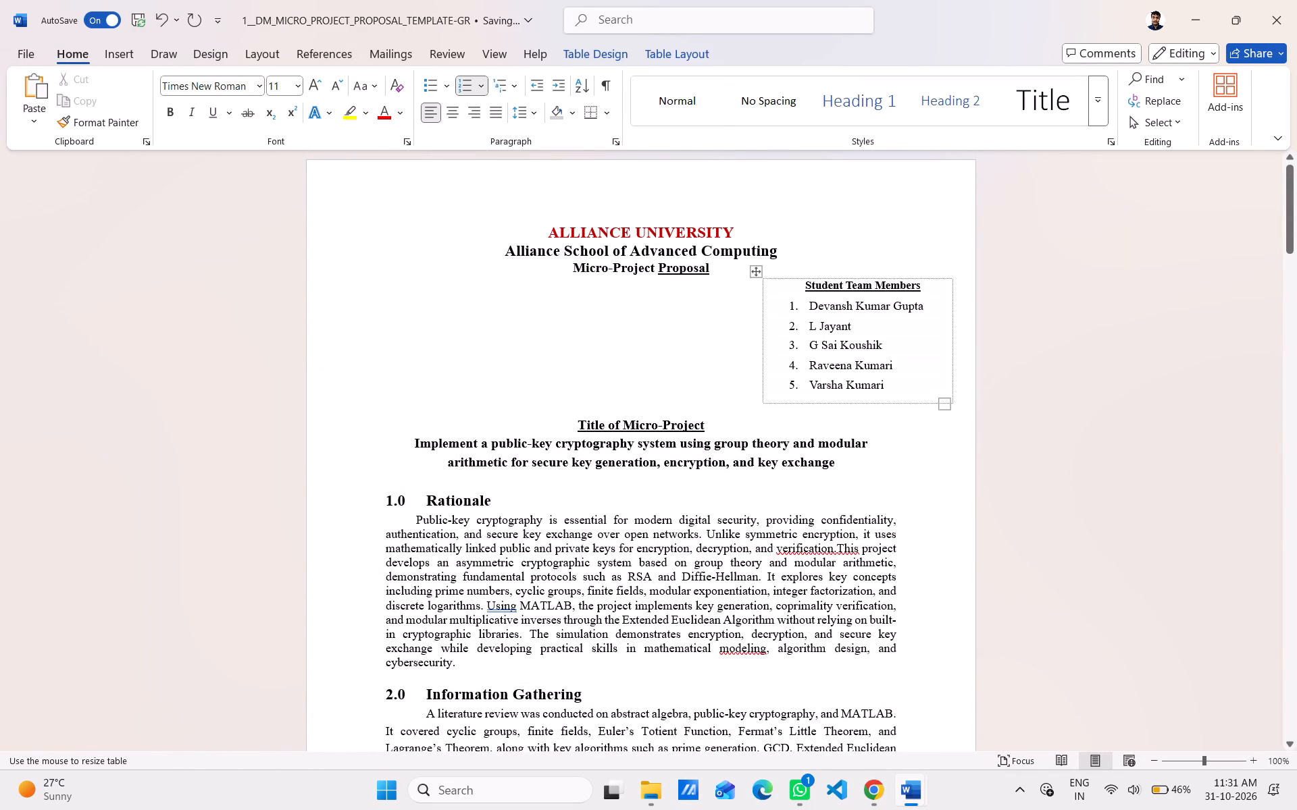
pyautogui.moveTo(955, 402); pyautogui.dragTo(959, 395)
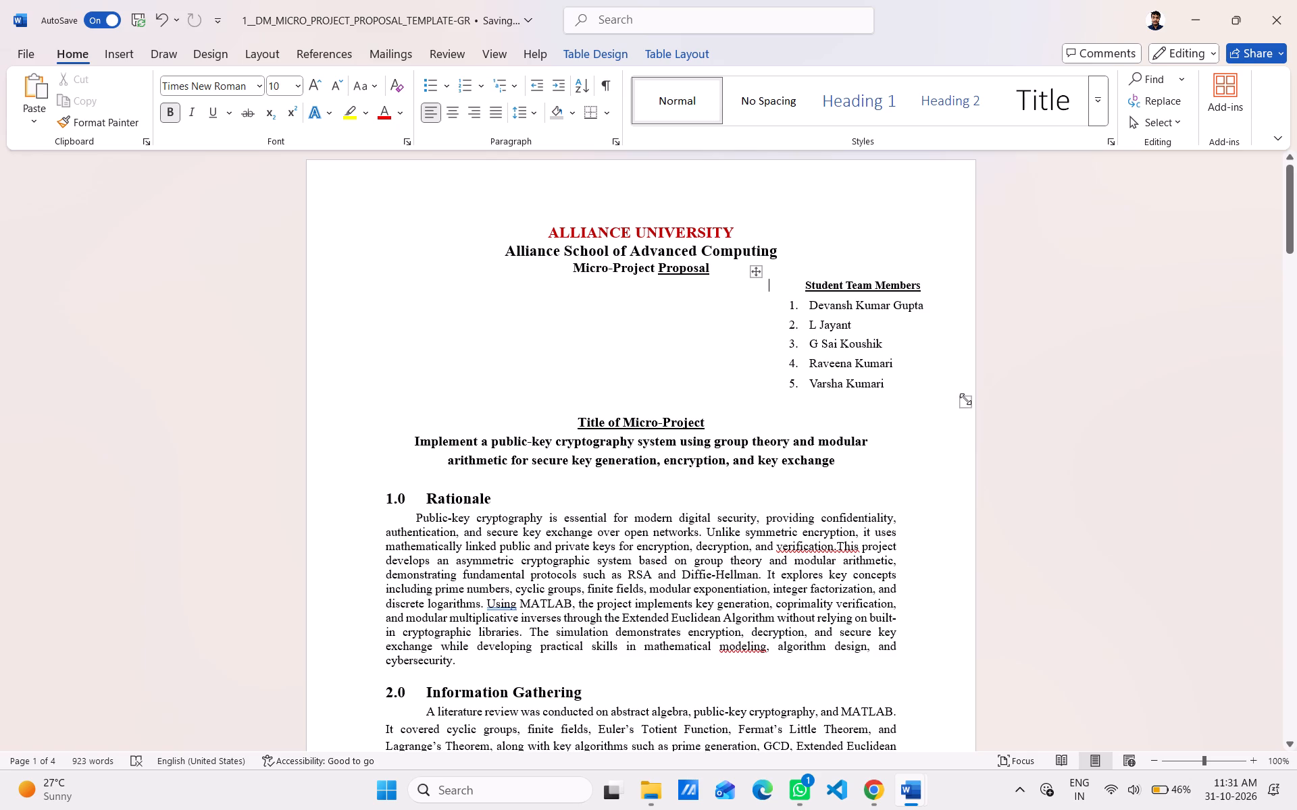
pyautogui.moveTo(965, 399); pyautogui.dragTo(991, 388)
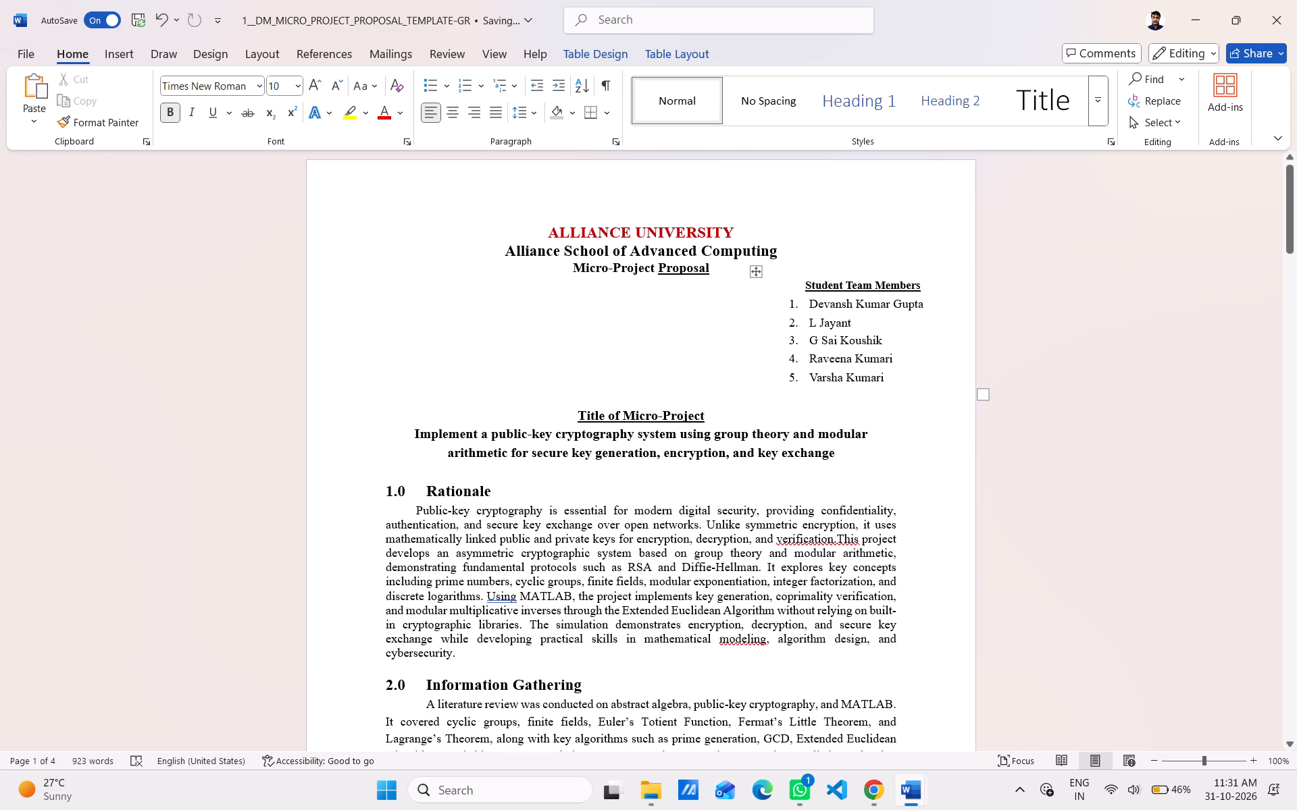
pyautogui.moveTo(983, 395); pyautogui.dragTo(1015, 362)
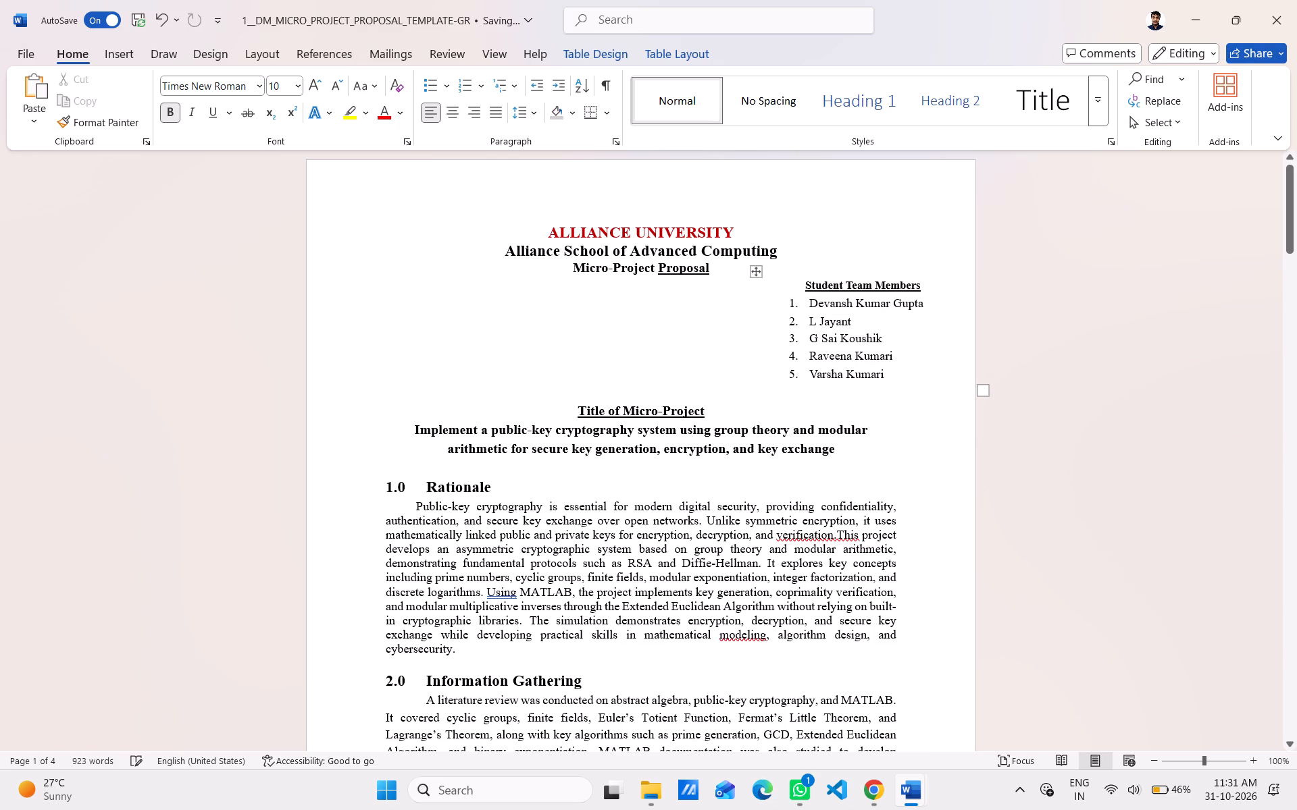
pyautogui.moveTo(982, 396); pyautogui.dragTo(994, 379)
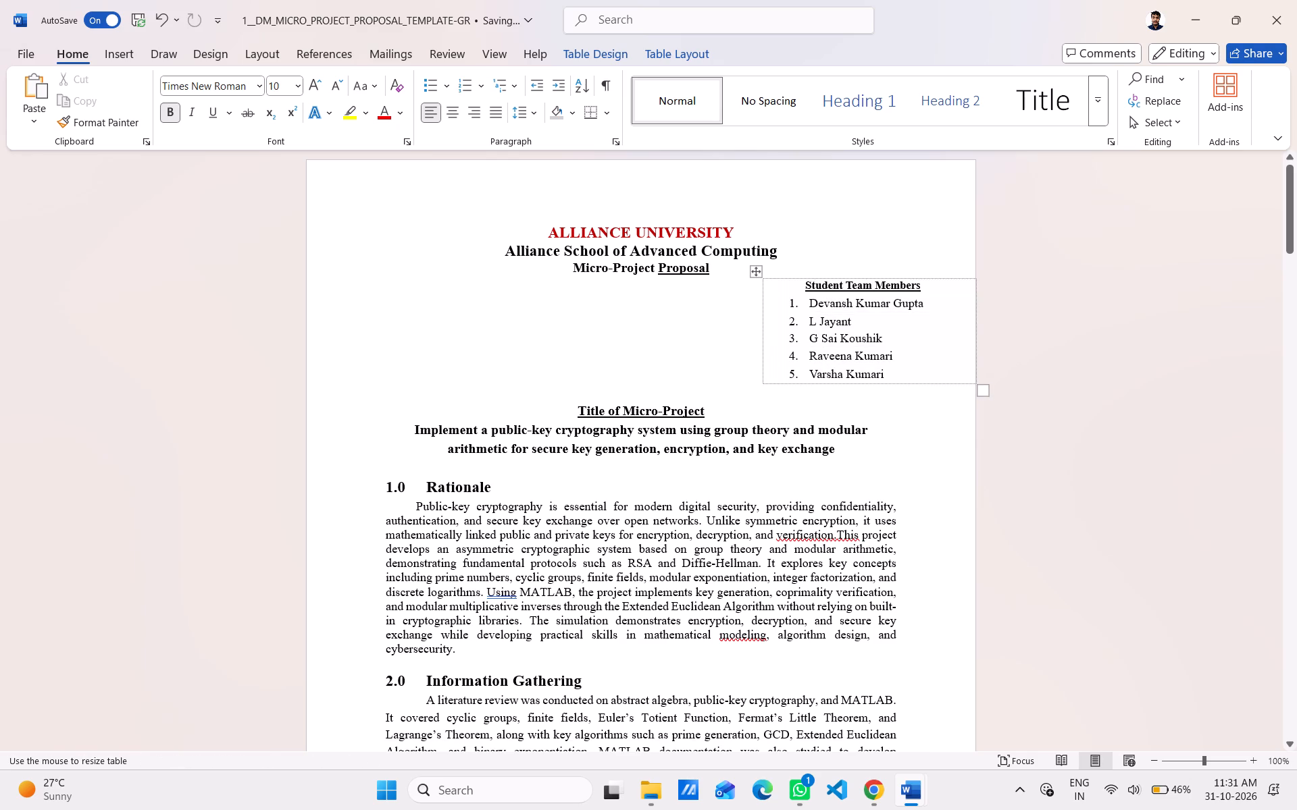
pyautogui.moveTo(994, 379); pyautogui.dragTo(999, 369)
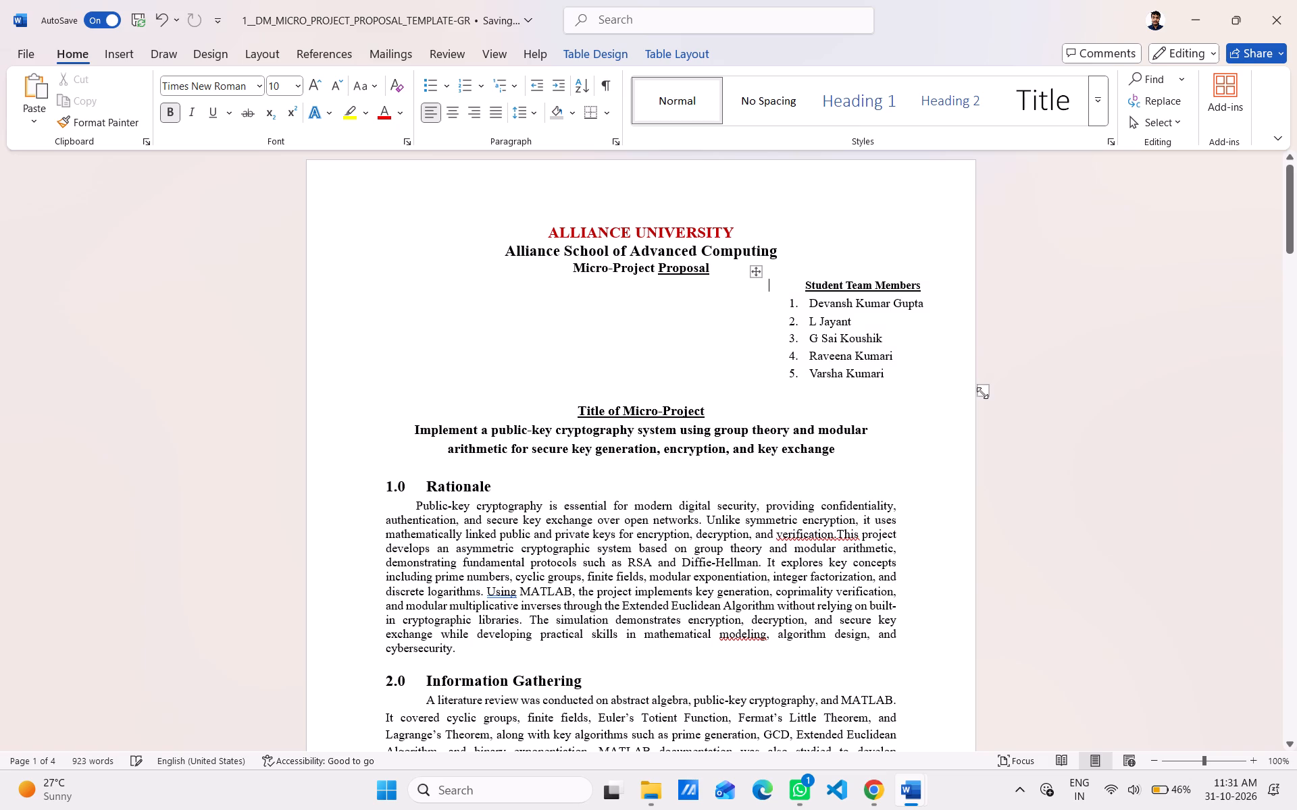
pyautogui.moveTo(982, 389); pyautogui.dragTo(996, 348)
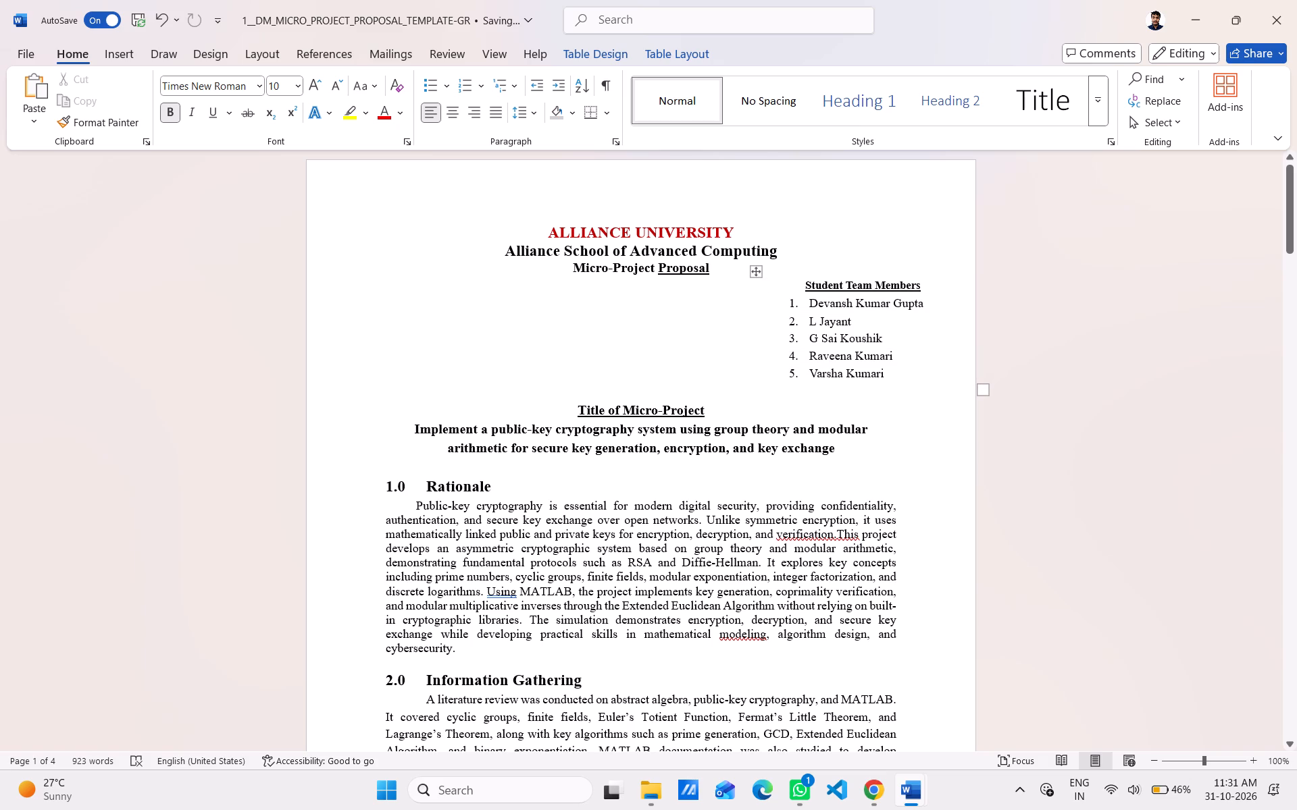
pyautogui.moveTo(982, 384); pyautogui.dragTo(994, 334)
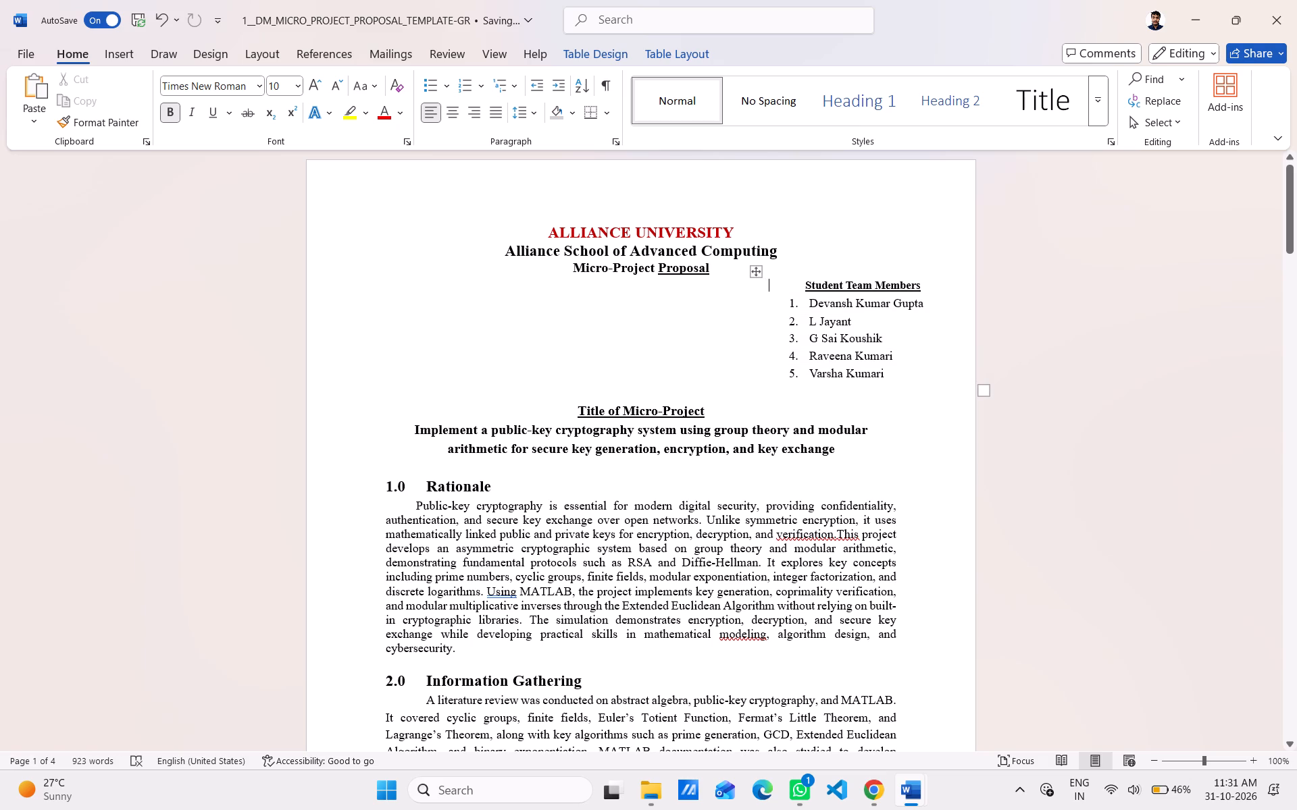
pyautogui.moveTo(757, 271); pyautogui.dragTo(769, 275)
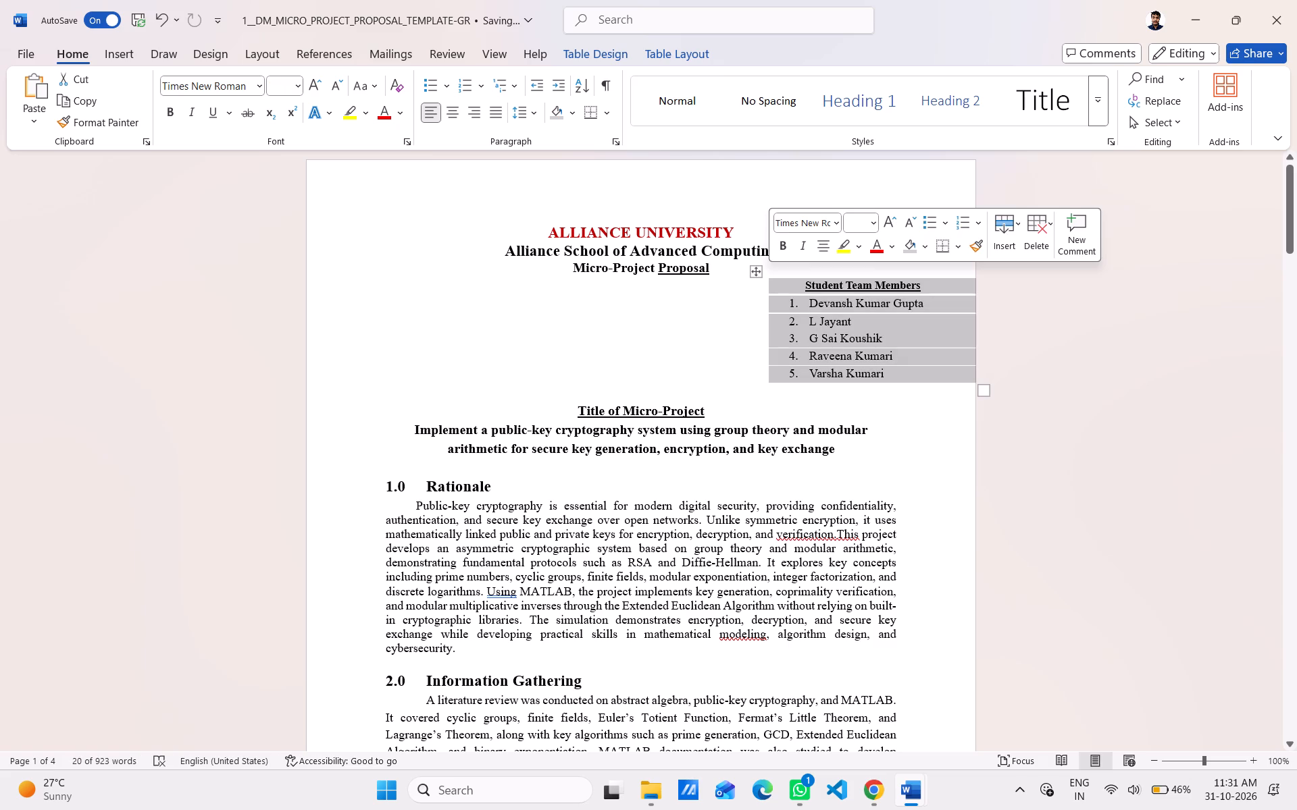
pyautogui.click(658, 310)
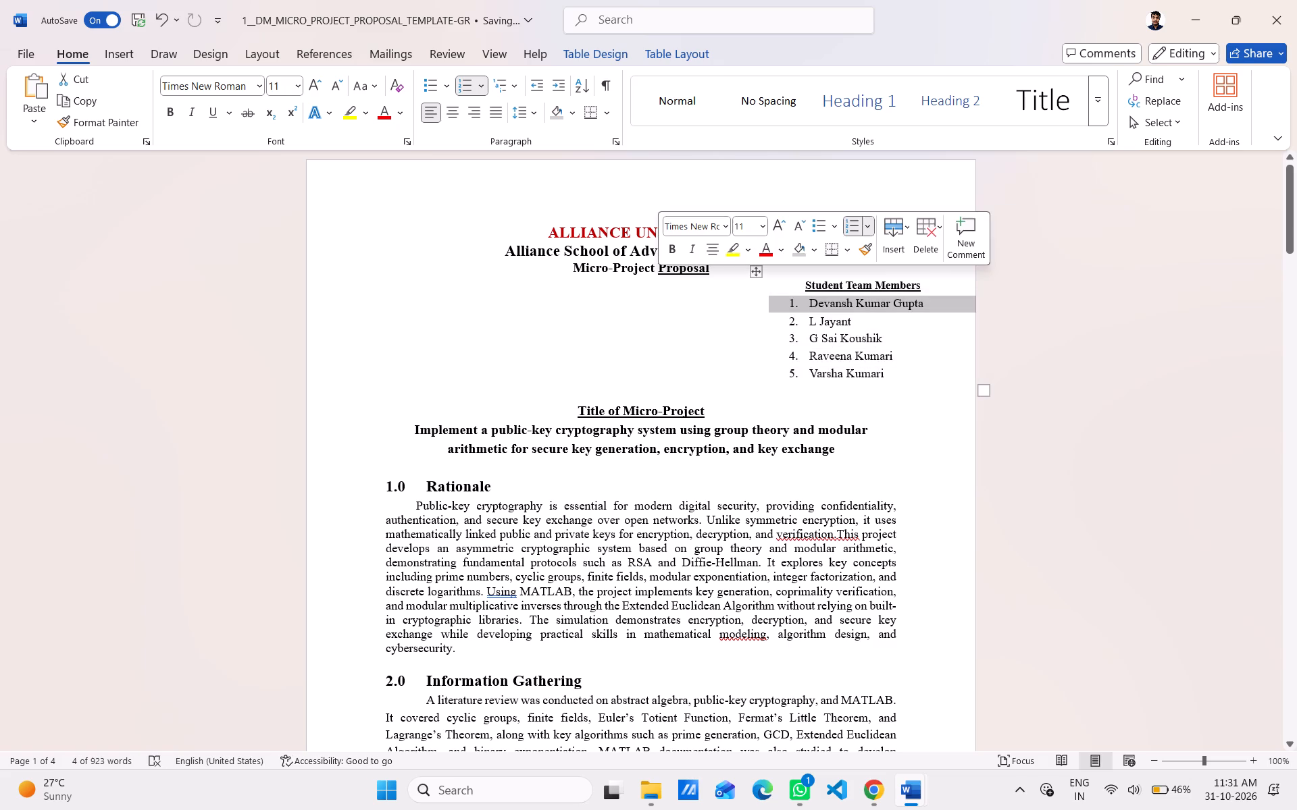
# Review the proposal from first to last page, checking how the action plan and resources tables break across pages.
pyautogui.scroll(-1, 658, 310)
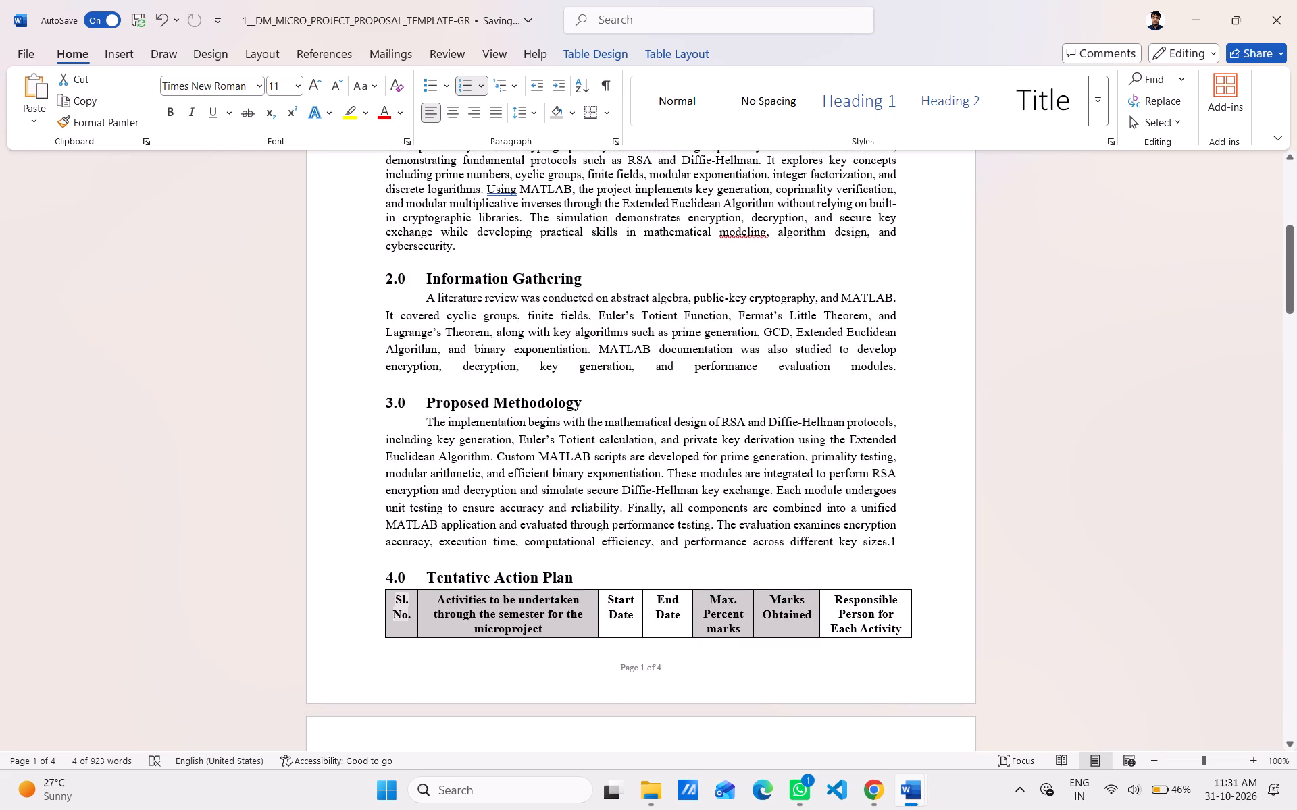
pyautogui.scroll(-3, 1004, 733)
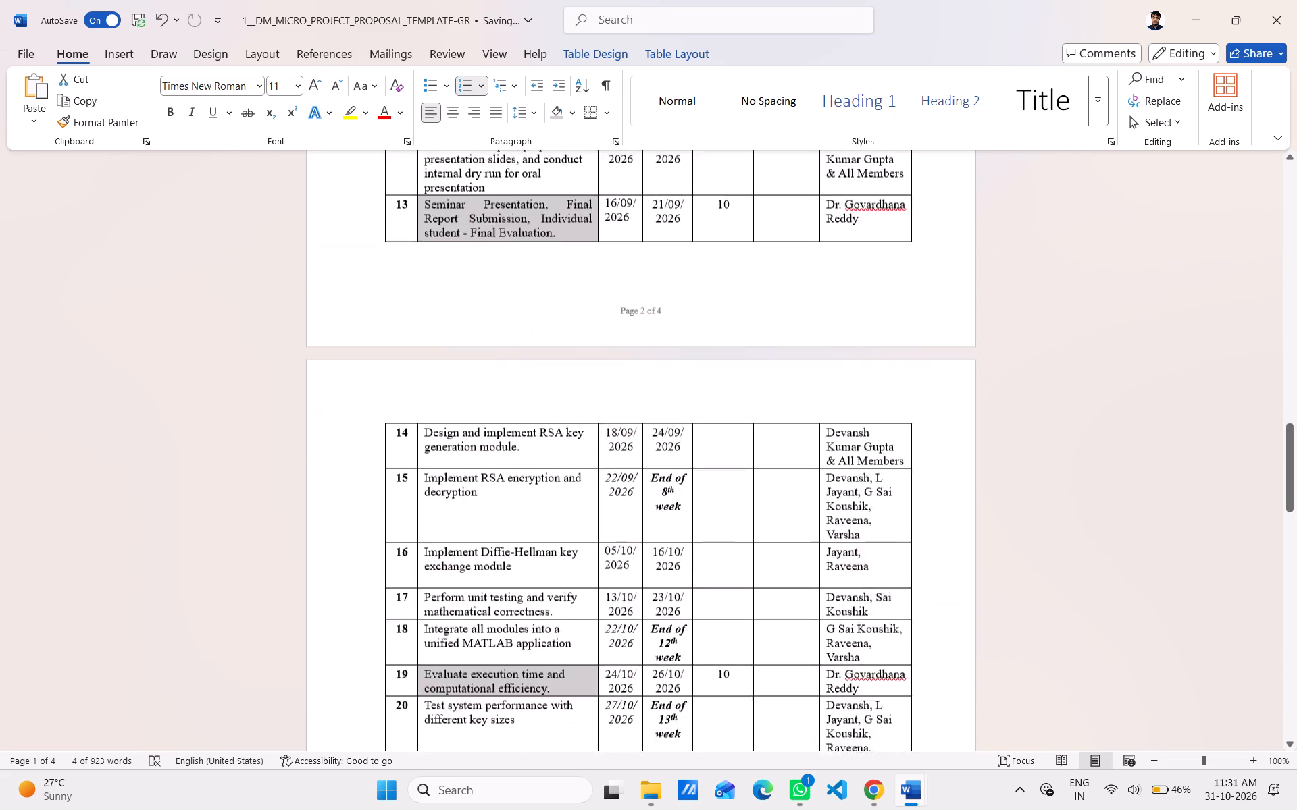
pyautogui.scroll(-4, 1004, 733)
pyautogui.scroll(2, 1004, 733)
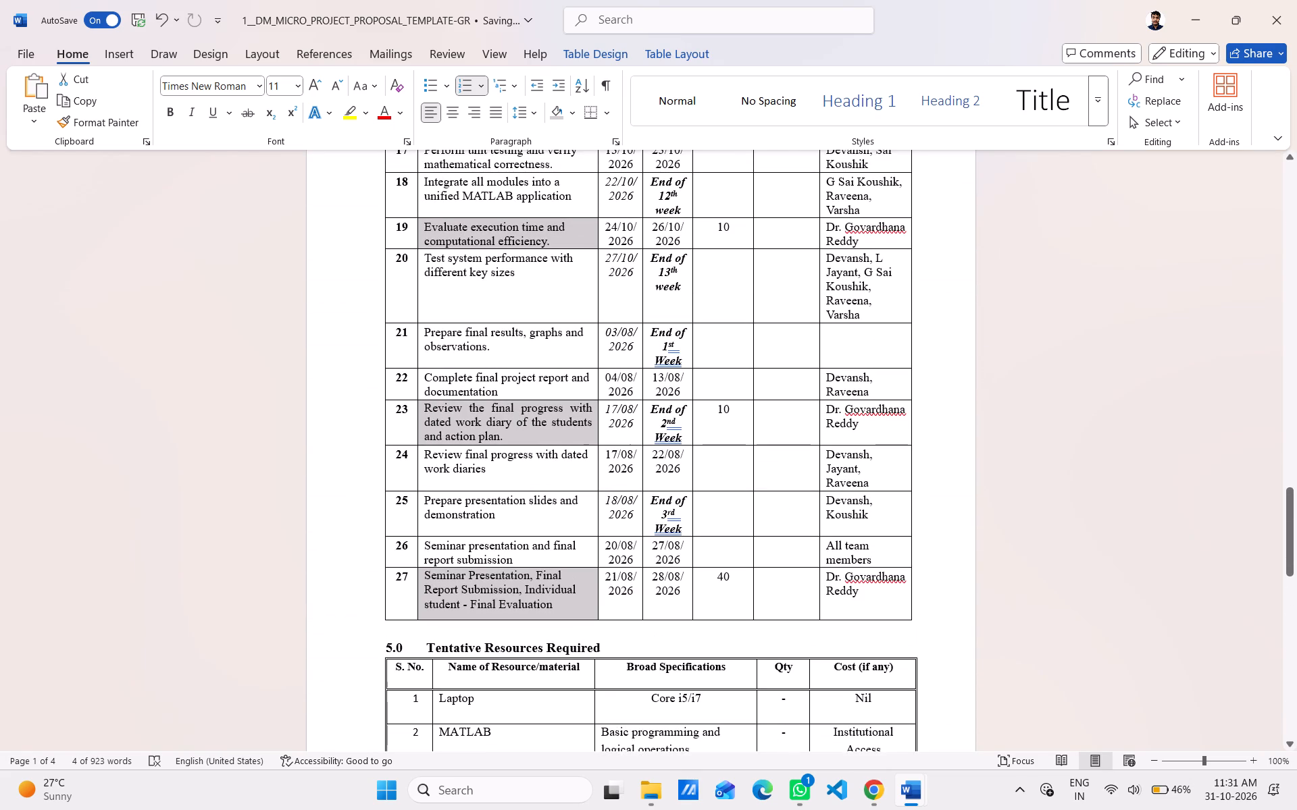
pyautogui.scroll(7, 1004, 733)
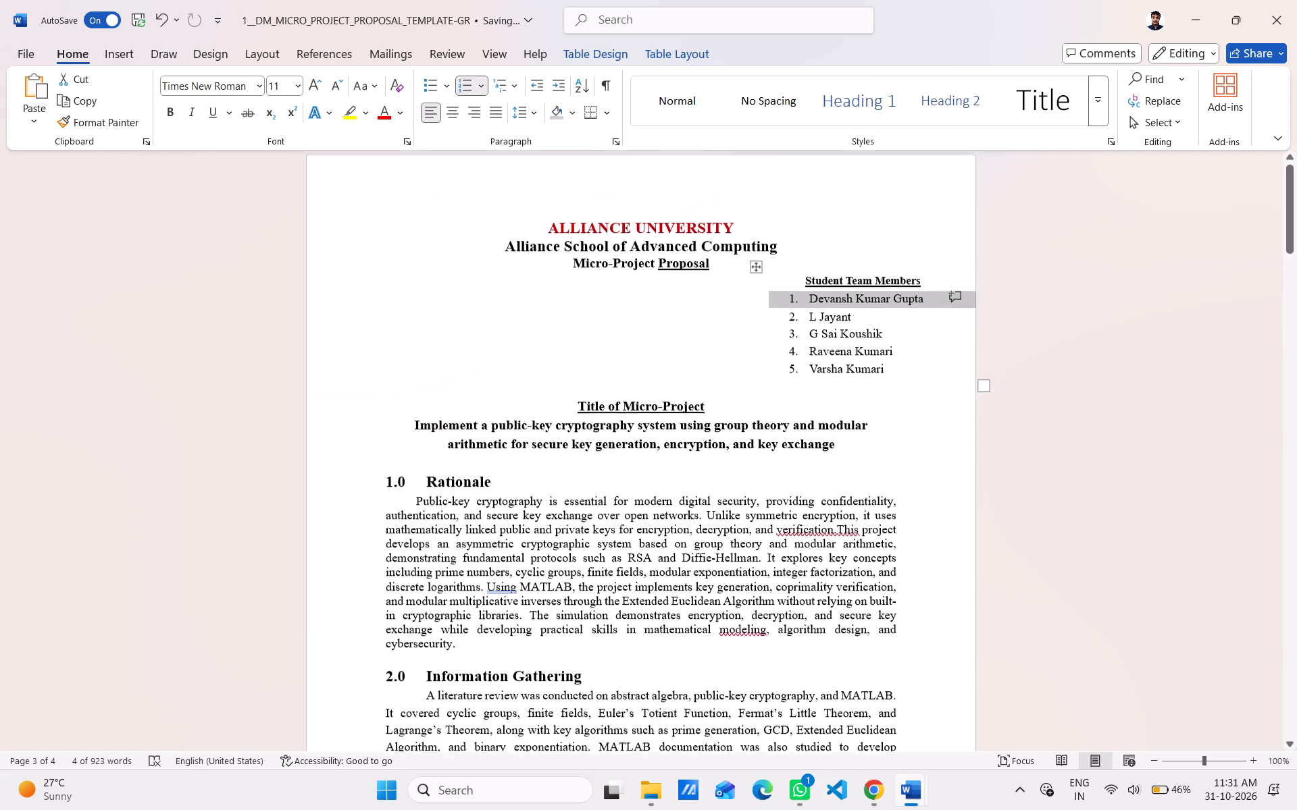
pyautogui.scroll(-10, 1004, 733)
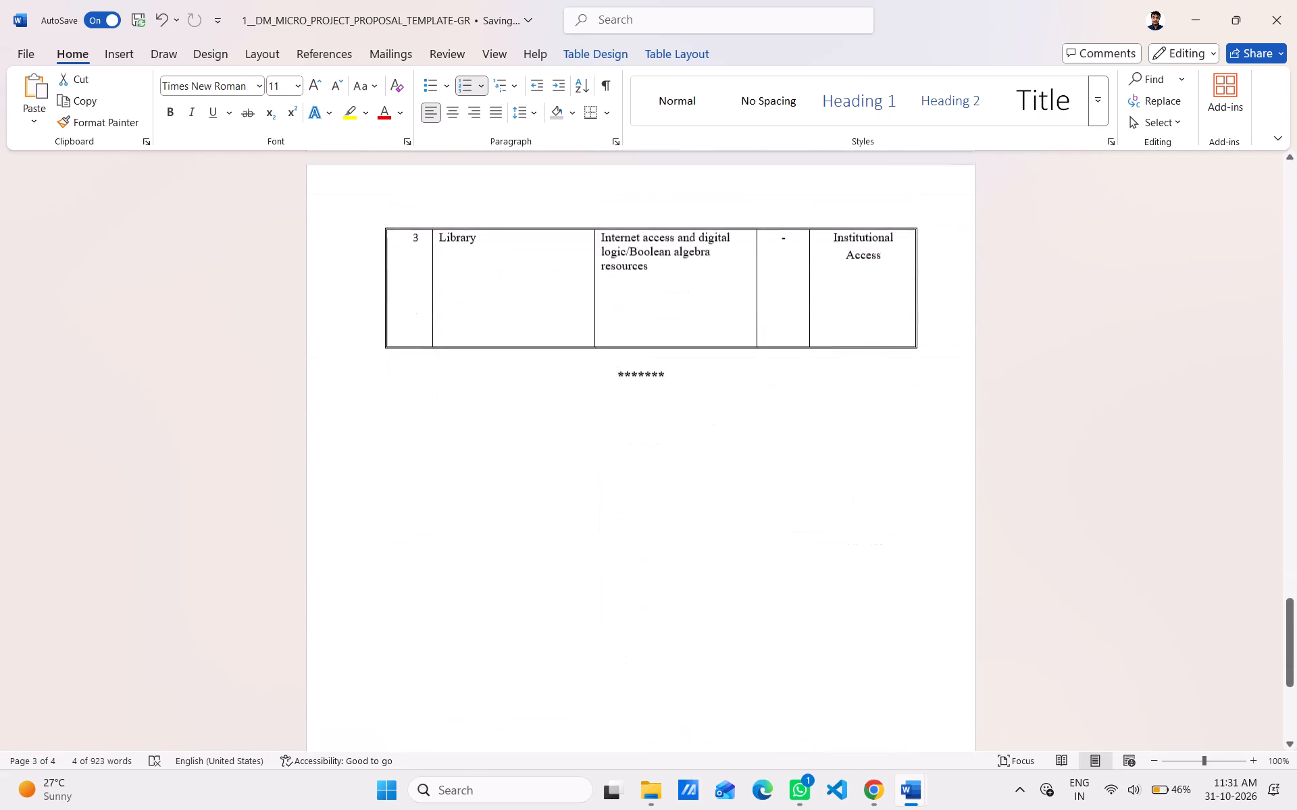
pyautogui.scroll(-1, 1004, 733)
pyautogui.scroll(8, 1004, 733)
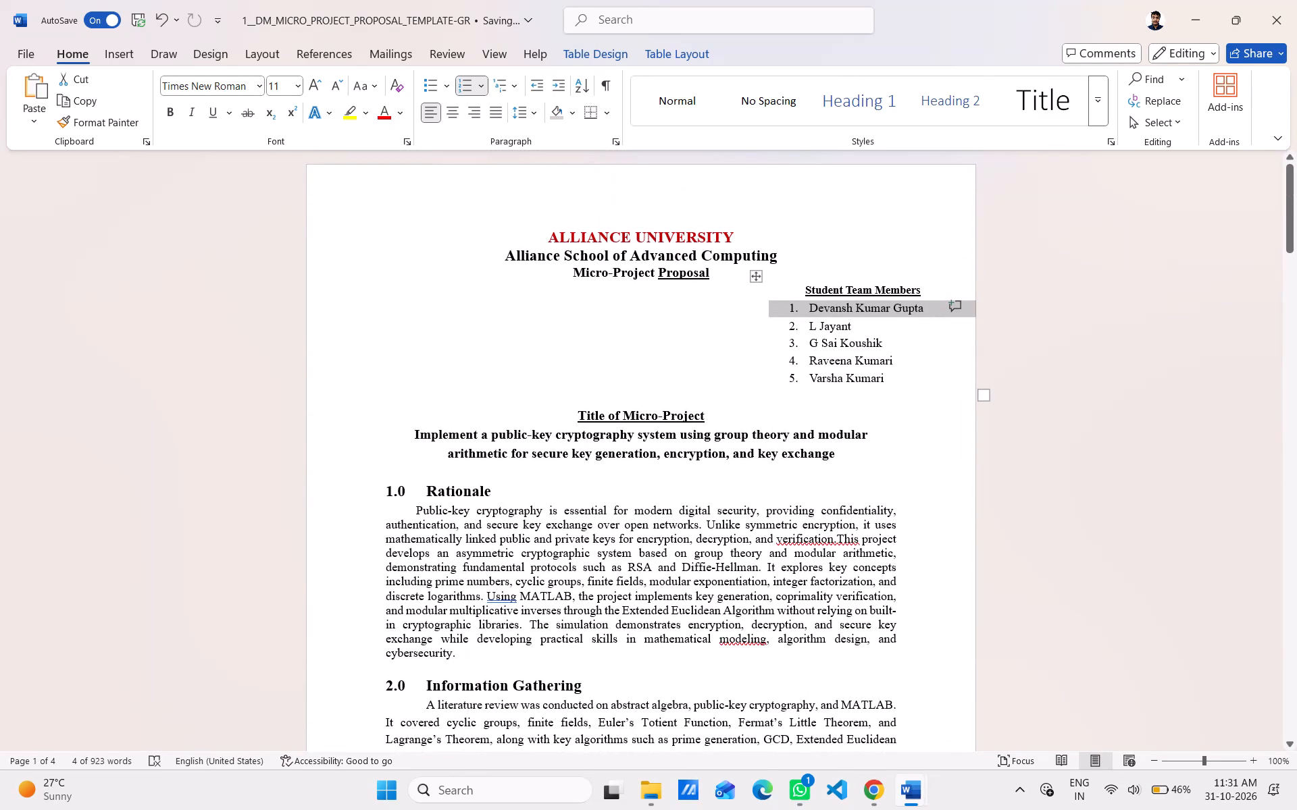
pyautogui.click(1036, 481)
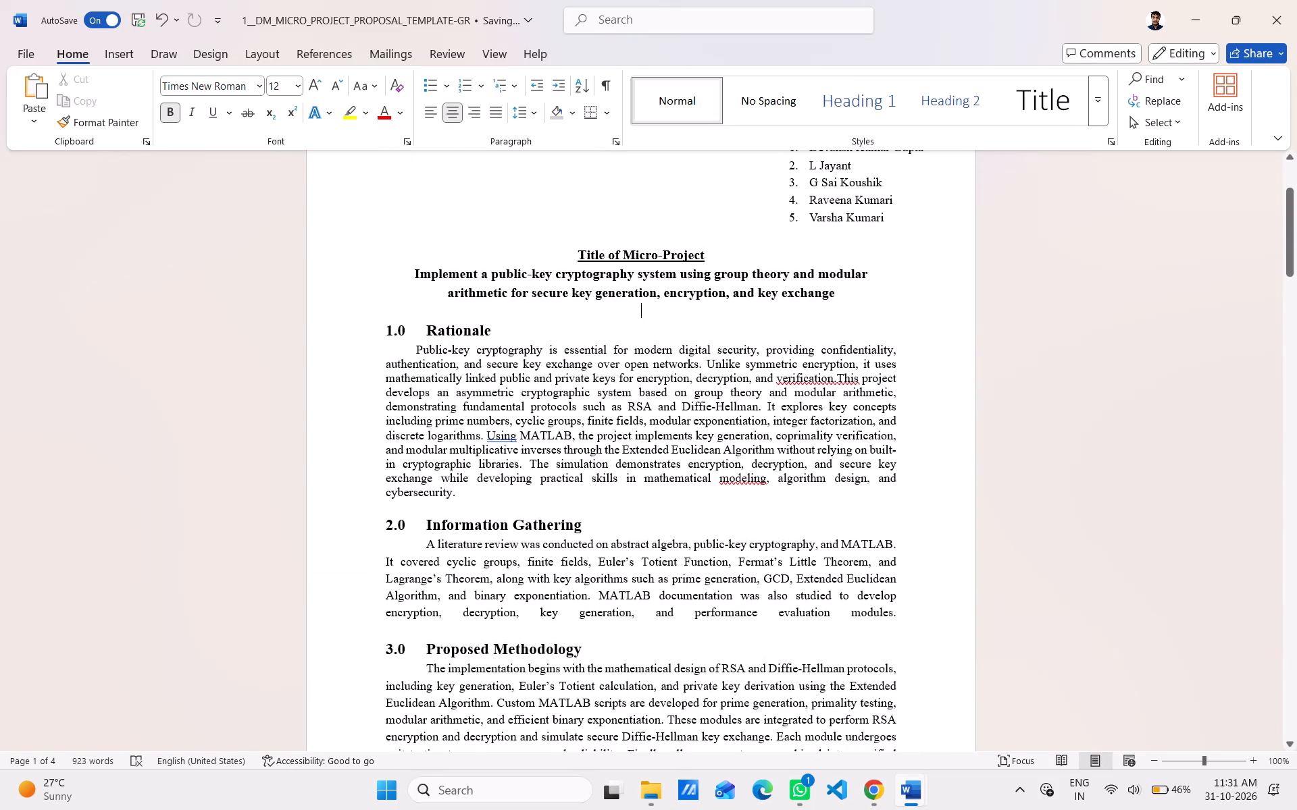
pyautogui.scroll(-1, 1036, 481)
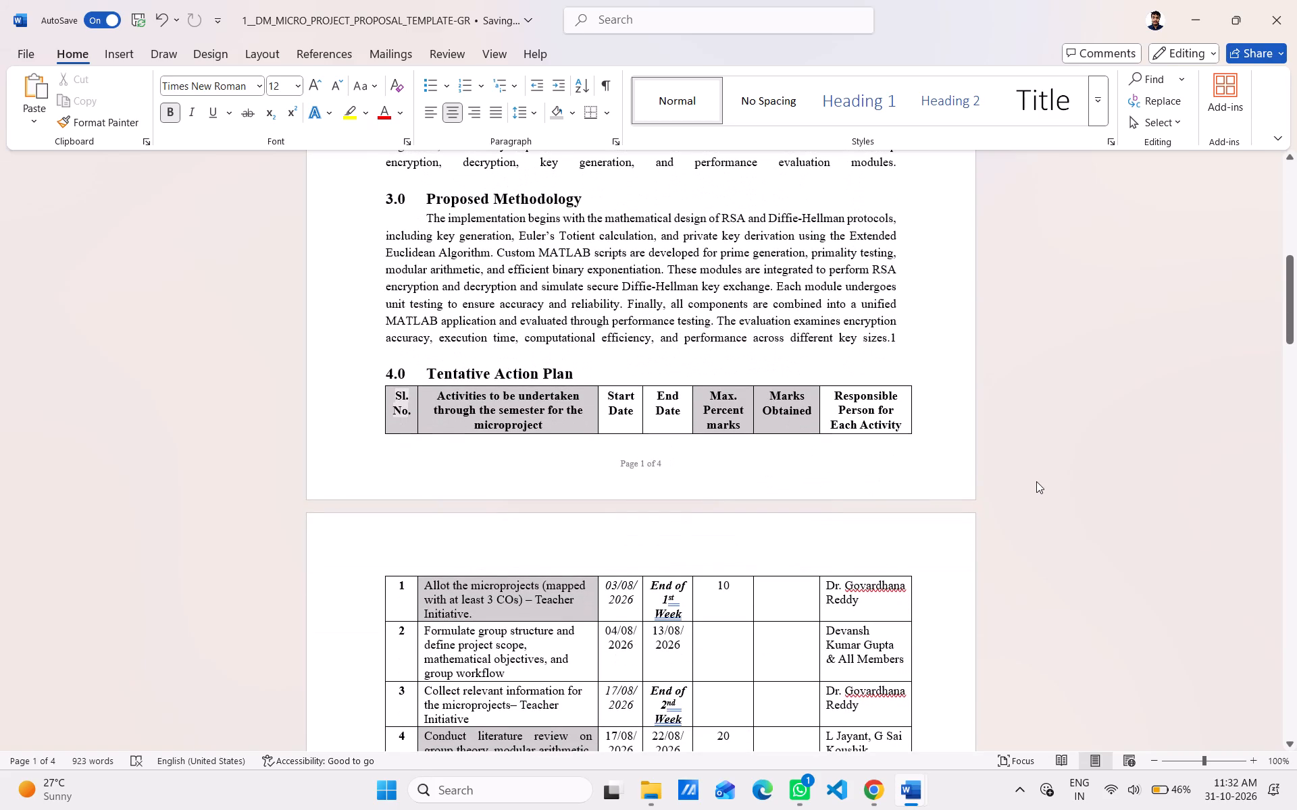
pyautogui.scroll(-4, 865, 497)
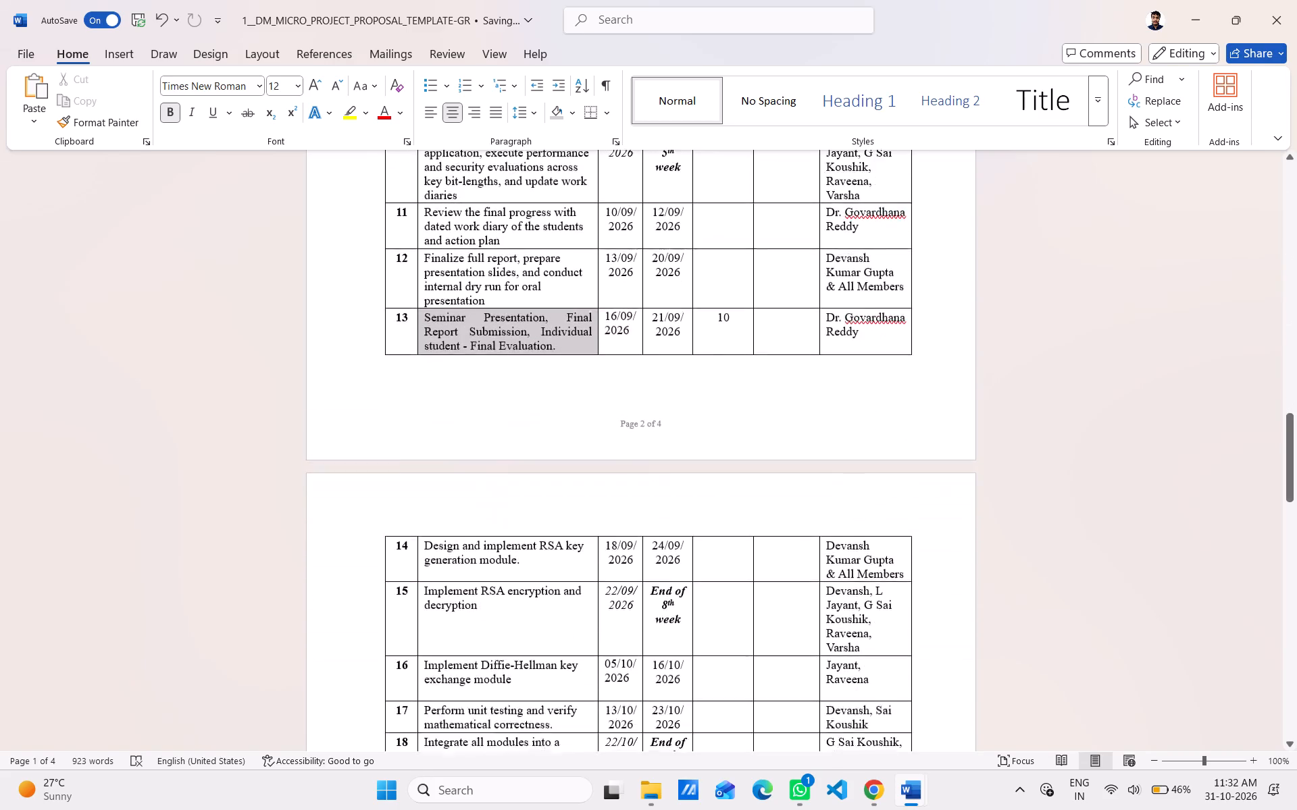
pyautogui.scroll(-5, 865, 497)
pyautogui.scroll(3, 865, 497)
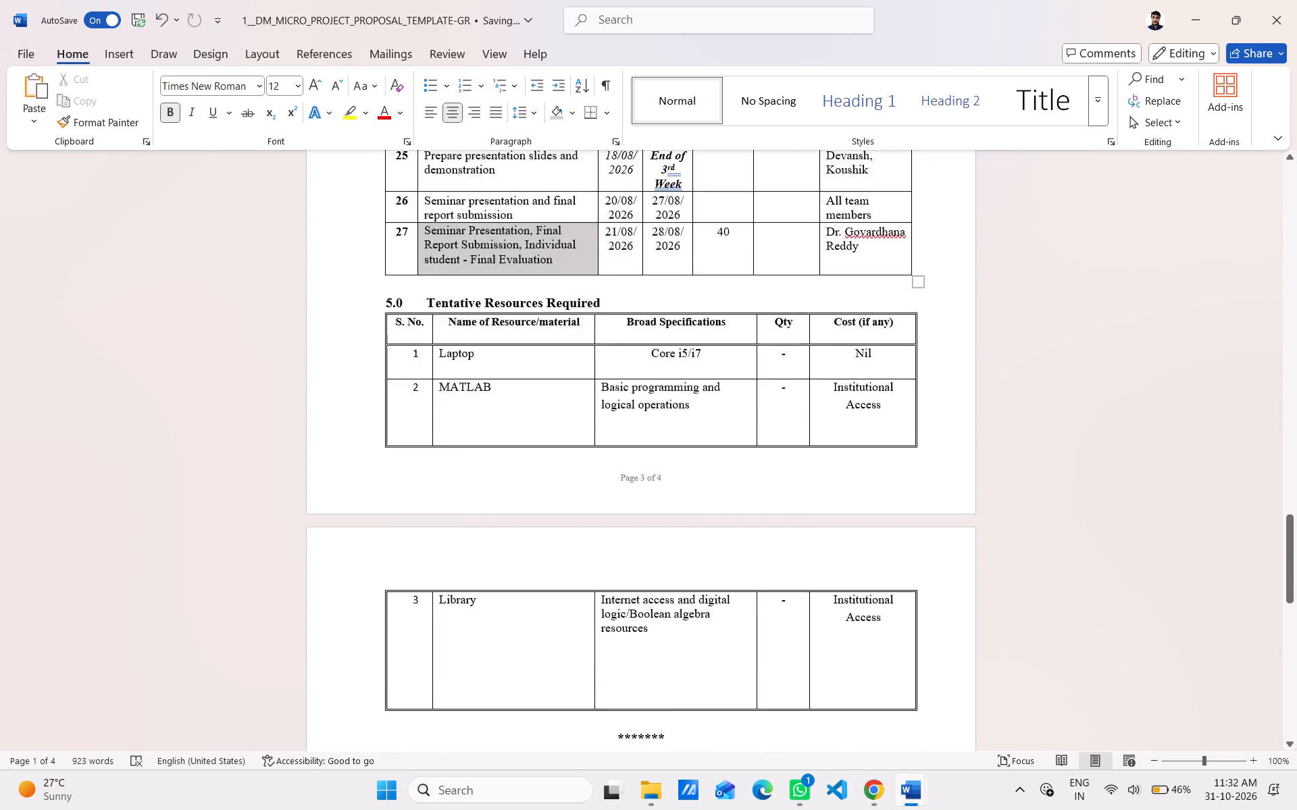
pyautogui.scroll(5, 865, 497)
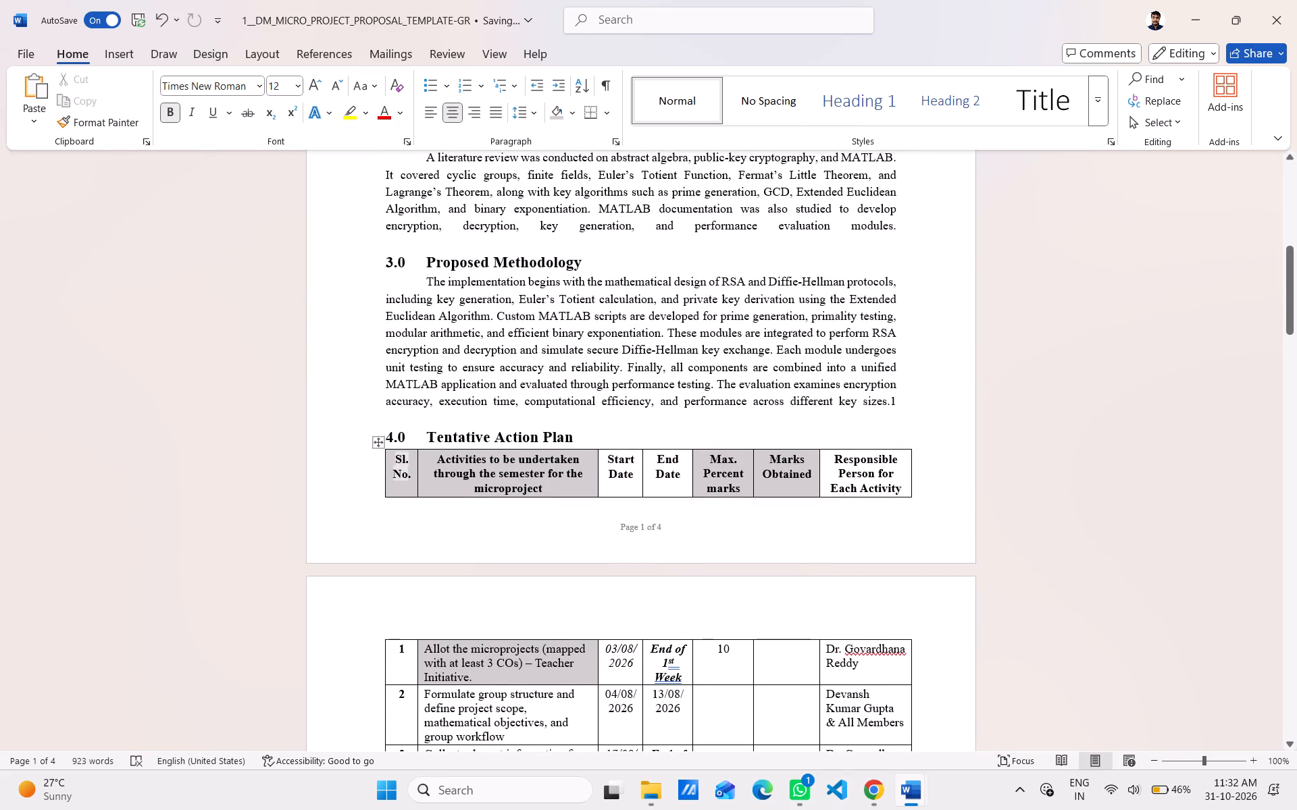
pyautogui.scroll(-3, 861, 414)
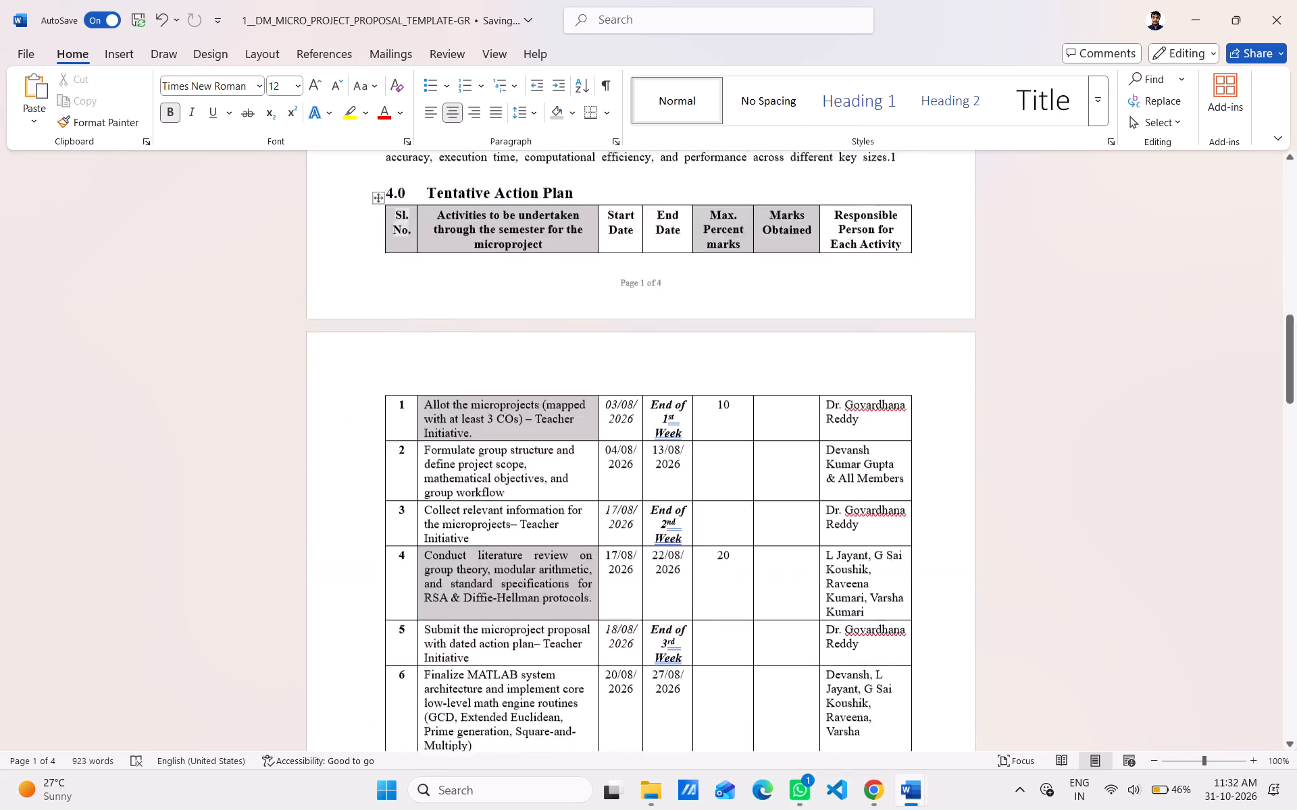
pyautogui.scroll(-14, 861, 414)
pyautogui.scroll(1, 861, 414)
pyautogui.scroll(-2, 861, 414)
pyautogui.scroll(2, 861, 414)
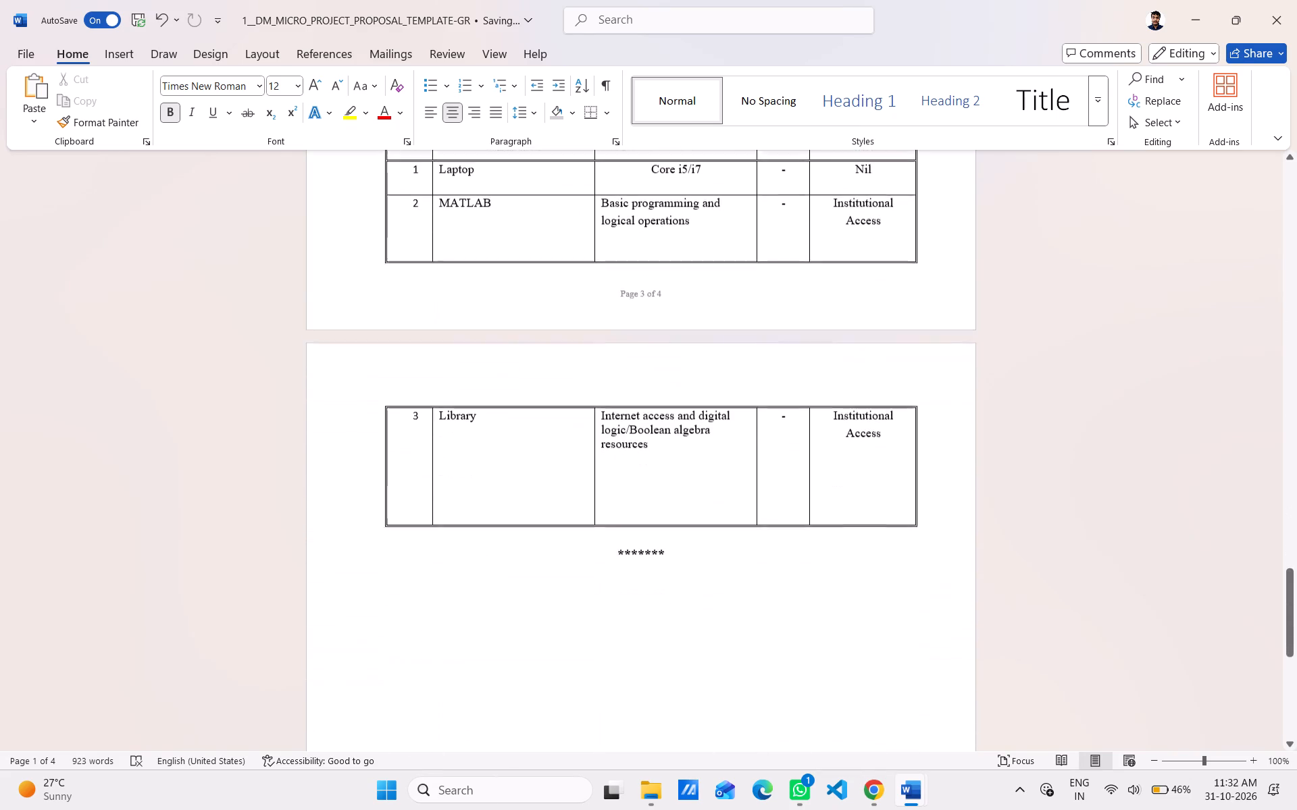
pyautogui.scroll(6, 861, 414)
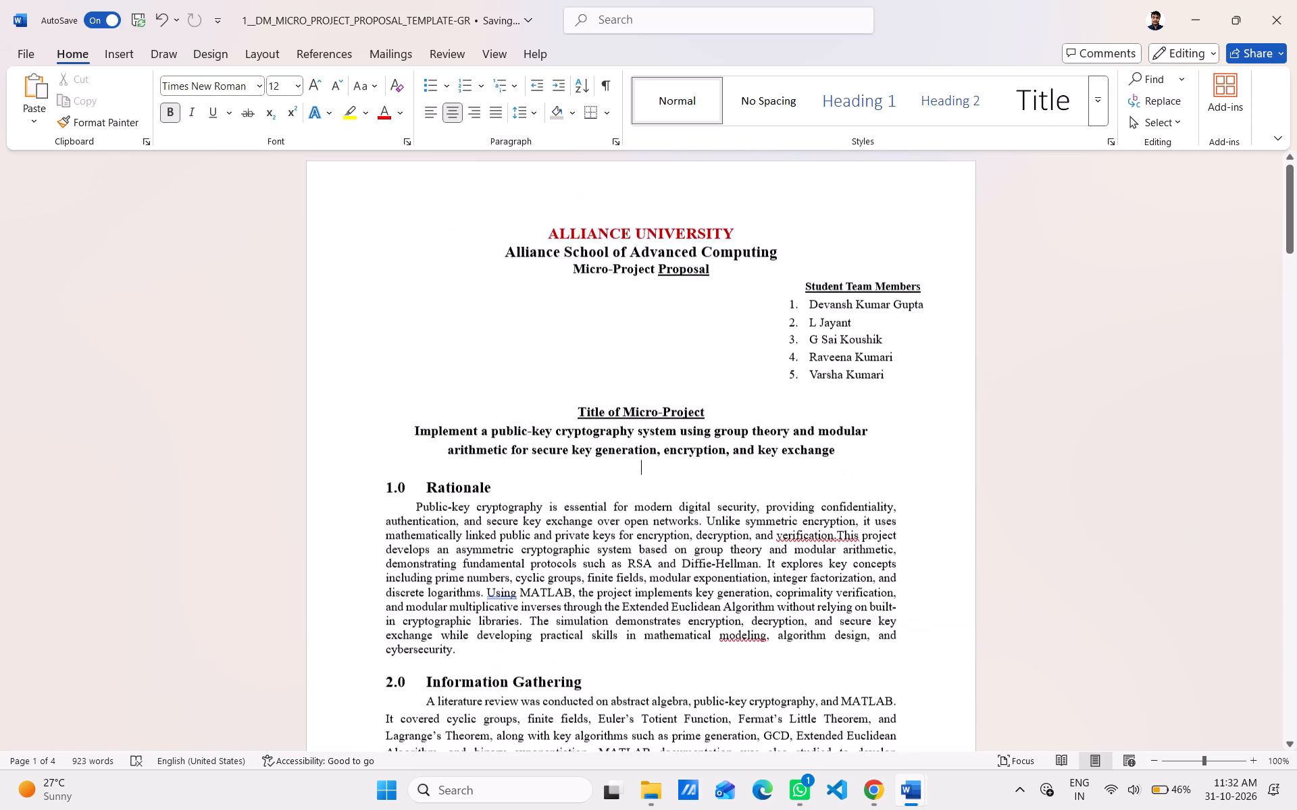
# Delete the stray "1" at the end of the Proposed Methodology paragraph.
pyautogui.scroll(-1, 861, 414)
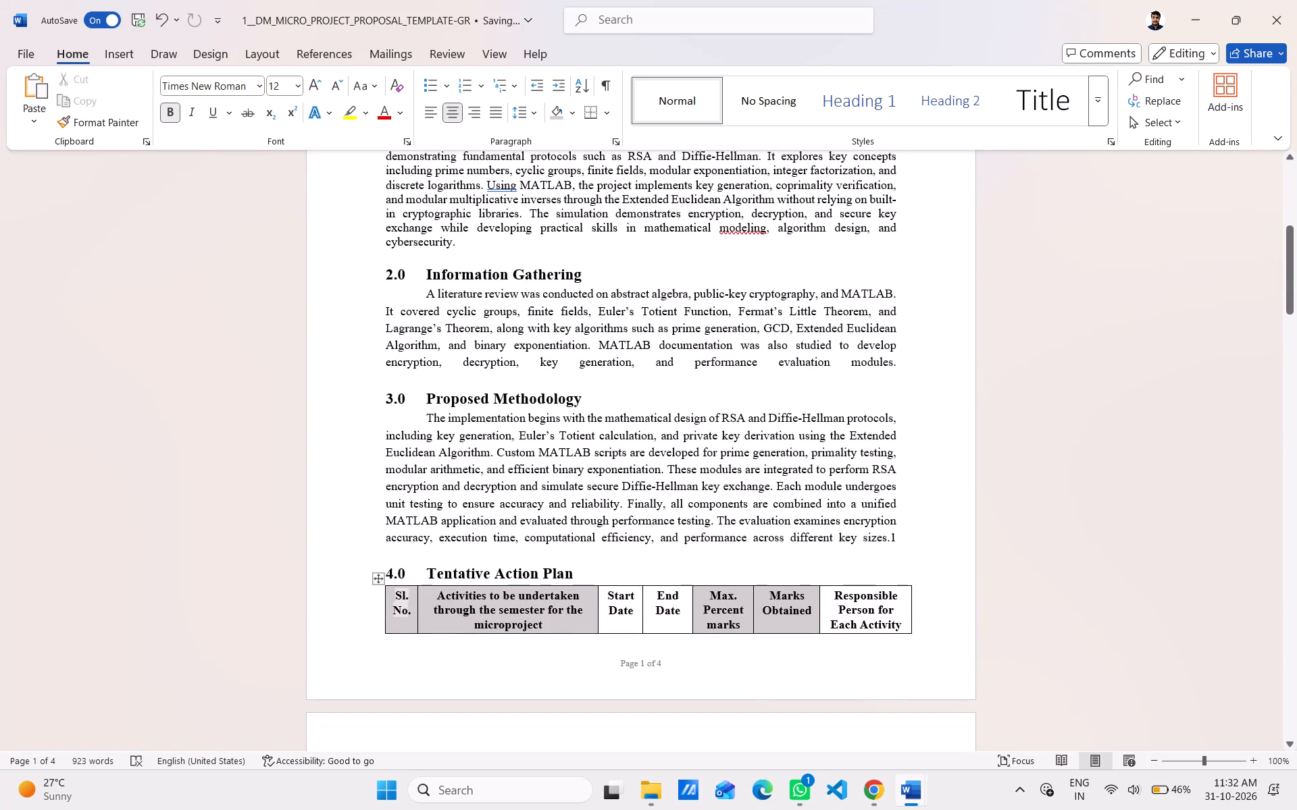
pyautogui.click(897, 539)
pyautogui.press('BackSpace')
# Copy the whole Proposed Methodology paragraph, without its heading.
pyautogui.moveTo(897, 539); pyautogui.dragTo(483, 406)
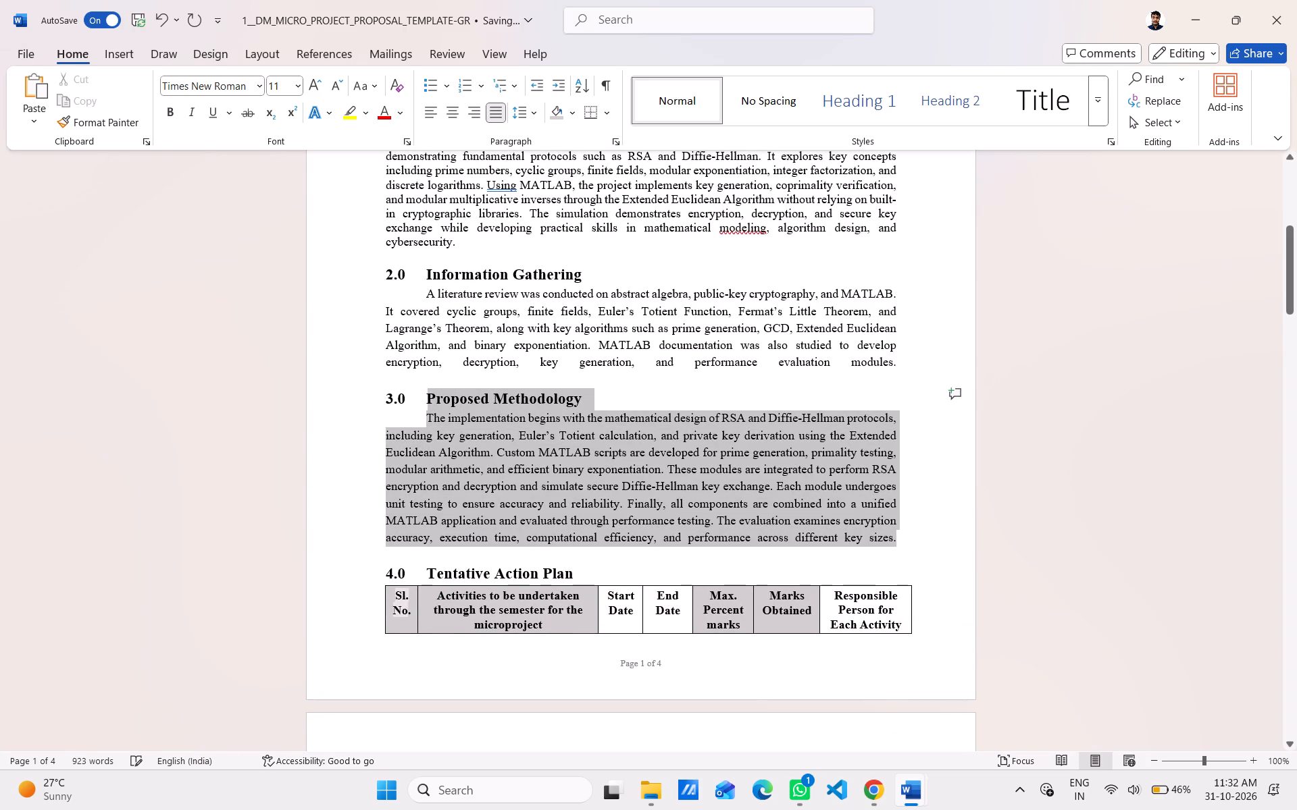
pyautogui.moveTo(483, 406); pyautogui.dragTo(428, 409)
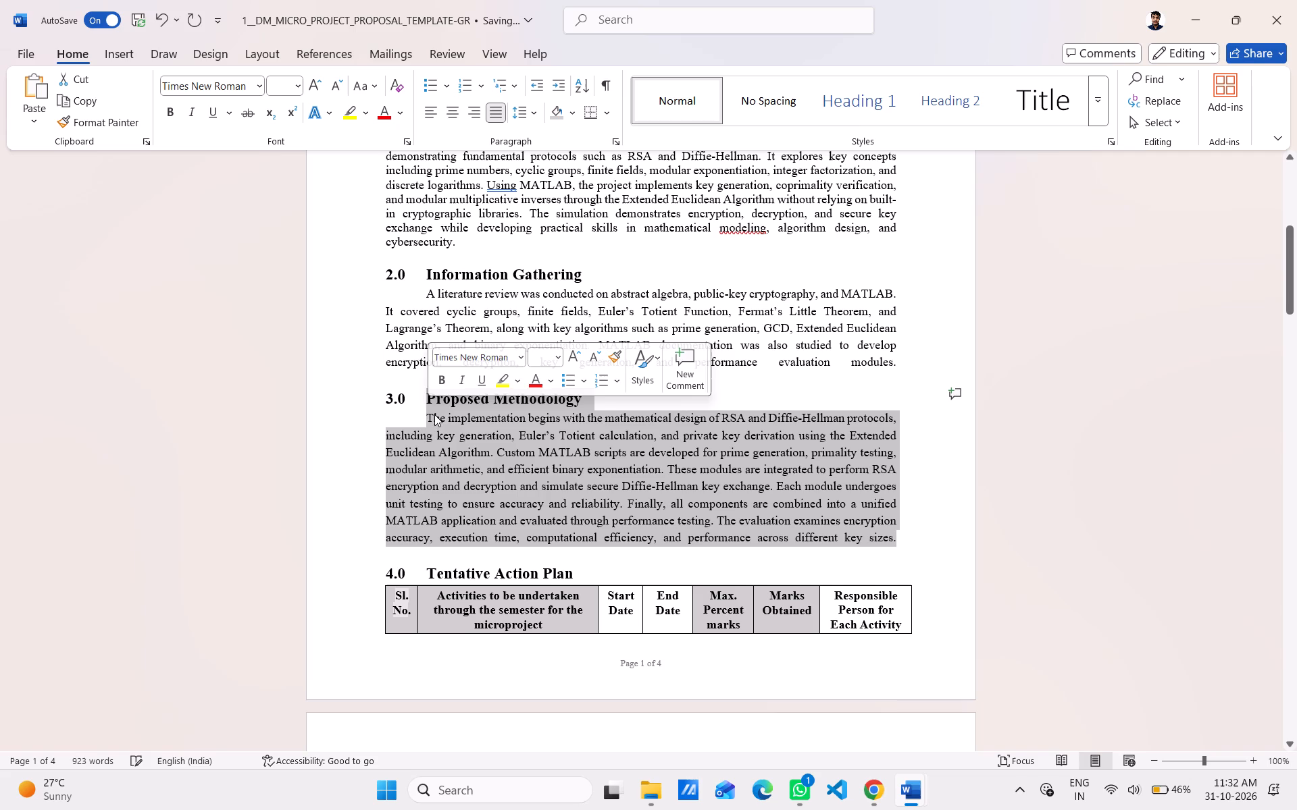
pyautogui.click(429, 414)
pyautogui.moveTo(429, 414); pyautogui.dragTo(879, 523)
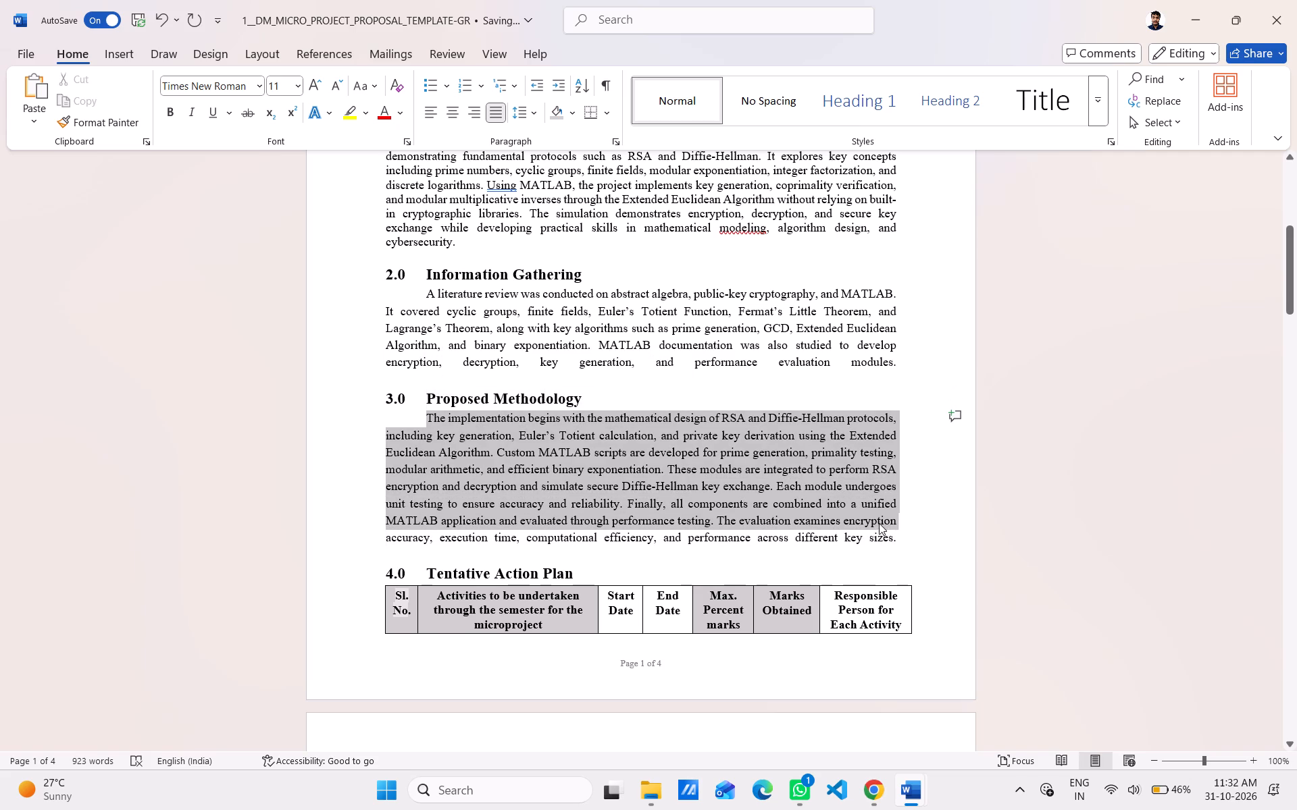
pyautogui.moveTo(879, 523); pyautogui.dragTo(896, 537)
pyautogui.hotkey('ctrl', 'c')
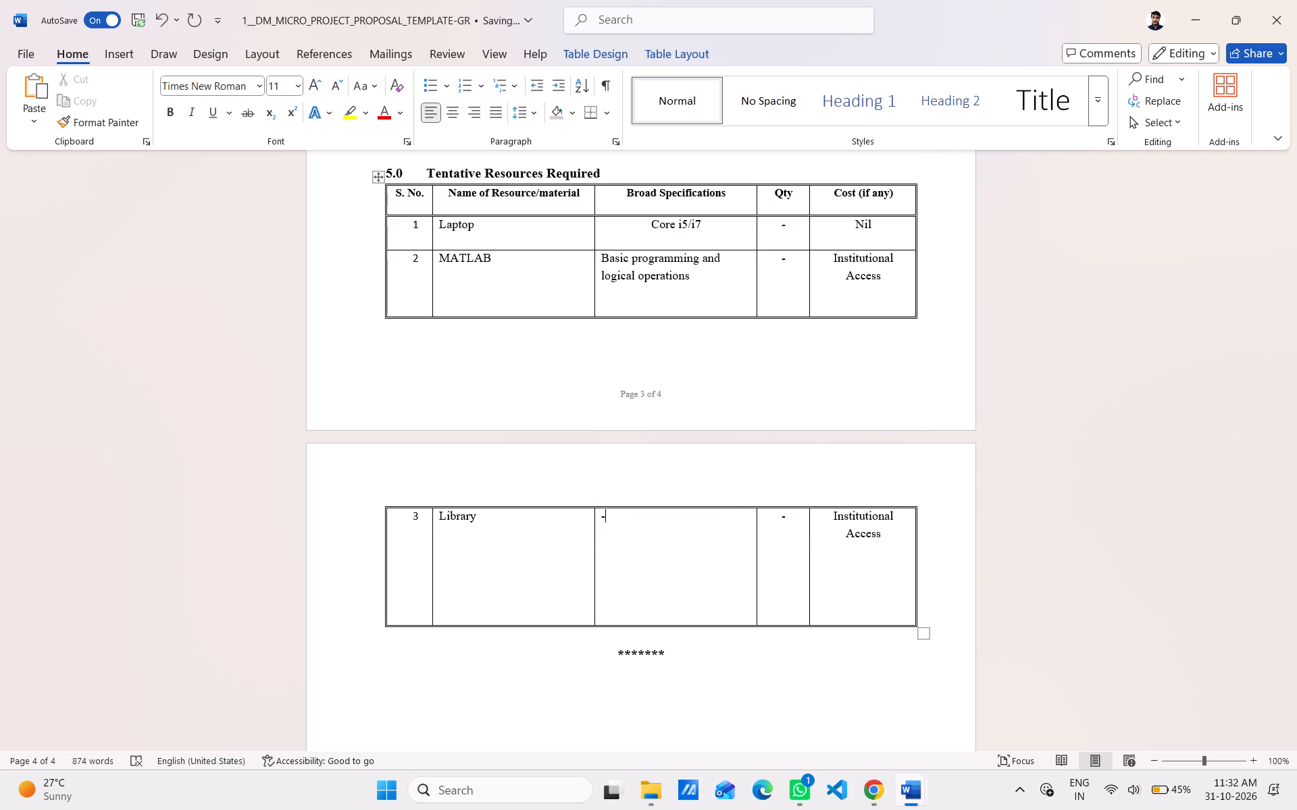
pyautogui.hotkey('ctrl', 'a')
pyautogui.click(604, 514)
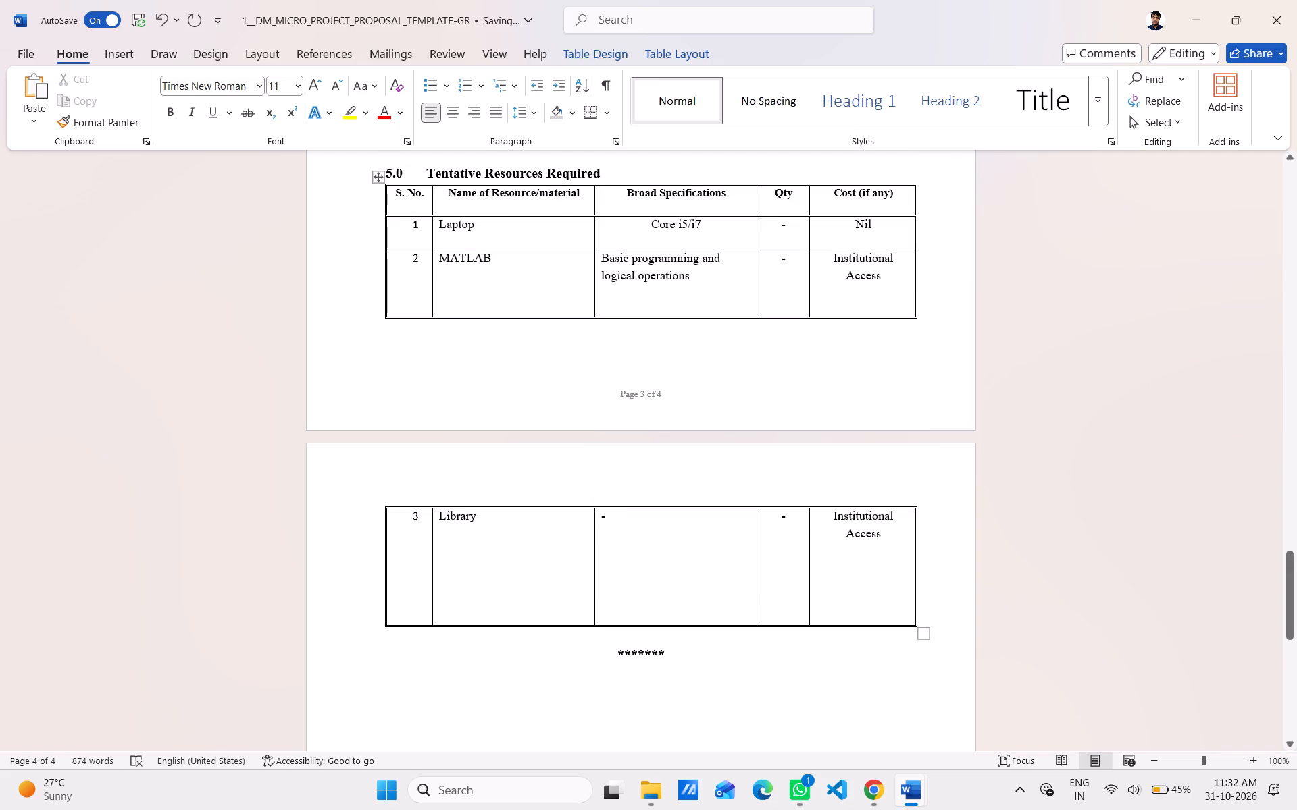
pyautogui.moveTo(647, 532); pyautogui.dragTo(603, 514)
pyautogui.hotkey('ctrl', 'e')
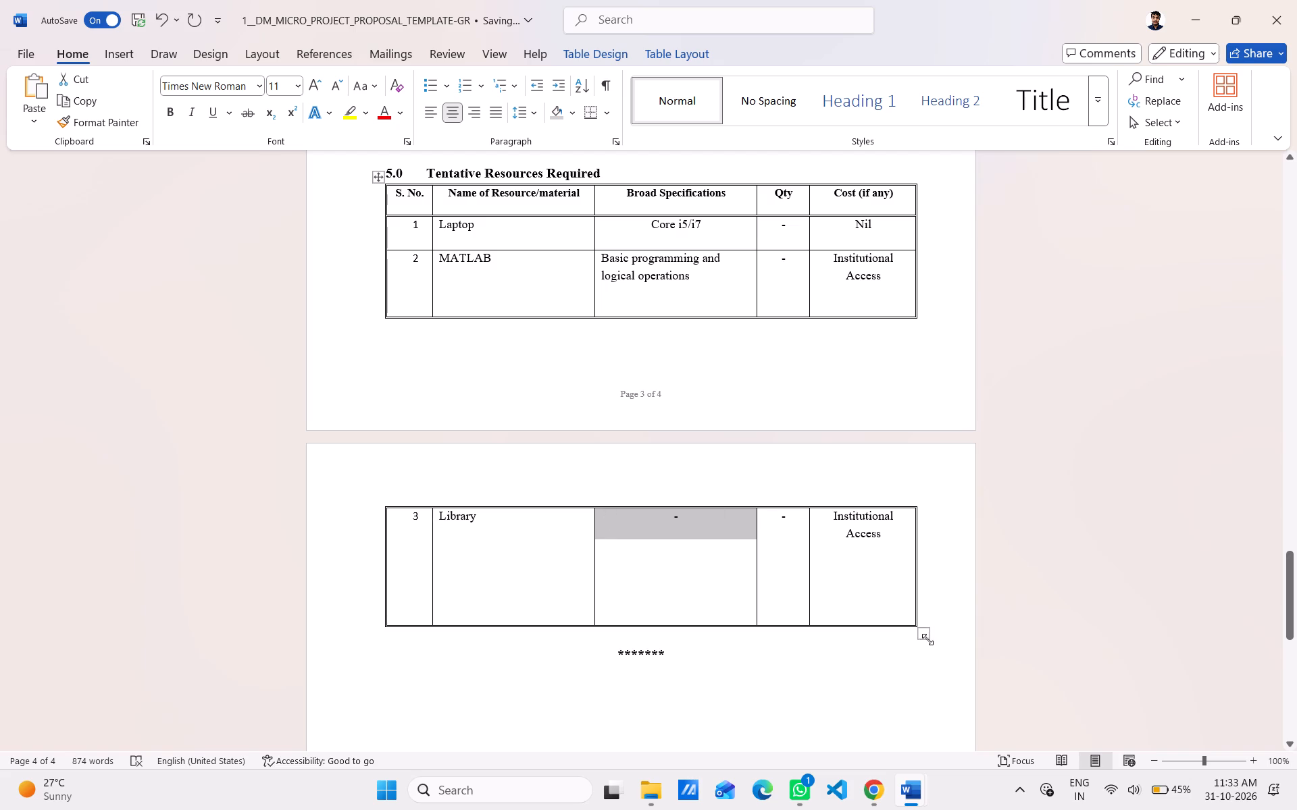
# Resize the Tentative Resources Required table, widening it slightly so that each "Institutional Access" entry fits on one line.
pyautogui.moveTo(925, 639); pyautogui.dragTo(933, 528)
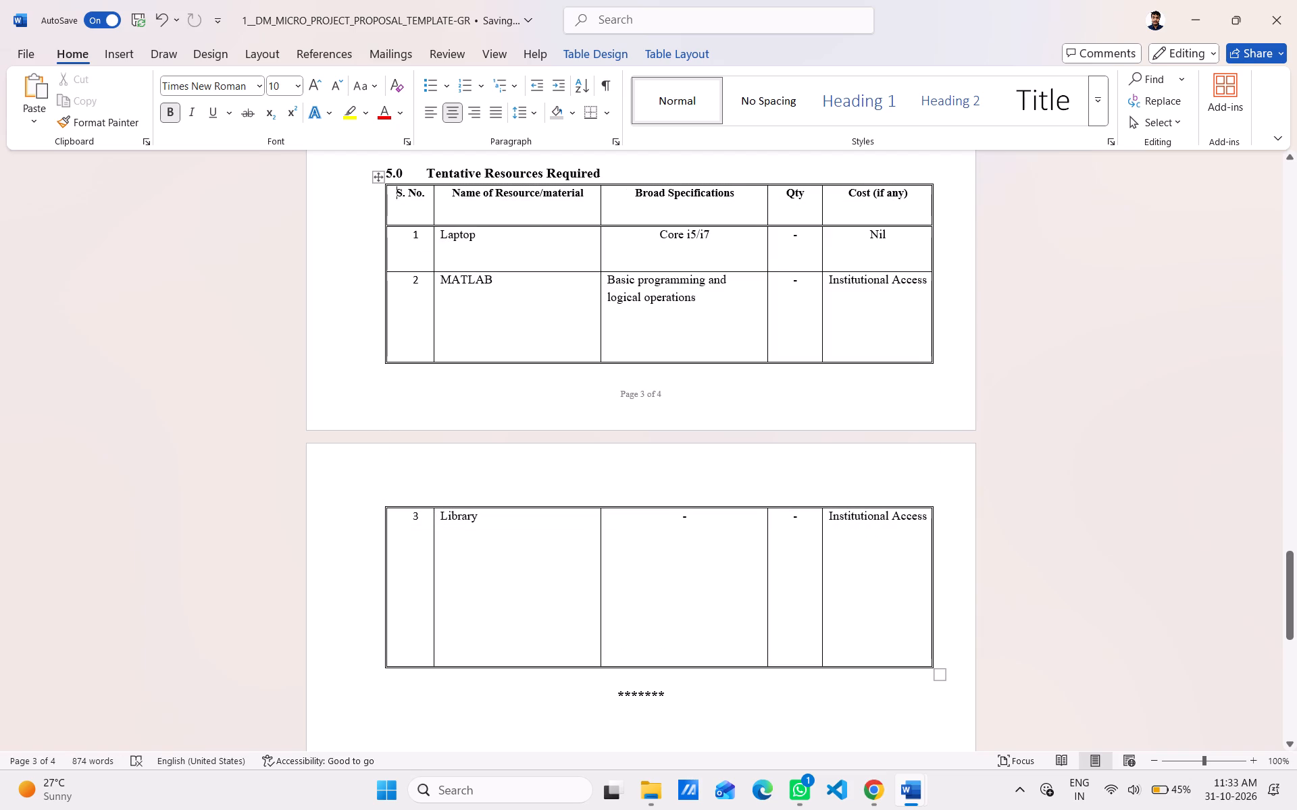
pyautogui.moveTo(741, 271); pyautogui.dragTo(740, 254)
pyautogui.moveTo(746, 271); pyautogui.dragTo(742, 226)
pyautogui.moveTo(937, 675); pyautogui.dragTo(892, 385)
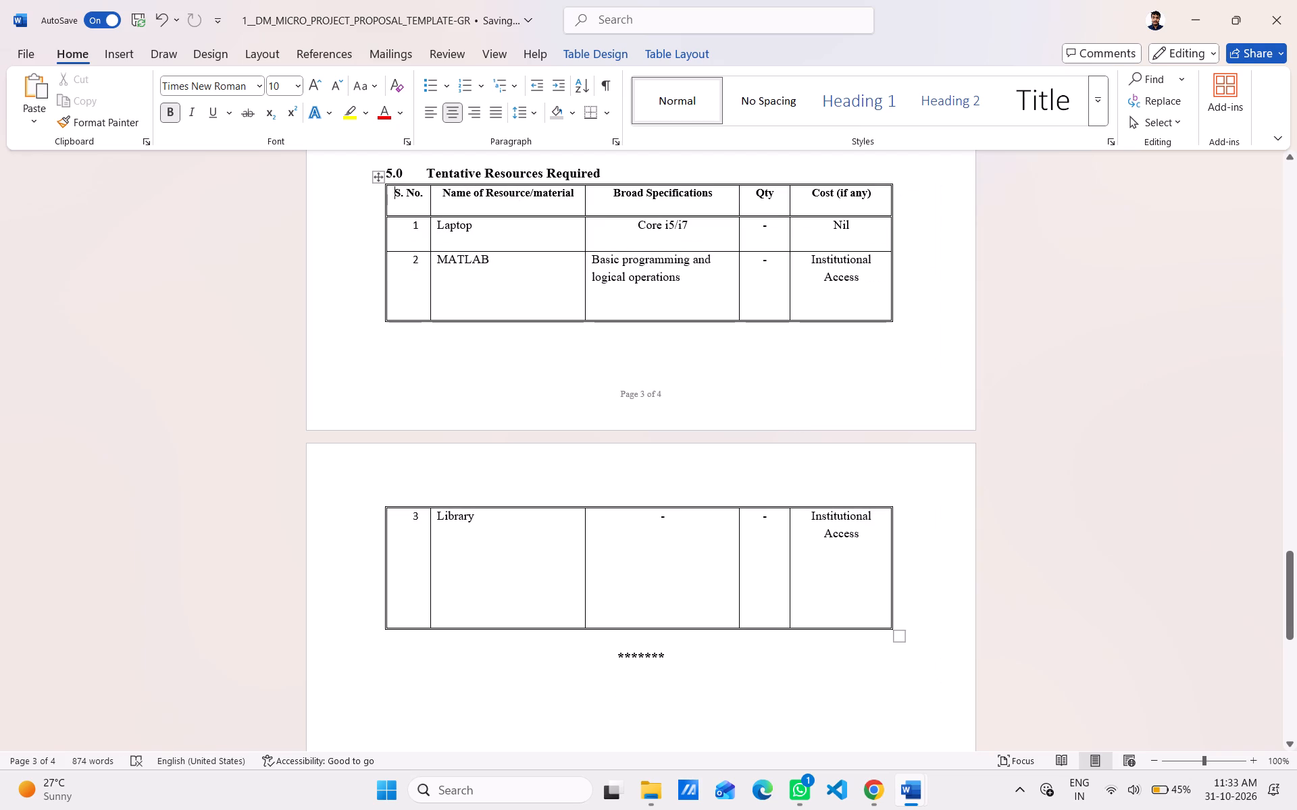
pyautogui.moveTo(898, 639); pyautogui.dragTo(936, 390)
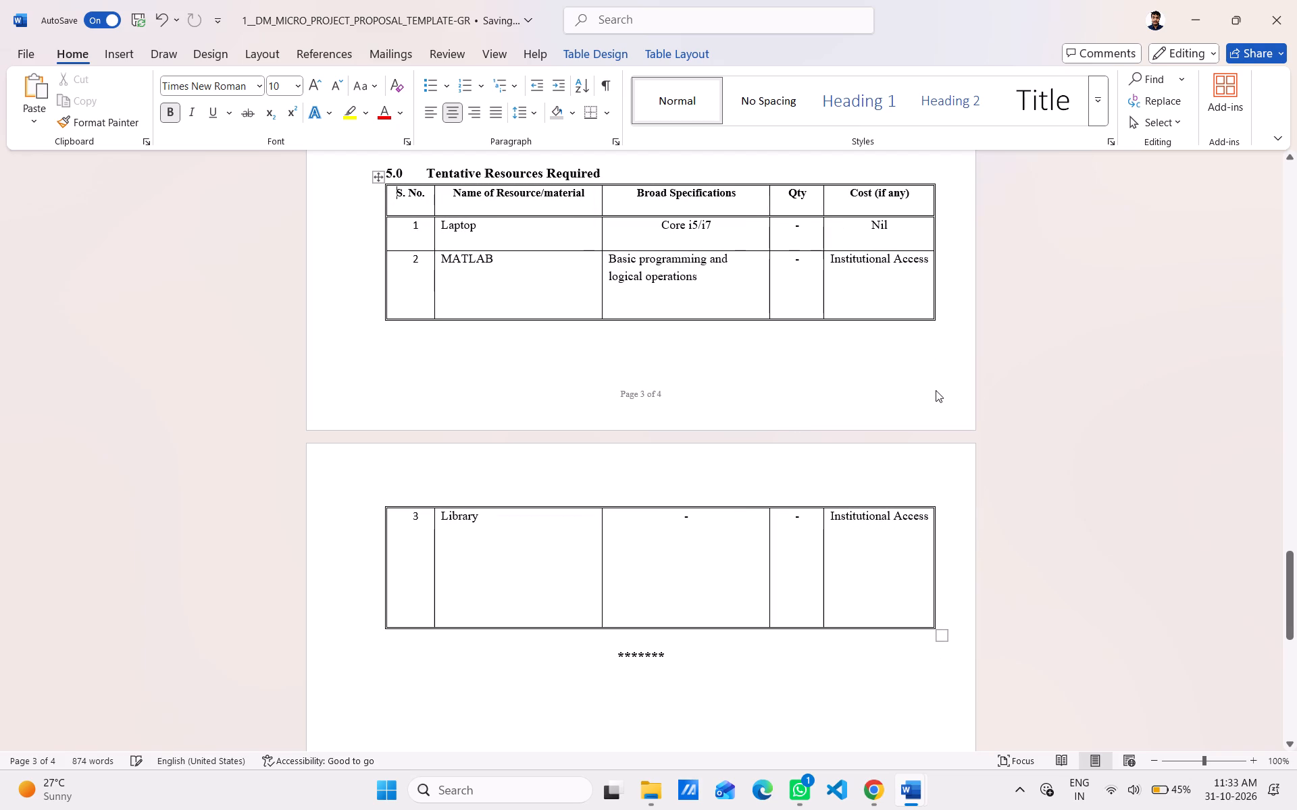
# Review the proposal's pages, checking the shortened sections and how the action plan and resources tables break across pages.
pyautogui.scroll(6, 819, 495)
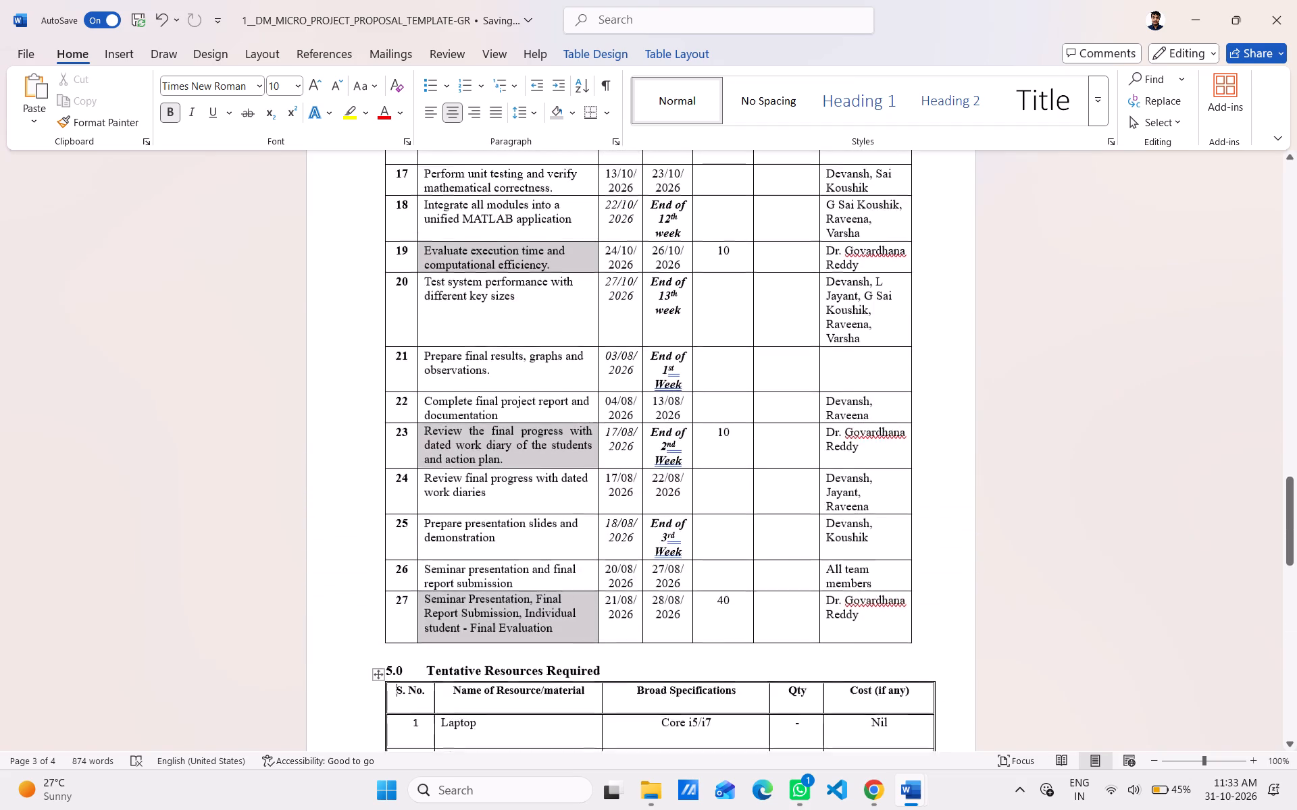
pyautogui.scroll(8, 819, 495)
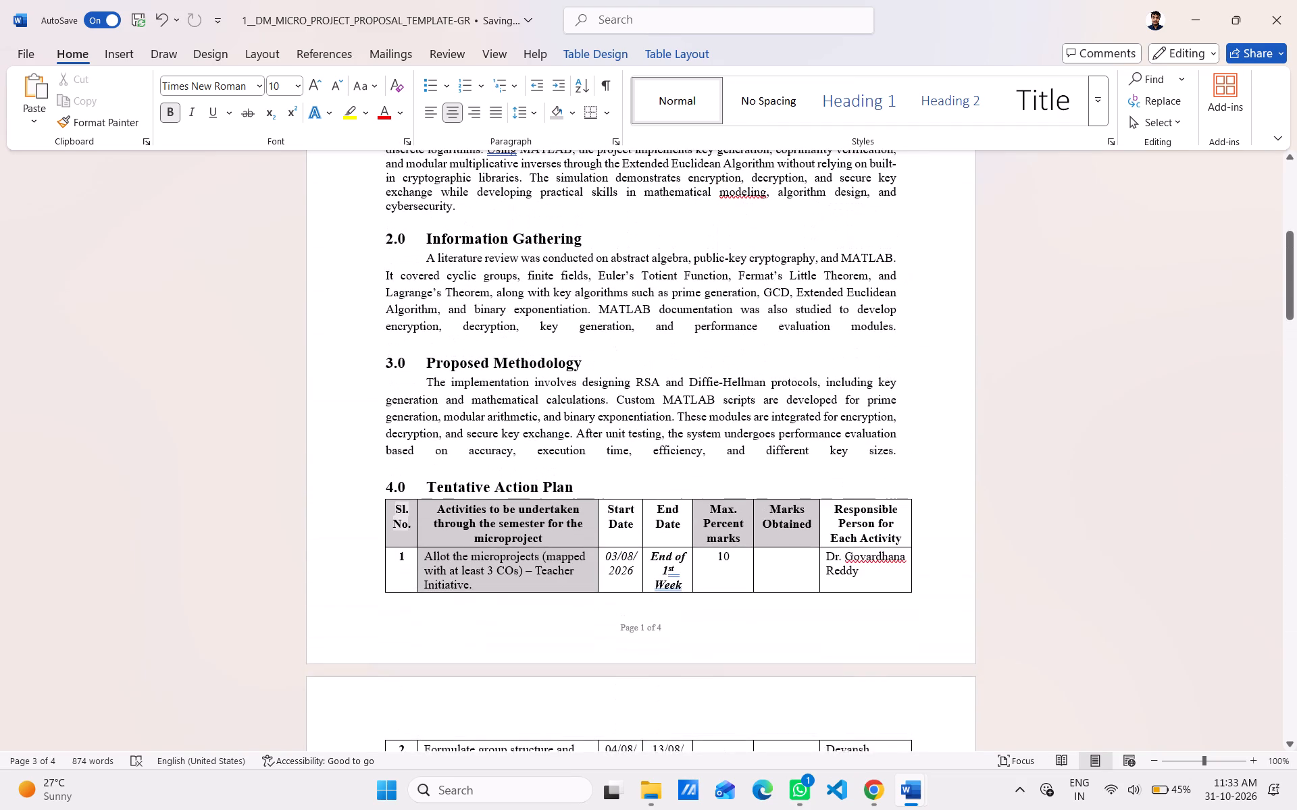
pyautogui.scroll(1, 819, 495)
pyautogui.scroll(-2, 819, 495)
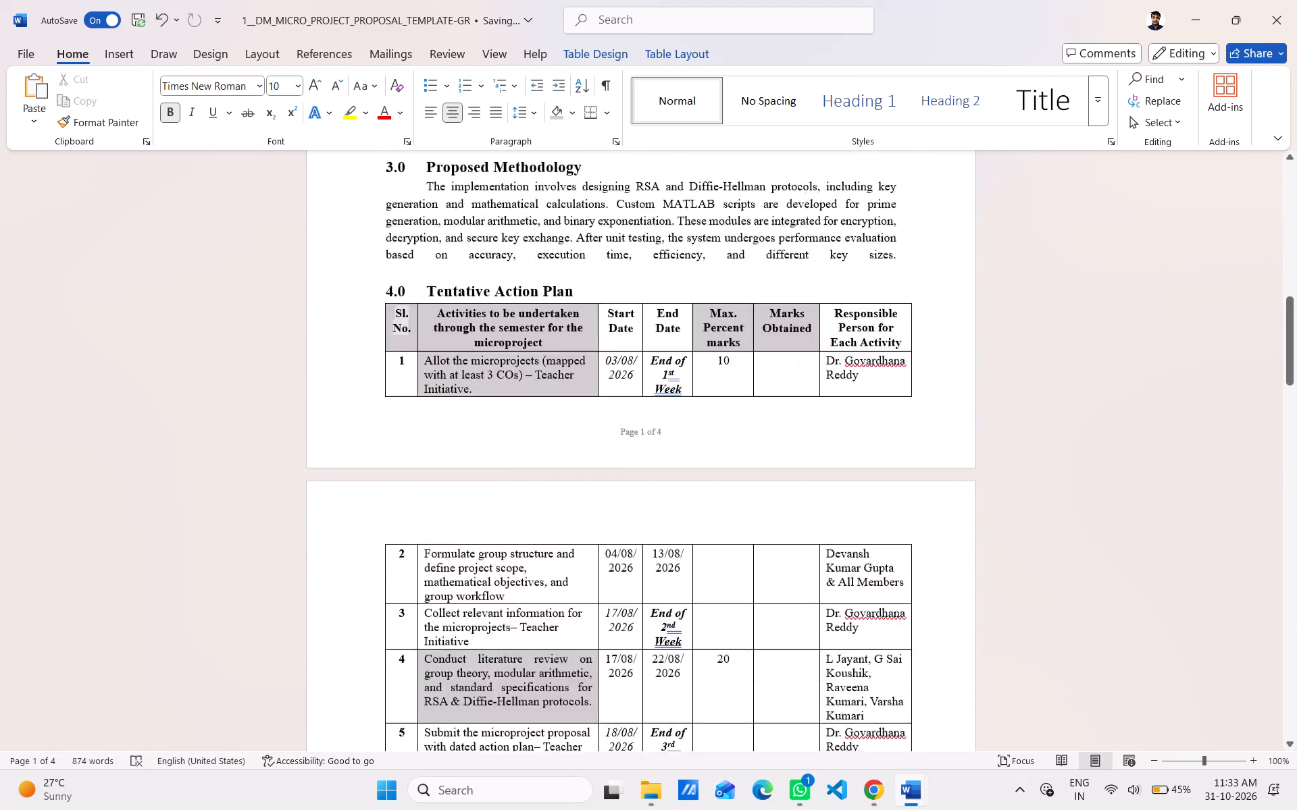
pyautogui.scroll(-8, 819, 495)
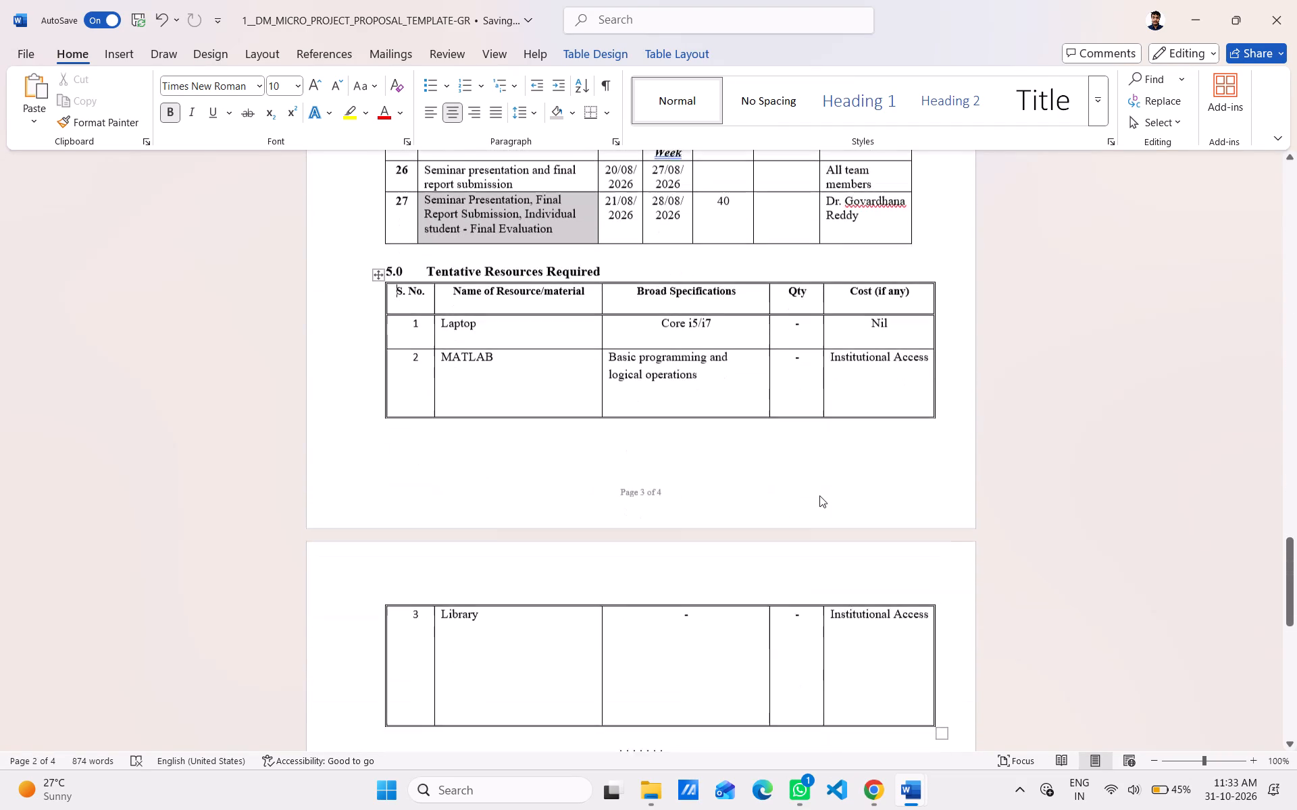
pyautogui.scroll(-1, 819, 495)
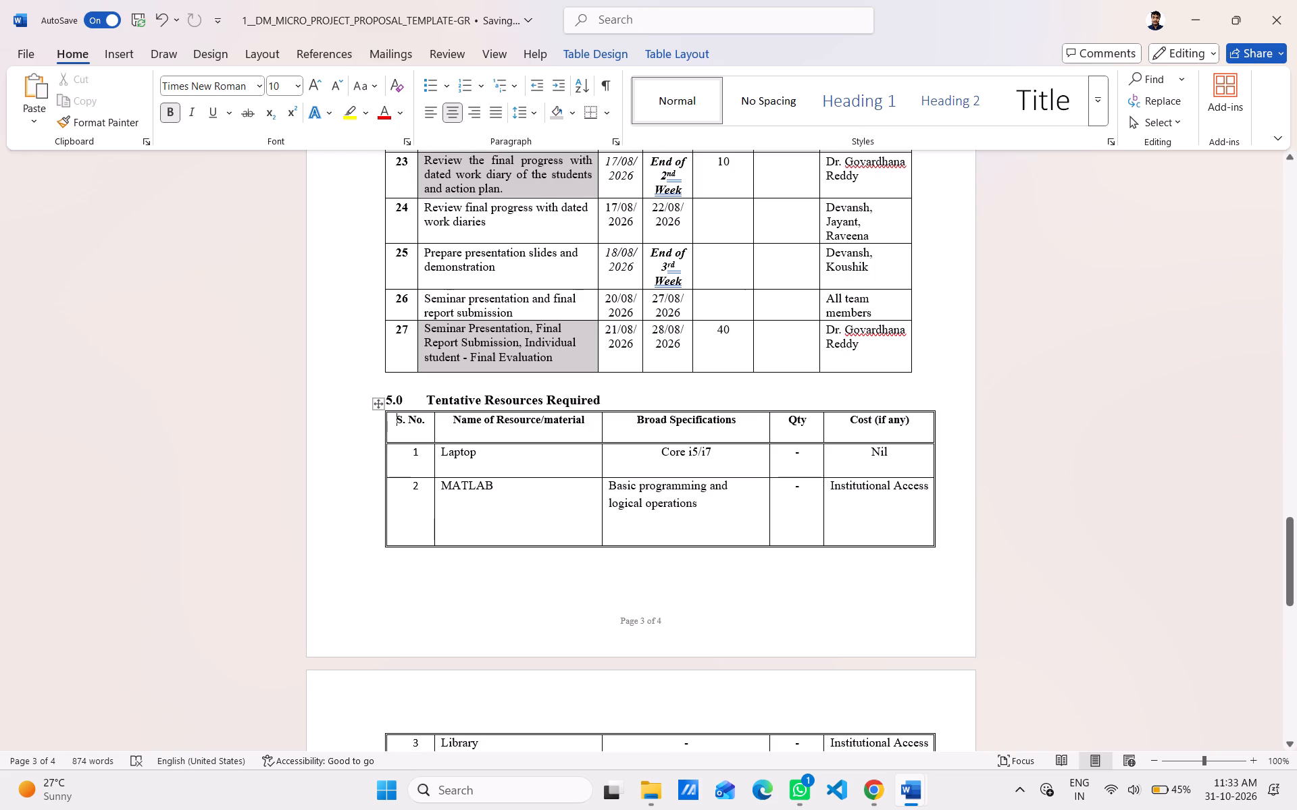
pyautogui.scroll(-2, 819, 495)
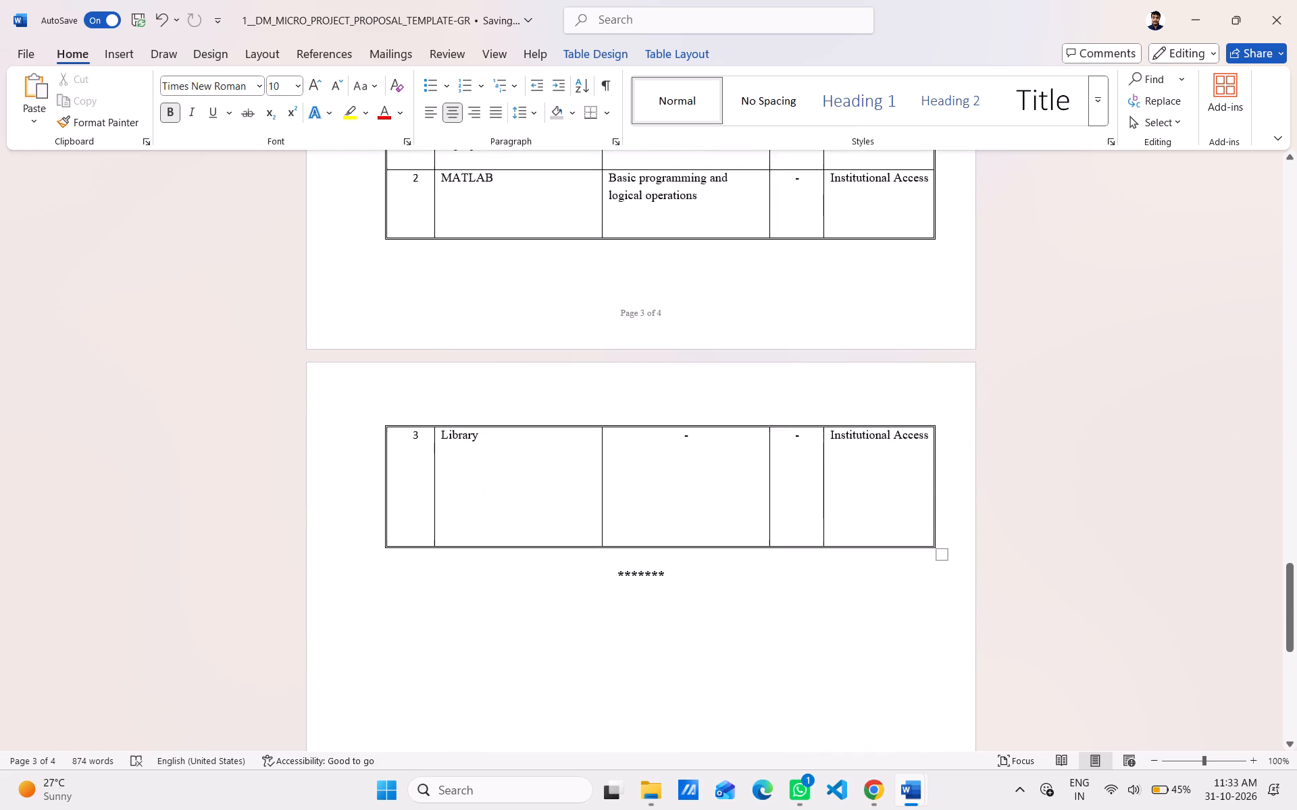
pyautogui.scroll(-1, 819, 495)
pyautogui.scroll(5, 819, 495)
pyautogui.scroll(-1, 819, 495)
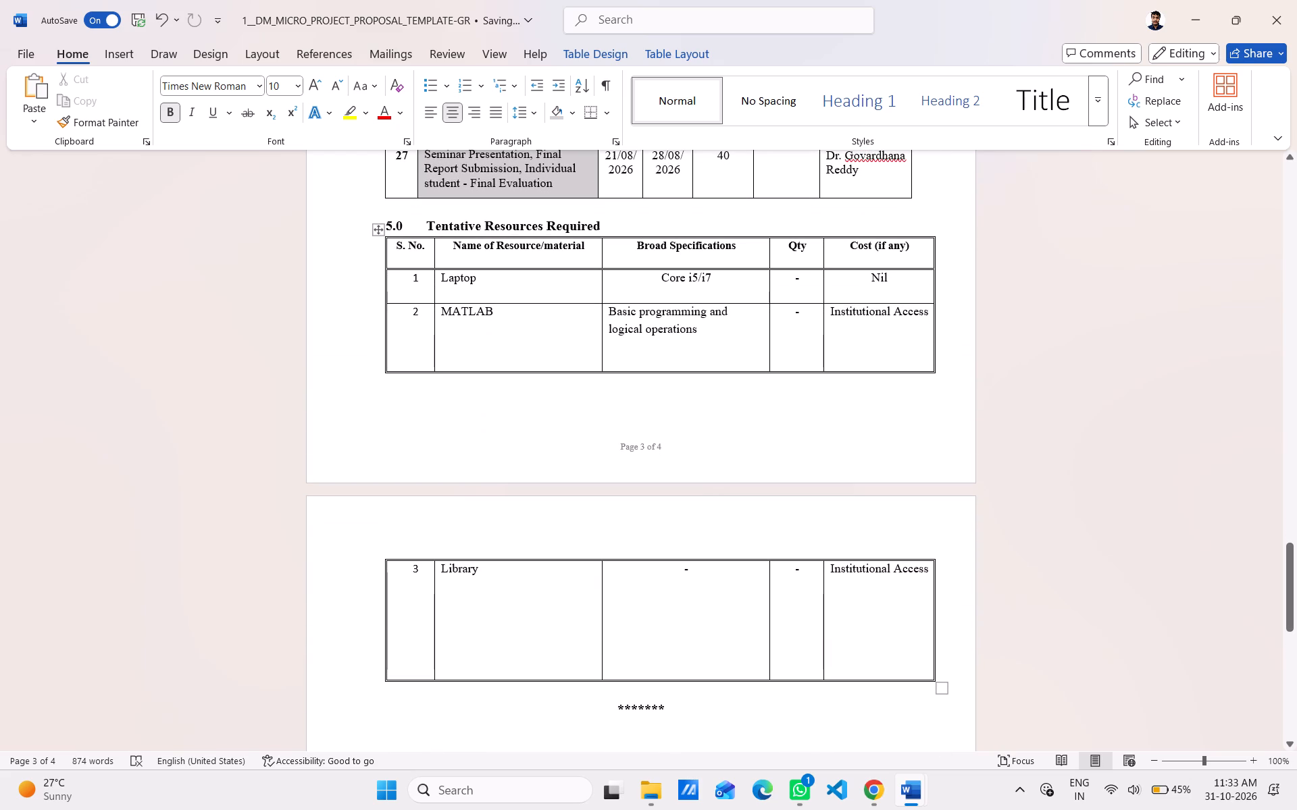
pyautogui.scroll(-2, 819, 495)
pyautogui.scroll(2, 819, 495)
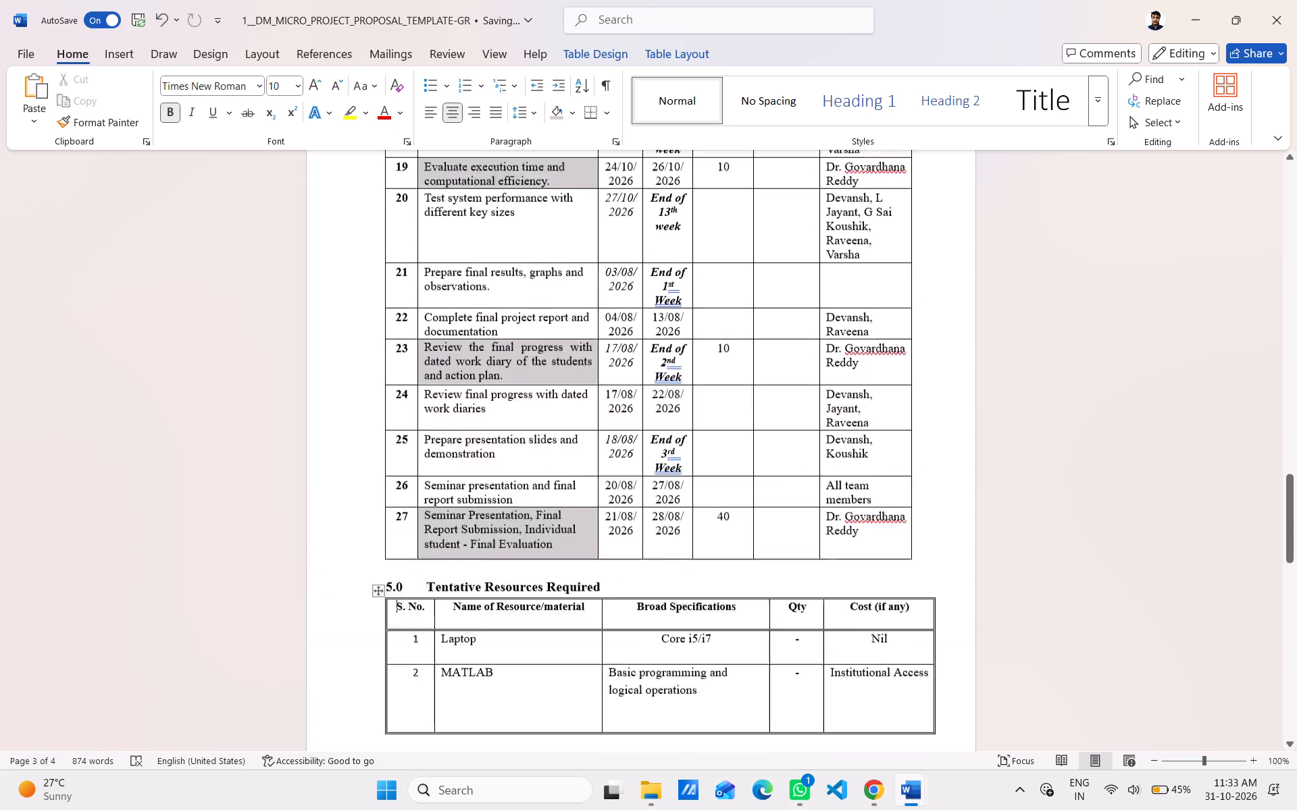
pyautogui.scroll(9, 819, 495)
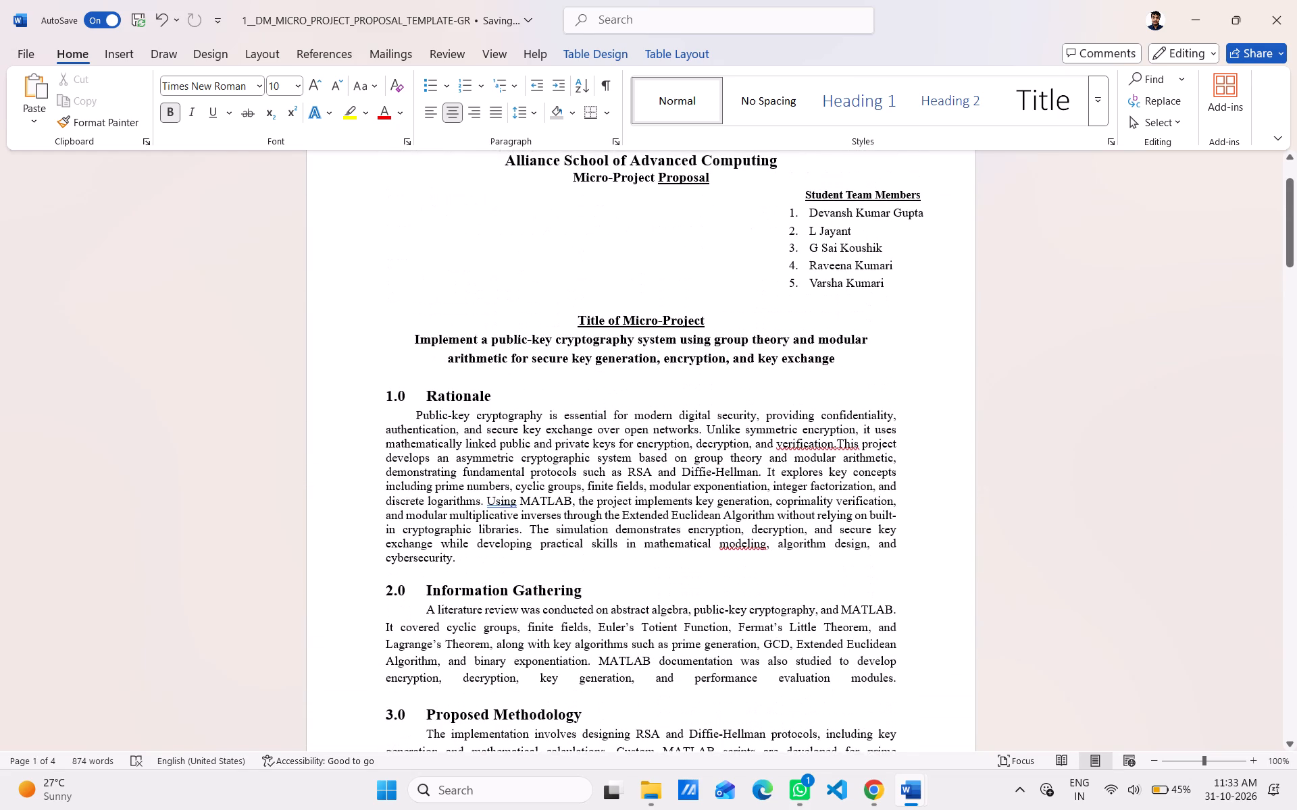
pyautogui.scroll(2, 830, 272)
pyautogui.click(749, 194)
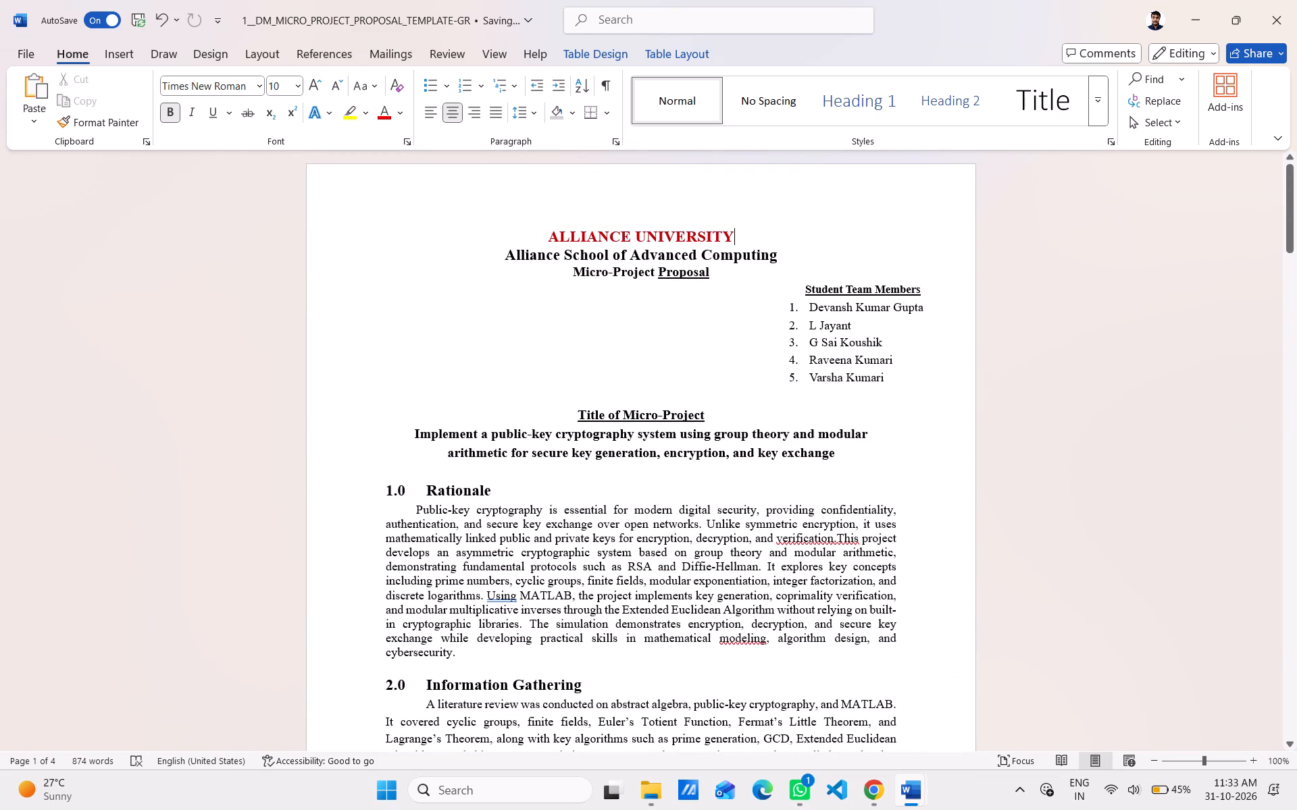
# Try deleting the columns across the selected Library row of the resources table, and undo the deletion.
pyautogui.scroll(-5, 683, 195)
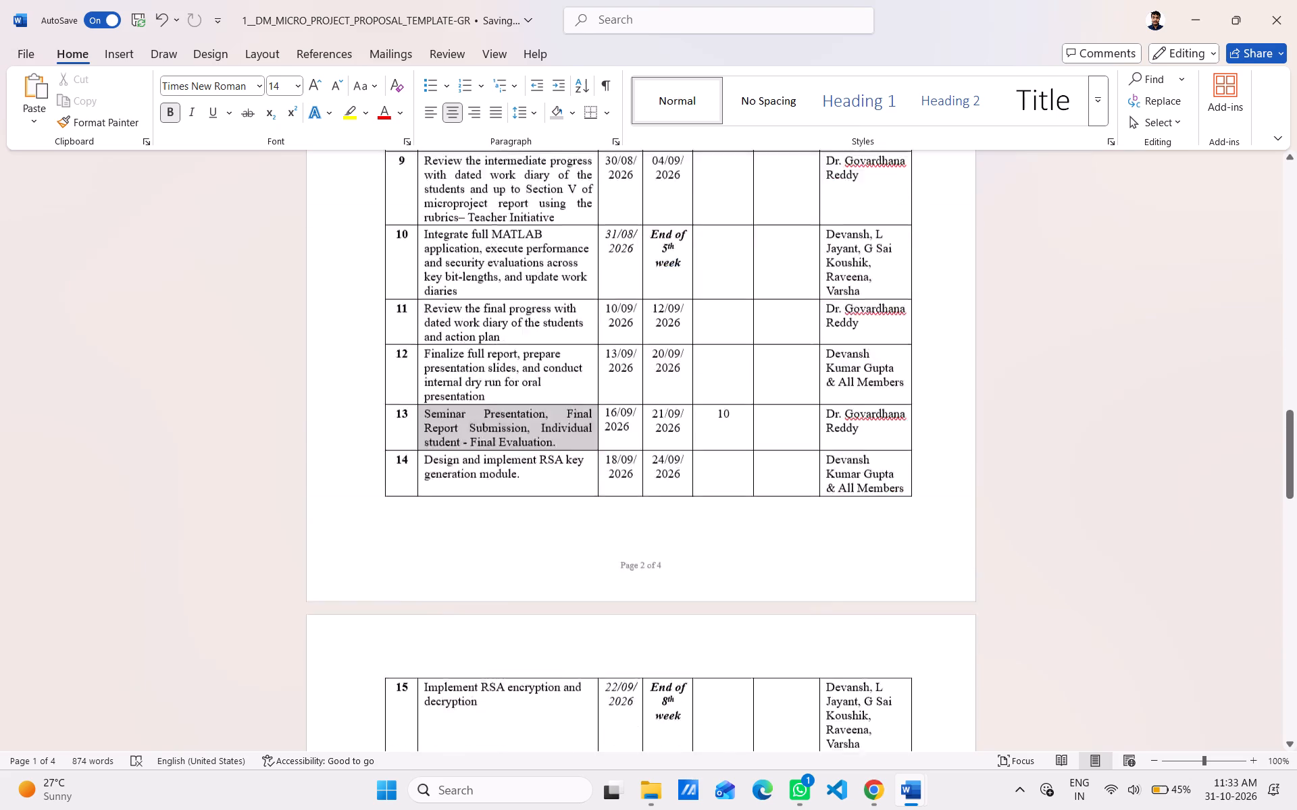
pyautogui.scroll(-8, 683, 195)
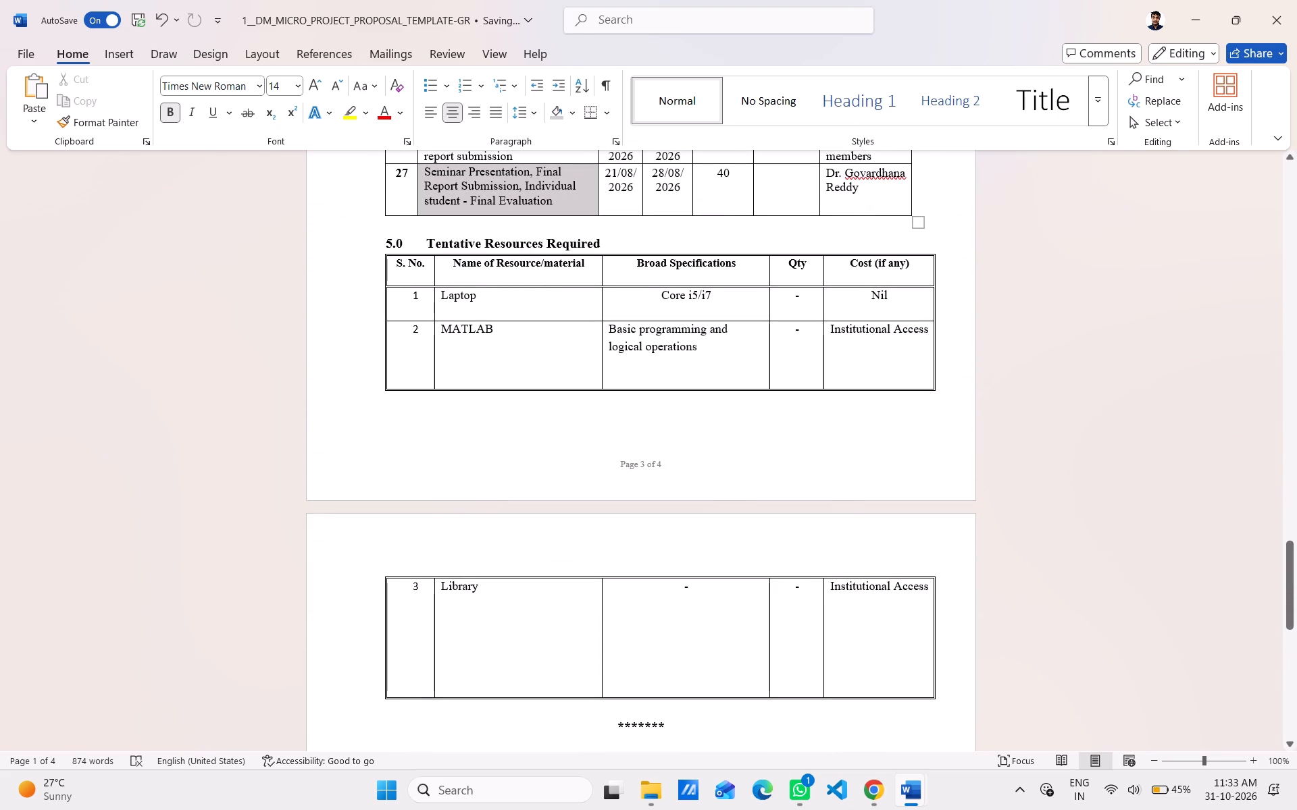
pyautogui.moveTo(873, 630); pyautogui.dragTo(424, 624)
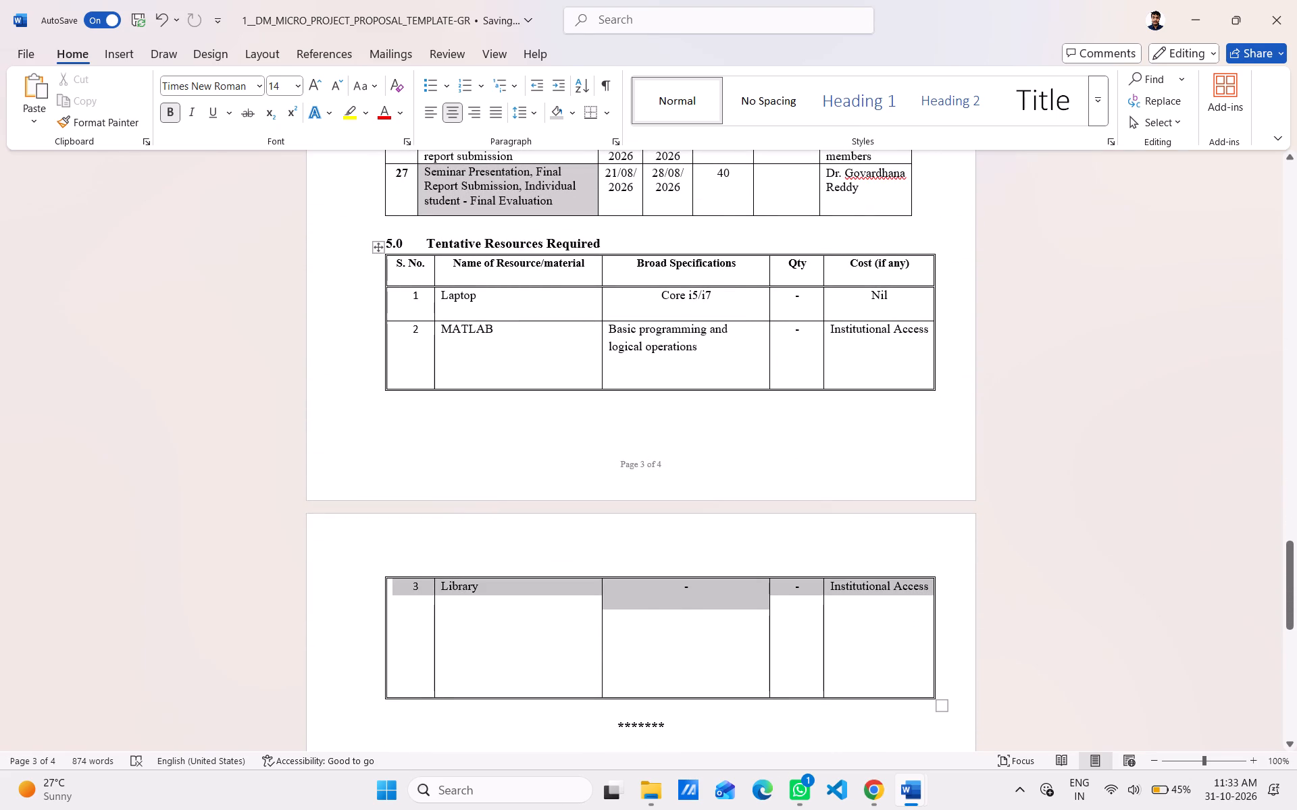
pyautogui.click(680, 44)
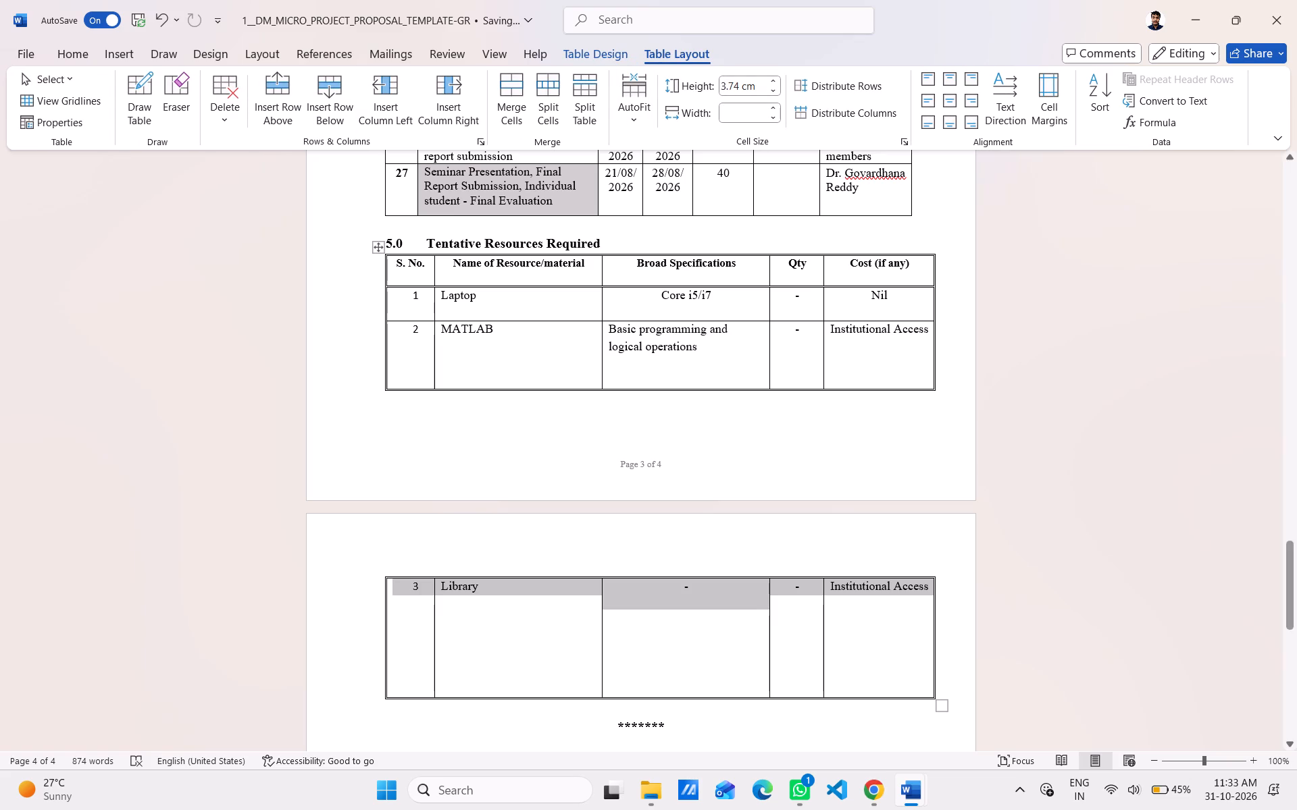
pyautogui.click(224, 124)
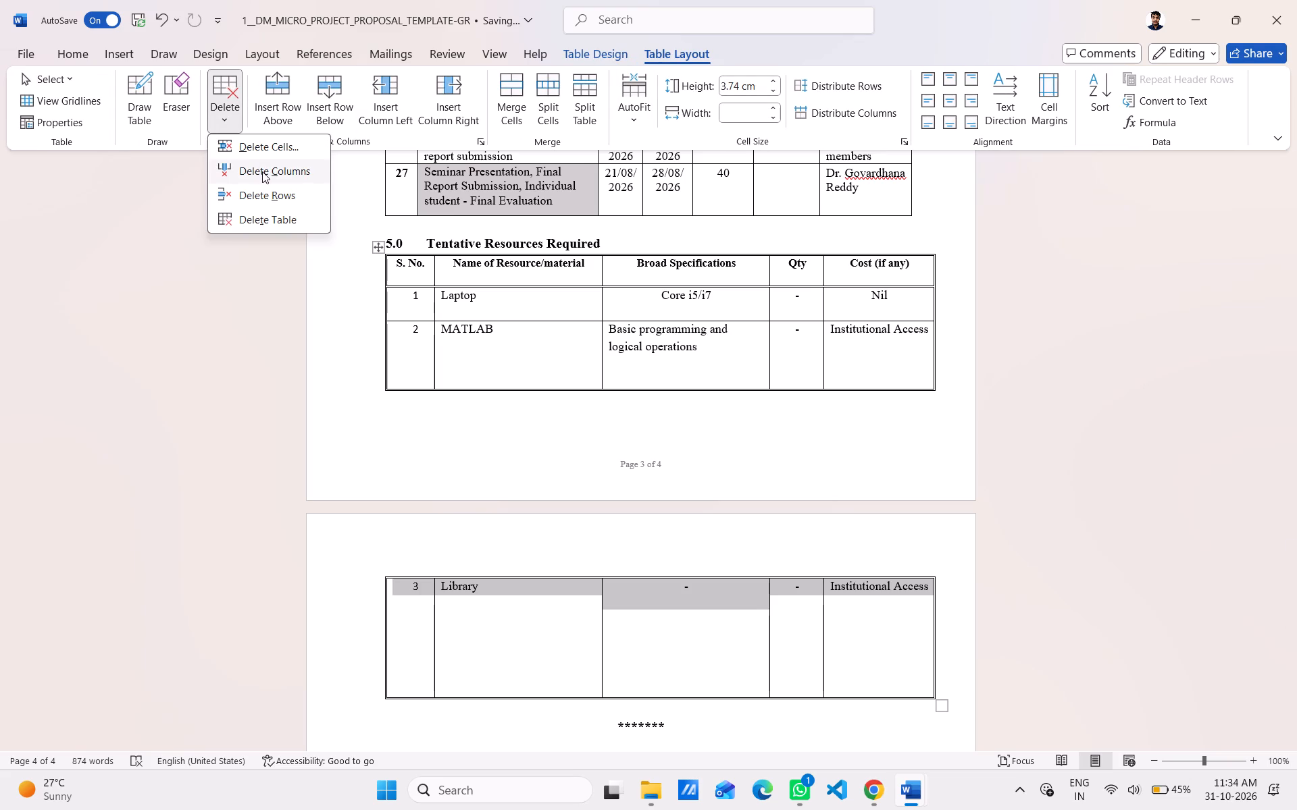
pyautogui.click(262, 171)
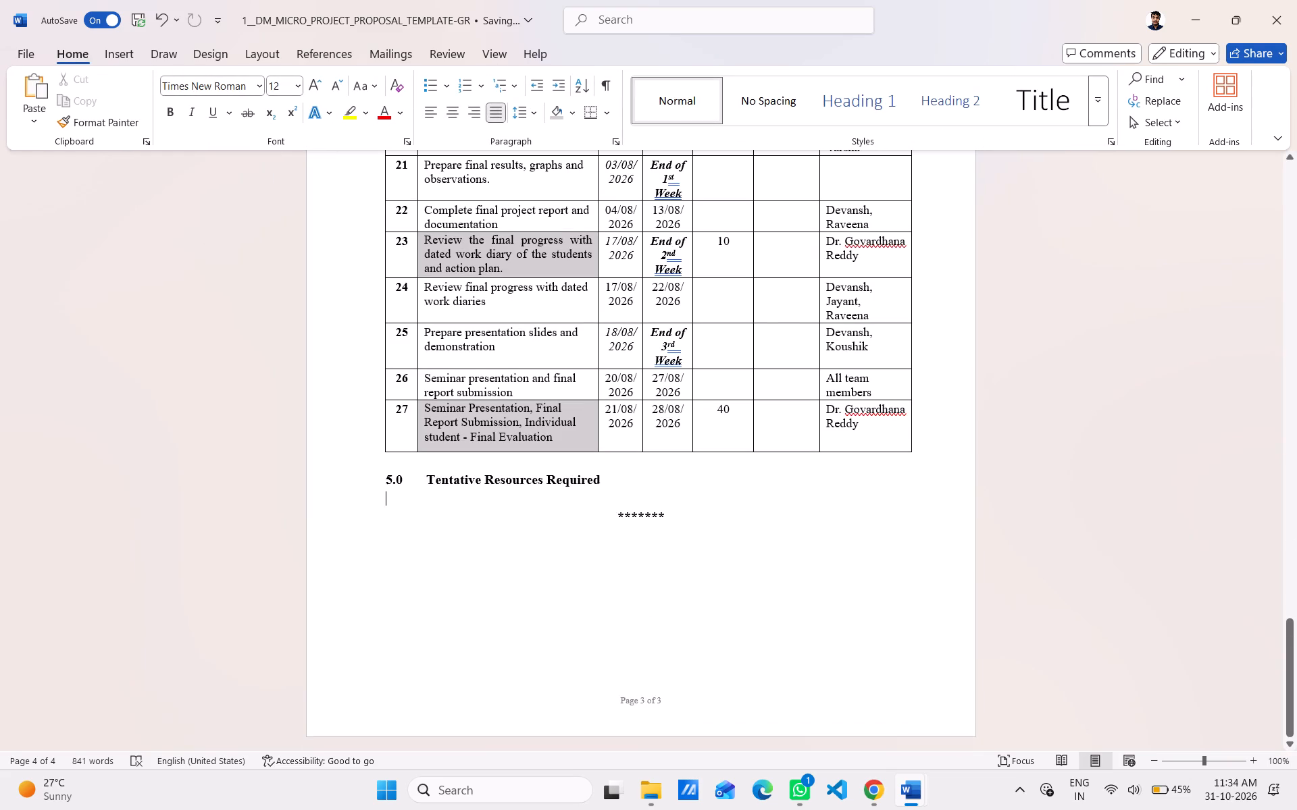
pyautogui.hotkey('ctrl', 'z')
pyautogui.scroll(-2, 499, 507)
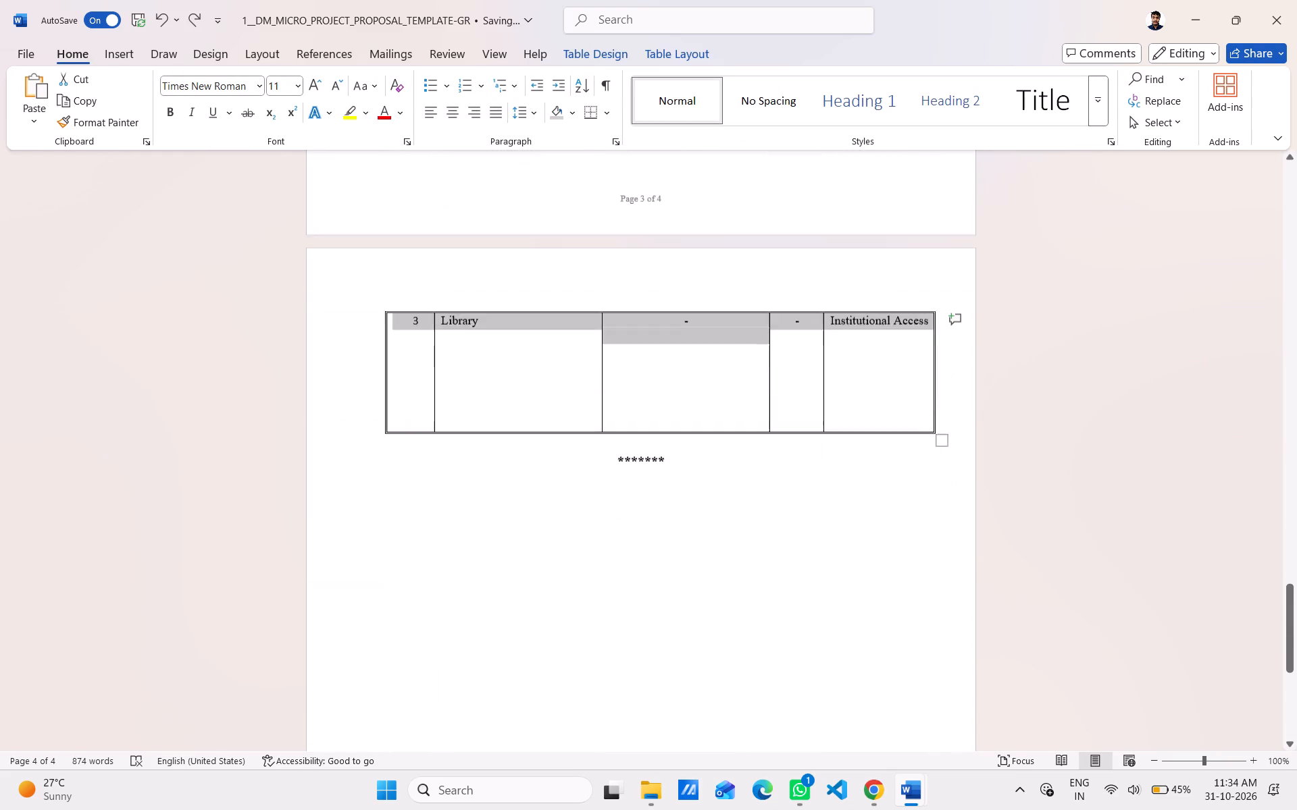
# Delete the entire Library row of the Tentative Resources Required table.
pyautogui.click(835, 368)
pyautogui.moveTo(835, 368); pyautogui.dragTo(449, 340)
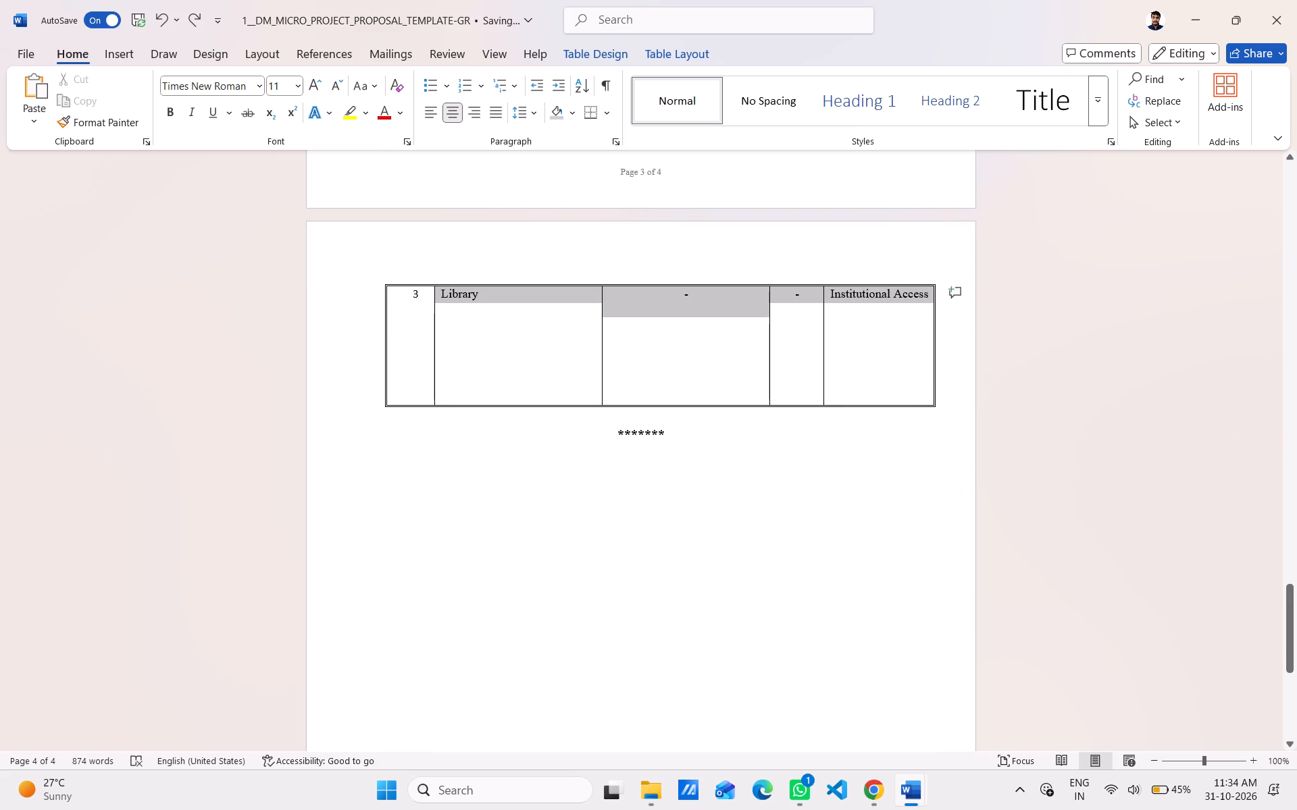
pyautogui.moveTo(449, 340); pyautogui.dragTo(418, 327)
pyautogui.click(649, 54)
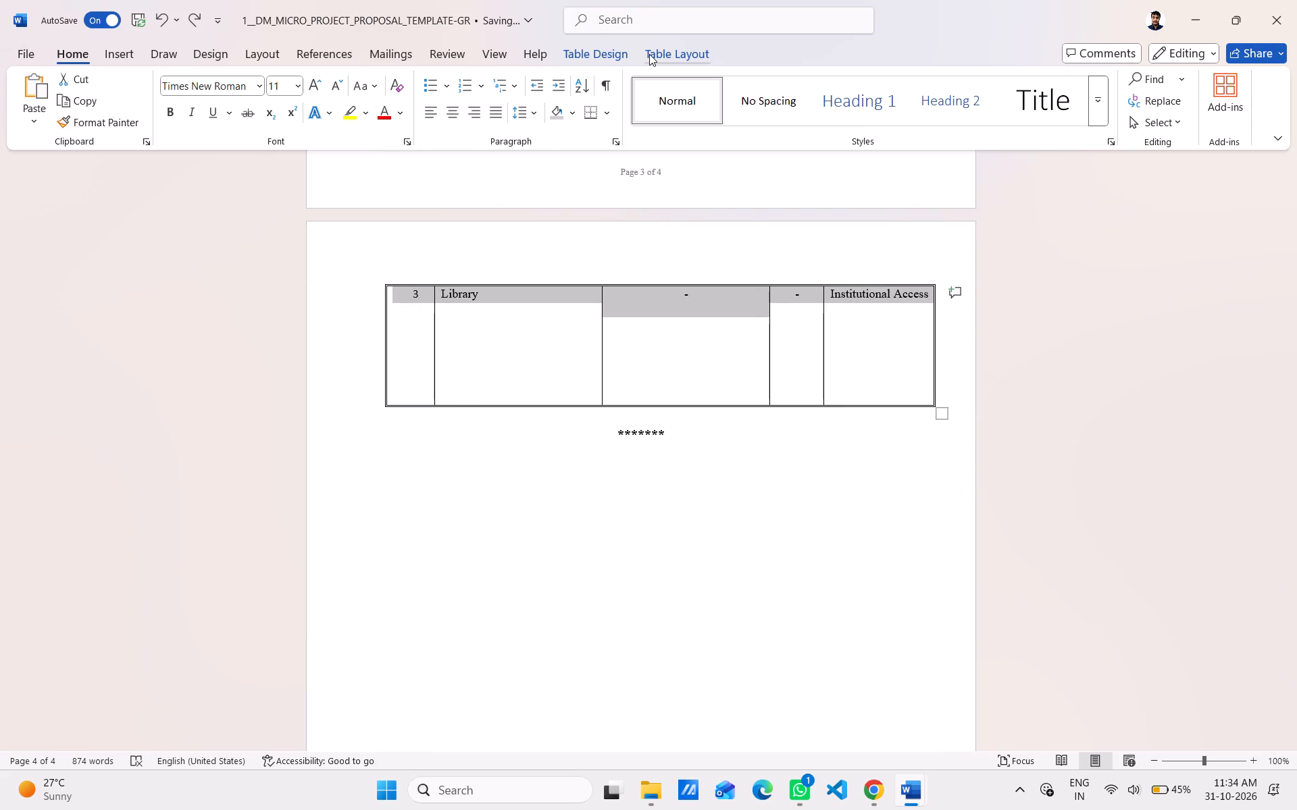
pyautogui.click(229, 109)
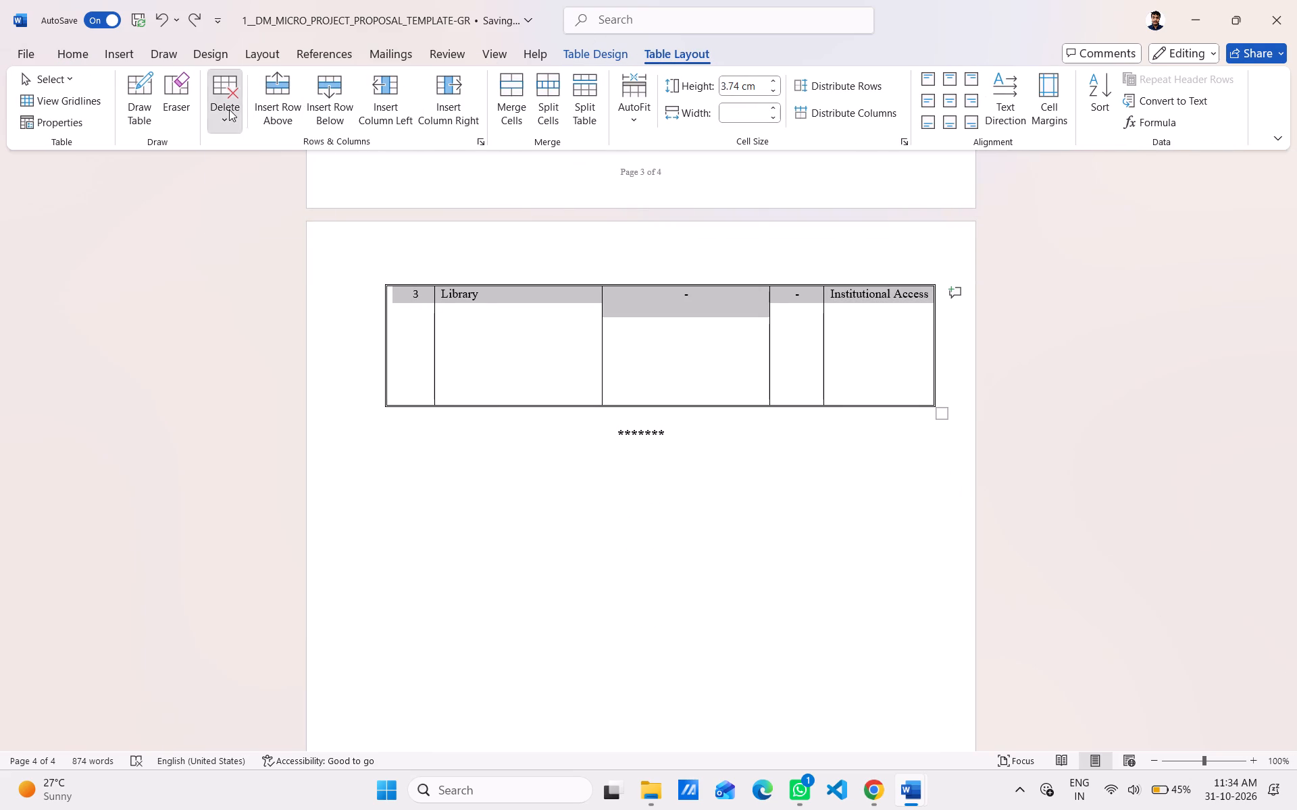
pyautogui.click(312, 205)
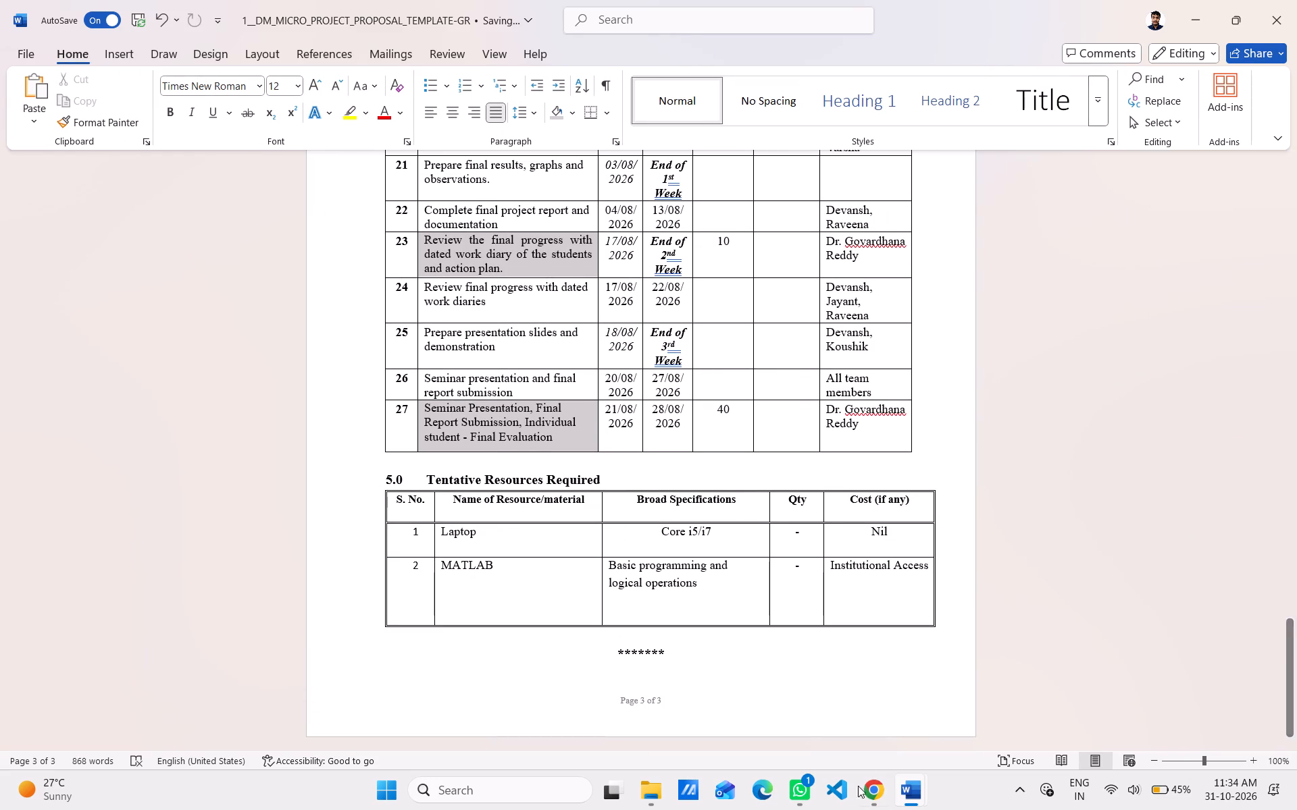
# Clear the Broad Specifications text in the MATLAB row of the resources table.
pyautogui.moveTo(703, 580); pyautogui.dragTo(690, 578)
pyautogui.moveTo(690, 578); pyautogui.dragTo(616, 560)
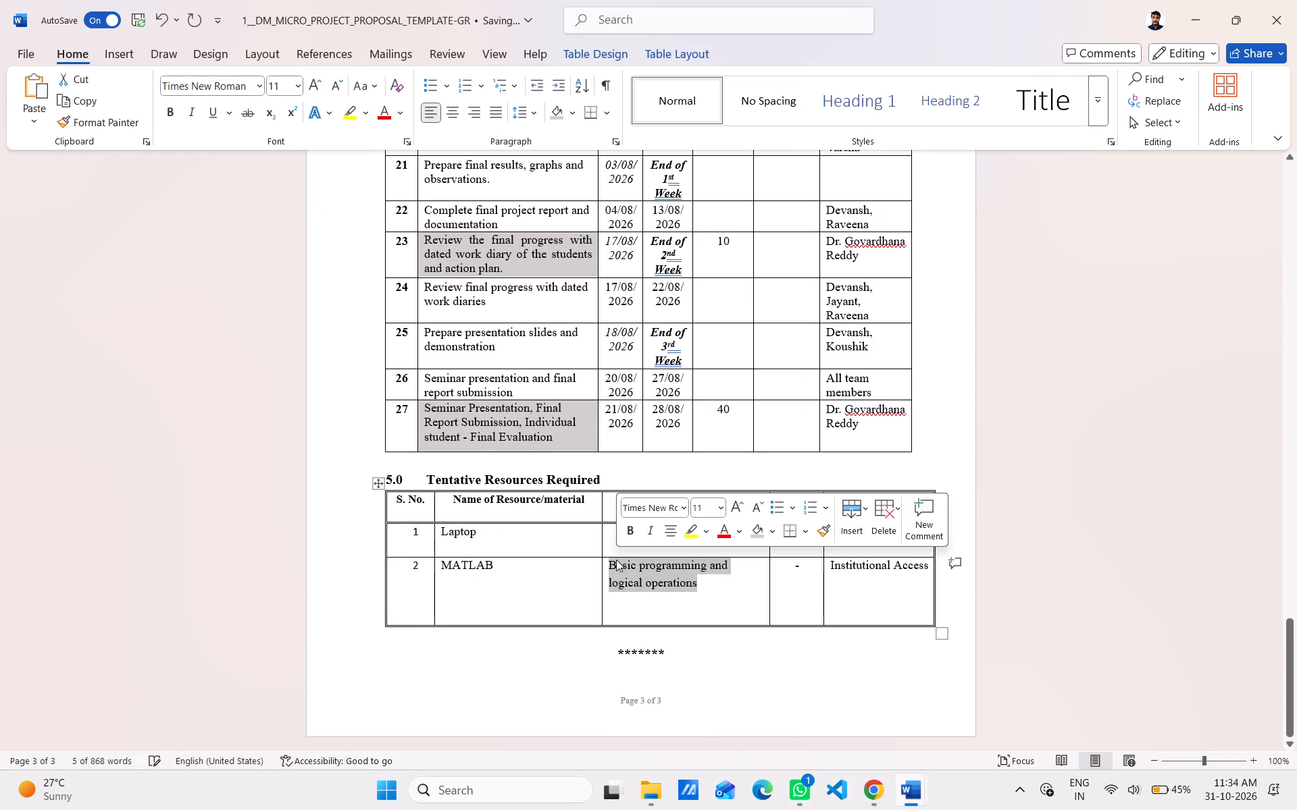
pyautogui.press('Delete')
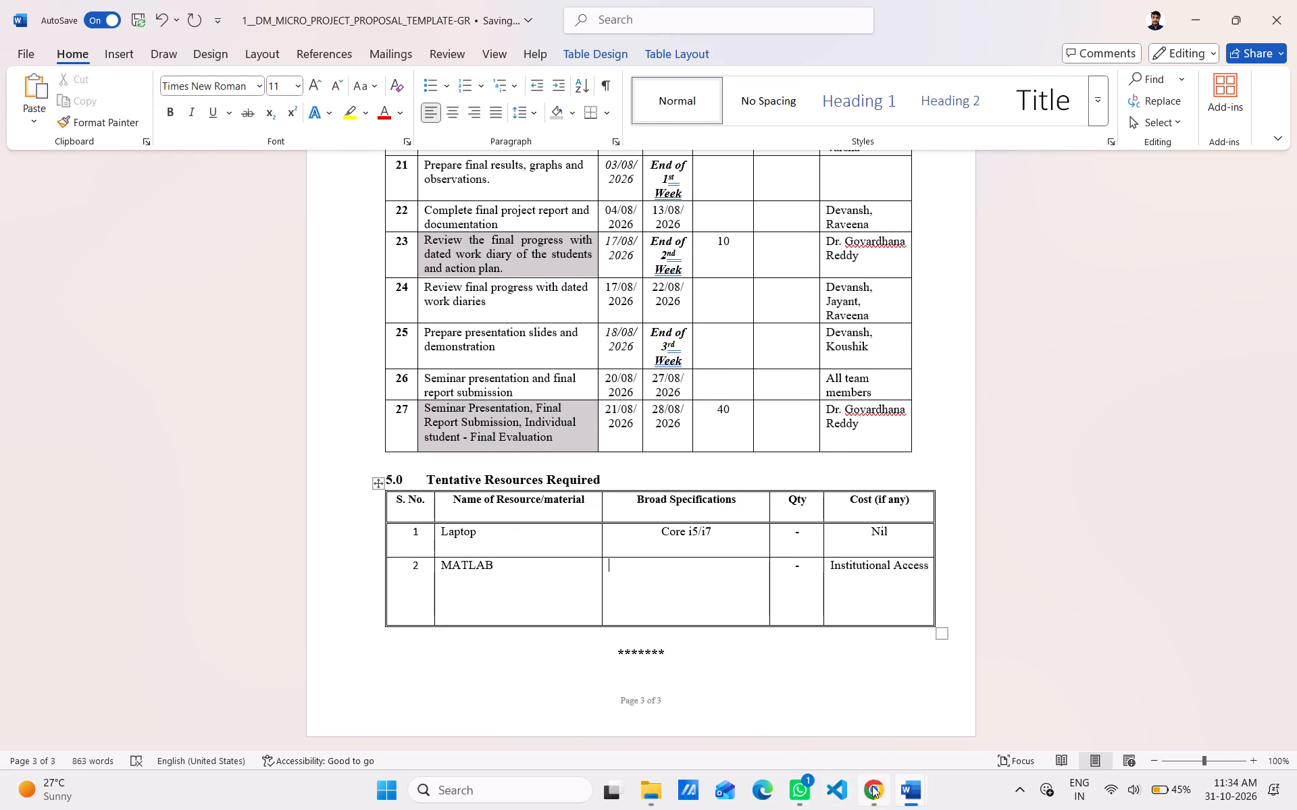
# Switch to Chrome, search Google for "matlab versions" and copy the release text "R2026b (version 26.2)".
pyautogui.click(872, 786)
pyautogui.click(855, 2)
pyautogui.write('matlab version')
pyautogui.press('Return')
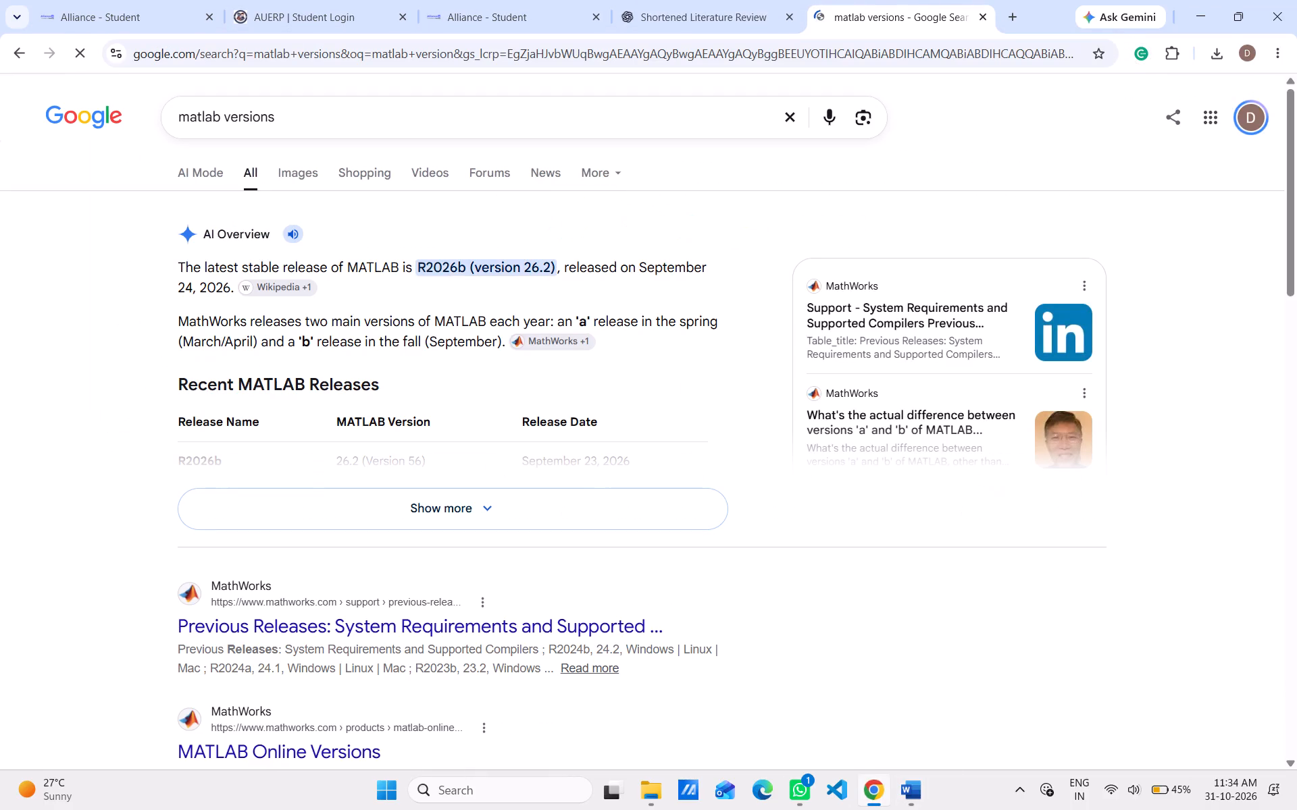
pyautogui.moveTo(555, 268); pyautogui.dragTo(416, 267)
pyautogui.hotkey('ctrl', 'c')
# Back in the Word proposal, paste "R2026b (version 26.2)" into the MATLAB row's empty Broad Specifications cell and centre it.
pyautogui.click(903, 806)
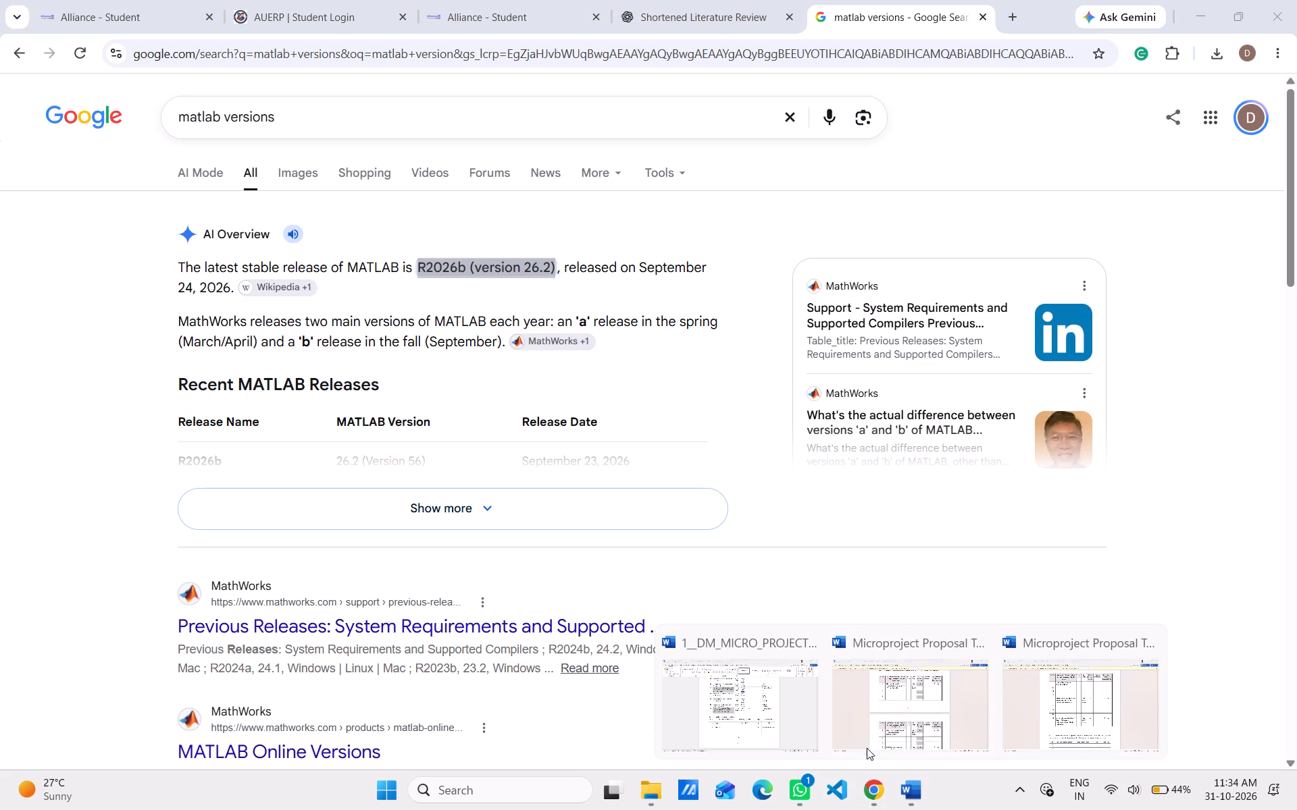
pyautogui.click(804, 725)
pyautogui.hotkey('ctrl', 'v')
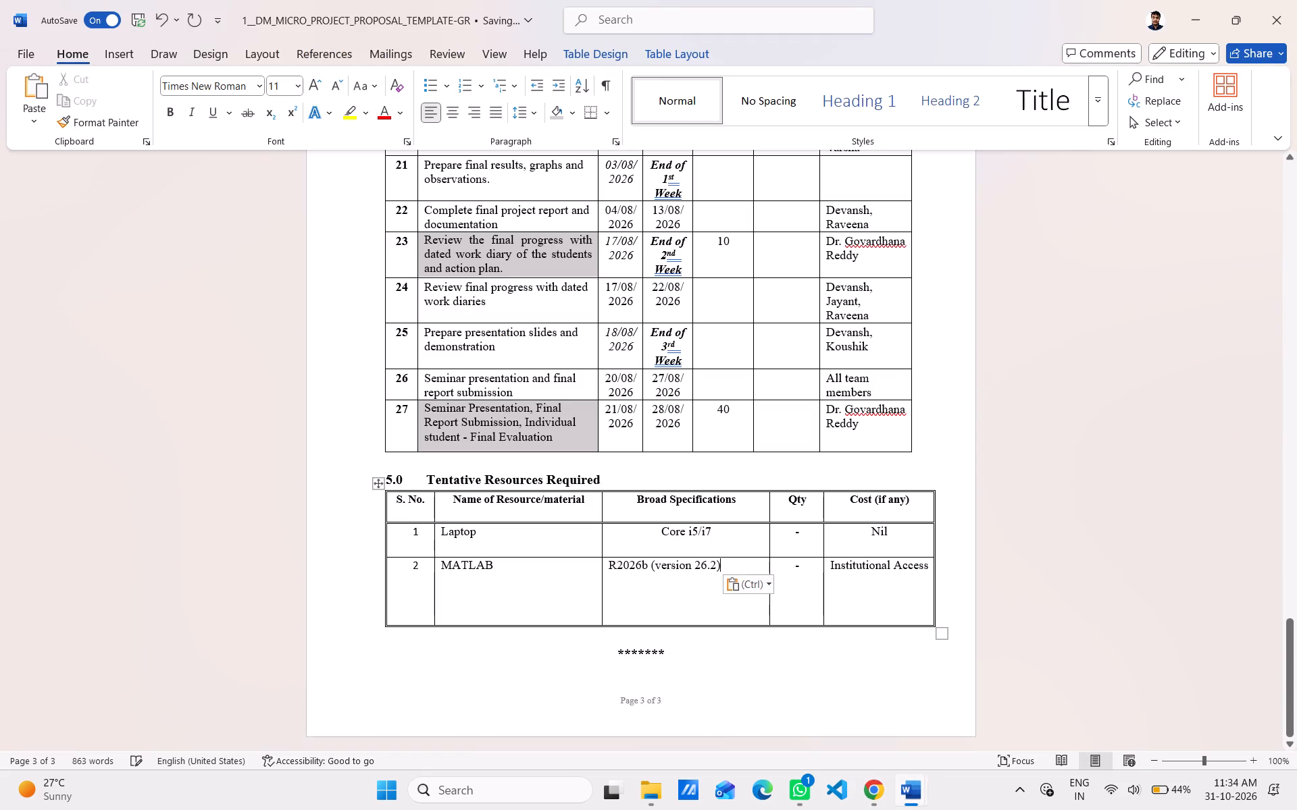
pyautogui.moveTo(724, 565); pyautogui.dragTo(609, 569)
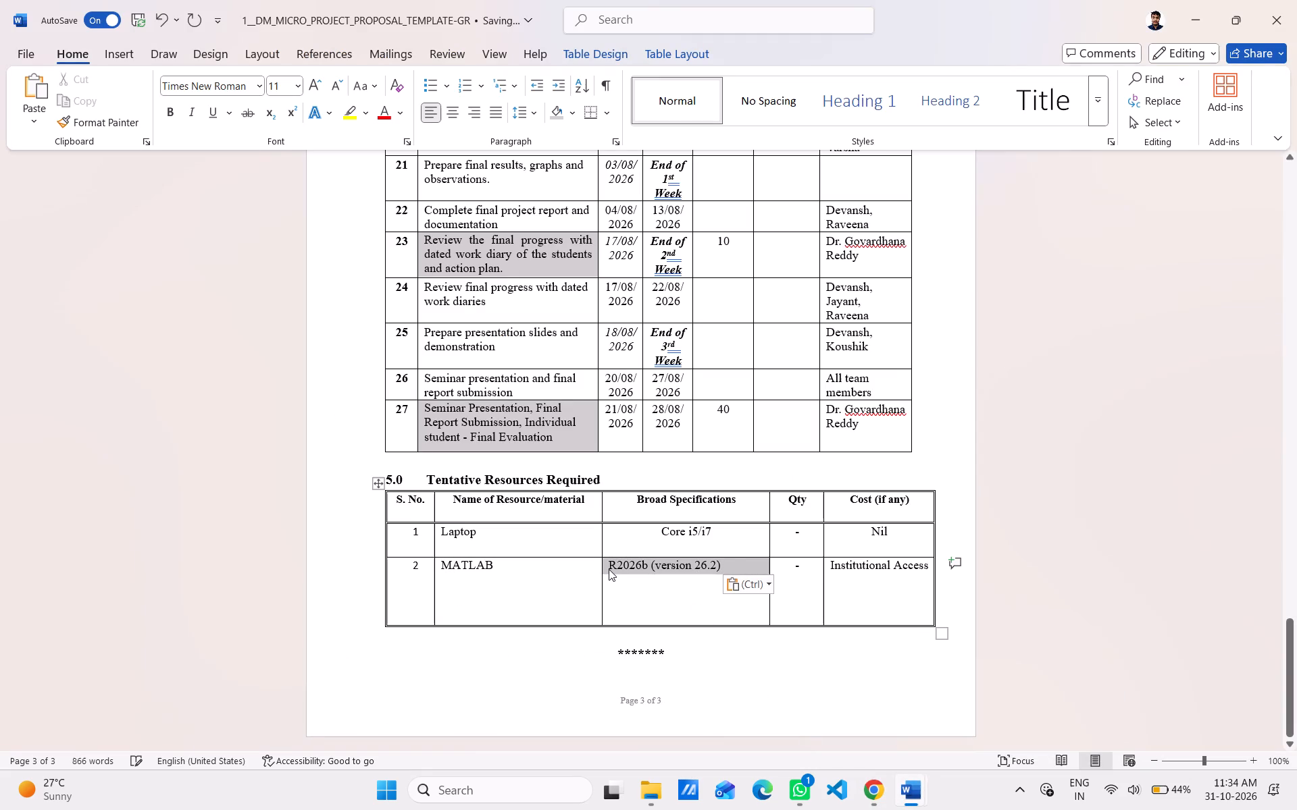
pyautogui.hotkey('ctrl', 'e')
# Resize the resources table to compact its row heights and widen it slightly, keeping "Institutional Access" on one line.
pyautogui.moveTo(917, 601); pyautogui.dragTo(432, 541)
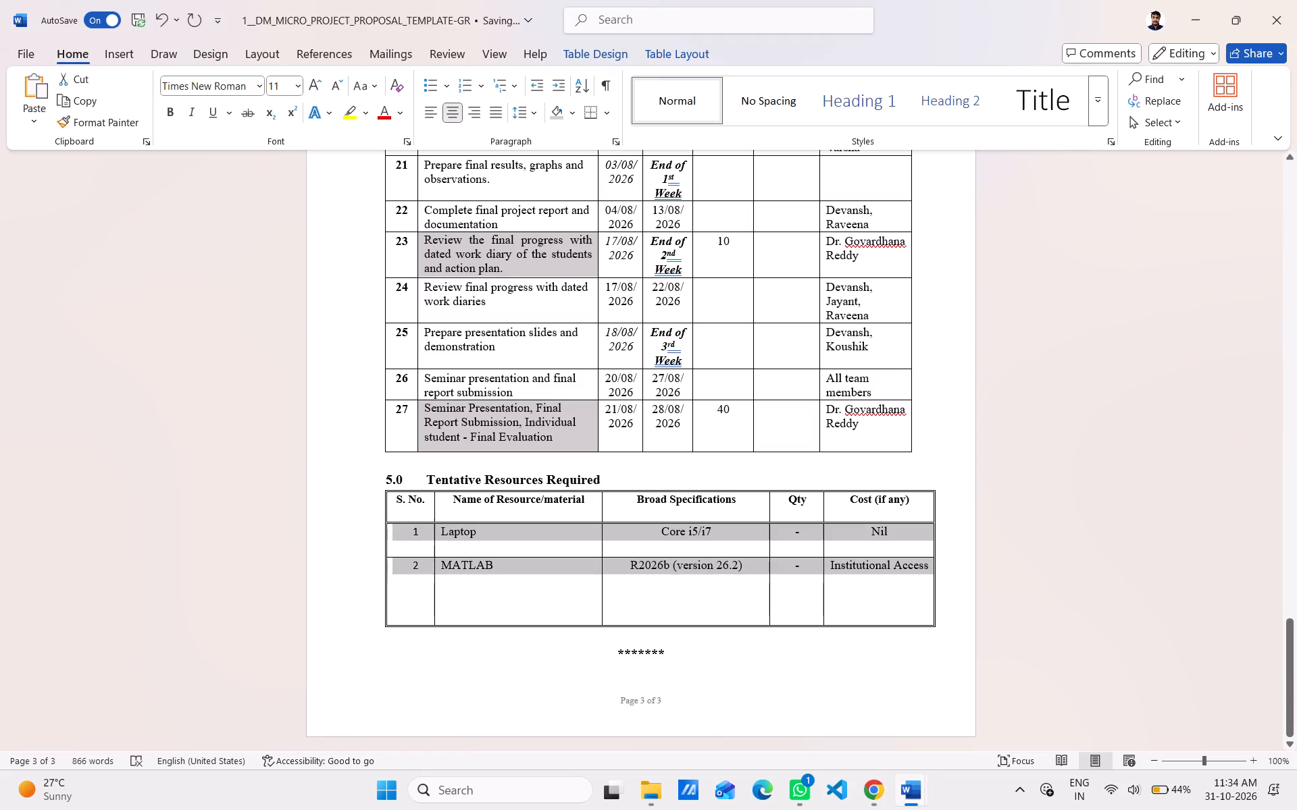
pyautogui.moveTo(432, 541); pyautogui.dragTo(428, 541)
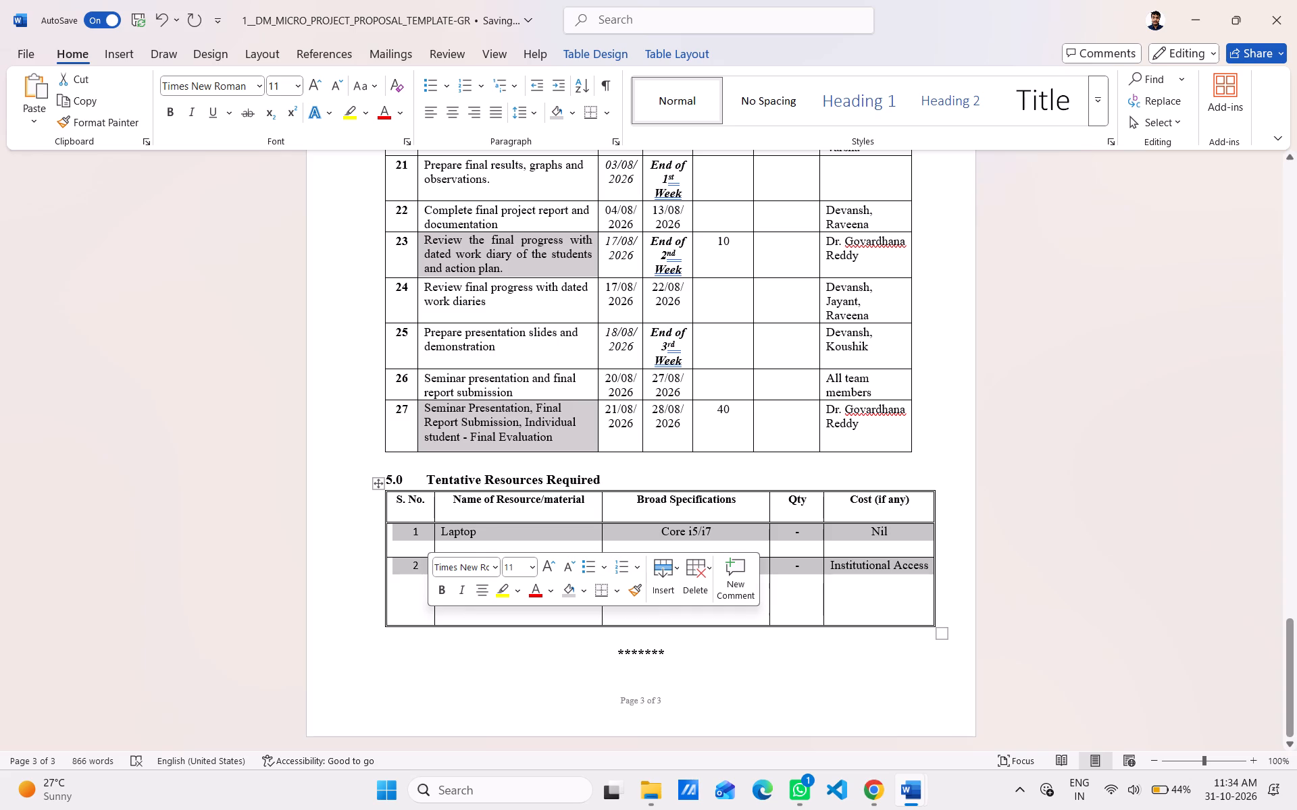
pyautogui.moveTo(939, 634); pyautogui.dragTo(938, 597)
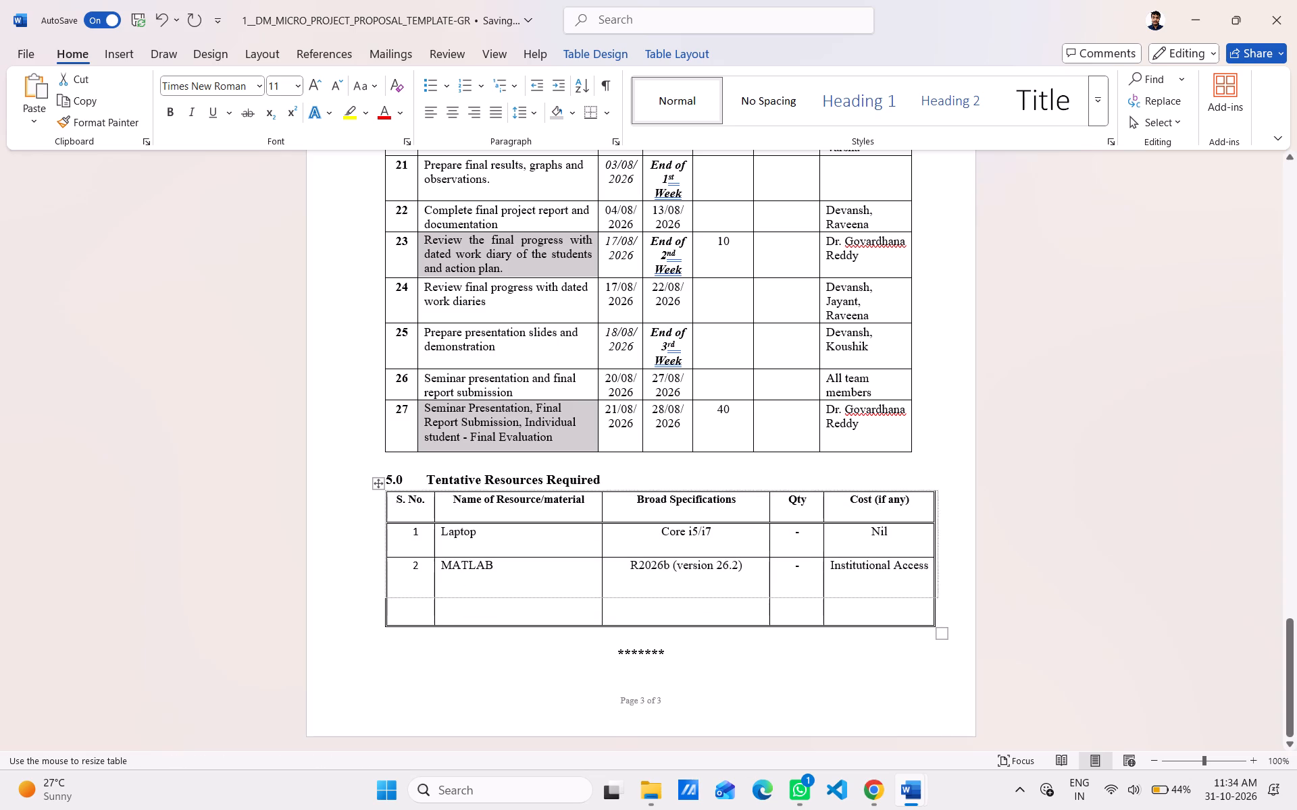
pyautogui.moveTo(938, 597); pyautogui.dragTo(938, 596)
pyautogui.moveTo(946, 607); pyautogui.dragTo(940, 576)
pyautogui.moveTo(944, 586); pyautogui.dragTo(942, 581)
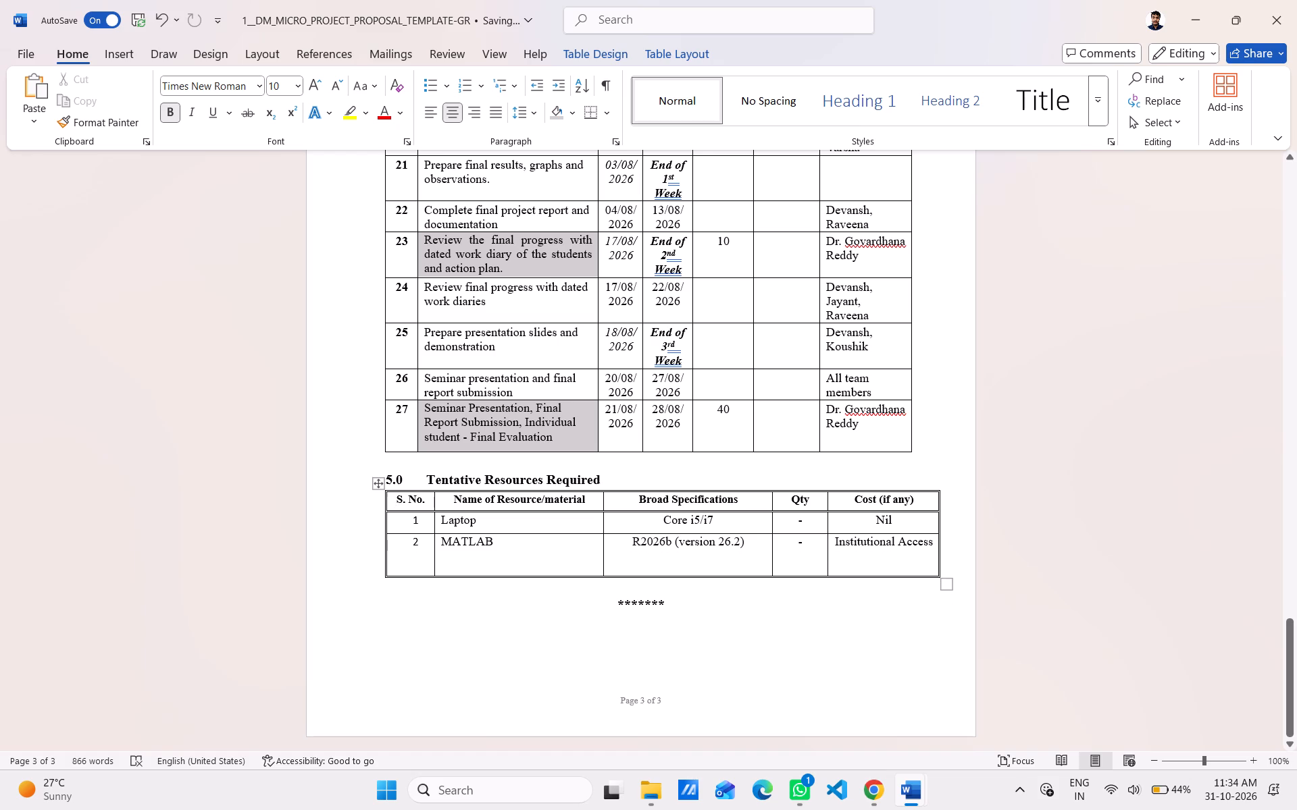
pyautogui.moveTo(942, 581); pyautogui.dragTo(927, 543)
pyautogui.moveTo(937, 568); pyautogui.dragTo(943, 558)
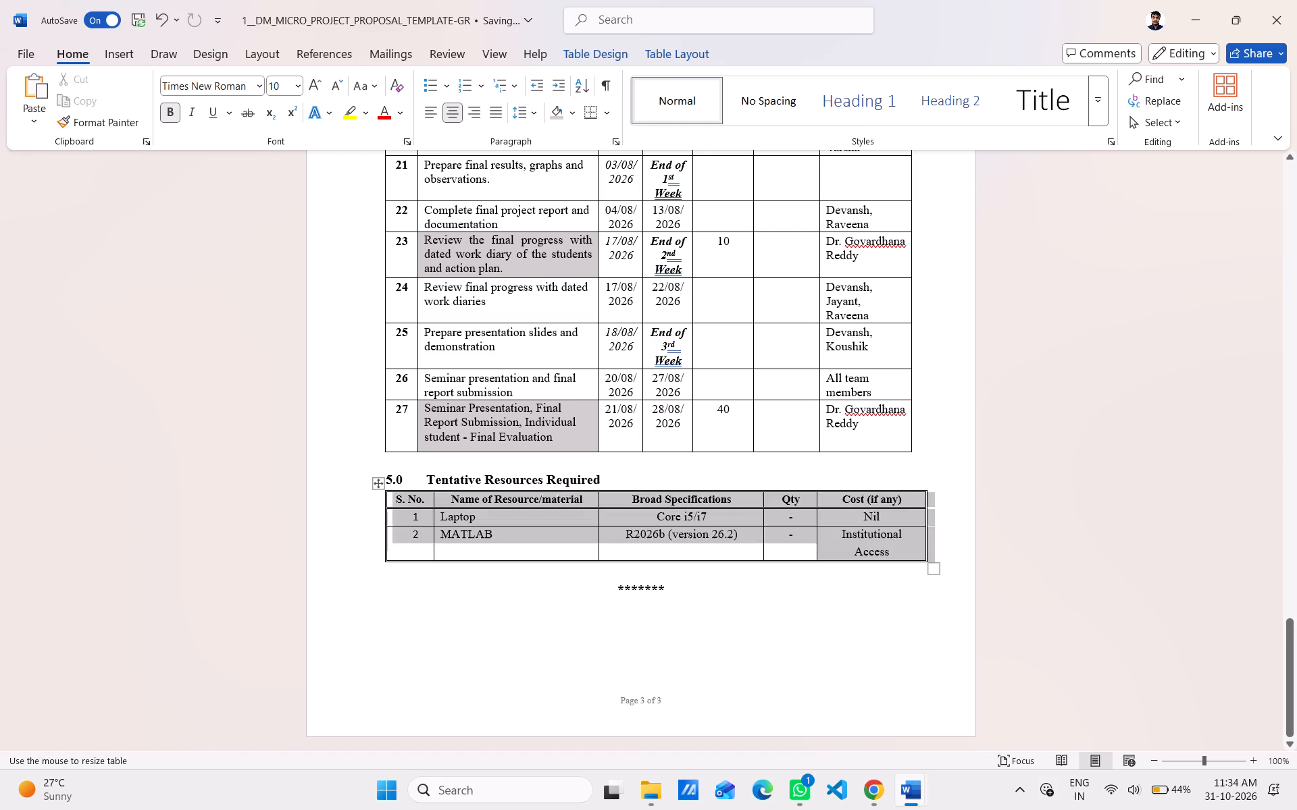
pyautogui.moveTo(943, 558); pyautogui.dragTo(948, 549)
# Insert a row below the MATLAB row of the resources table and enter "Library" as the resource name.
pyautogui.click(941, 535)
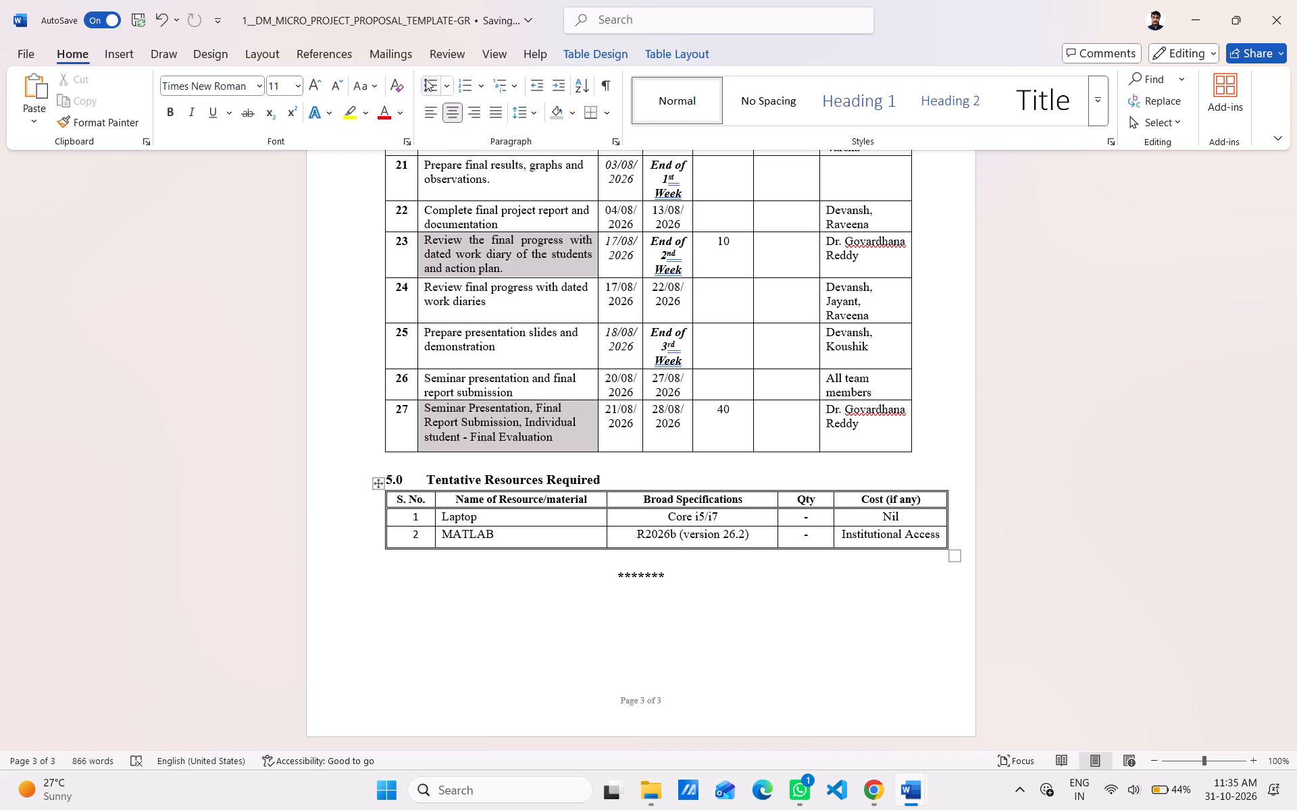
pyautogui.click(653, 50)
pyautogui.click(342, 95)
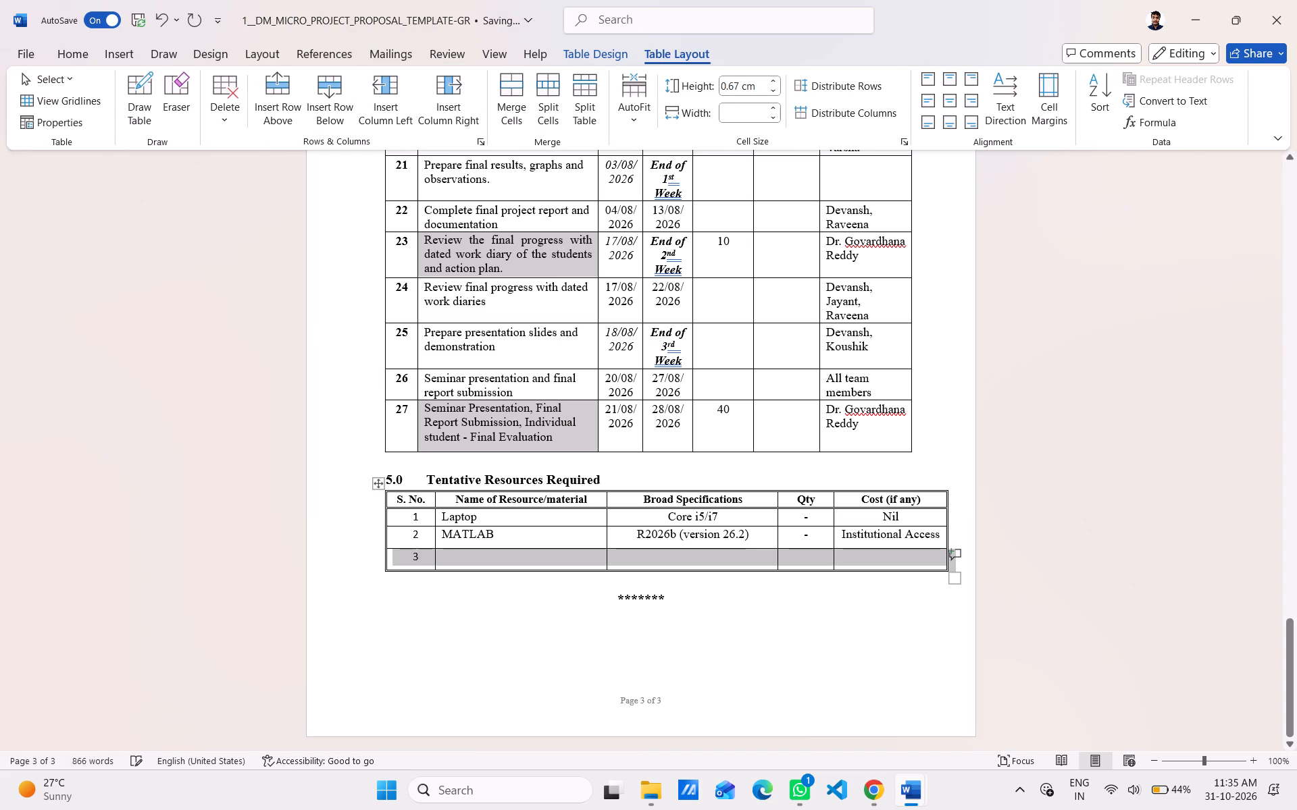
pyautogui.click(456, 563)
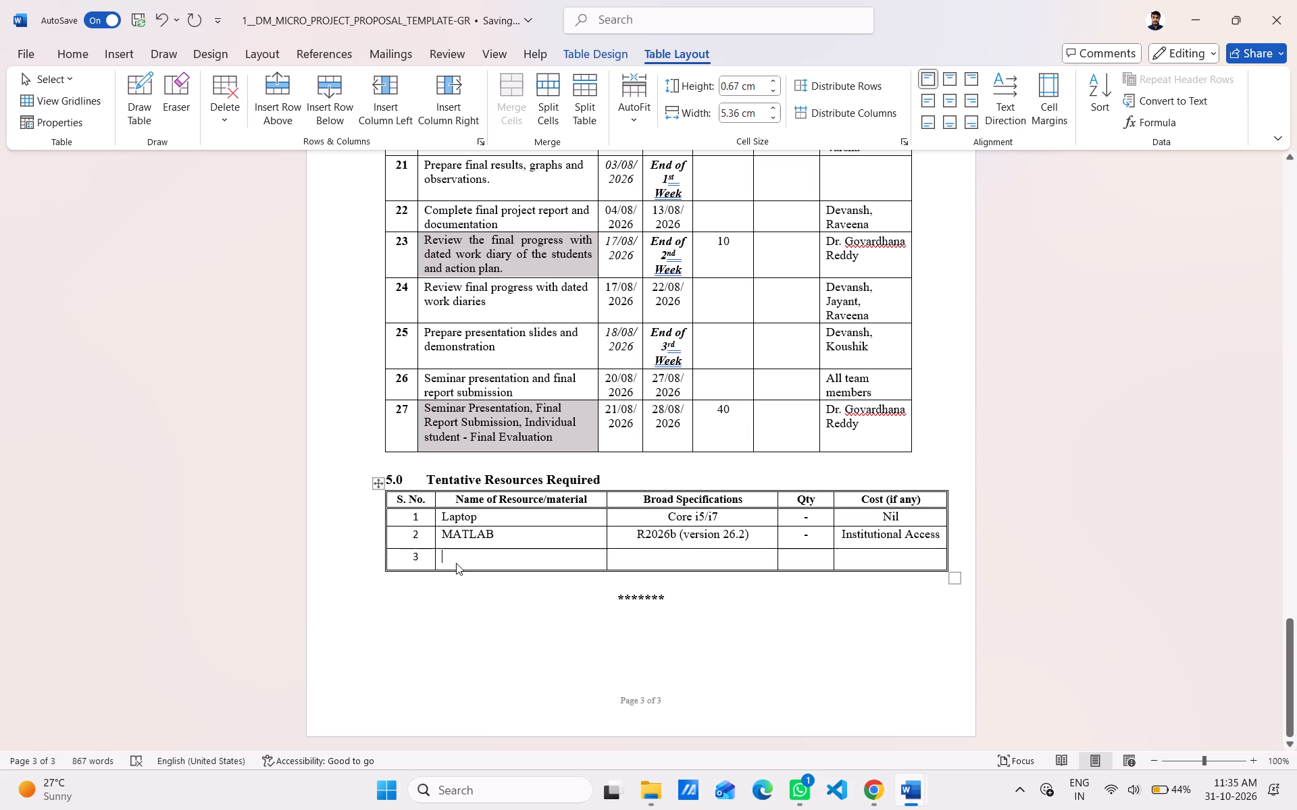
pyautogui.write('li')
pyautogui.press('BackSpace')
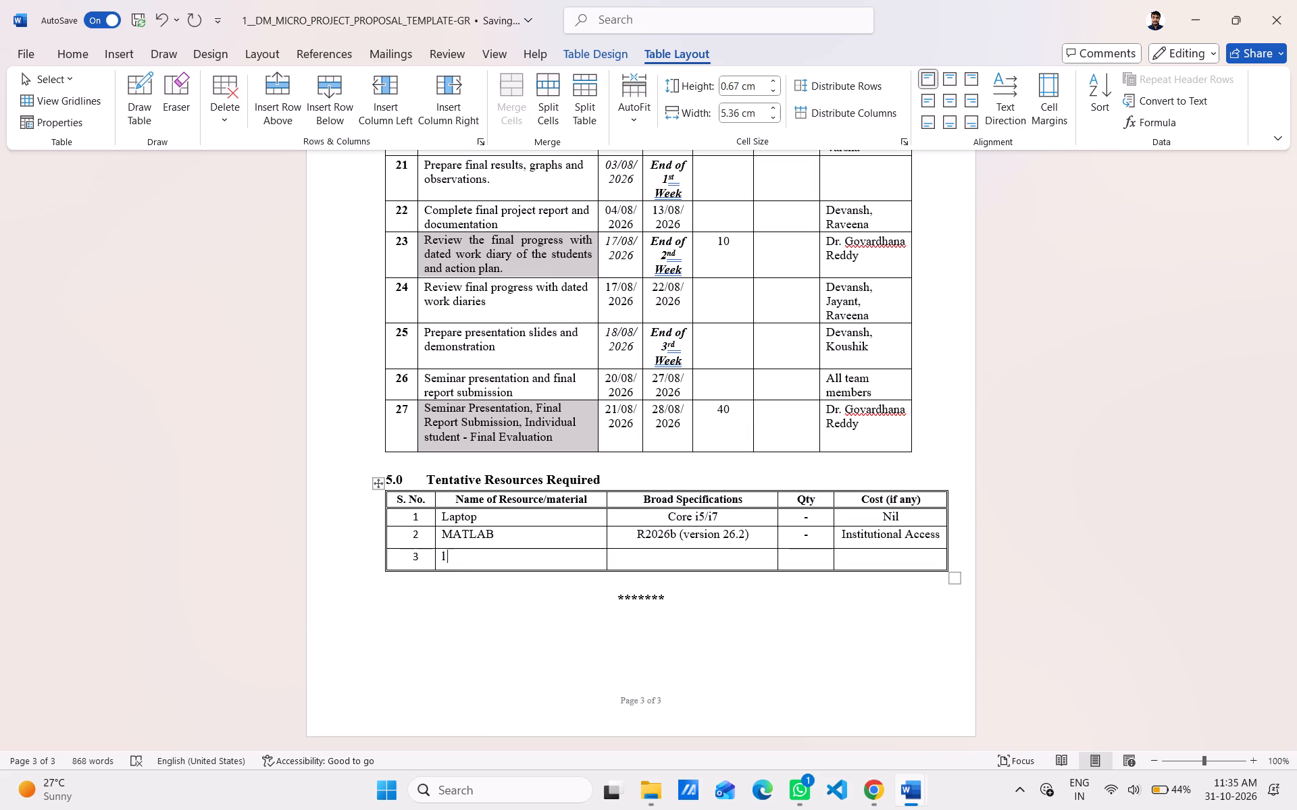
pyautogui.press('BackSpace')
pyautogui.write('RY')
pyautogui.press('BackSpace')
pyautogui.press('BackSpace')
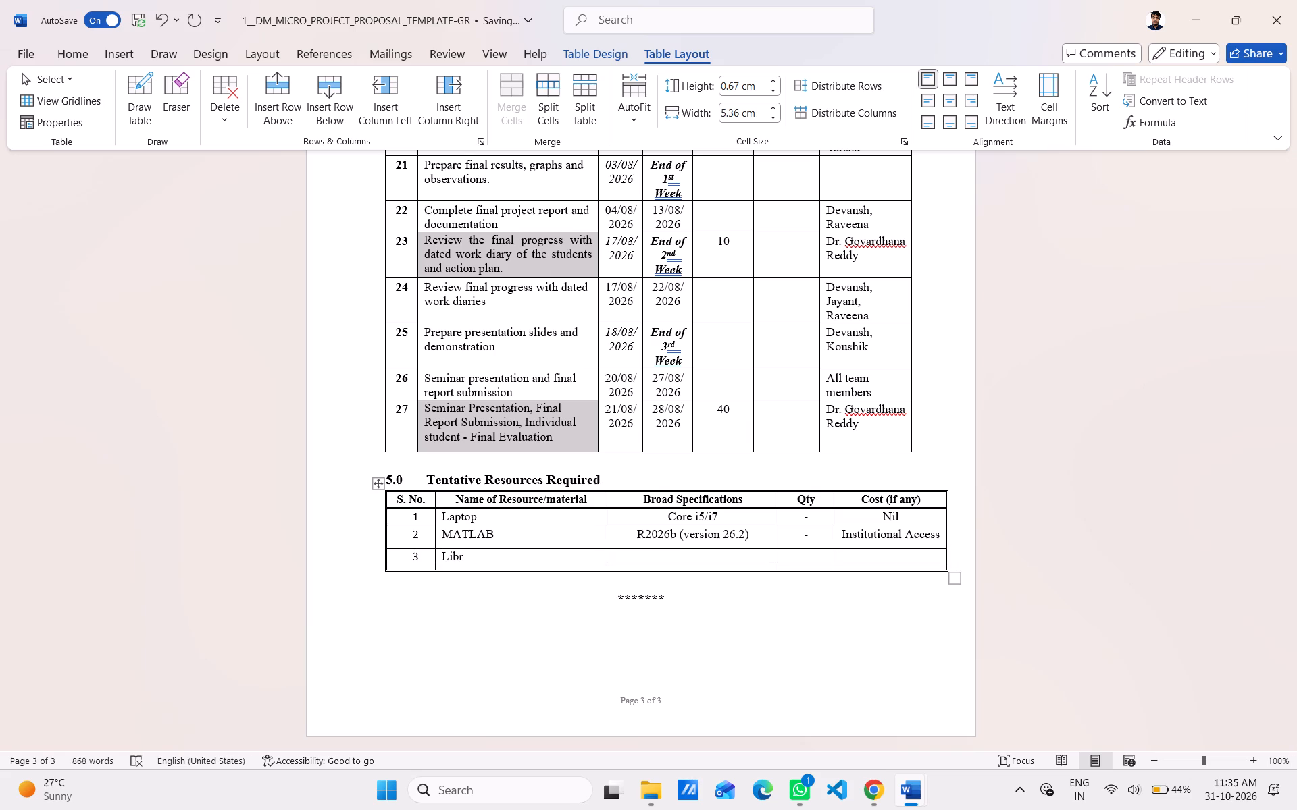
pyautogui.write('ary')
# Fill in the Library row with "Central Library" as Broad Specifications and "-" as Qty.
pyautogui.press('Right')
pyautogui.press('-')
pyautogui.press('Right')
pyautogui.press('-')
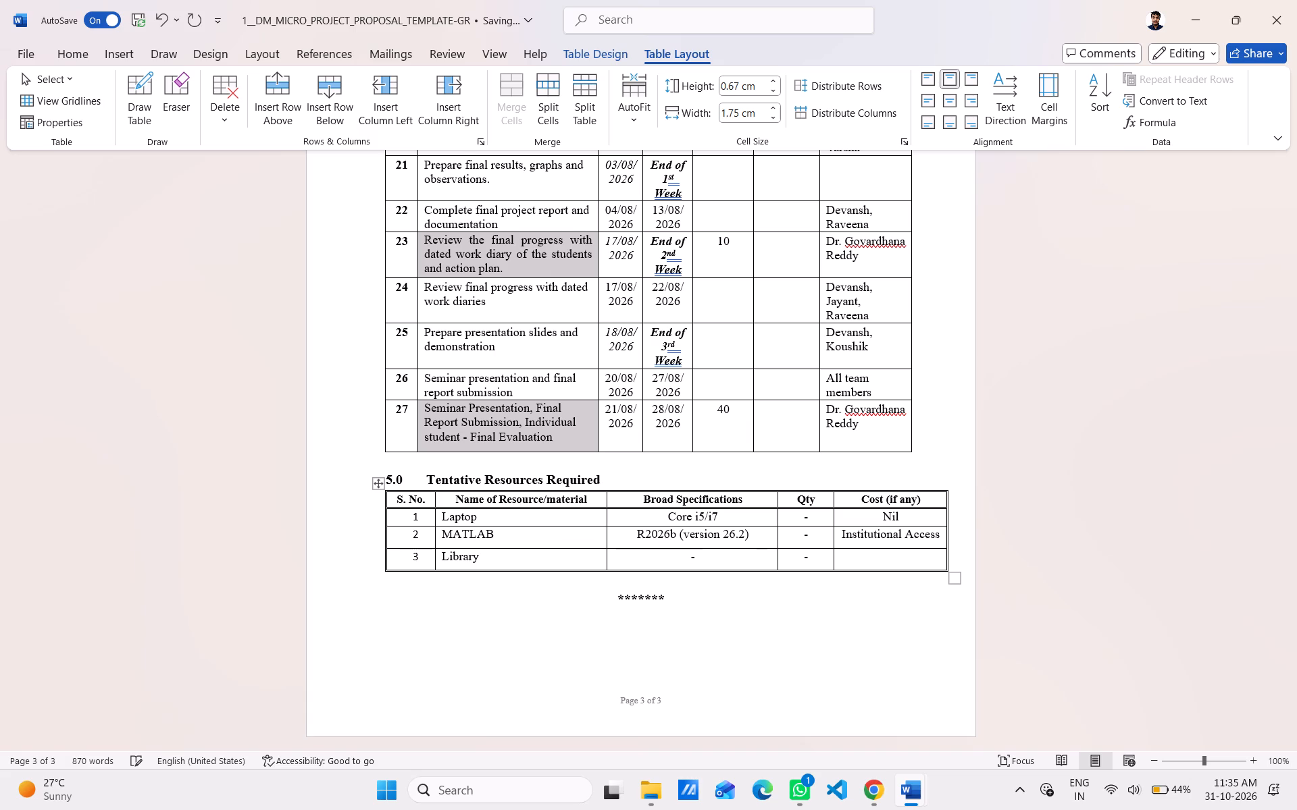
pyautogui.press('Right')
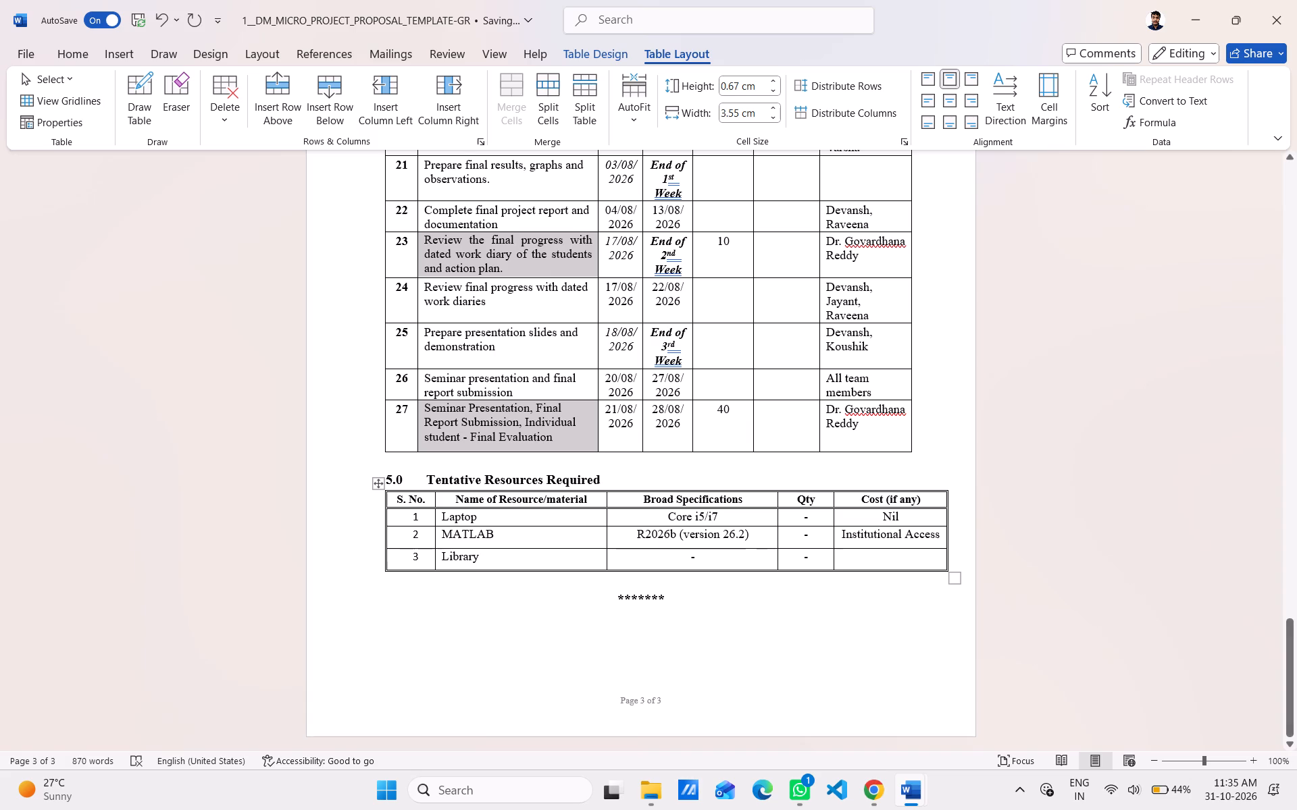
pyautogui.click(704, 553)
pyautogui.press('BackSpace')
pyautogui.write('Central Library')
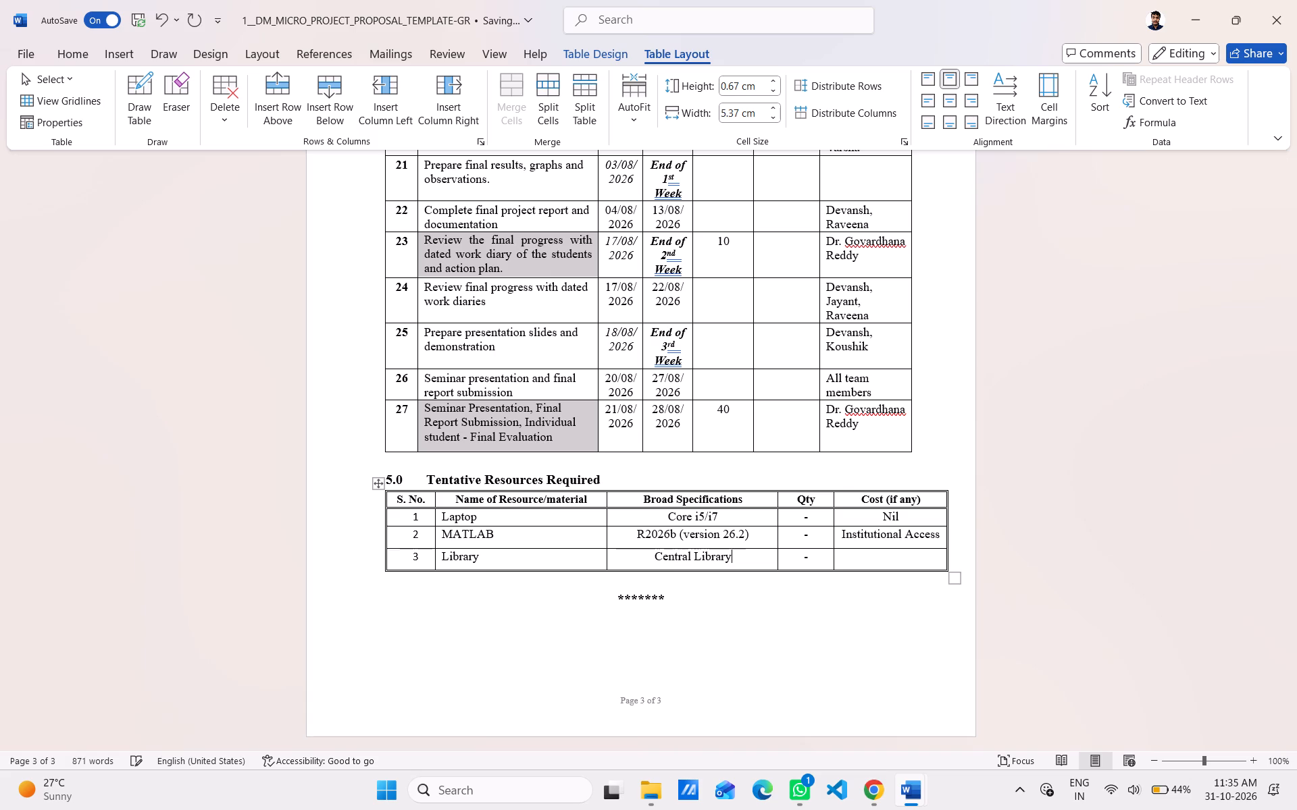
# Copy "Institutional Access" from the MATLAB row's cost cell into the Library row's cost cell.
pyautogui.press('Right')
pyautogui.press('Right')
pyautogui.press('Right')
pyautogui.moveTo(939, 535); pyautogui.dragTo(855, 536)
pyautogui.hotkey('ctrl', 'c')
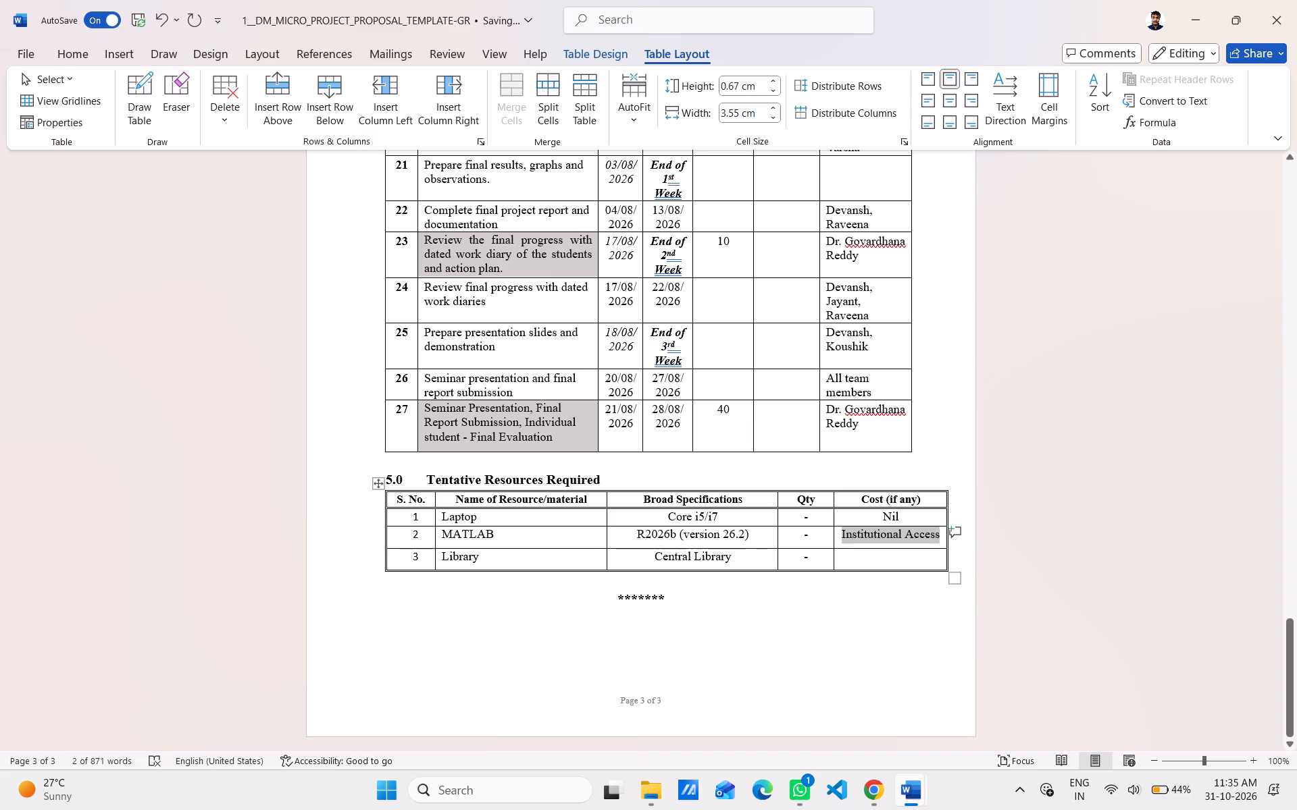
pyautogui.click(855, 557)
pyautogui.click(855, 557)
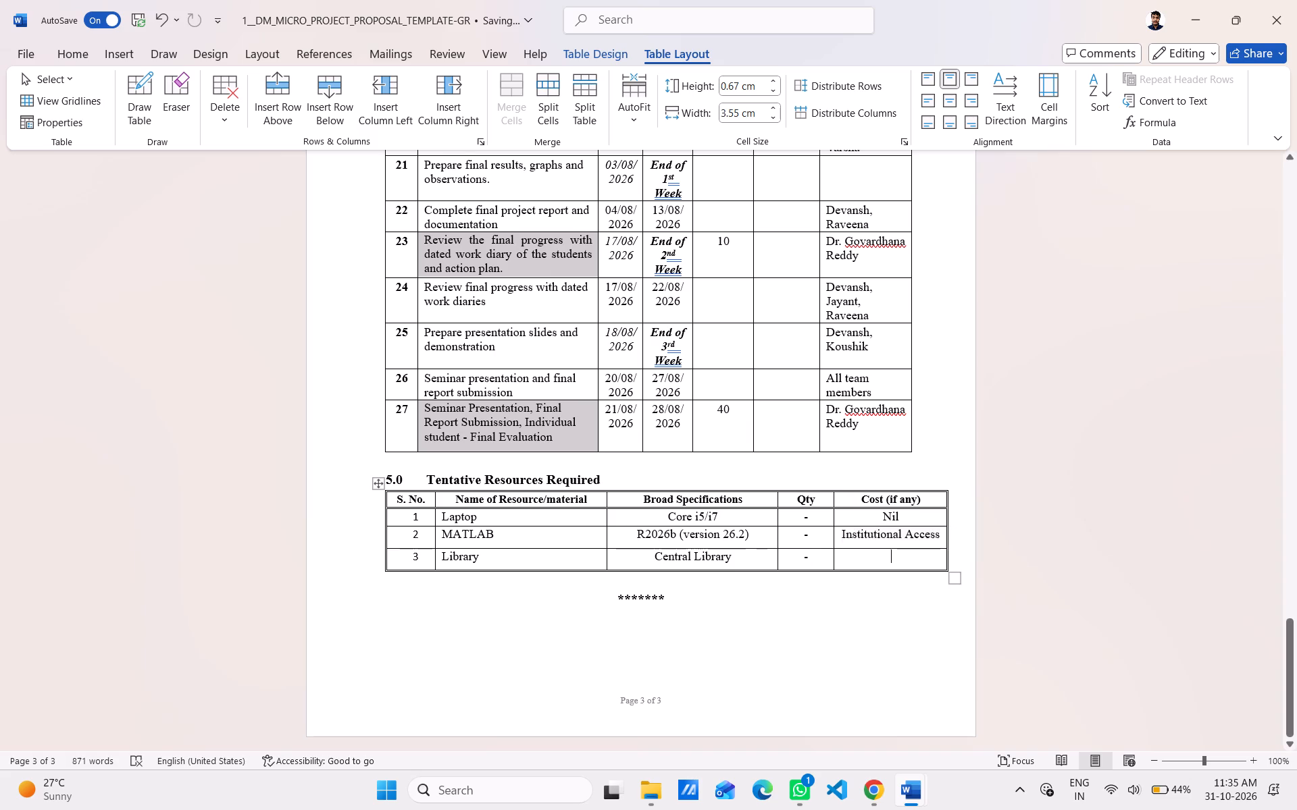
pyautogui.hotkey('ctrl', 'v')
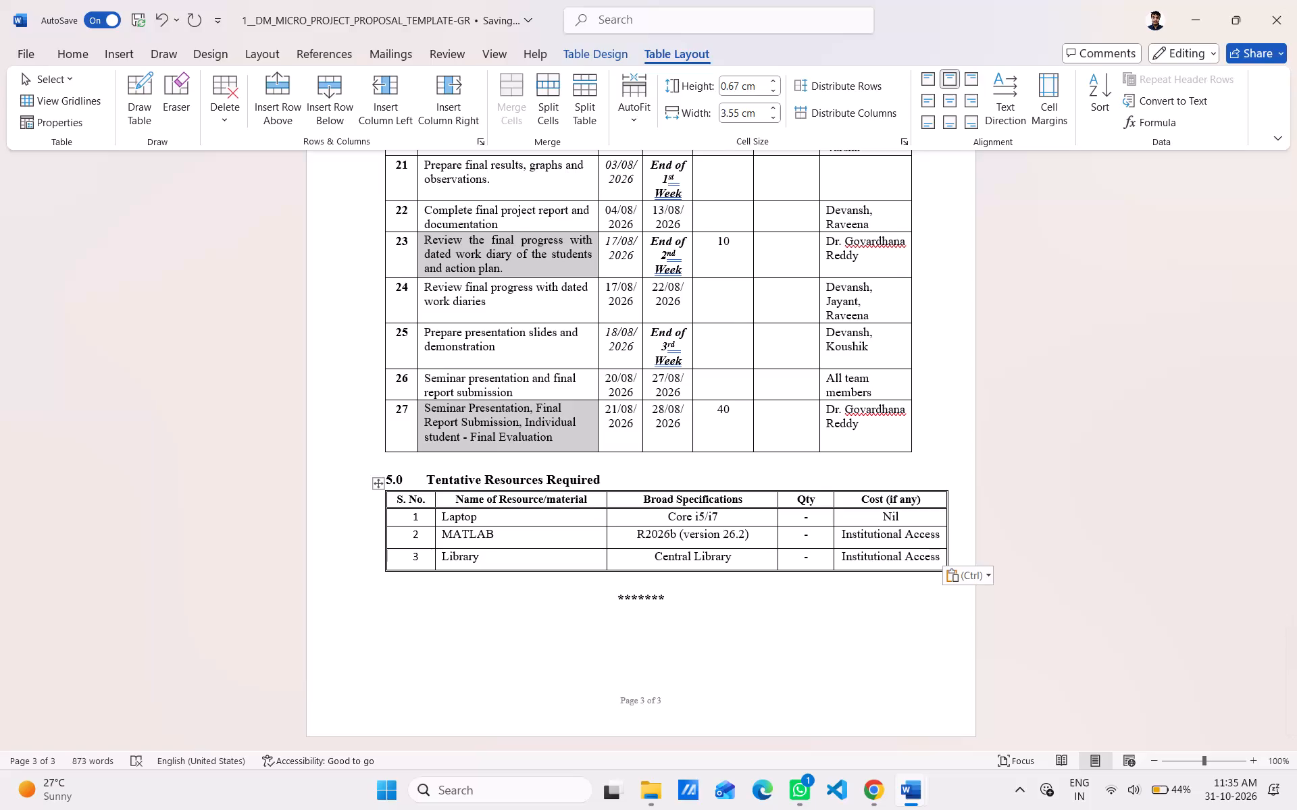
# Review the whole proposal, checking the section text, action plan rows, page breaks and resources table.
pyautogui.scroll(-5, 855, 557)
pyautogui.scroll(1, 855, 557)
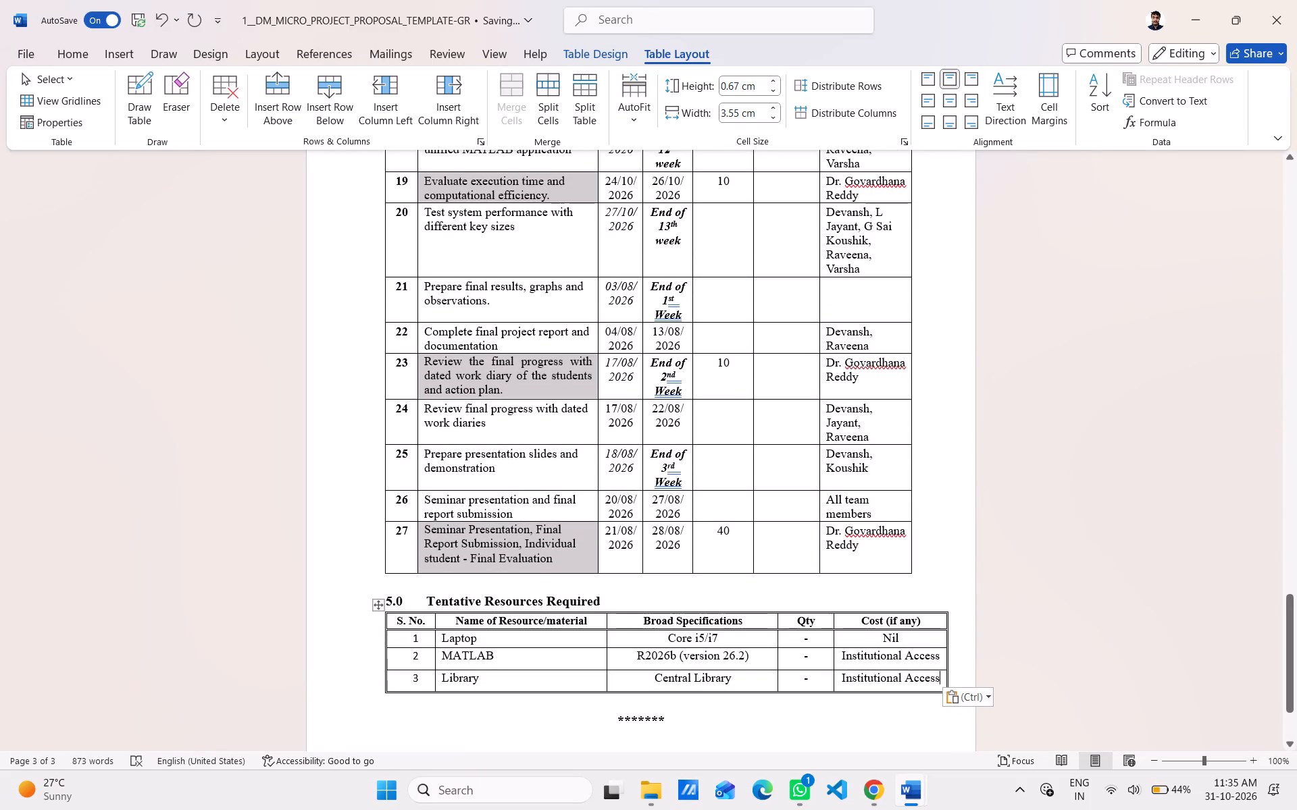
pyautogui.scroll(1, 780, 626)
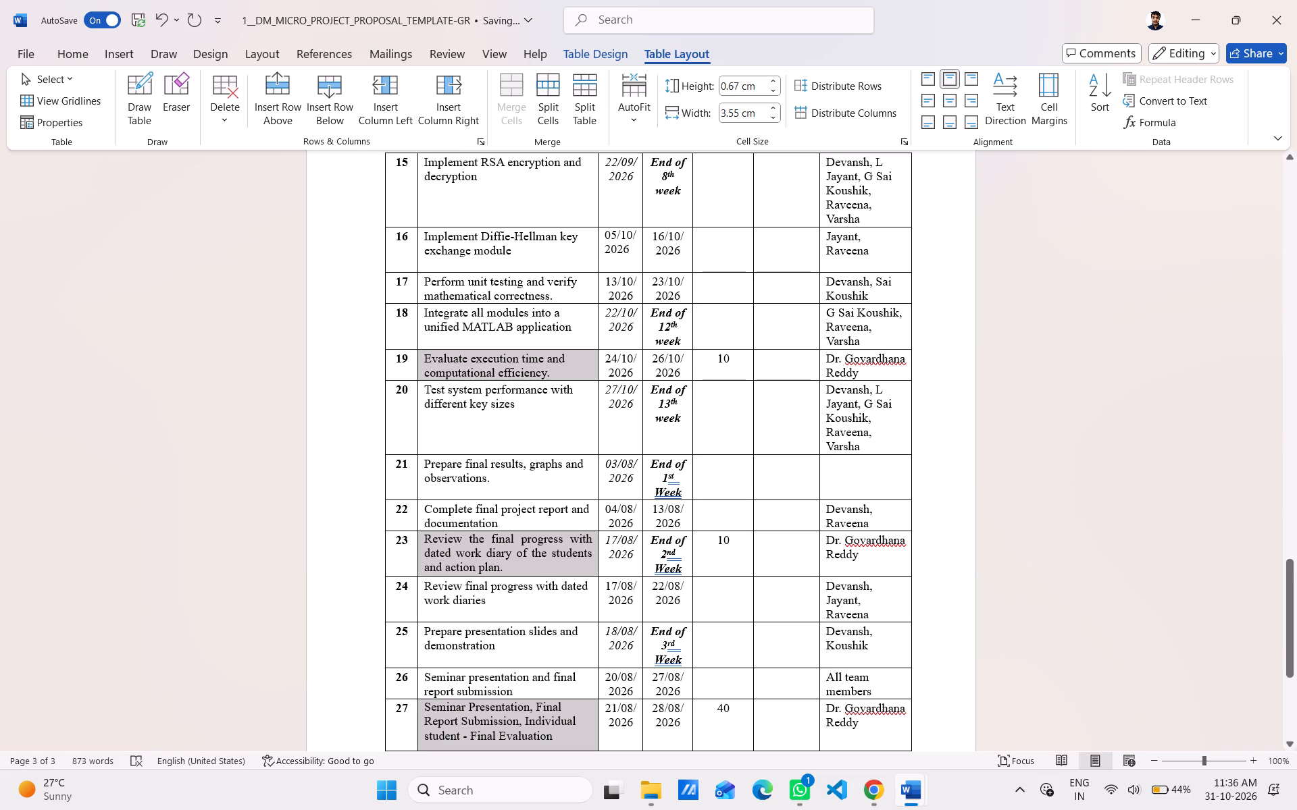
pyautogui.scroll(3, 780, 626)
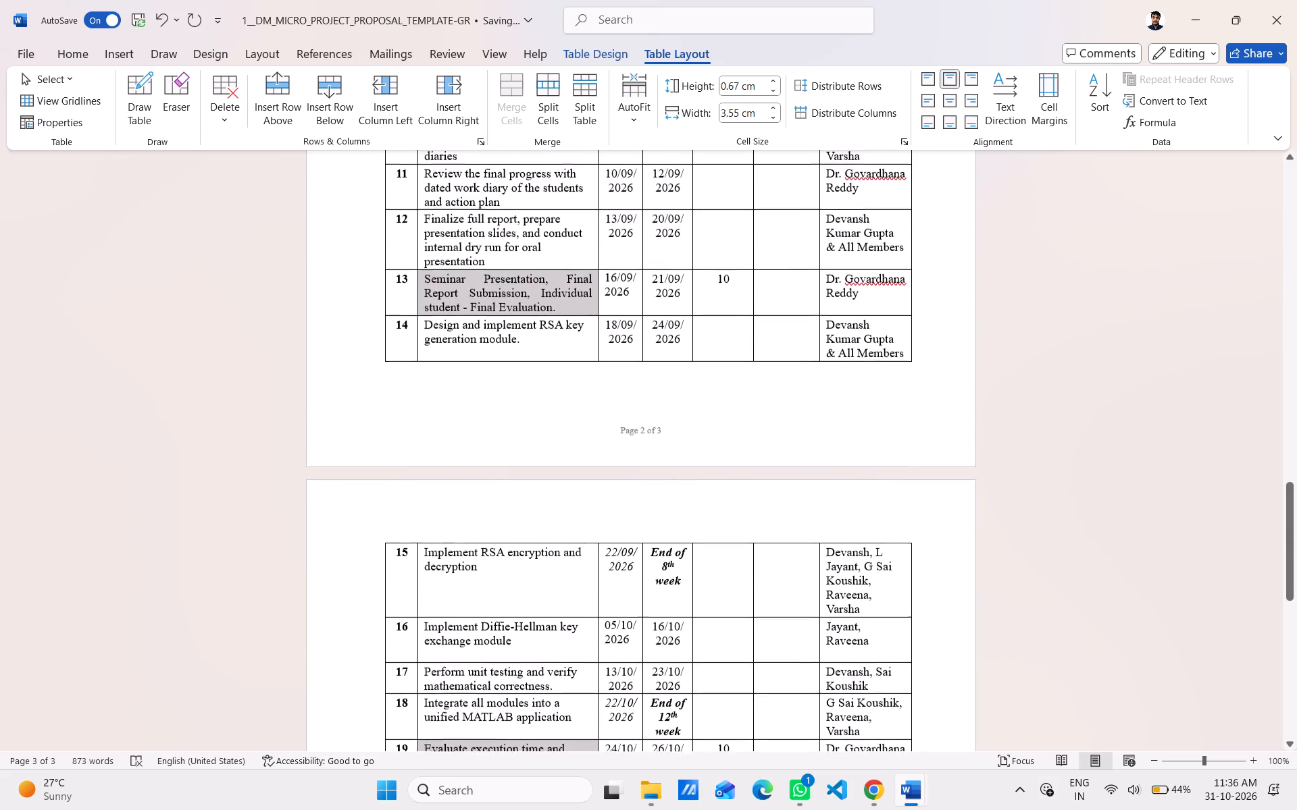
pyautogui.scroll(6, 780, 626)
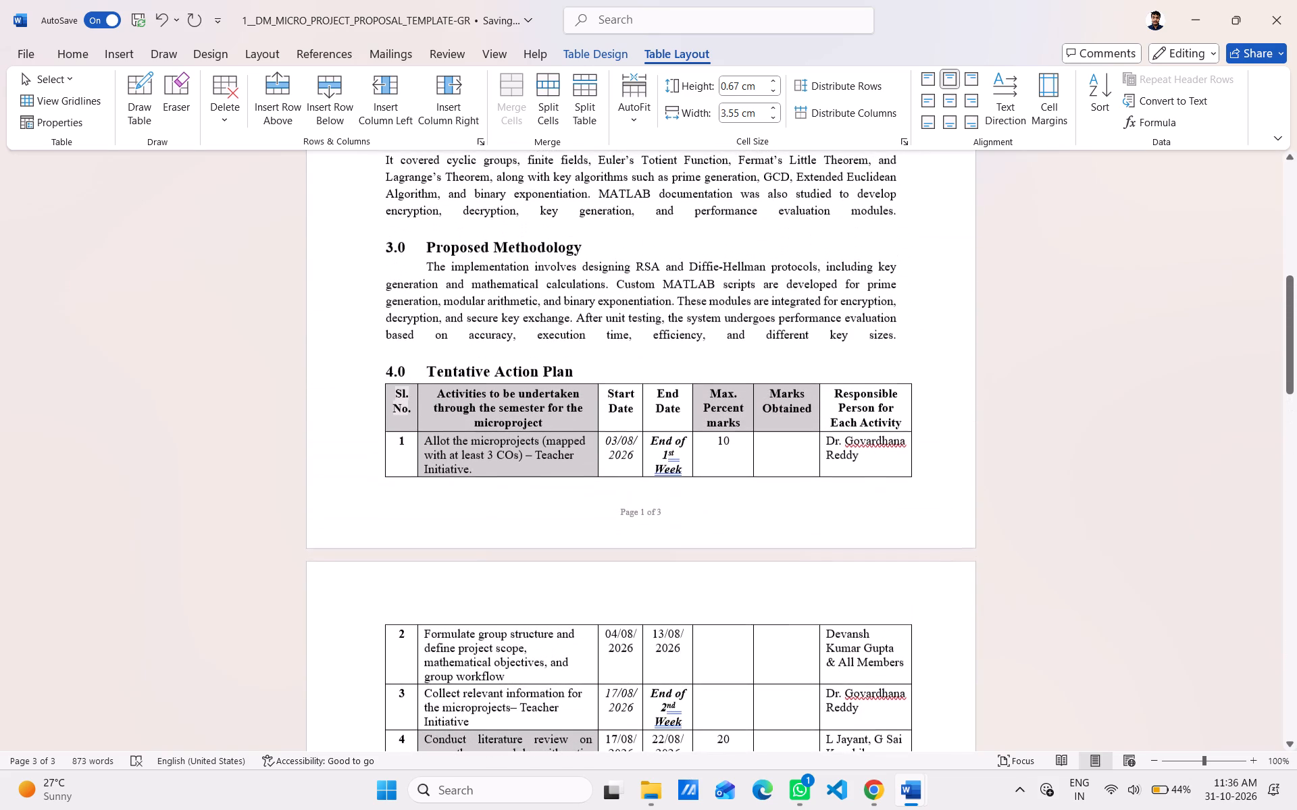
pyautogui.click(993, 430)
pyautogui.scroll(4, 993, 430)
pyautogui.scroll(-12, 993, 430)
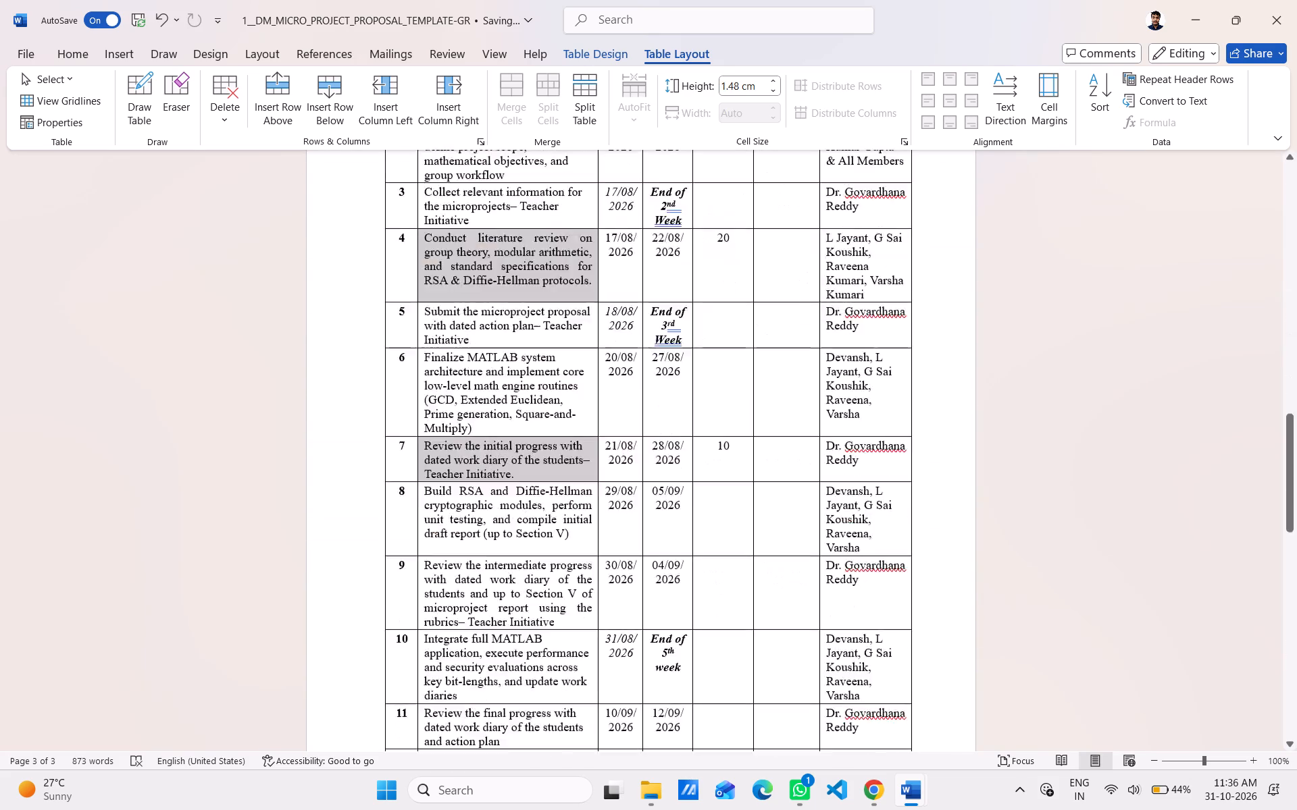
pyautogui.scroll(-5, 993, 430)
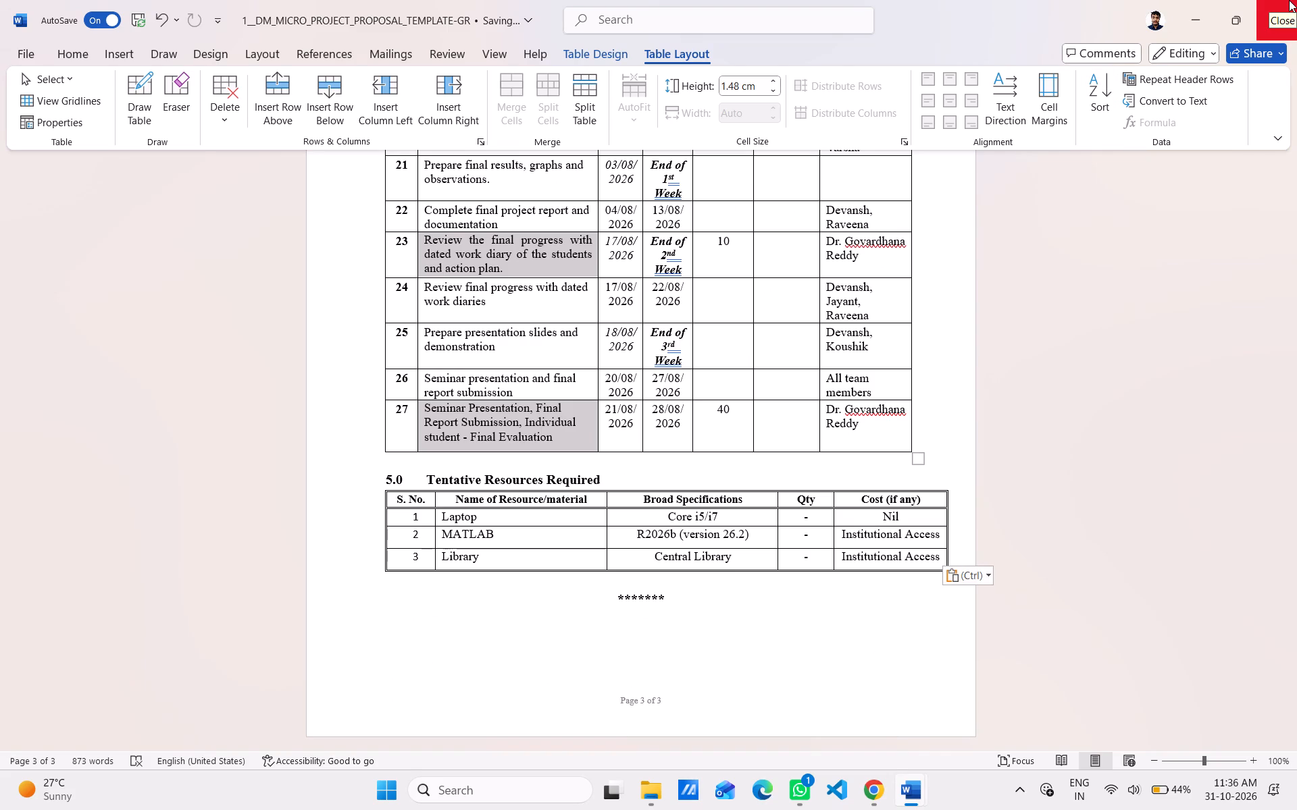
pyautogui.scroll(3, 1289, 0)
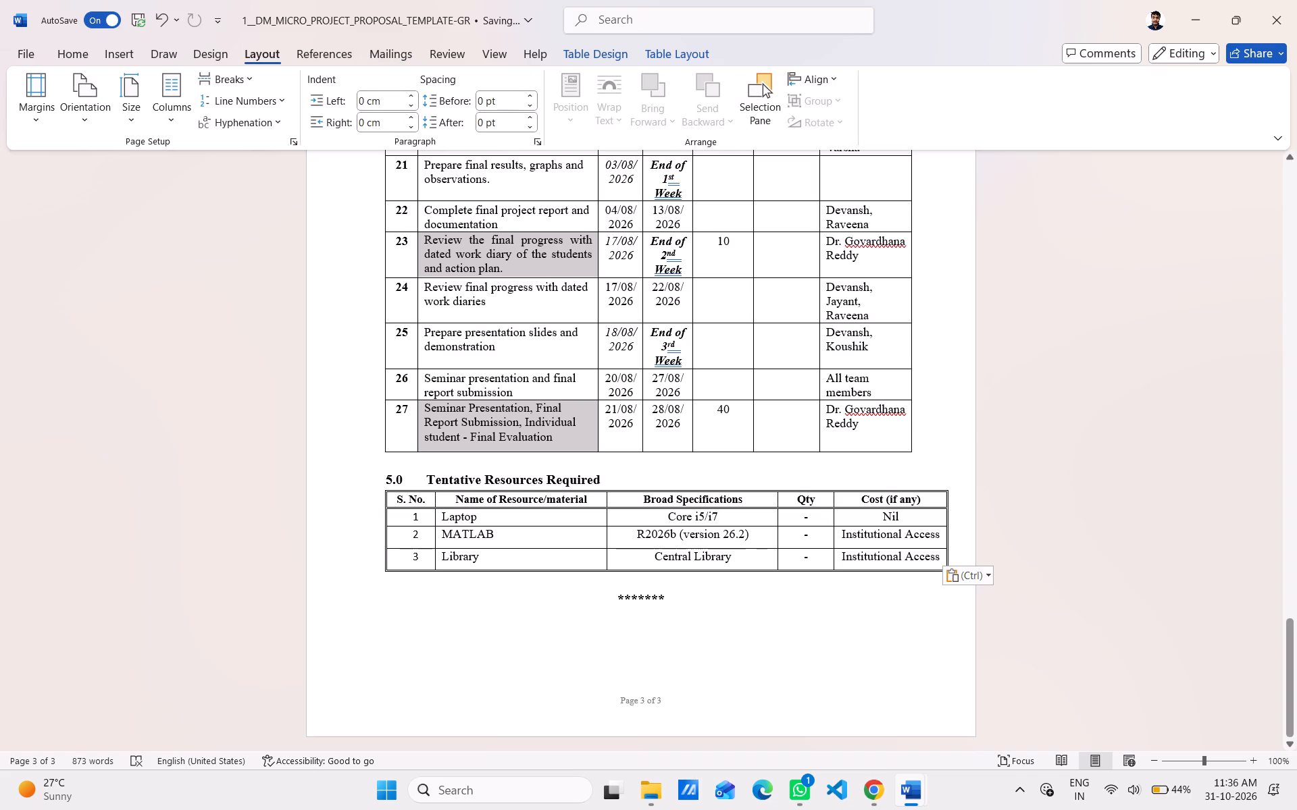
pyautogui.scroll(2, 796, 632)
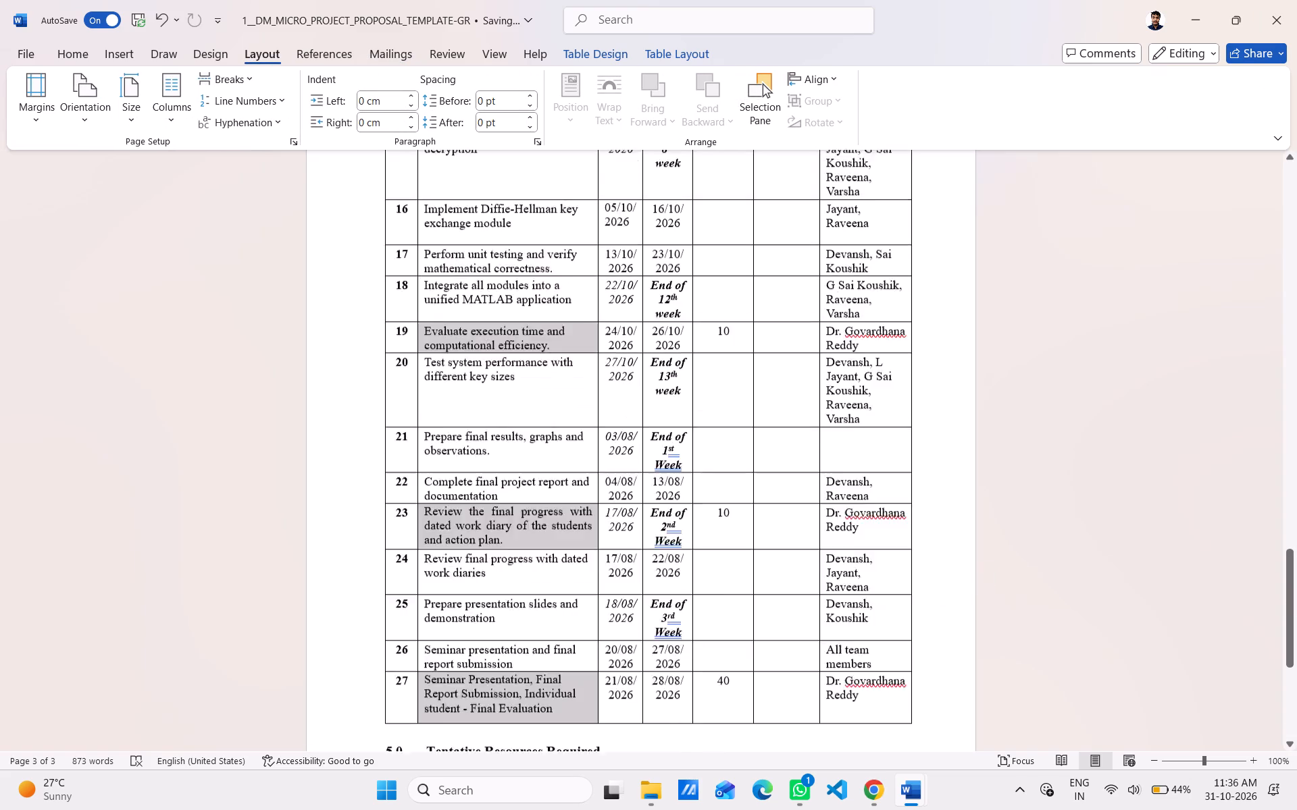
pyautogui.scroll(5, 796, 632)
pyautogui.scroll(-5, 796, 632)
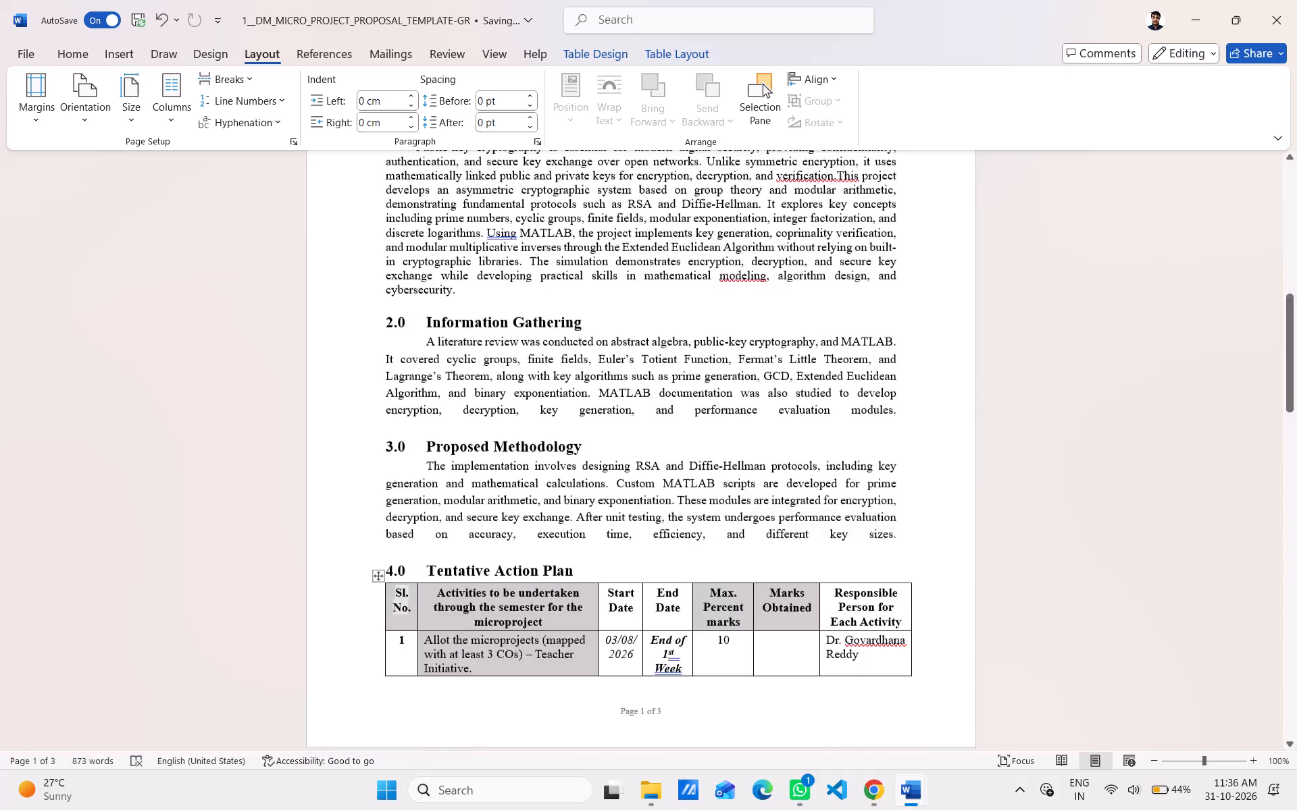
pyautogui.scroll(-9, 796, 632)
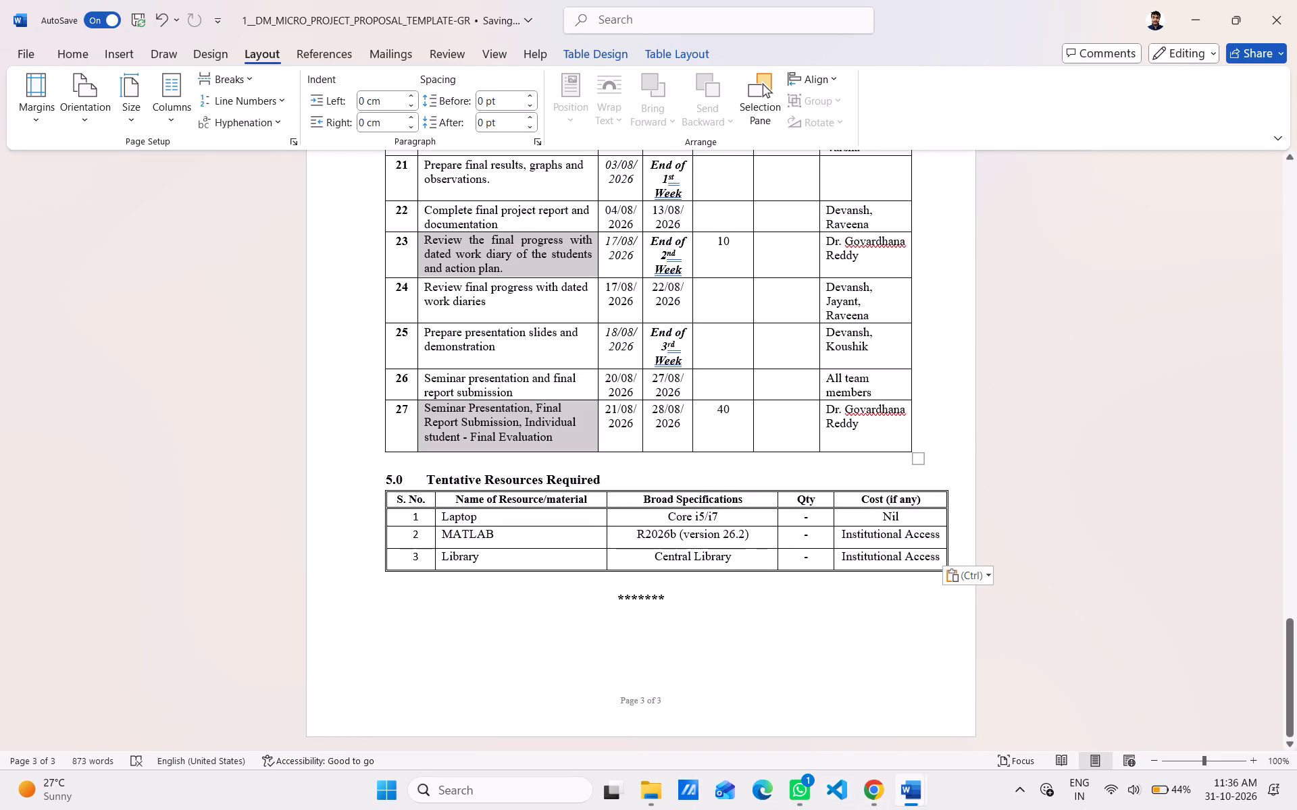
# Adjust the resources table's column widths so its outer edge nearly matches the action plan table and "Institutional Access" fits on one line.
pyautogui.moveTo(834, 535); pyautogui.dragTo(817, 535)
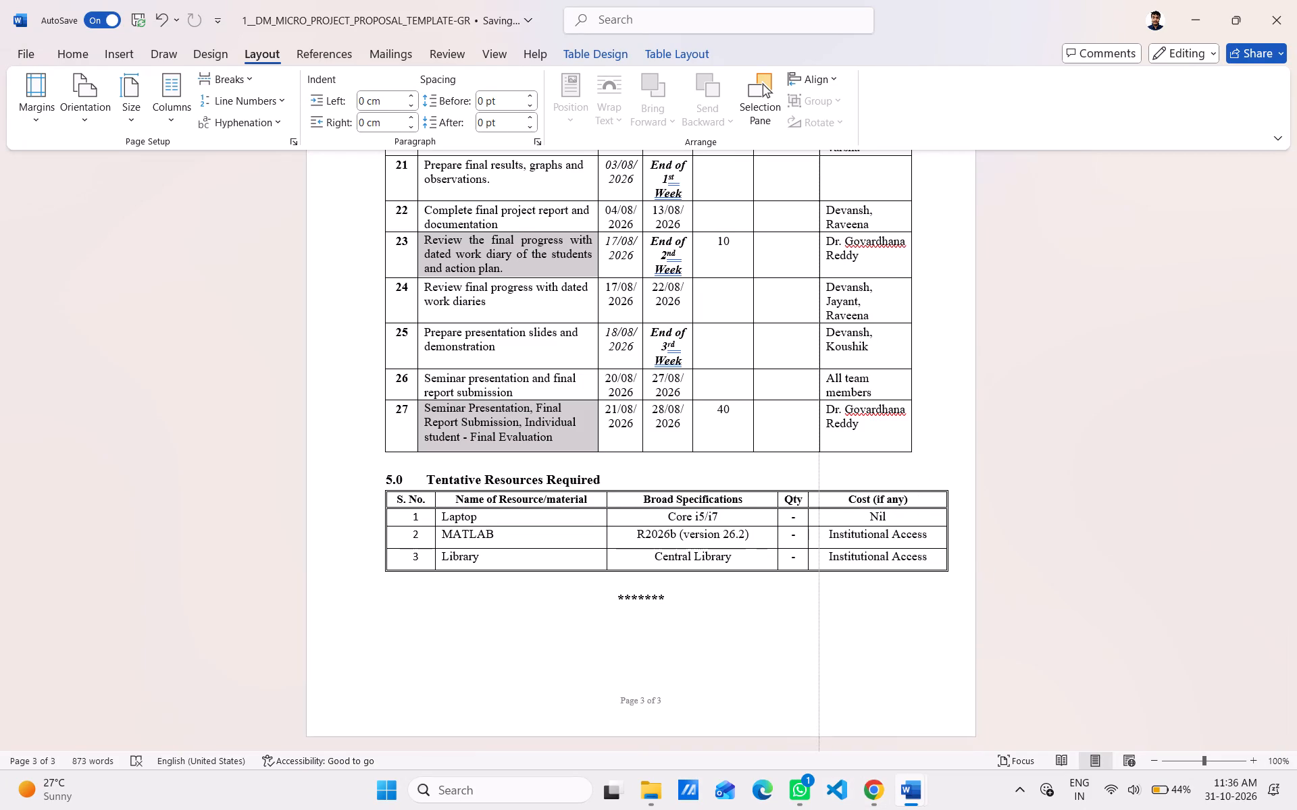
pyautogui.scroll(-8, 898, 591)
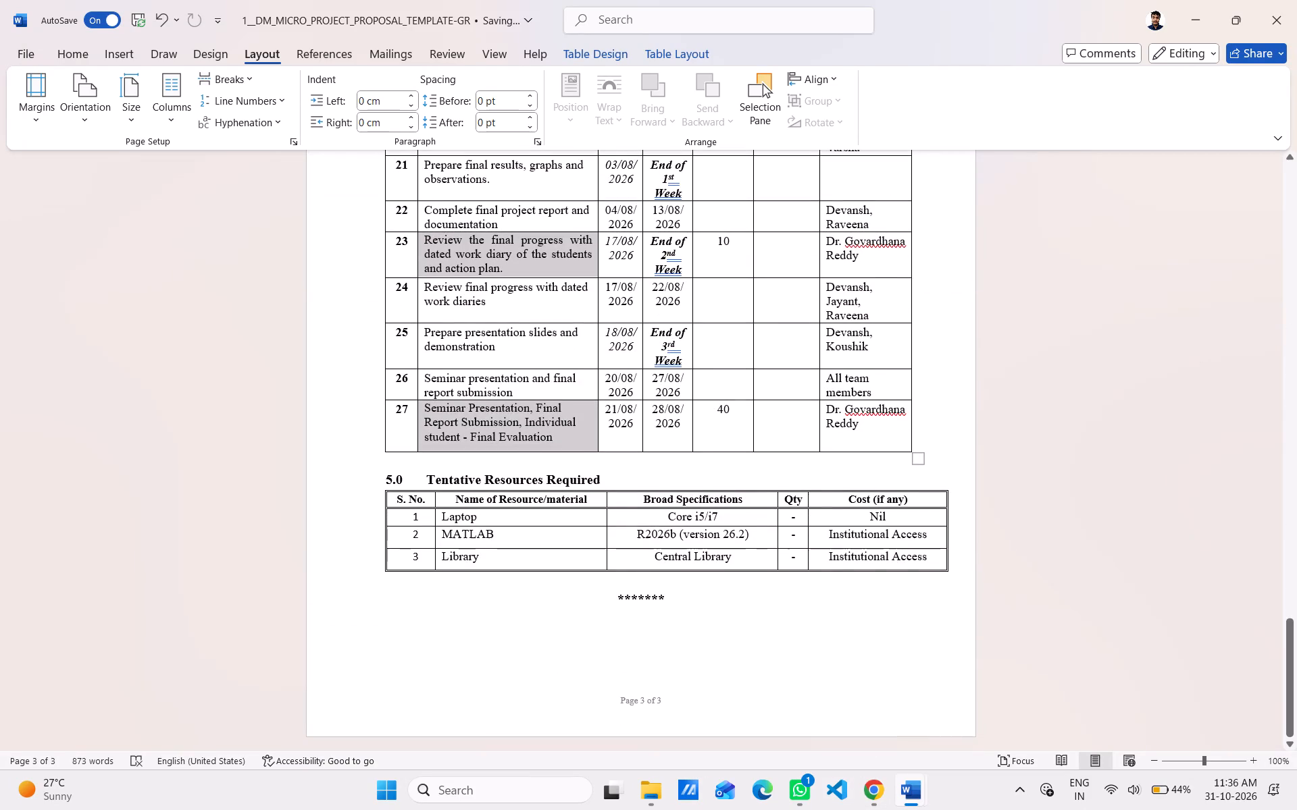
pyautogui.moveTo(947, 531); pyautogui.dragTo(911, 533)
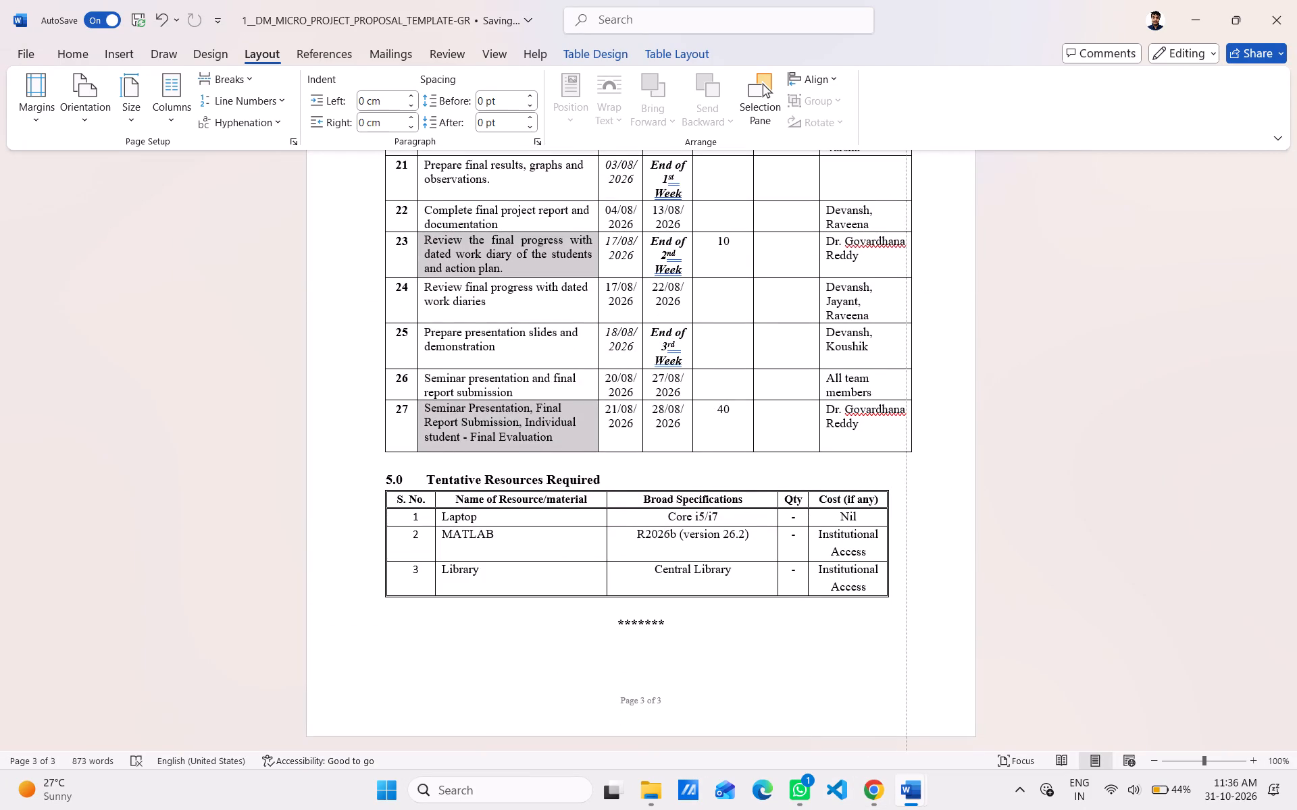
pyautogui.moveTo(911, 533); pyautogui.dragTo(925, 528)
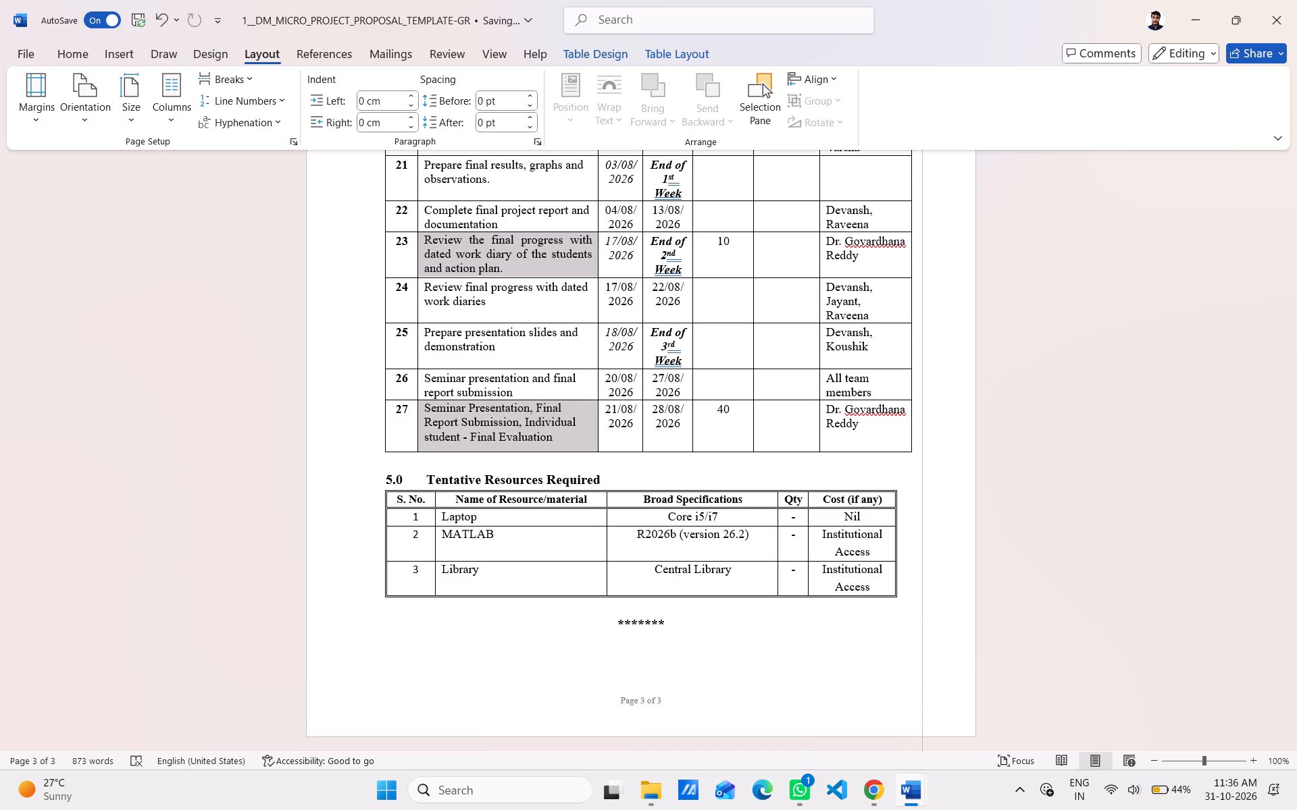
pyautogui.moveTo(925, 528); pyautogui.dragTo(923, 528)
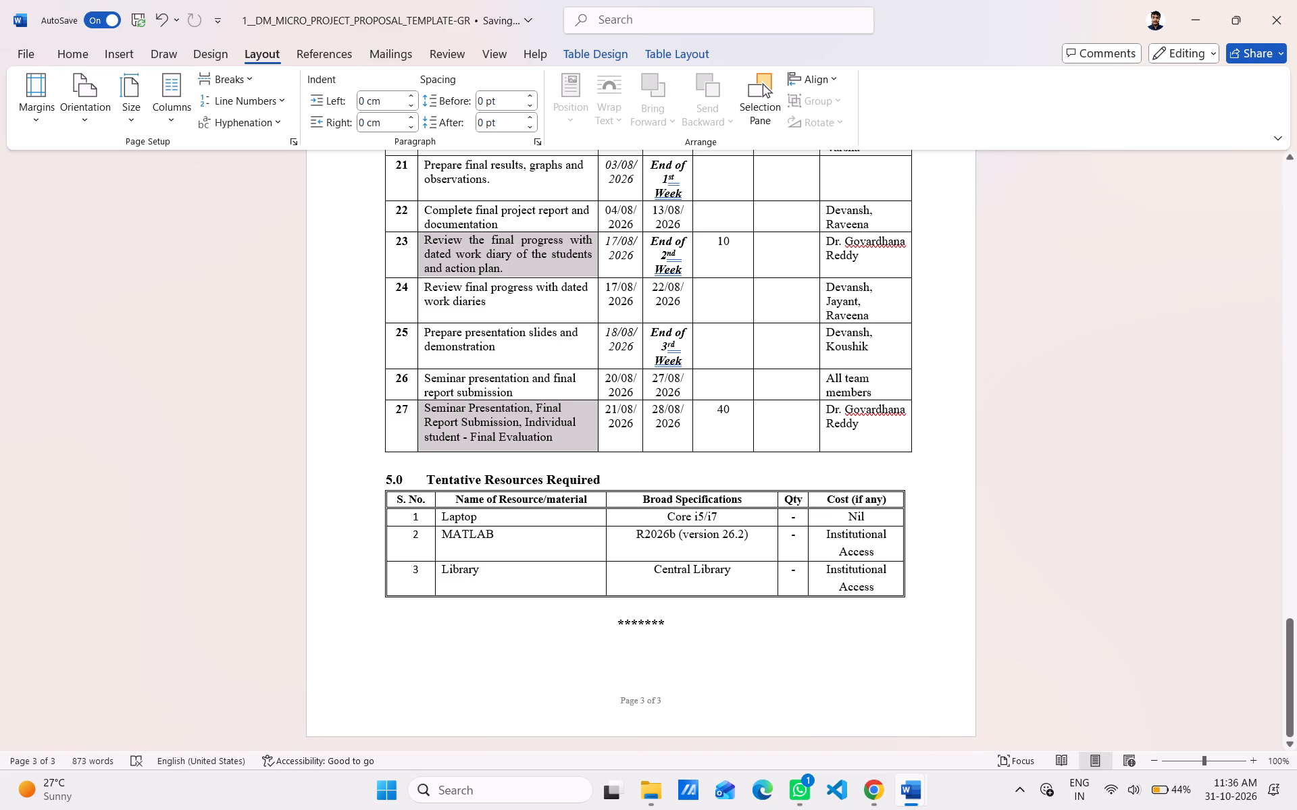
pyautogui.click(606, 531)
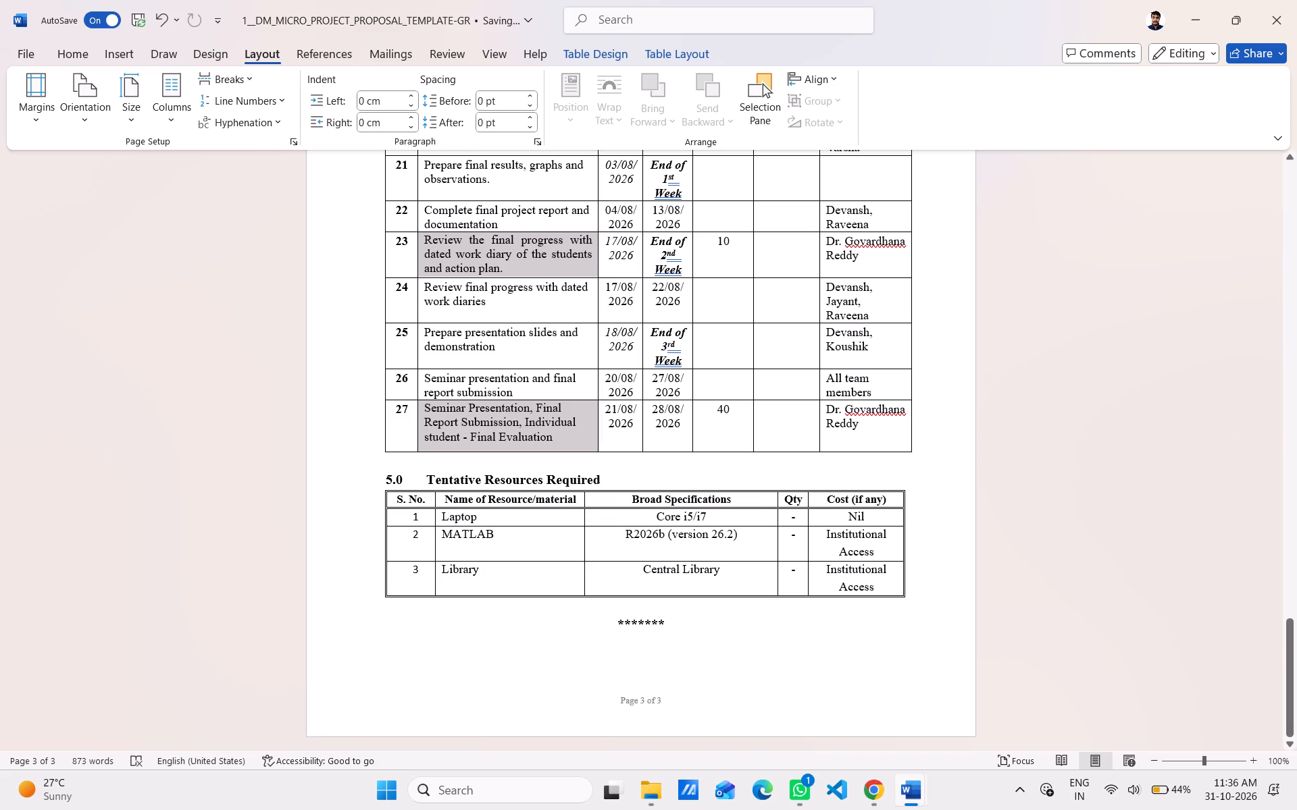
pyautogui.moveTo(778, 533); pyautogui.dragTo(765, 535)
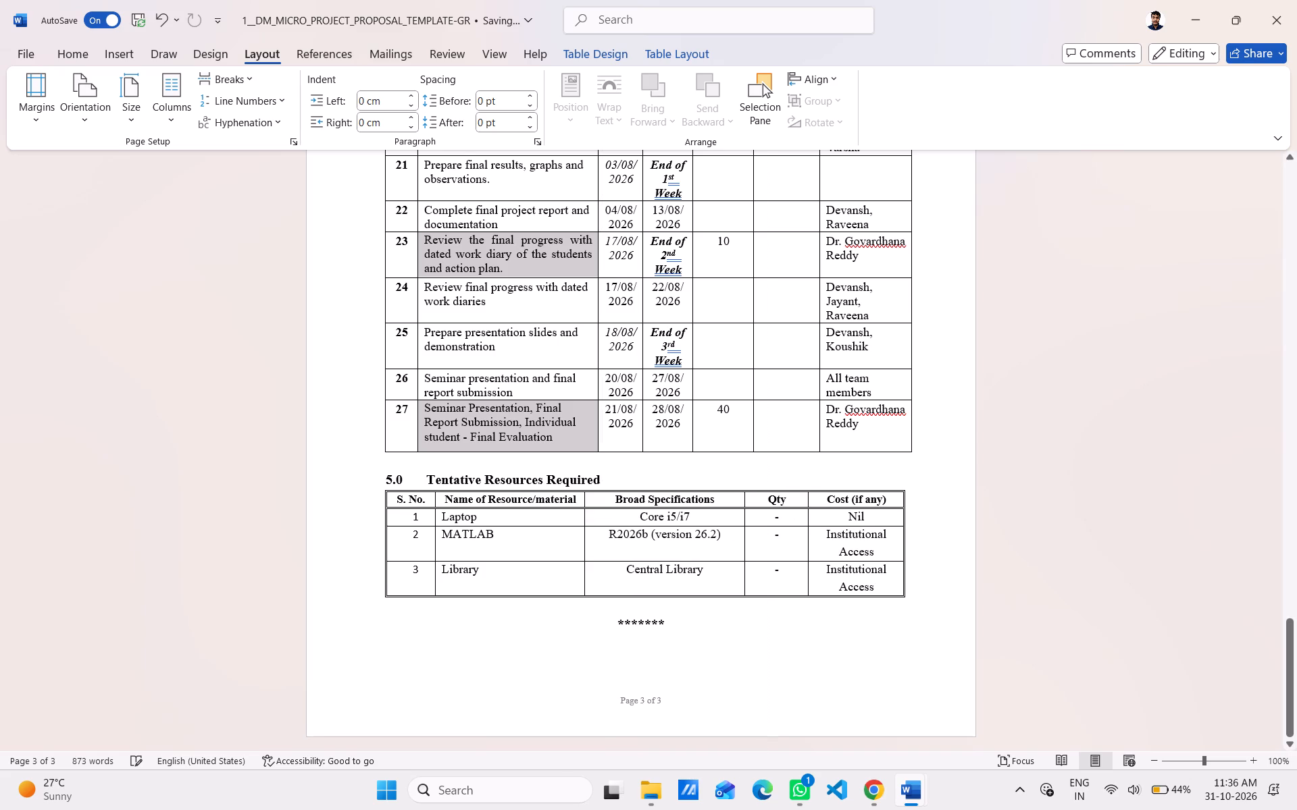
pyautogui.click(807, 541)
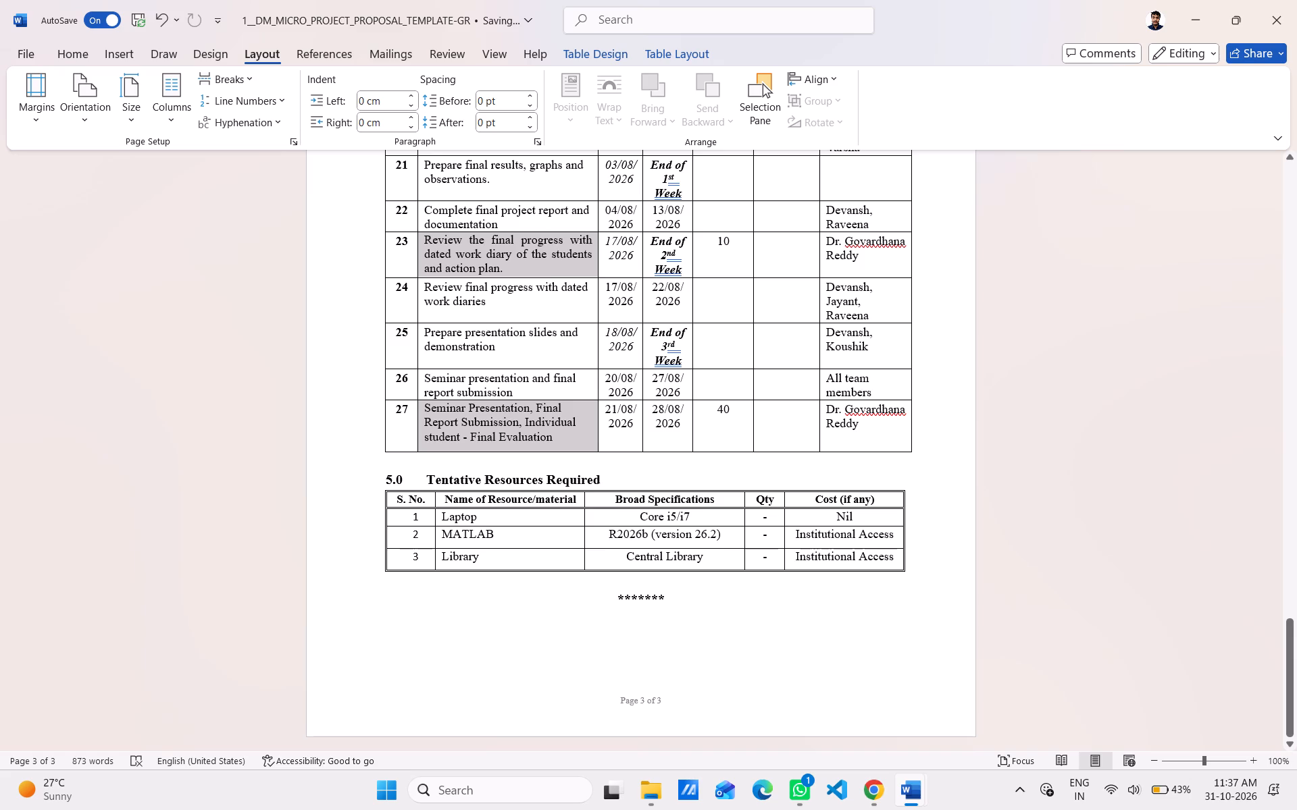
# Left-align the two-line micro-project title beneath the "Title of Micro-Project" heading on page 1.
pyautogui.scroll(14, 1078, 493)
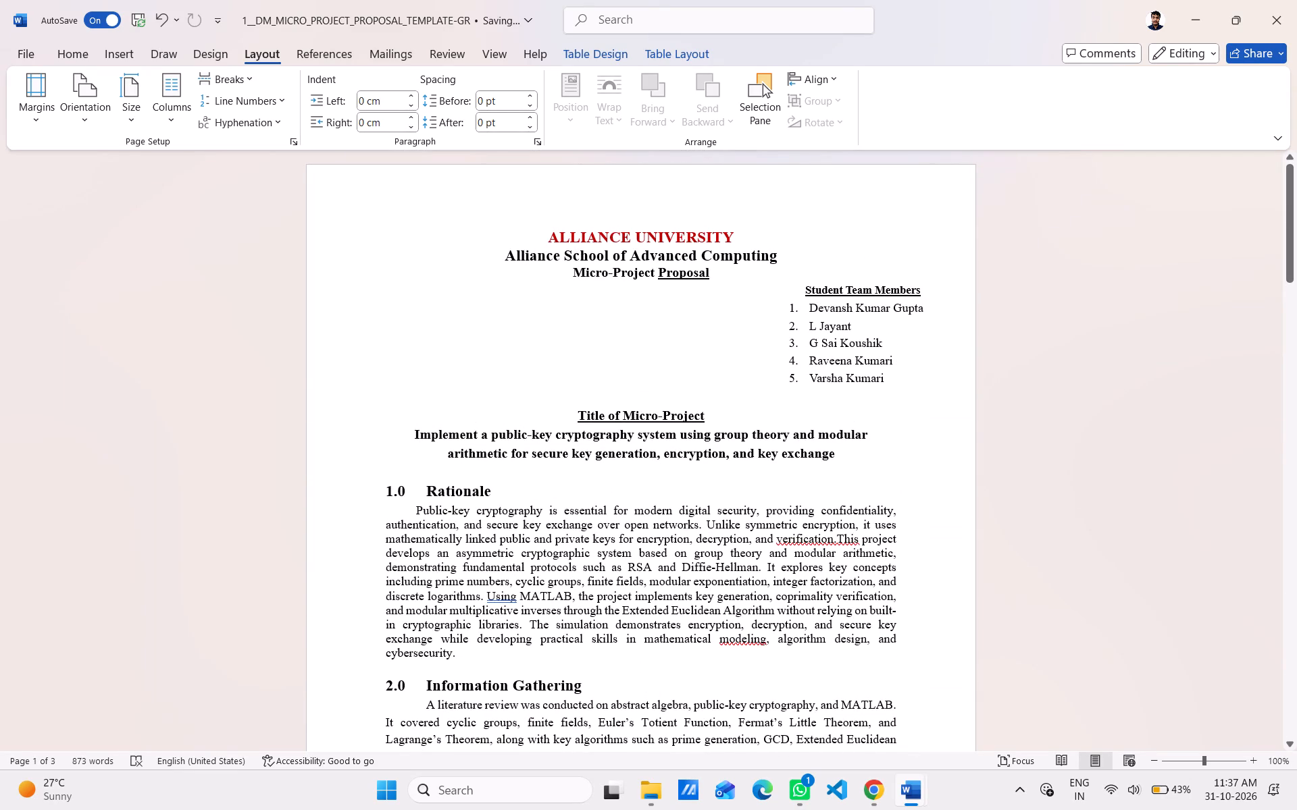
pyautogui.moveTo(845, 455); pyautogui.dragTo(417, 436)
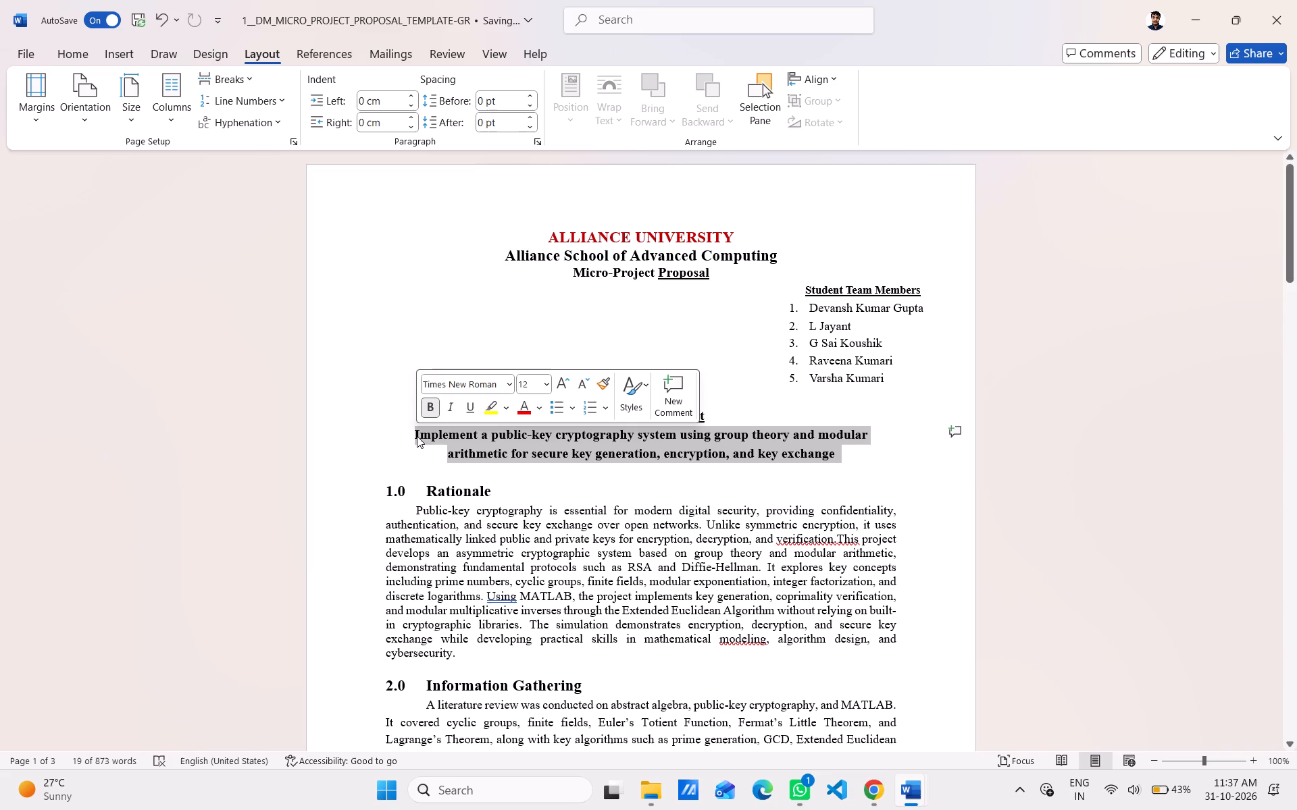
pyautogui.click(72, 53)
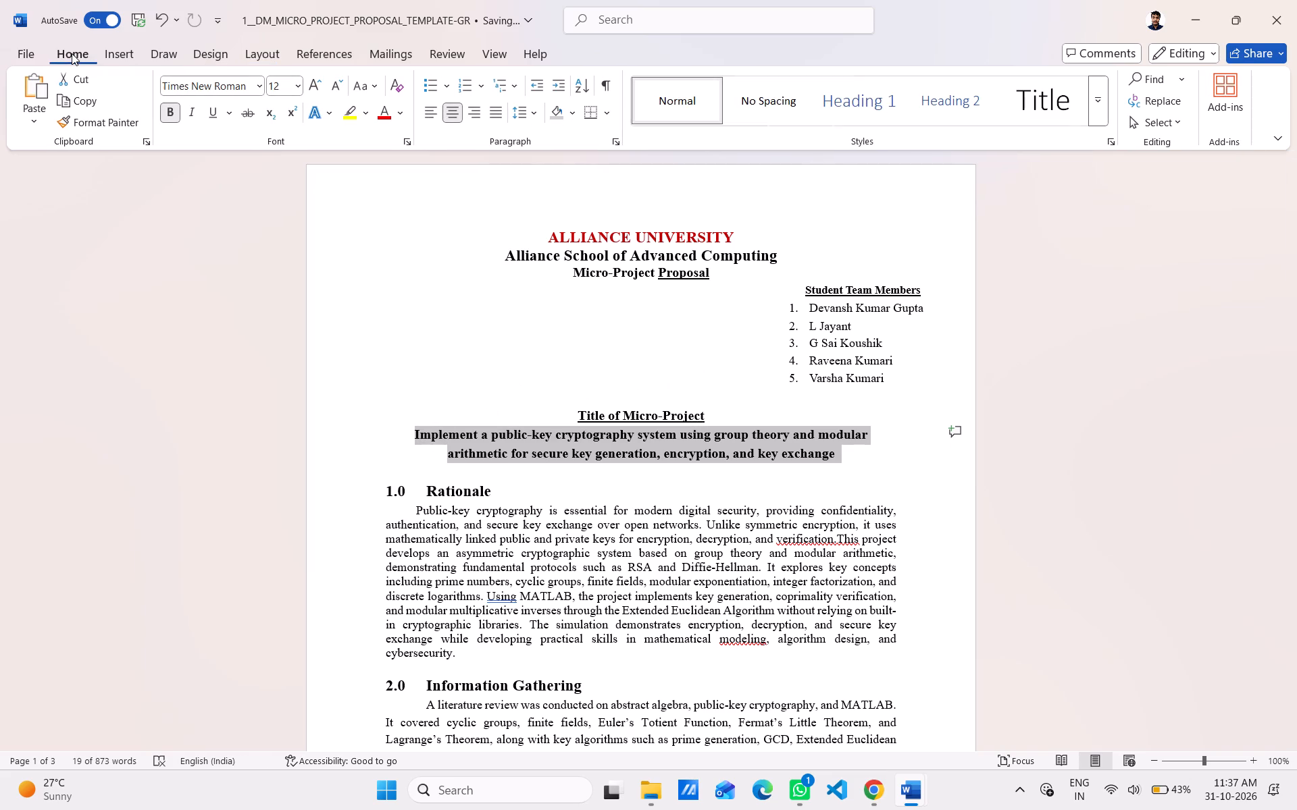
pyautogui.click(428, 109)
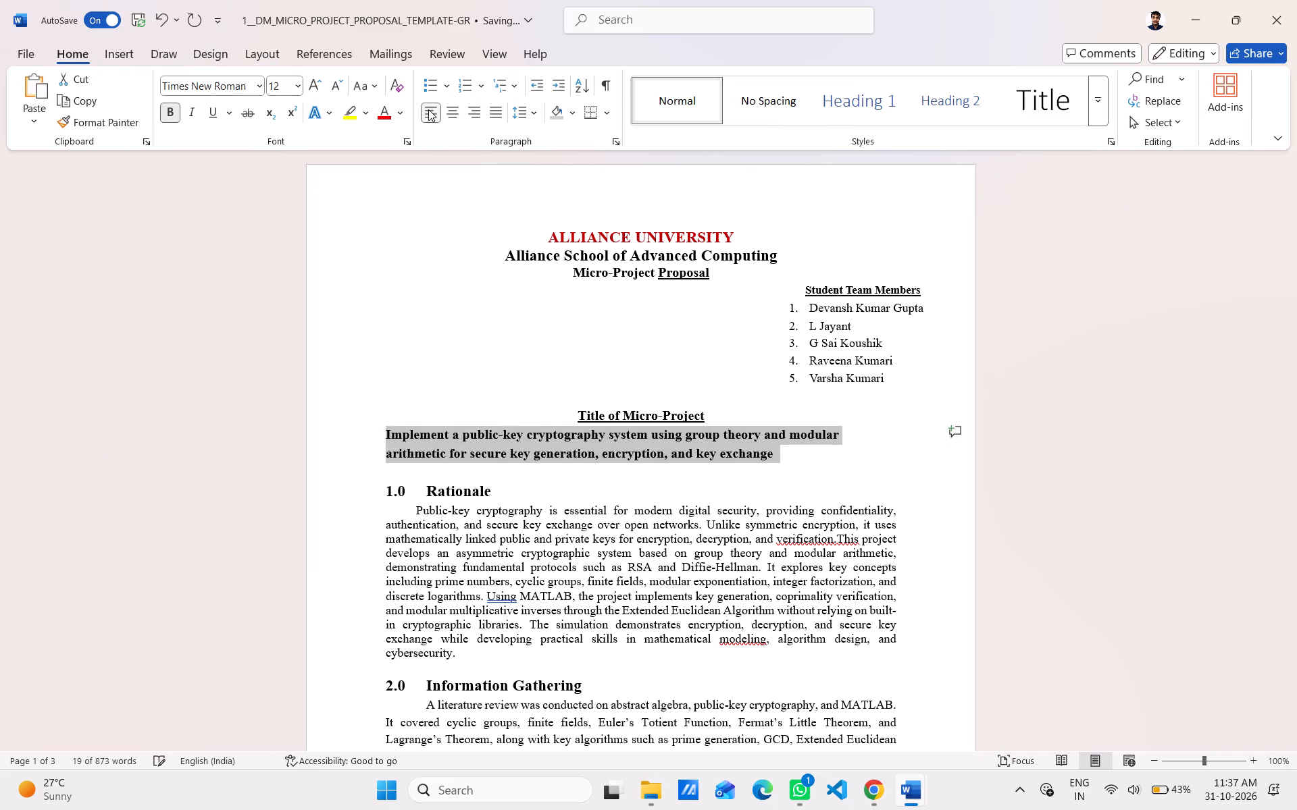
pyautogui.click(1182, 526)
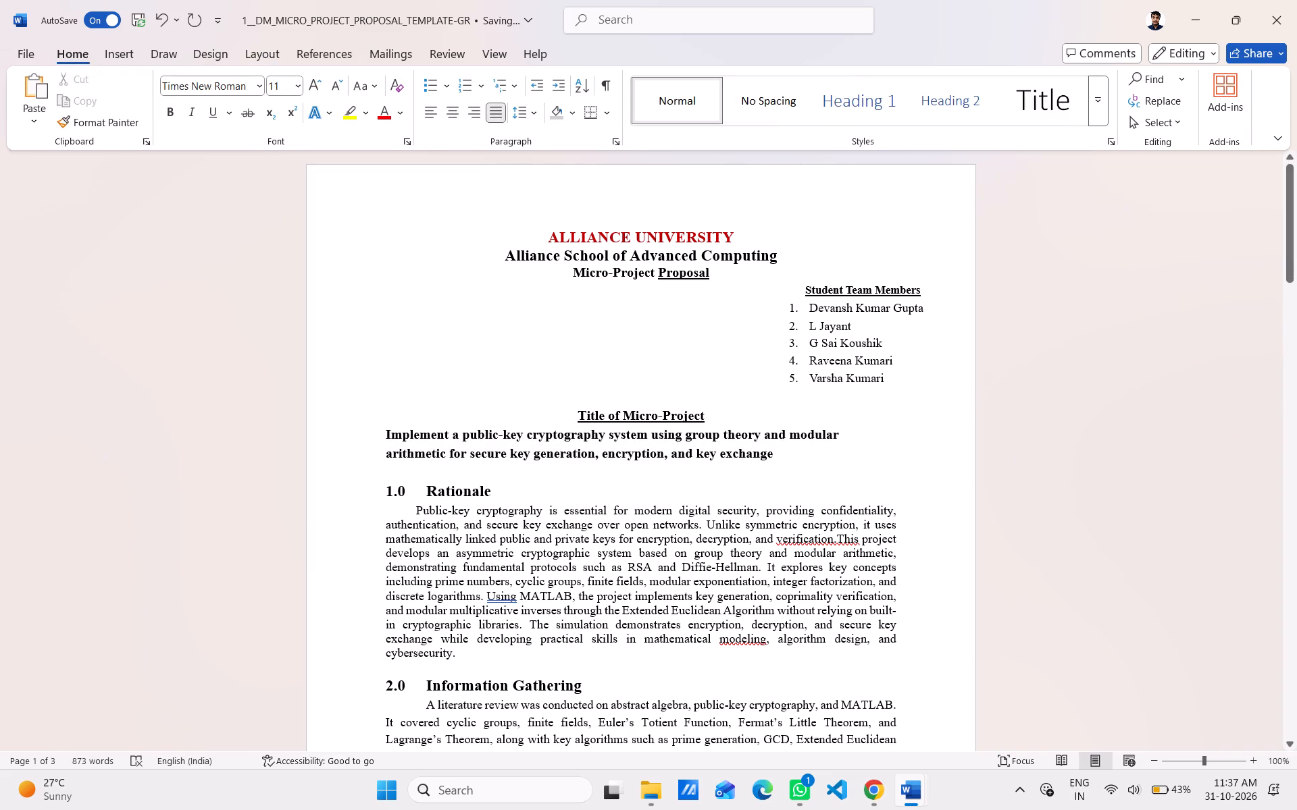
# Look through the proposal from the first page down to the resources table on page 3.
pyautogui.scroll(-3, 859, 456)
pyautogui.scroll(1, 859, 456)
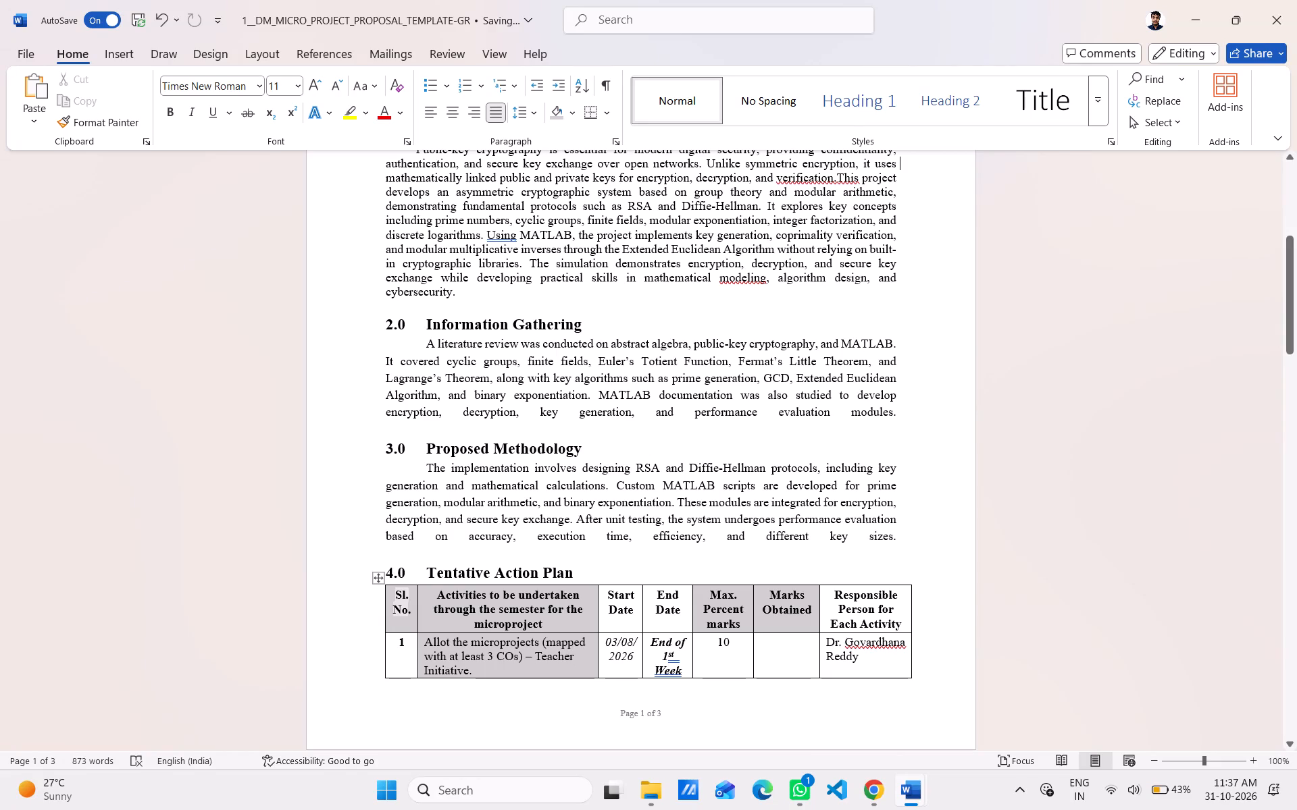
pyautogui.scroll(-4, 839, 550)
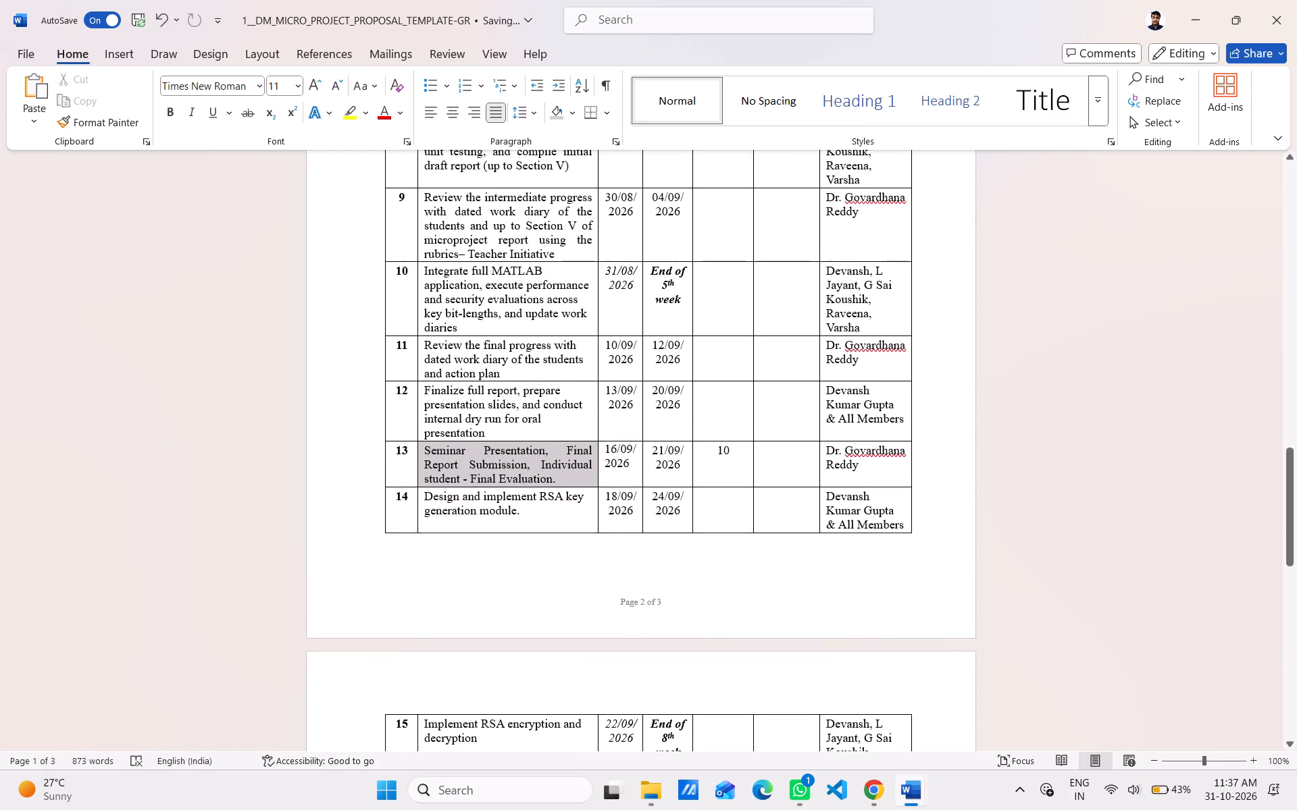
pyautogui.scroll(-11, 799, 477)
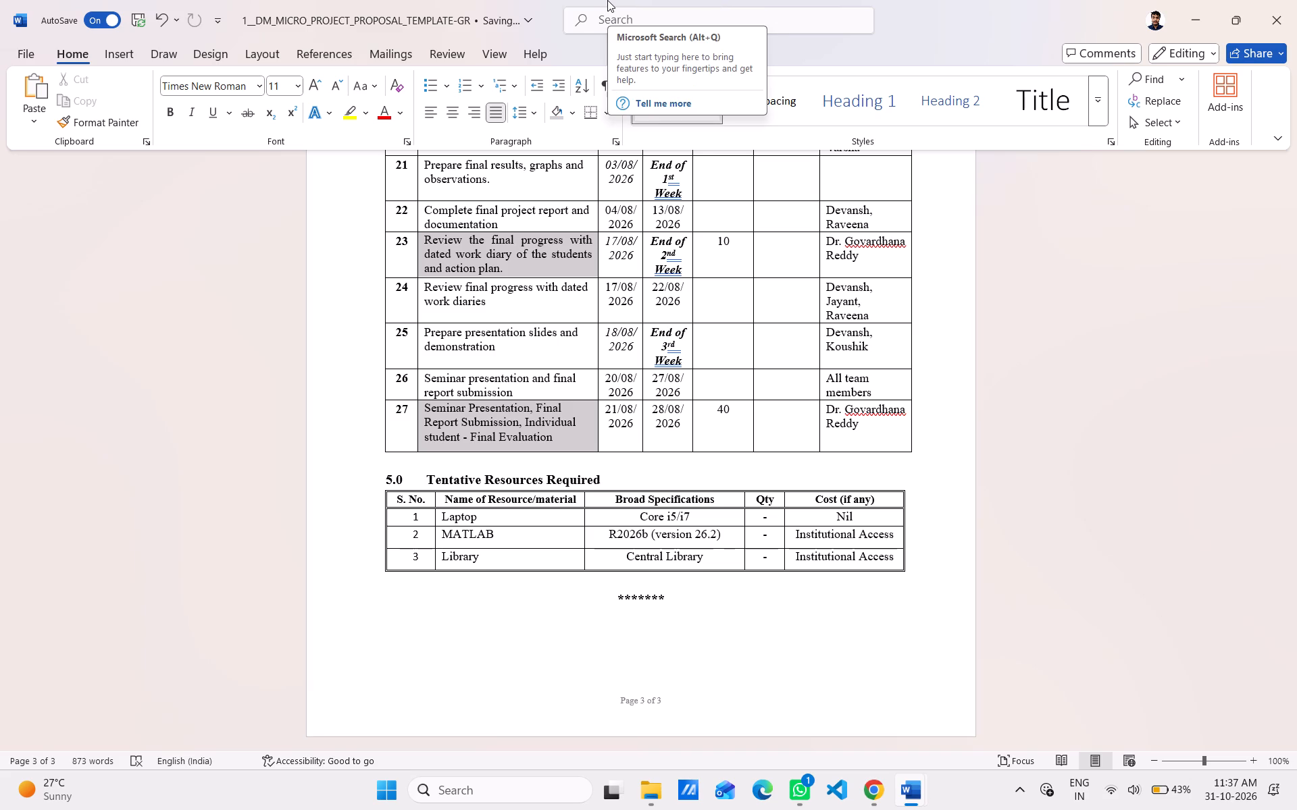
pyautogui.tripleClick(513, 4)
pyautogui.click(513, 4)
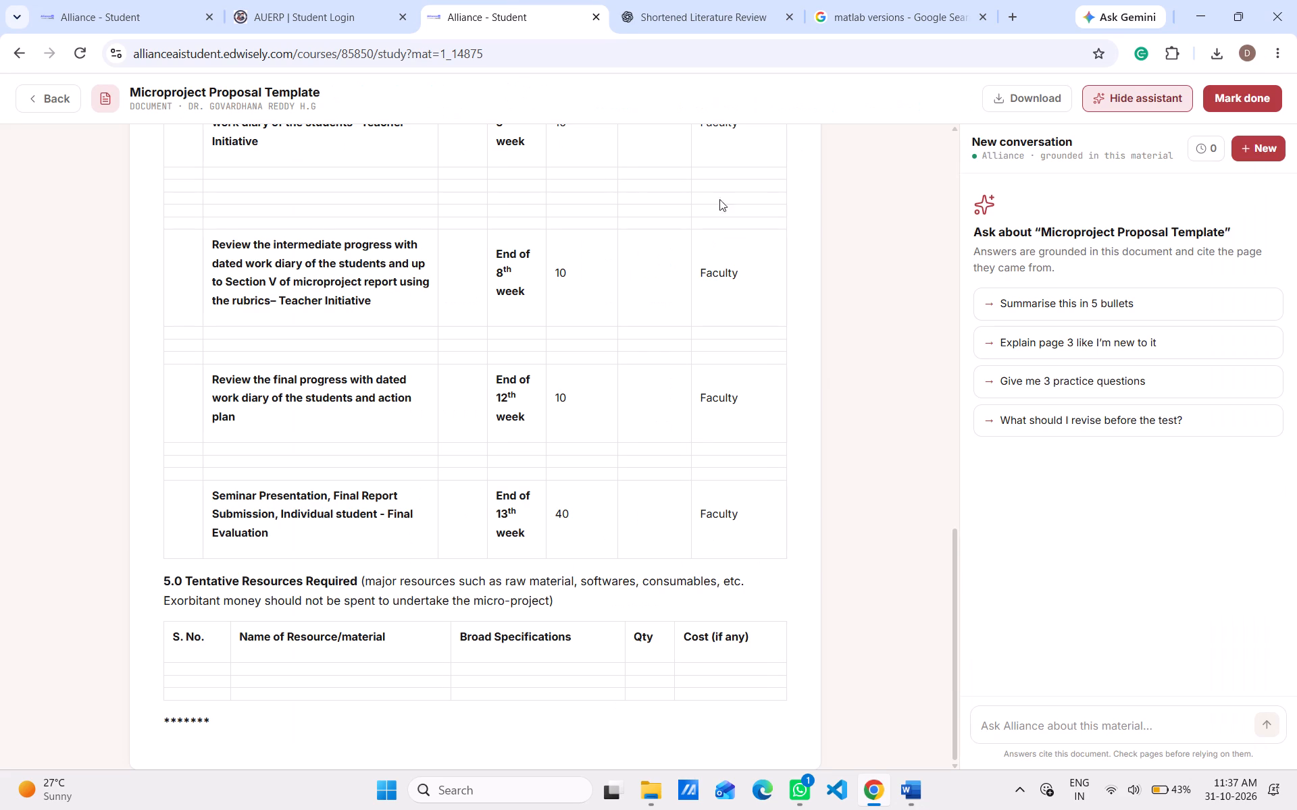
pyautogui.click(909, 809)
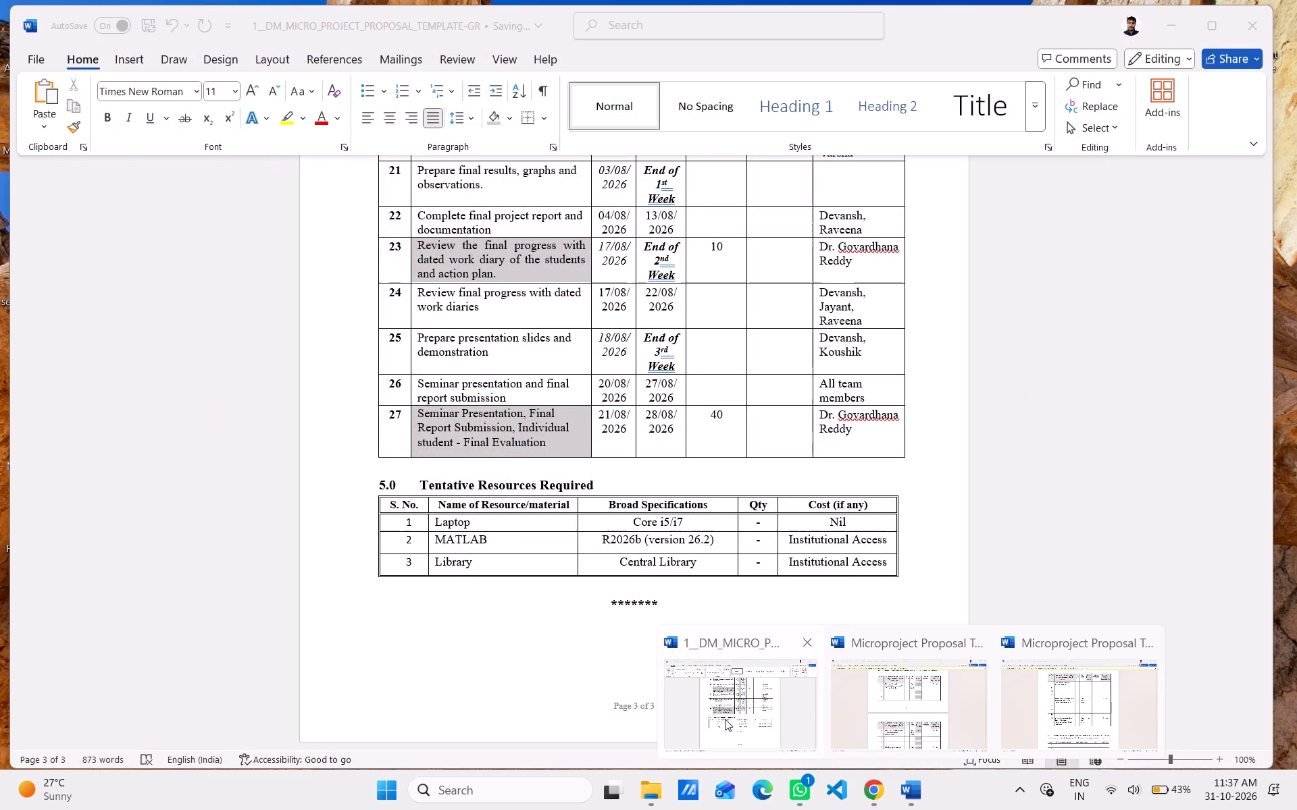
pyautogui.click(725, 719)
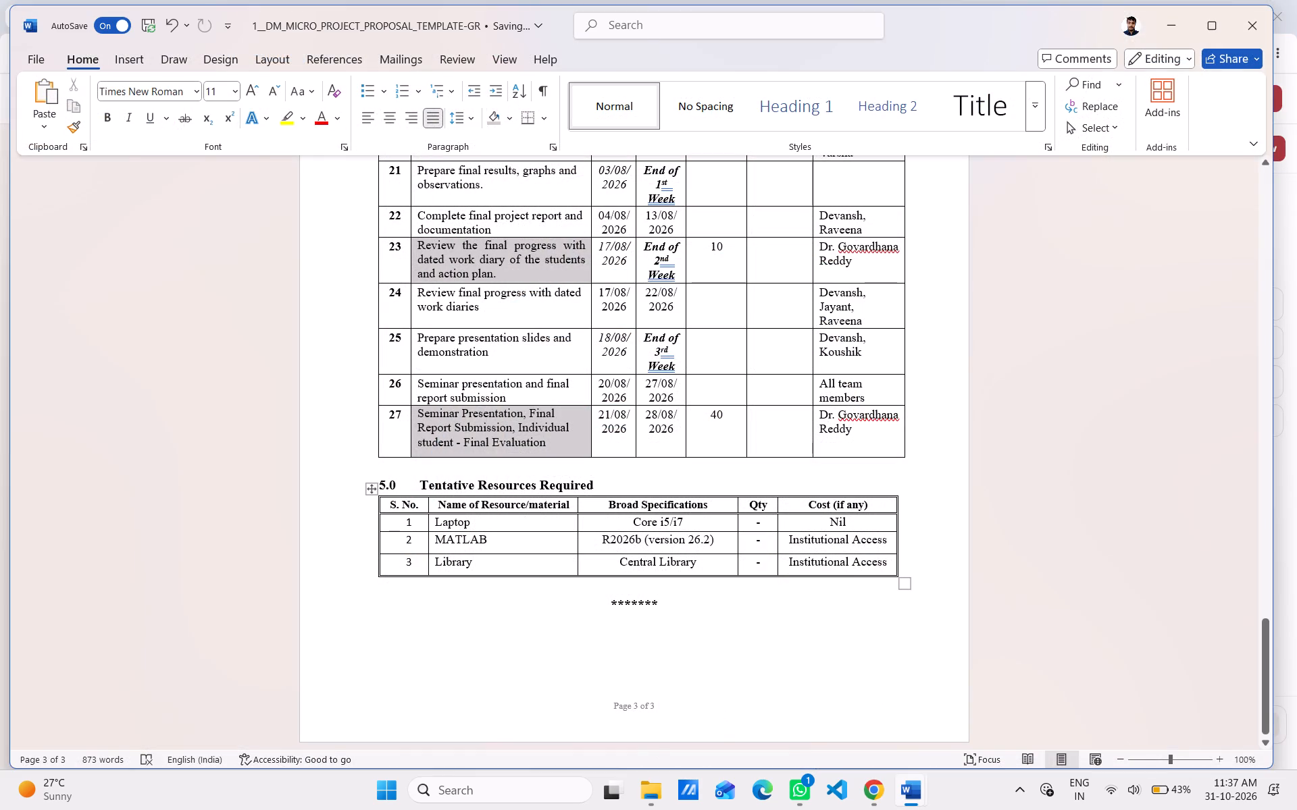
# Apply the light grey single-line grid table style to the entire resources table in section 5.0.
pyautogui.click(369, 490)
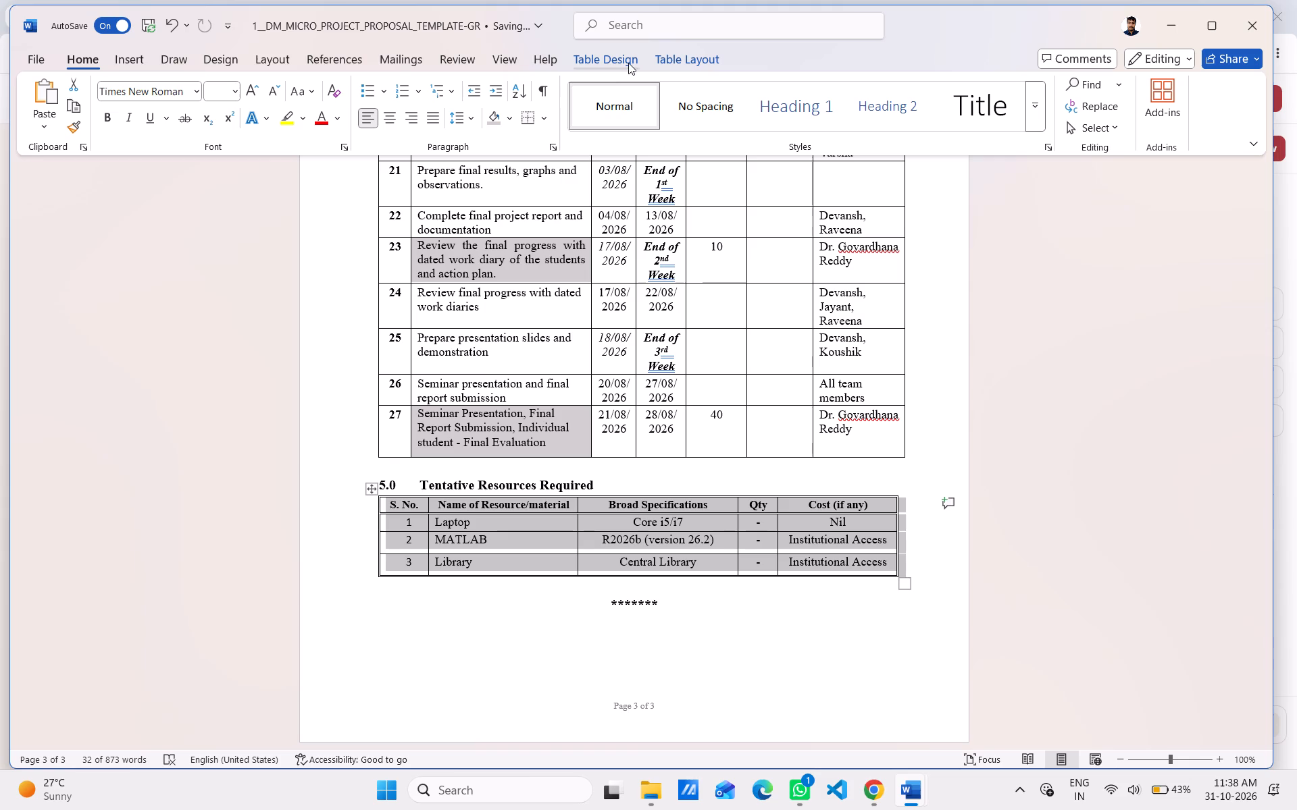
pyautogui.click(671, 65)
pyautogui.click(607, 64)
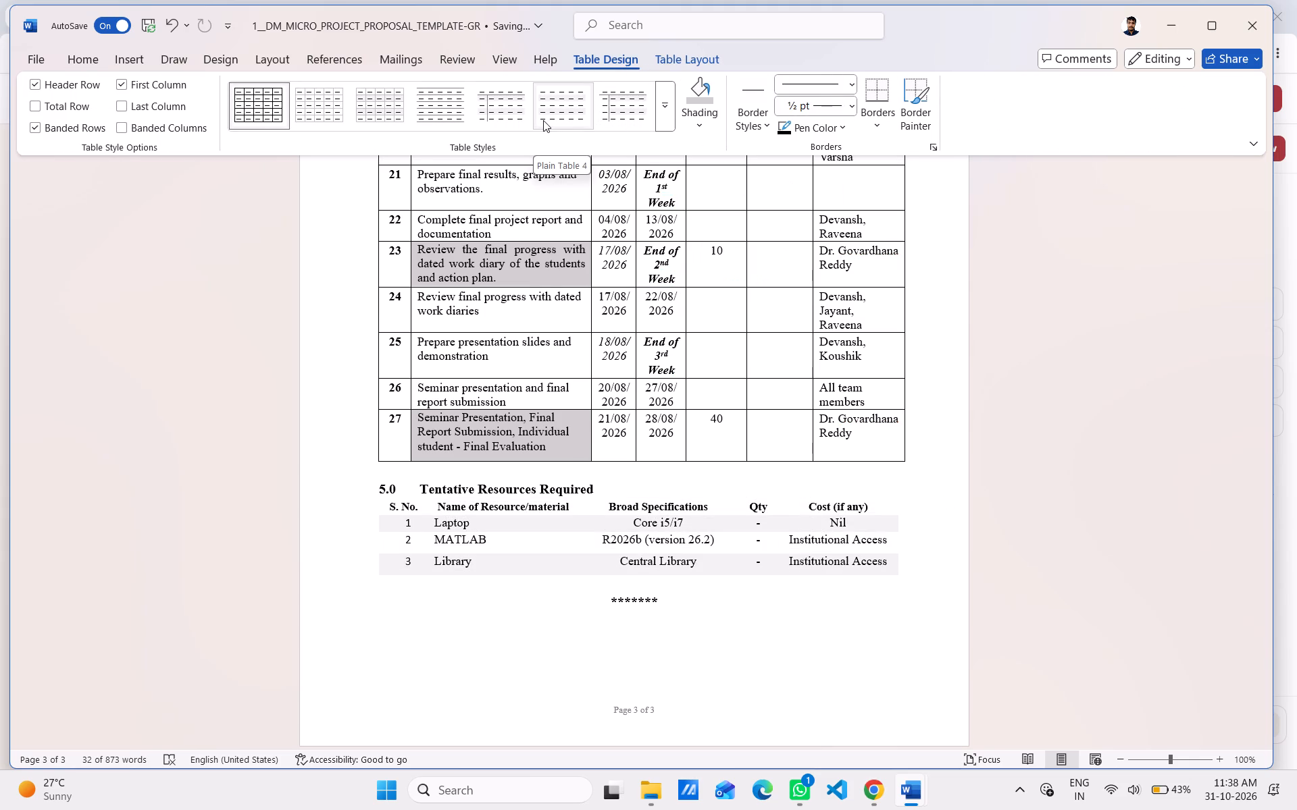
pyautogui.click(339, 104)
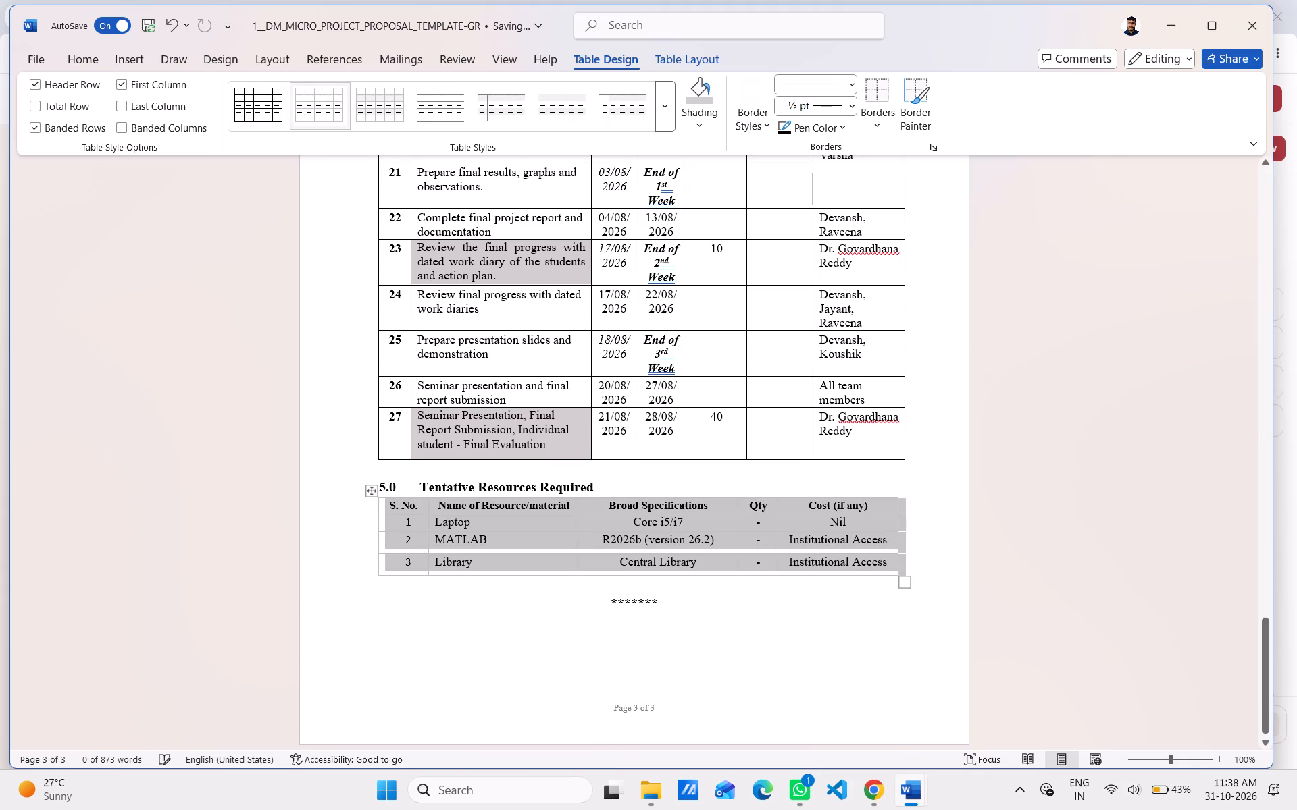
pyautogui.click(938, 365)
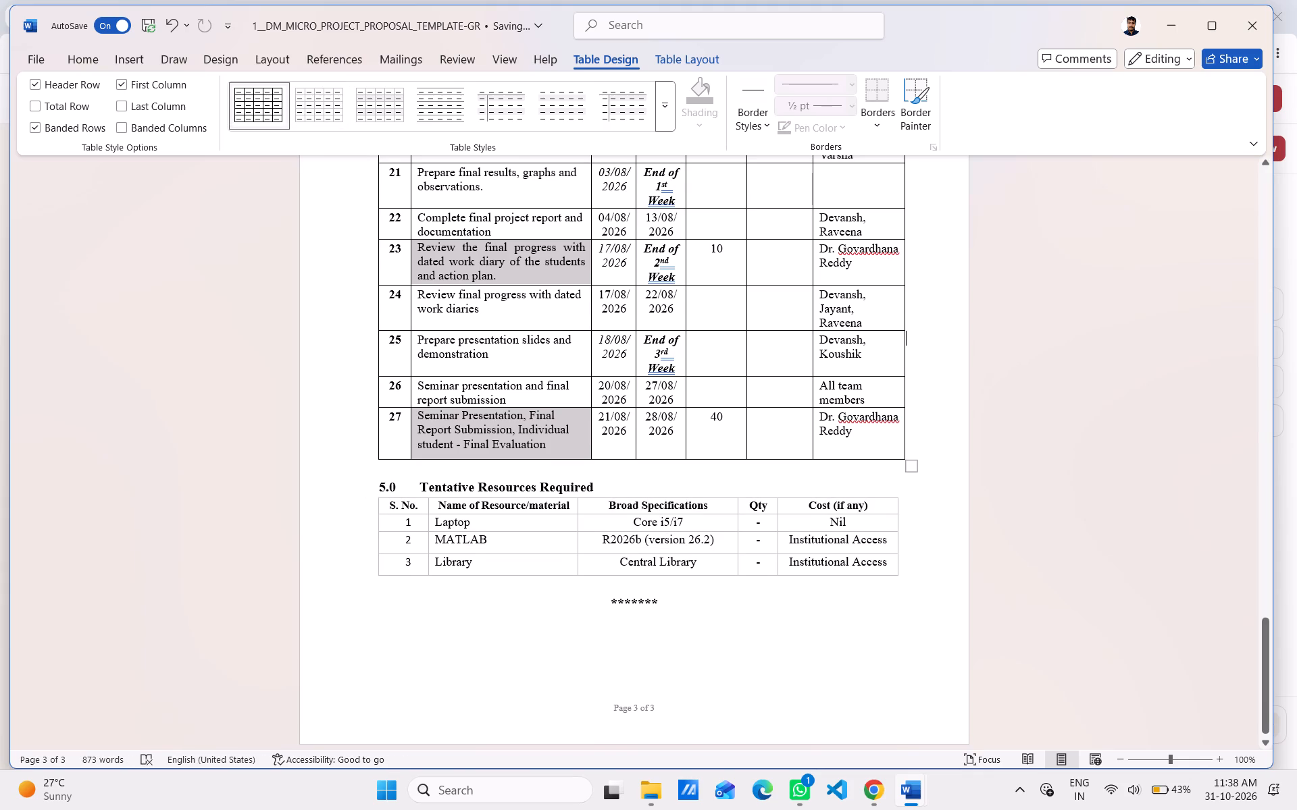
pyautogui.scroll(20, 740, 432)
pyautogui.scroll(3, 740, 432)
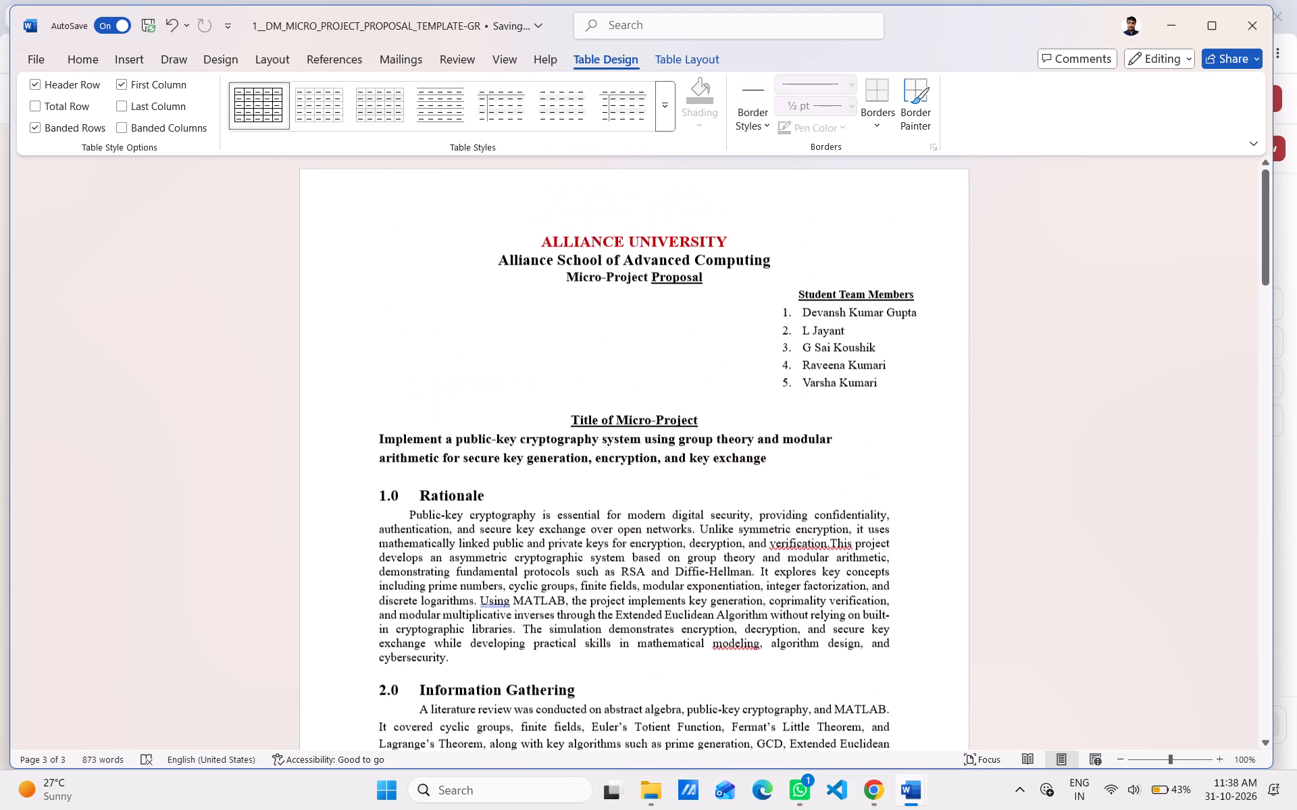